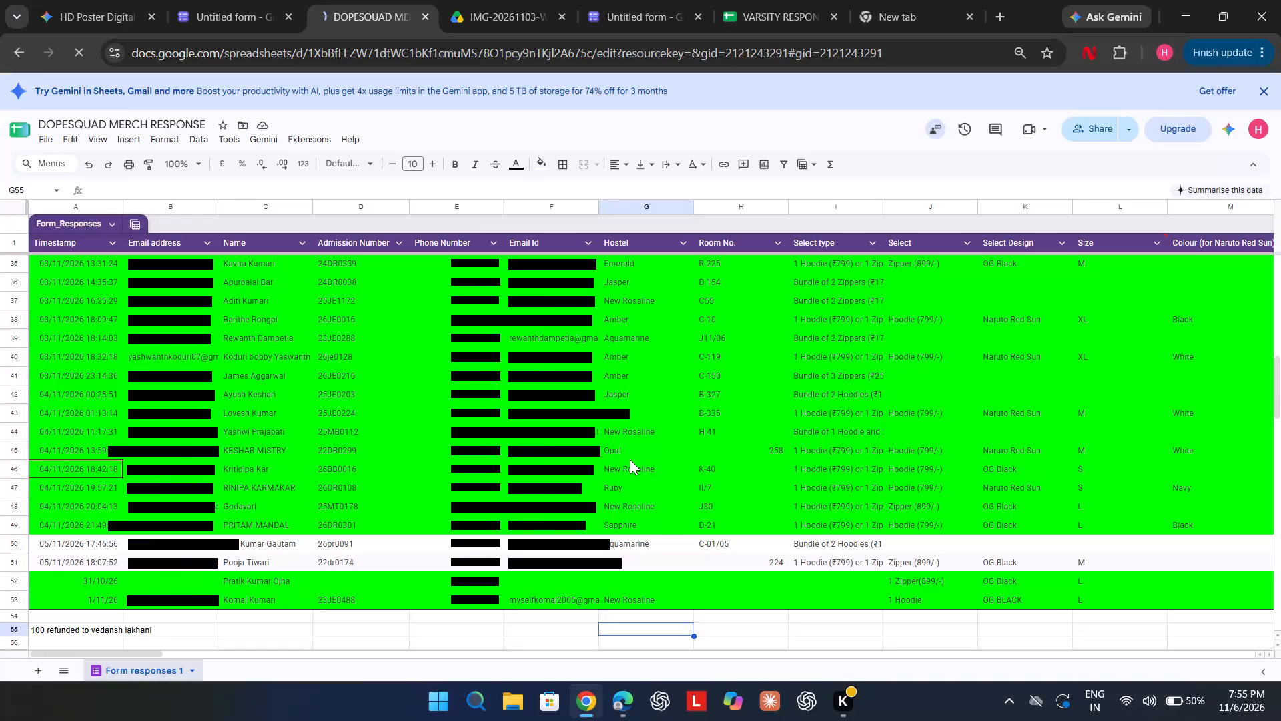
Reload the DOPESQUAD MERCH RESPONSE spreadsheet.
key(F5)
key(F5)
key(F5)
key(F5)
key(F5)
key(F5)
key(F5)
key(F5)
key(F5)
key(F5)
key(F5)
key(F5)
key(F5)
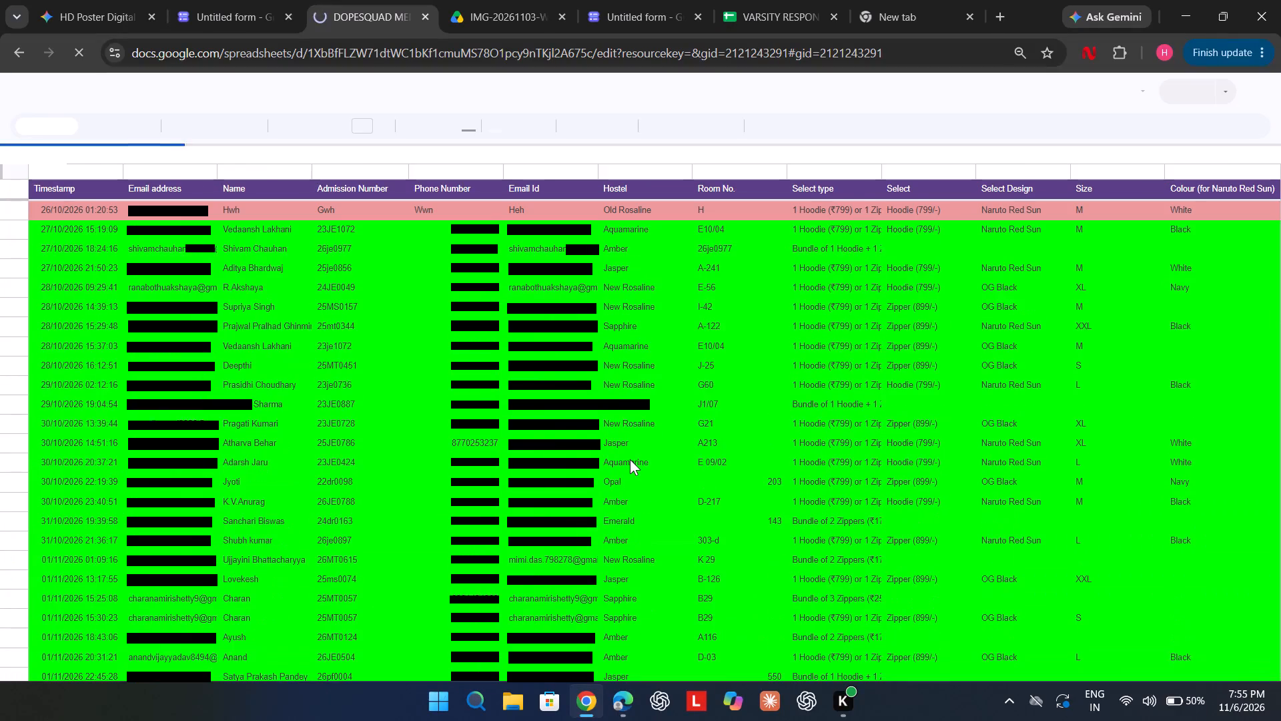
Examine the newest order rows at the end of the form responses and the notes written below the table.
scroll(643, 443, down, 2)
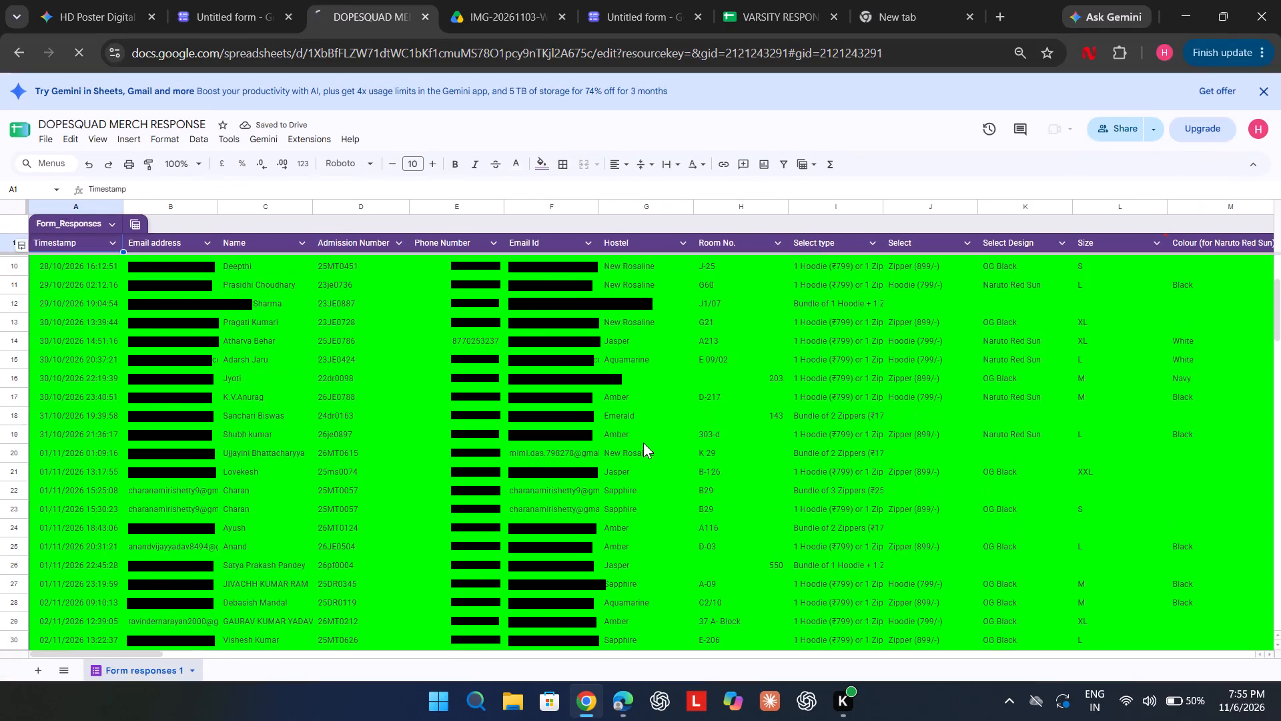
scroll(643, 443, down, 5)
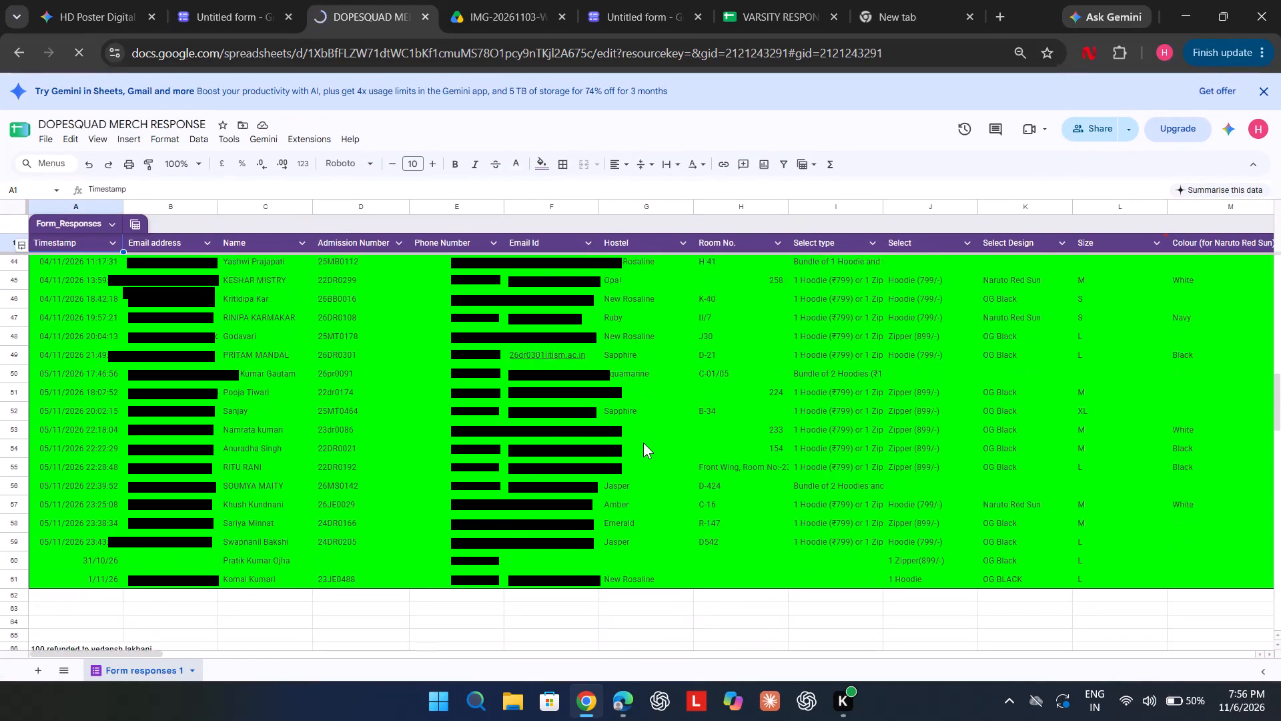
scroll(643, 443, down, 1)
scroll(643, 443, up, 1)
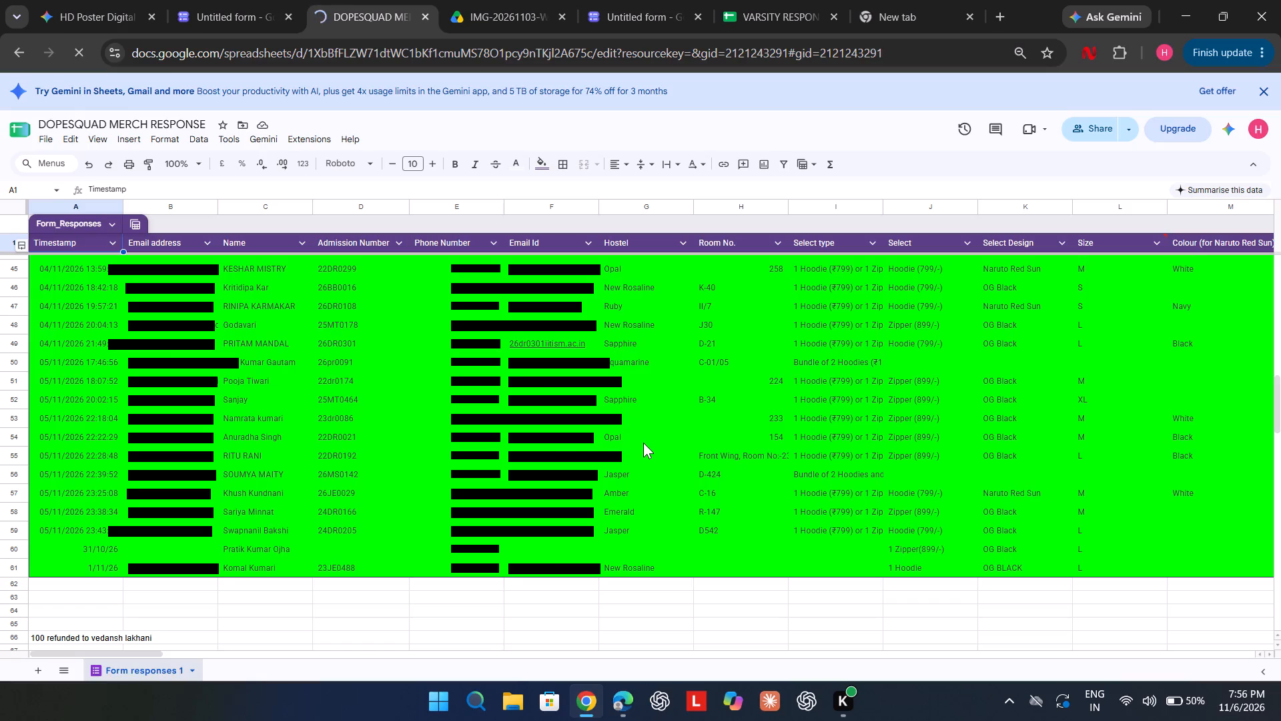
scroll(643, 443, down, 1)
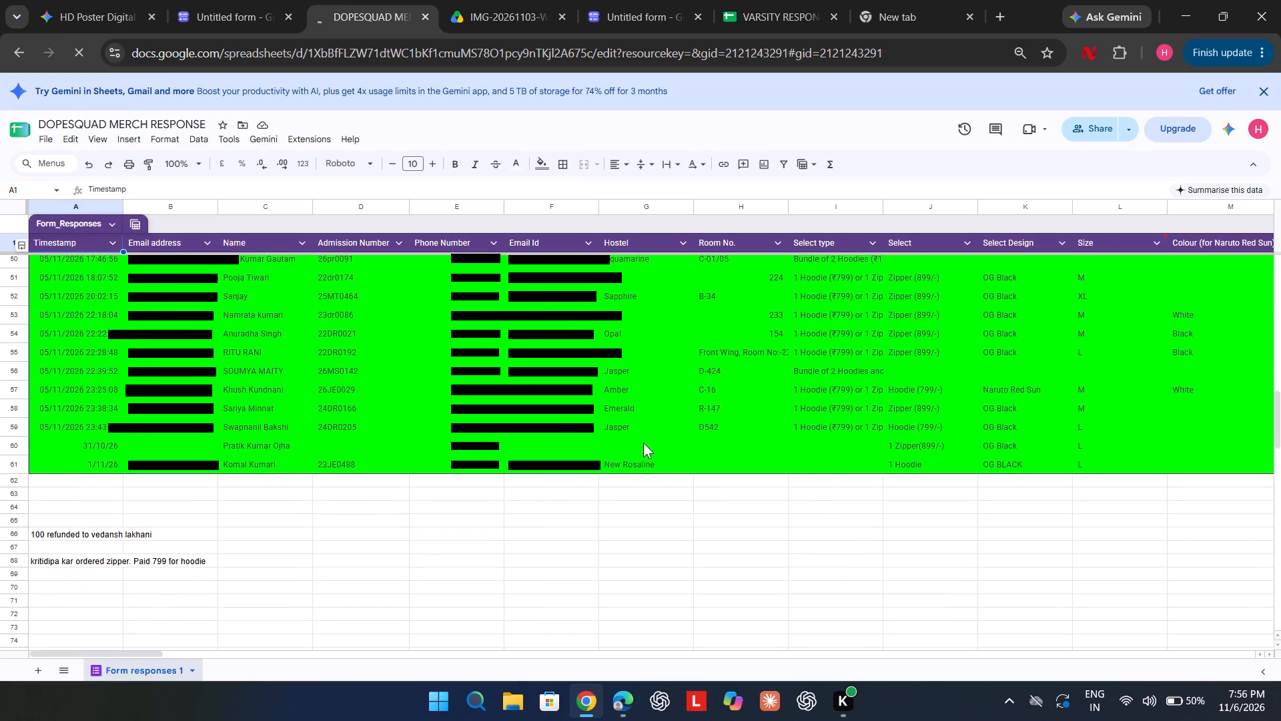
scroll(643, 443, up, 3)
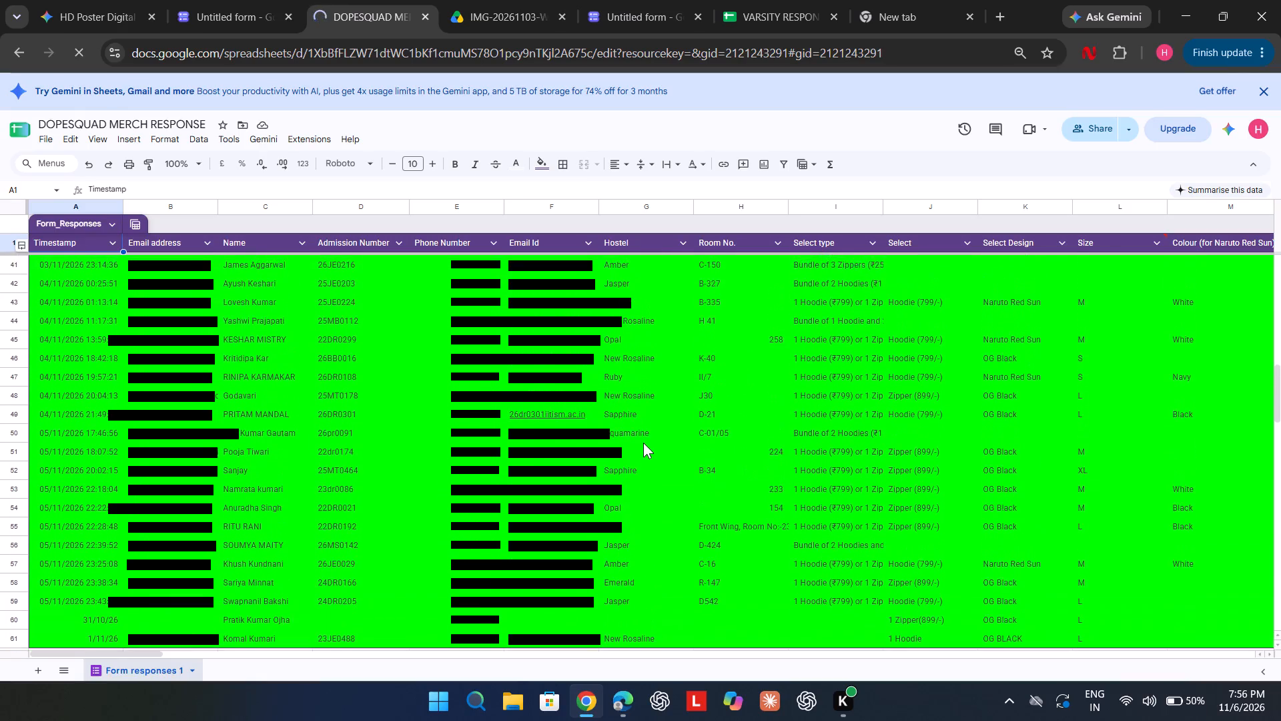
scroll(643, 443, down, 1)
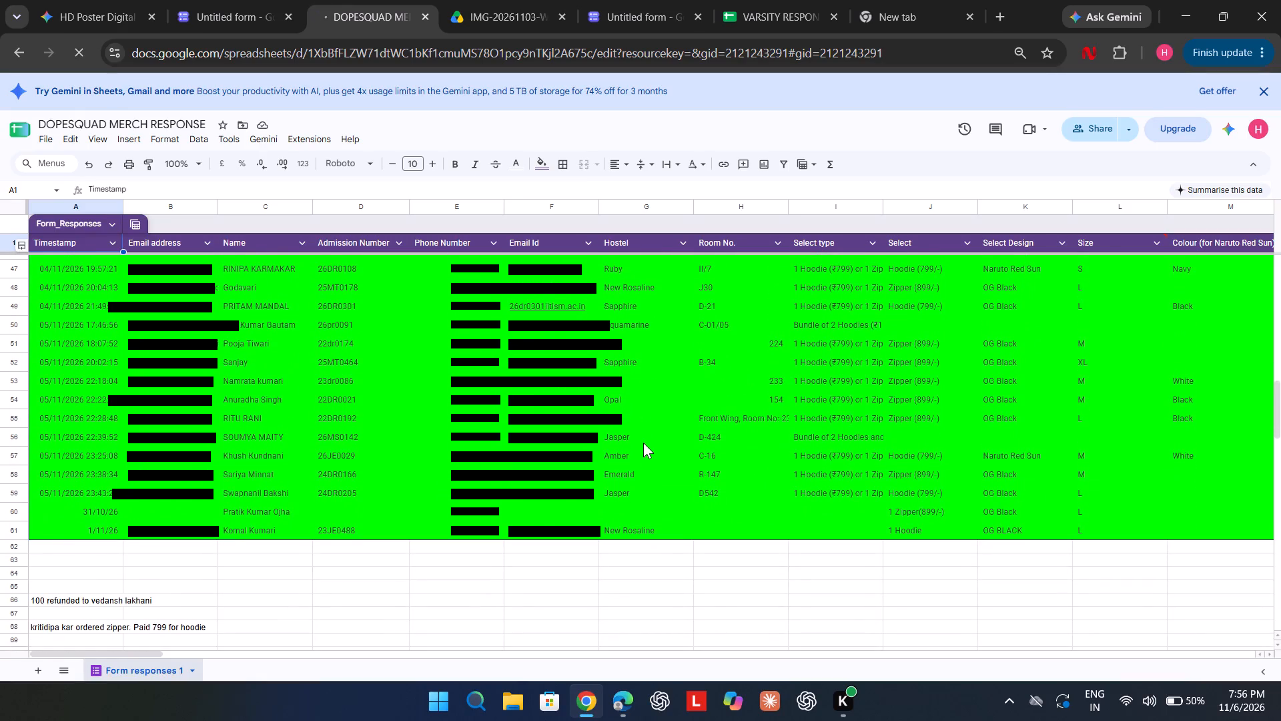
Switch to Microsoft Edge and close the Access Granted network login page.
click(622, 695)
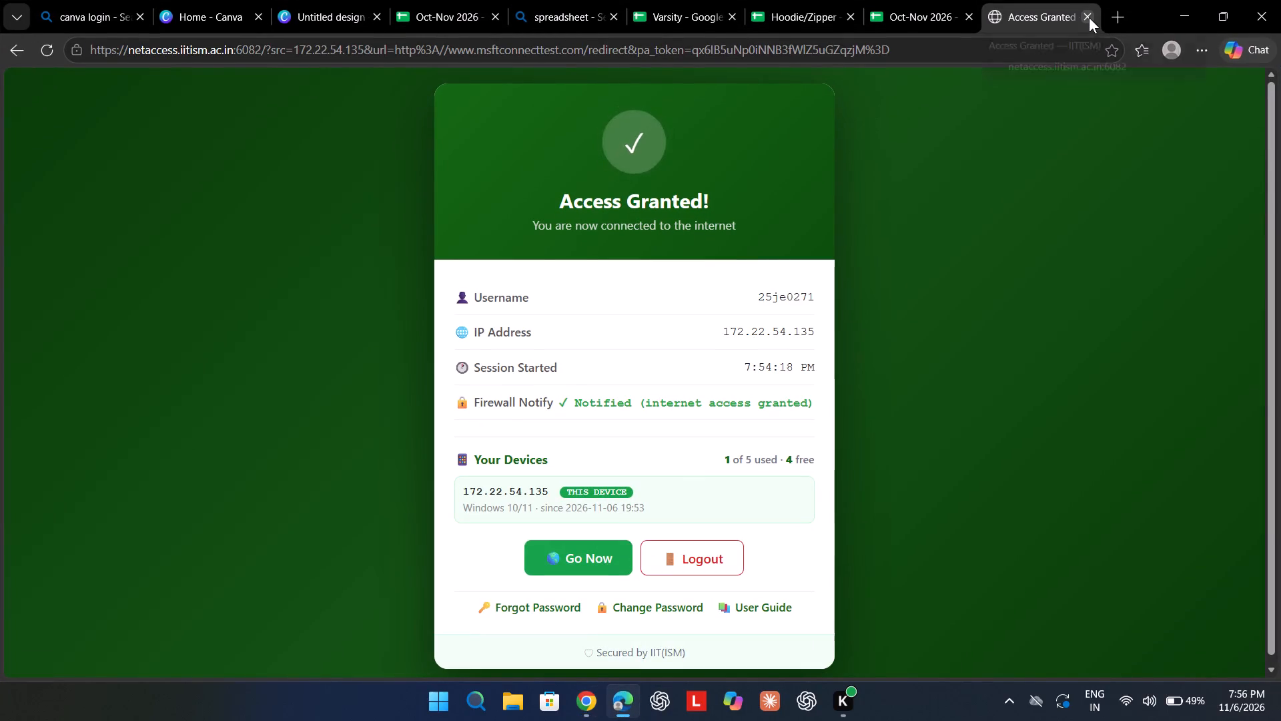
click(1089, 17)
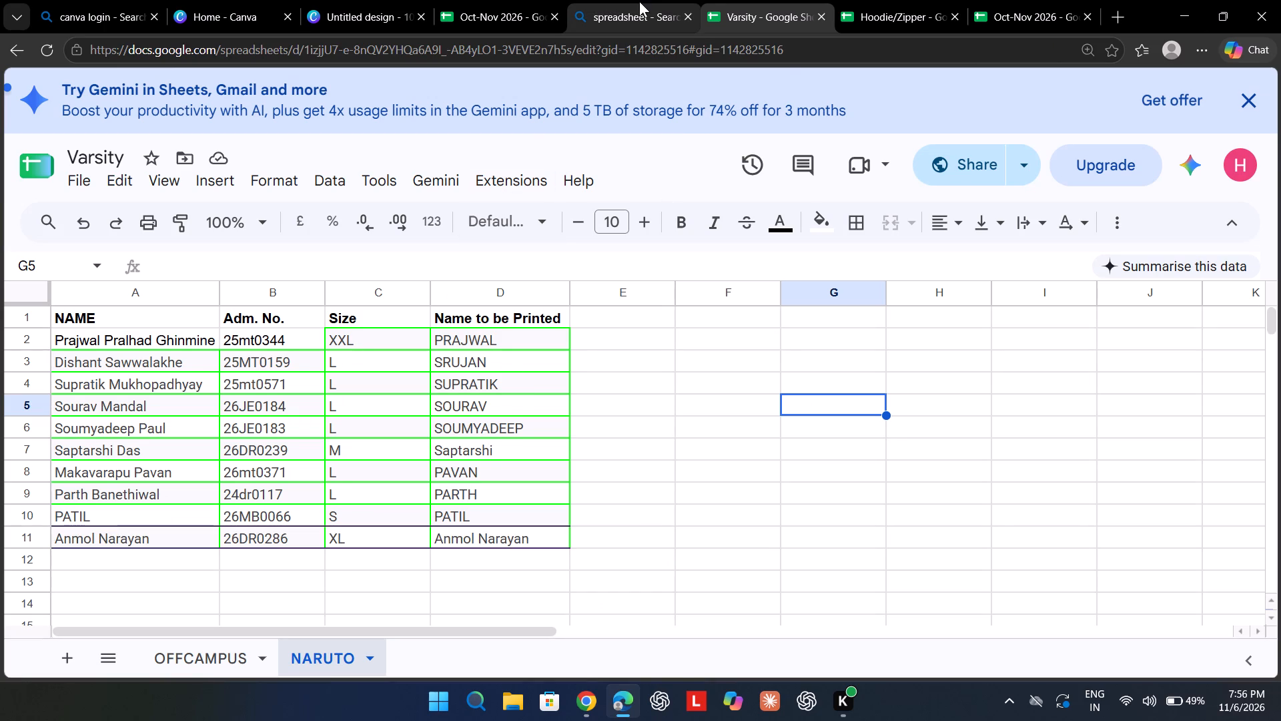
Open the Hoodie/Zipper spreadsheet and examine the orders already listed on its OG BLACK sheet.
click(871, 3)
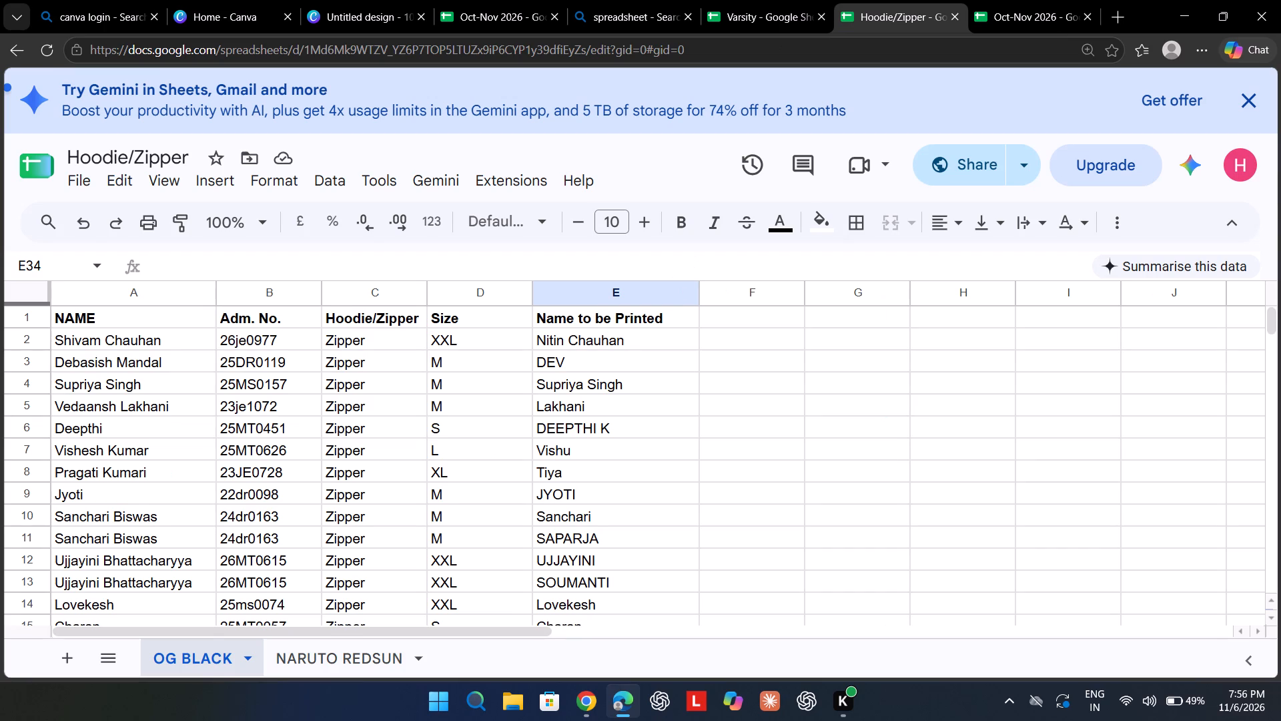
scroll(446, 304, down, 4)
scroll(446, 304, up, 1)
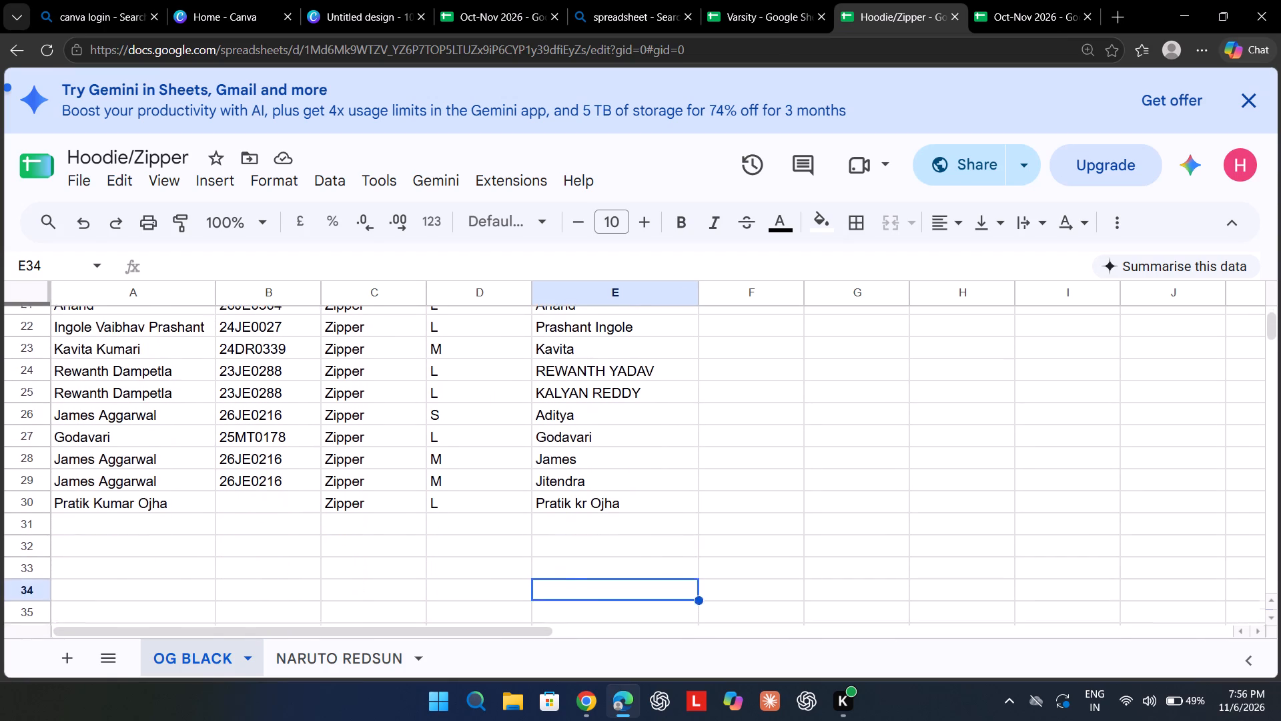
scroll(446, 304, up, 3)
scroll(446, 304, down, 1)
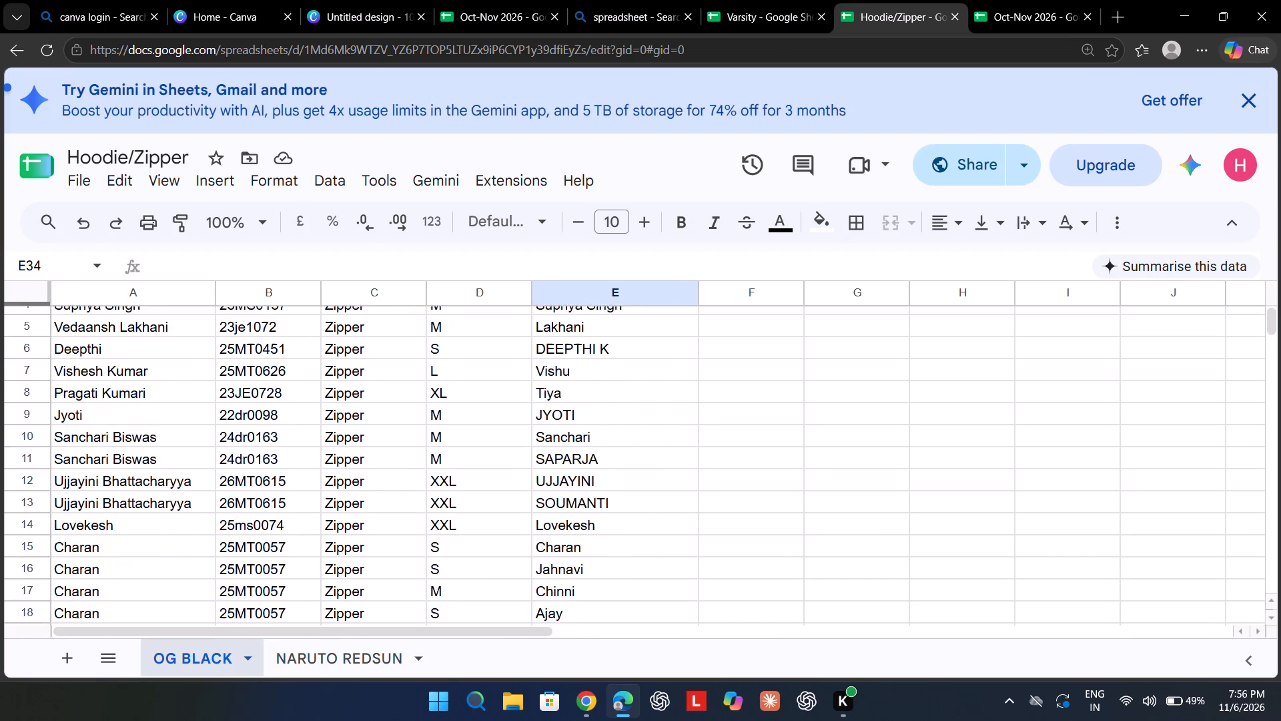
scroll(446, 304, down, 1)
scroll(446, 304, up, 1)
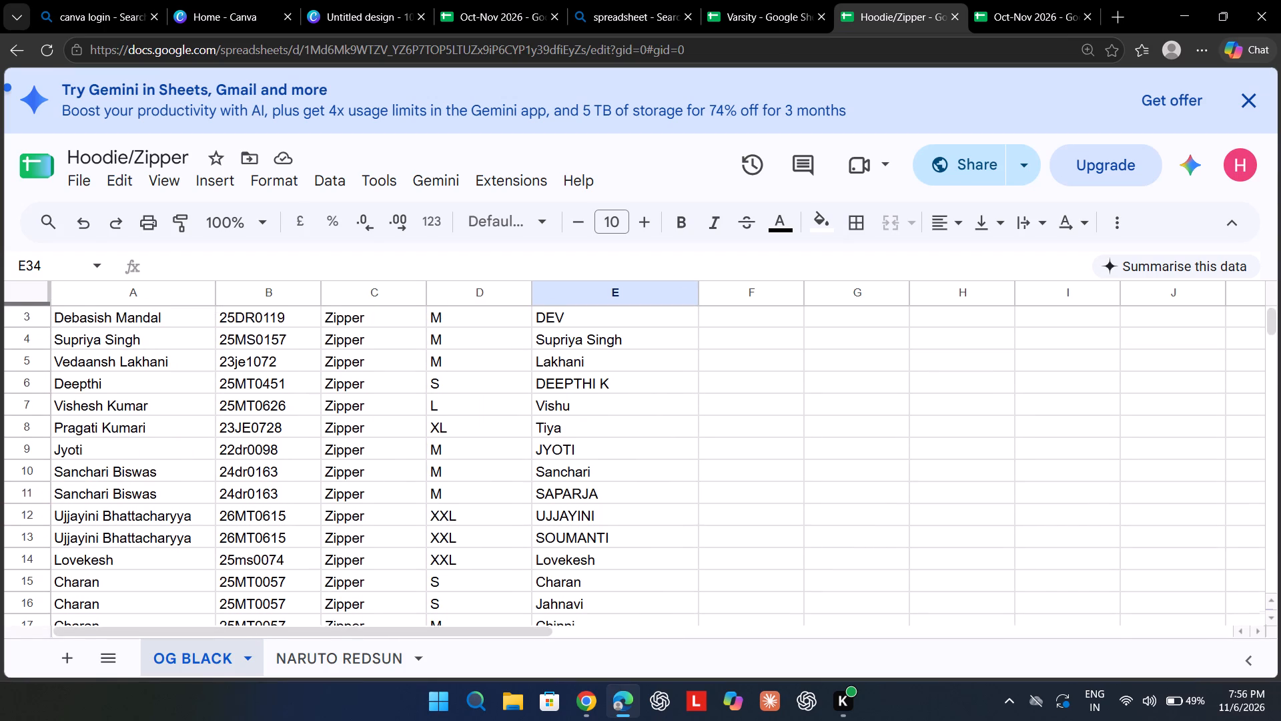
scroll(446, 304, down, 2)
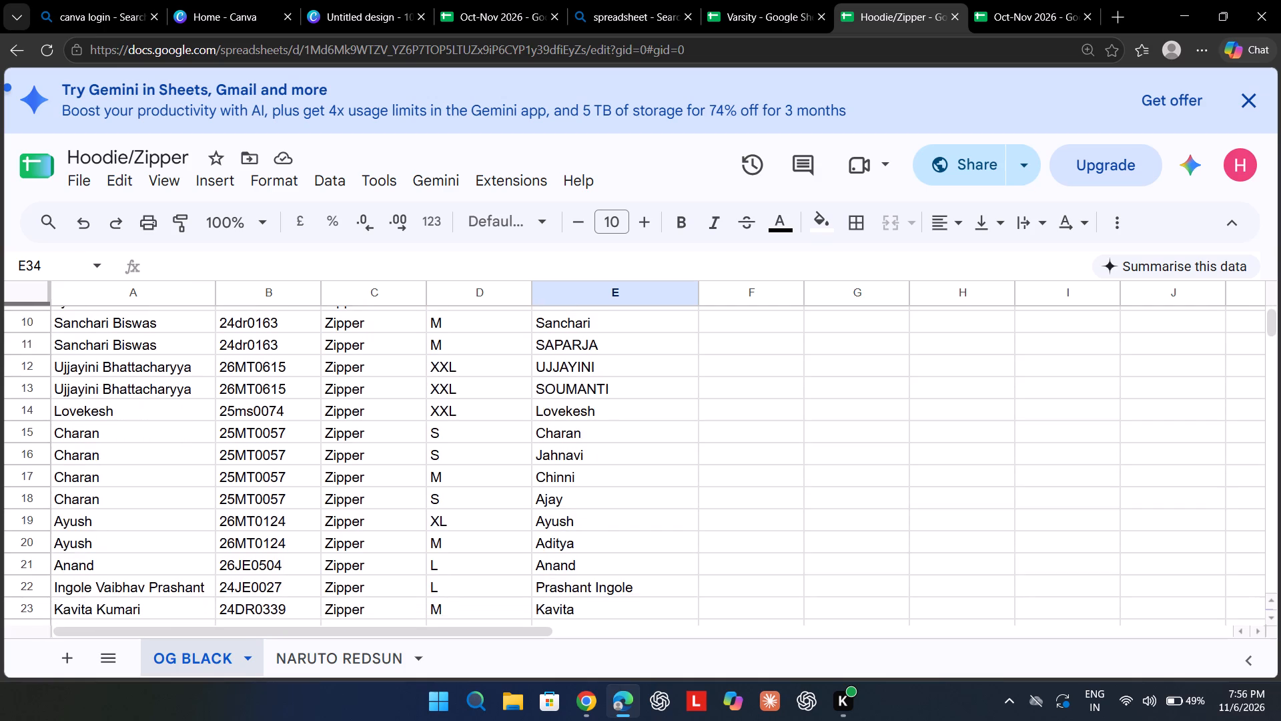
scroll(446, 304, down, 3)
scroll(446, 304, up, 8)
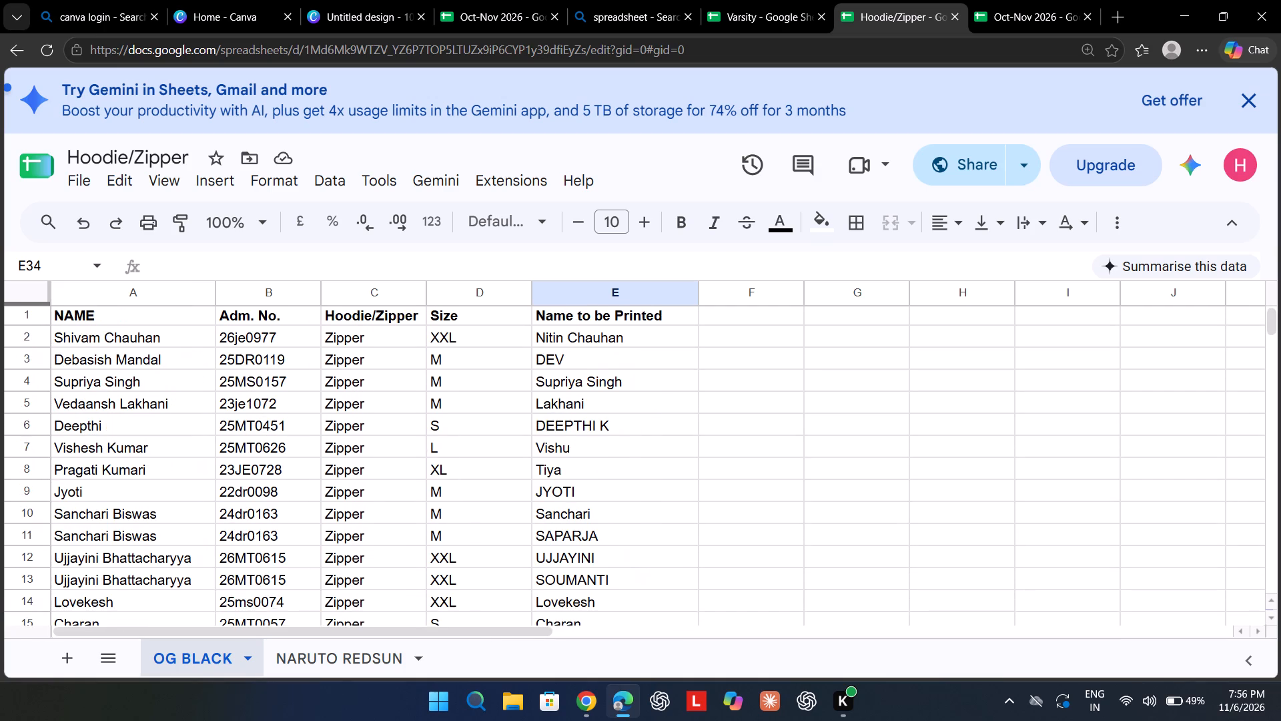
Examine the hoodie and zipper orders already listed on the NARUTO REDSUN sheet.
click(306, 664)
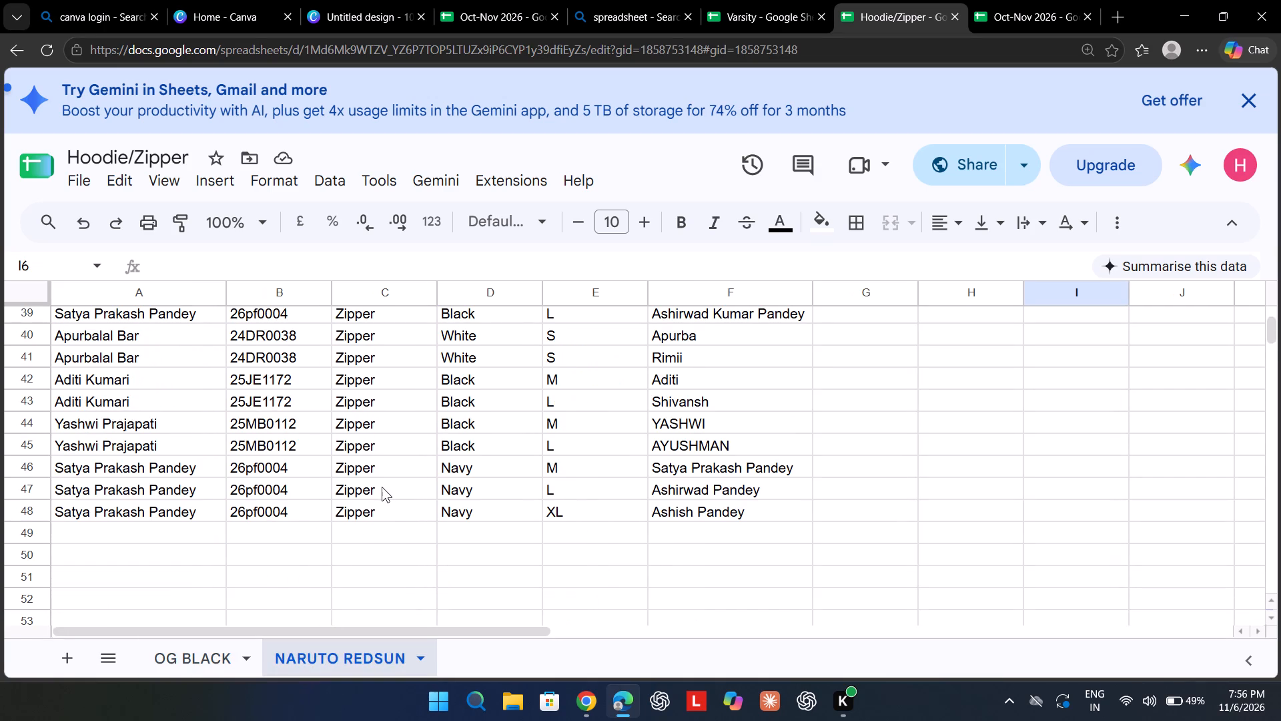
scroll(382, 487, up, 4)
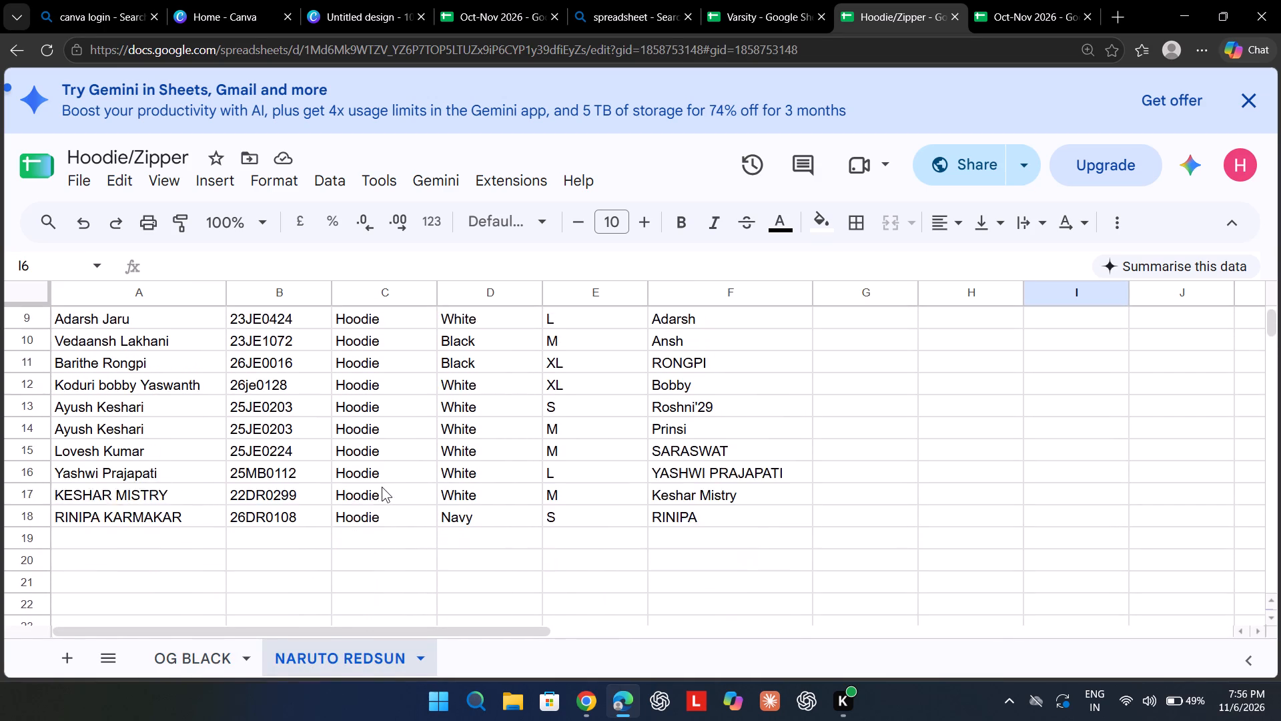
scroll(382, 487, up, 4)
scroll(382, 487, down, 2)
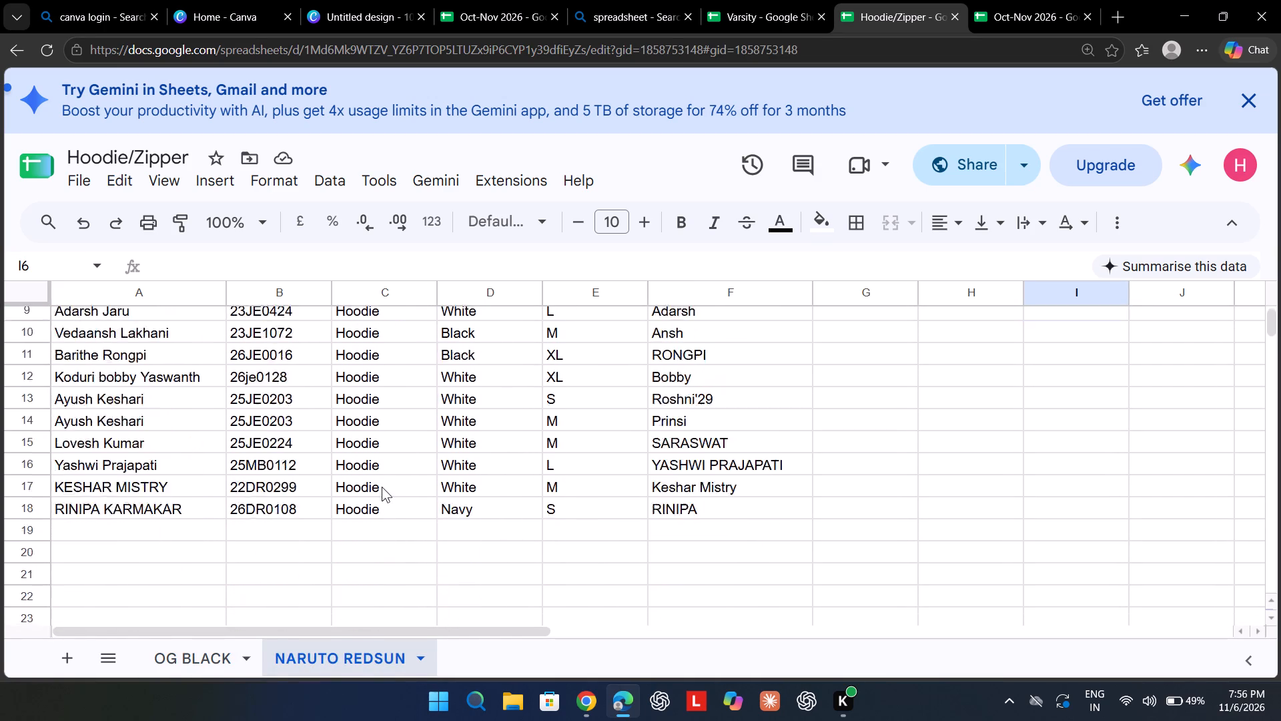
scroll(382, 487, up, 1)
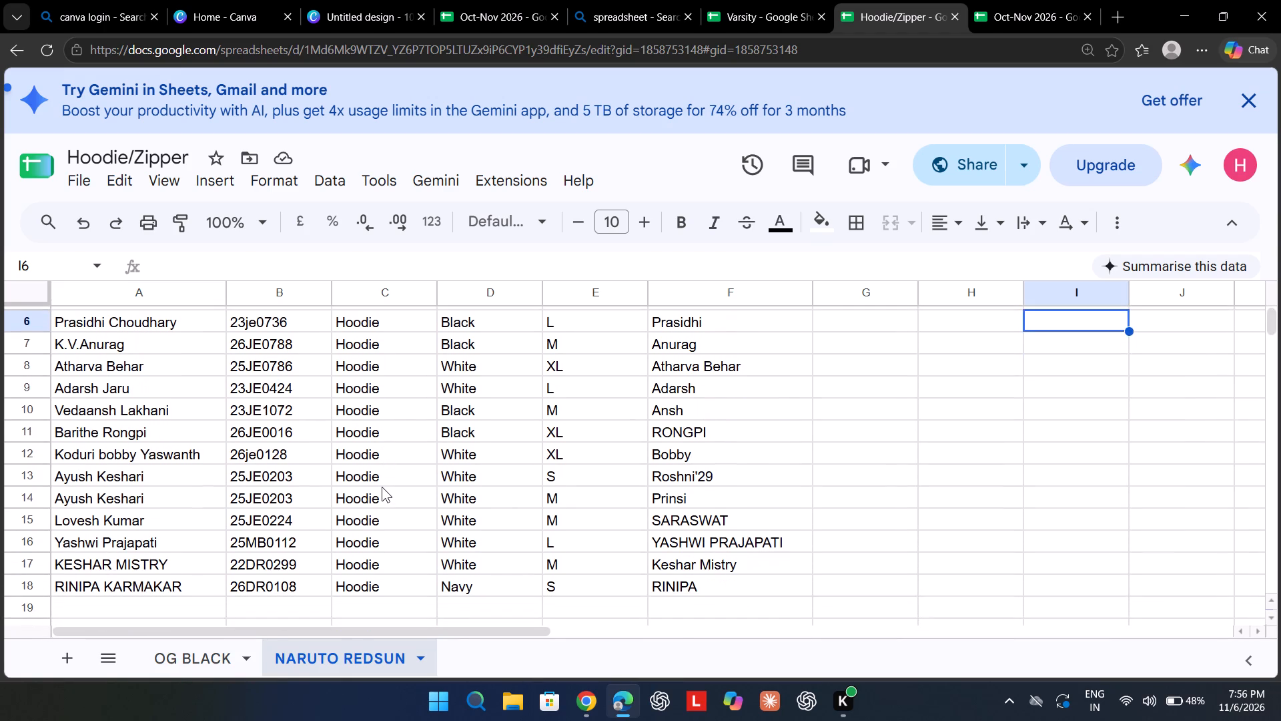
scroll(382, 487, down, 1)
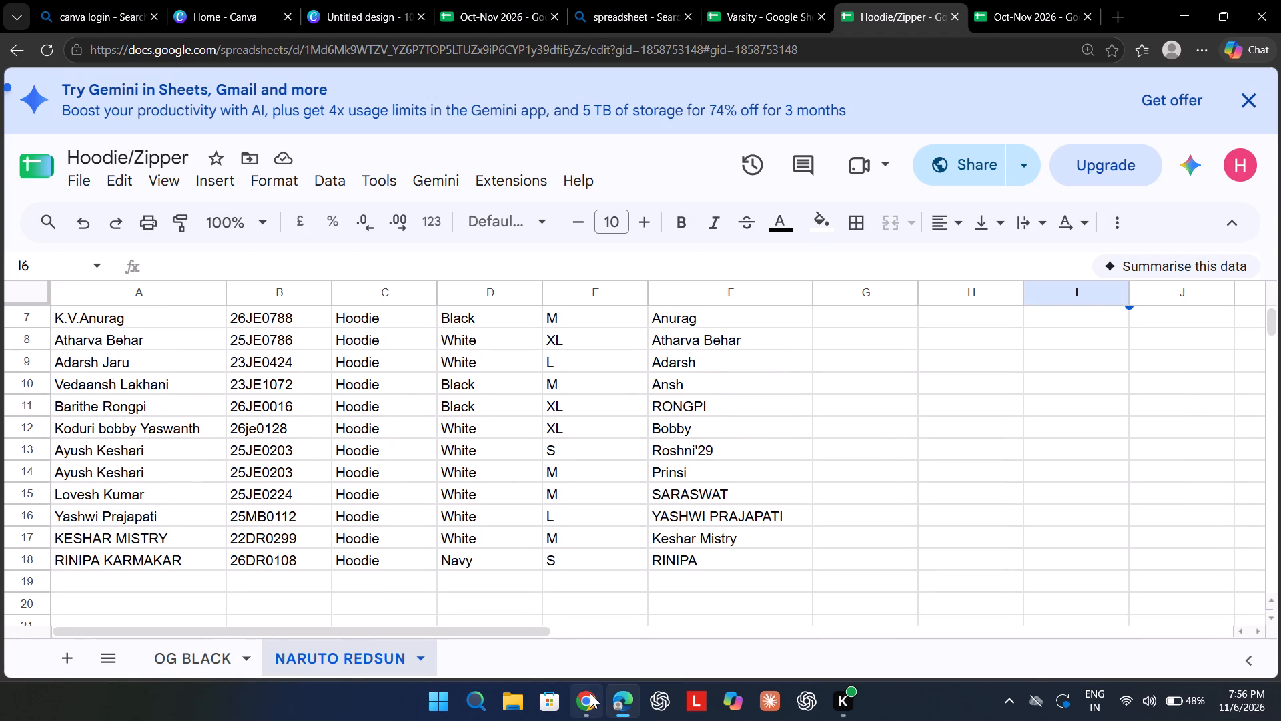
Switch to Google Chrome and examine the merch form responses from the latest orders back to the first ones.
click(588, 696)
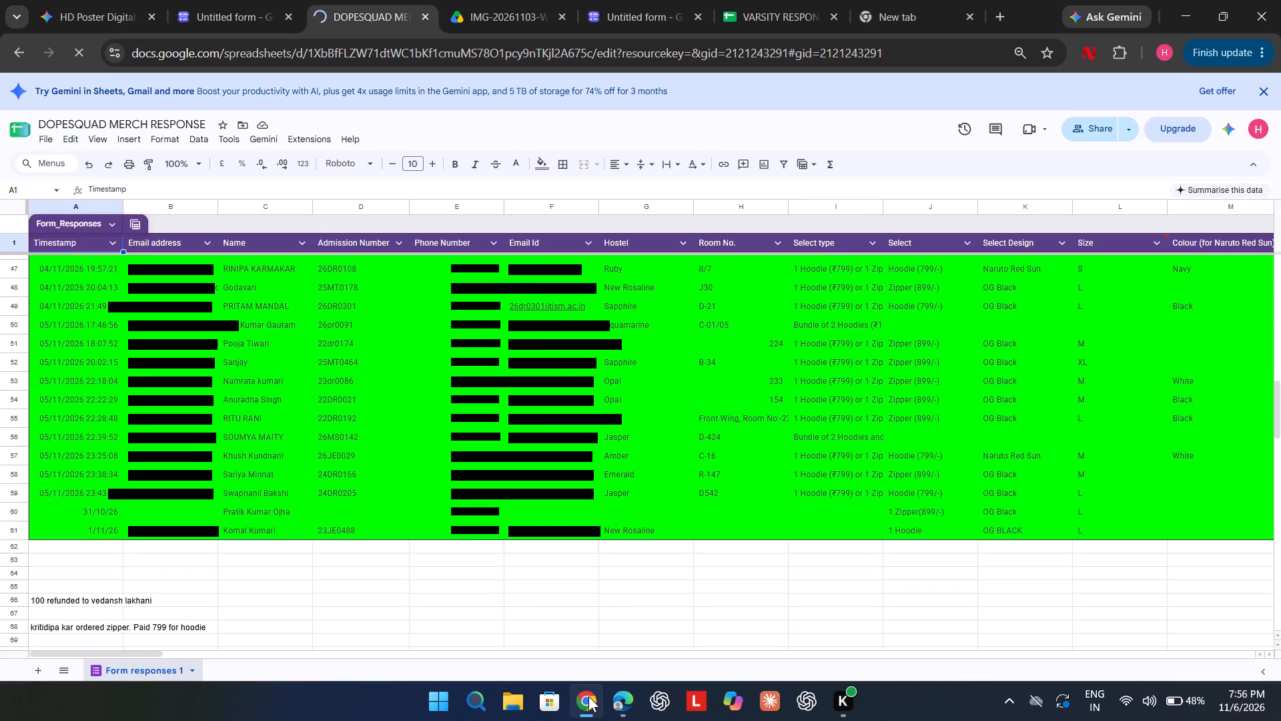
scroll(685, 604, up, 2)
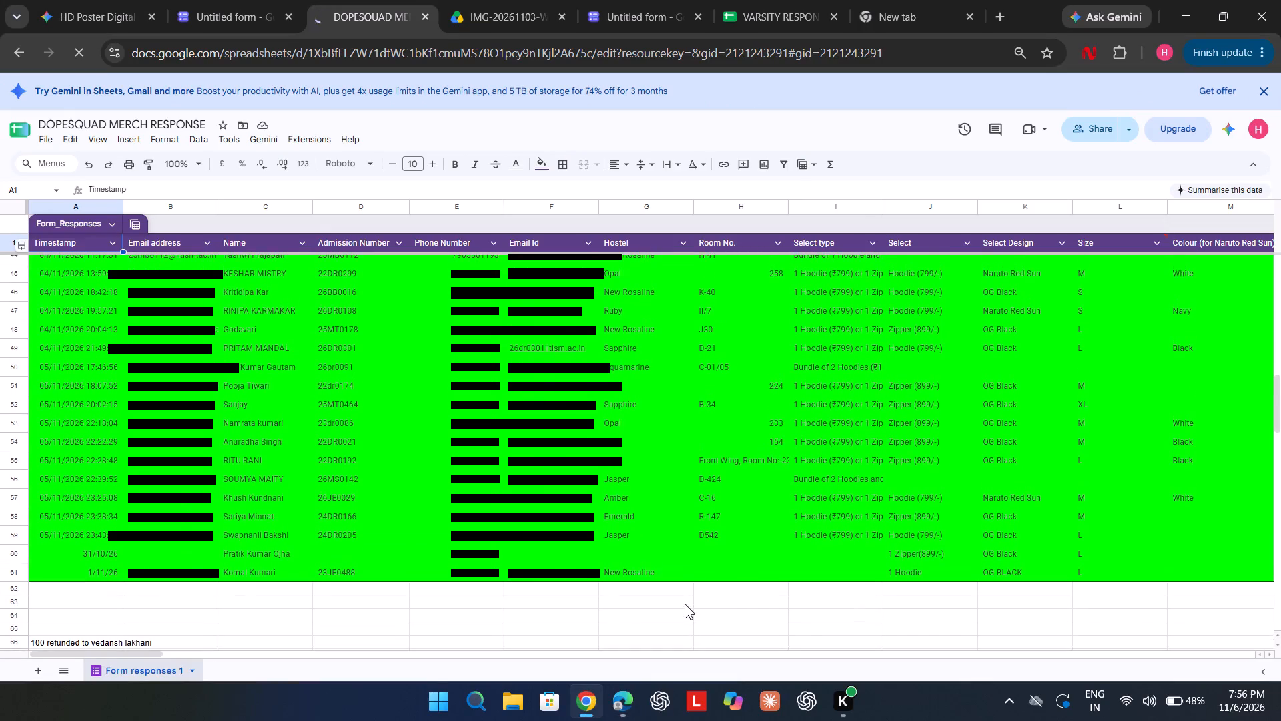
scroll(685, 604, up, 2)
click(685, 604)
scroll(685, 604, up, 1)
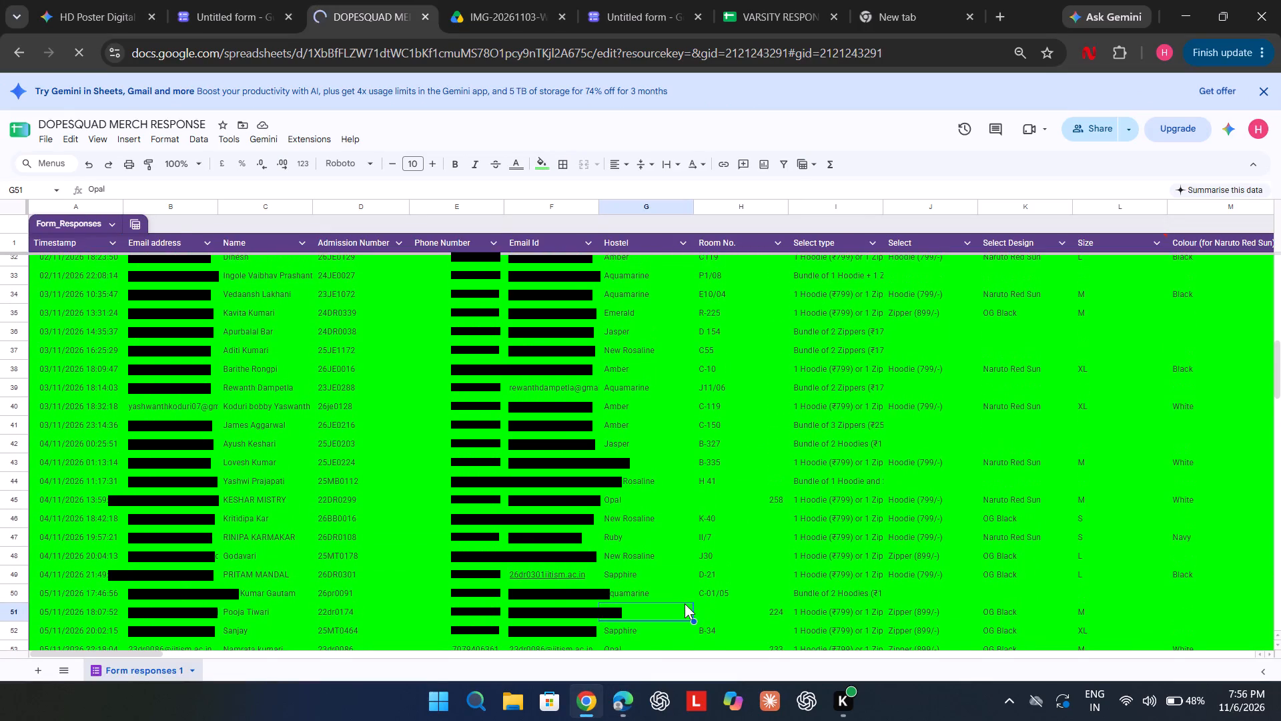
scroll(679, 553, up, 3)
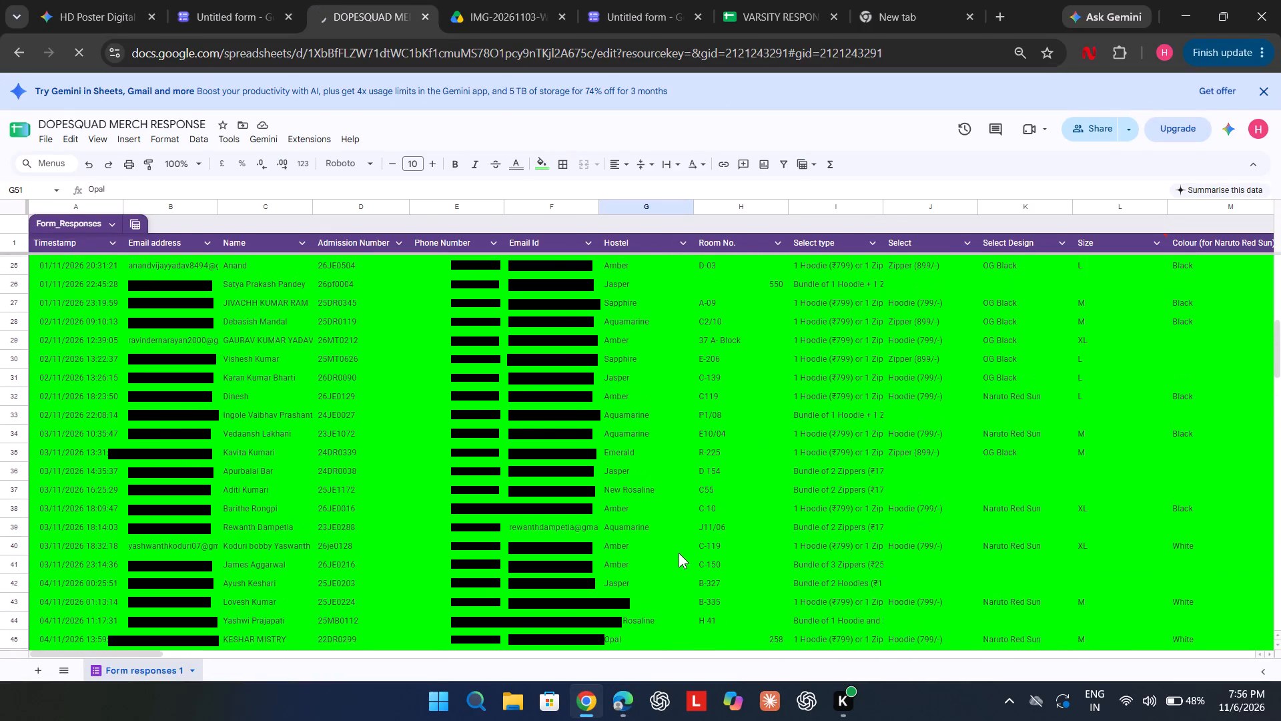
scroll(679, 553, up, 2)
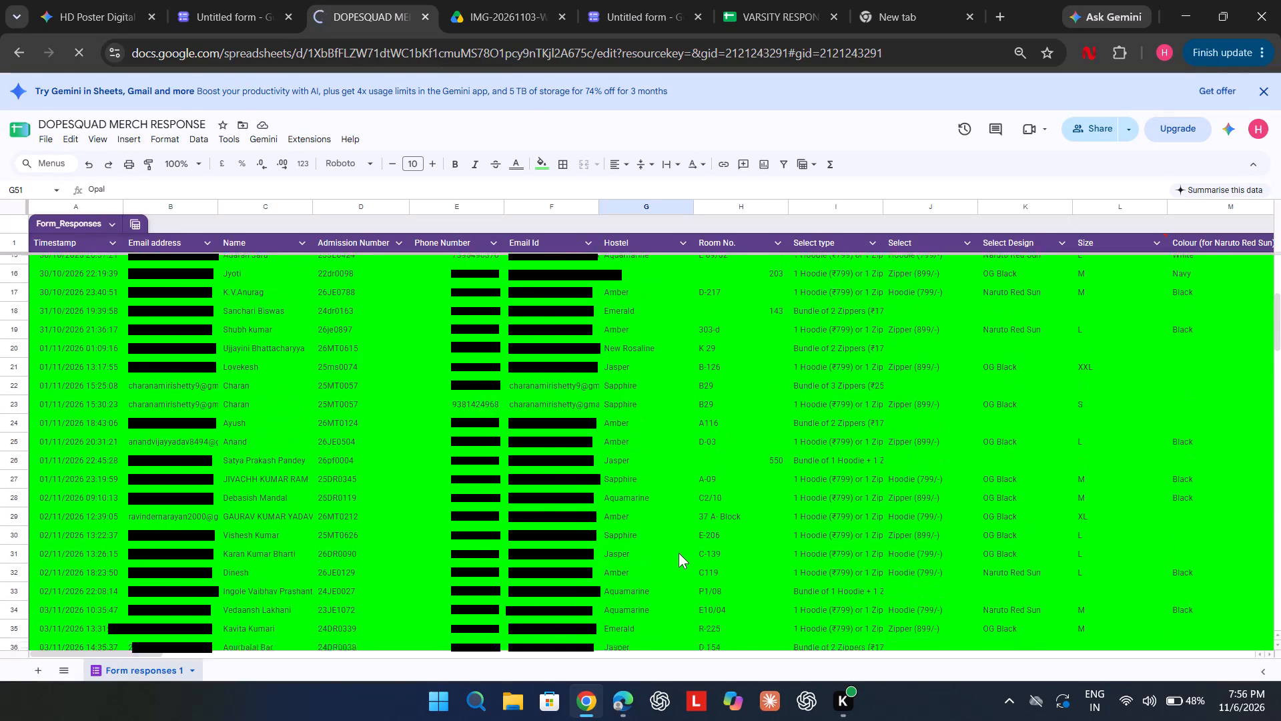
scroll(679, 553, up, 4)
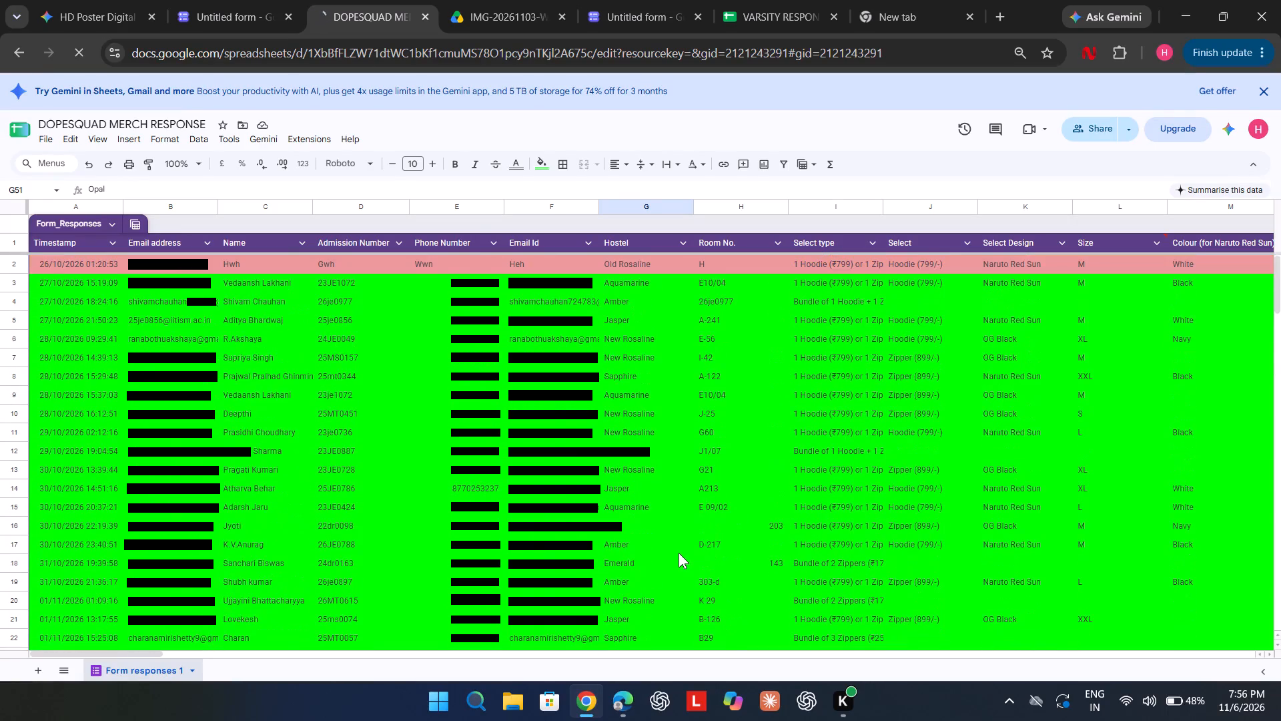
Examine the latest merch form responses, from about row 42 to the last order and the notes beneath.
scroll(679, 553, down, 5)
scroll(679, 553, up, 1)
scroll(679, 553, down, 1)
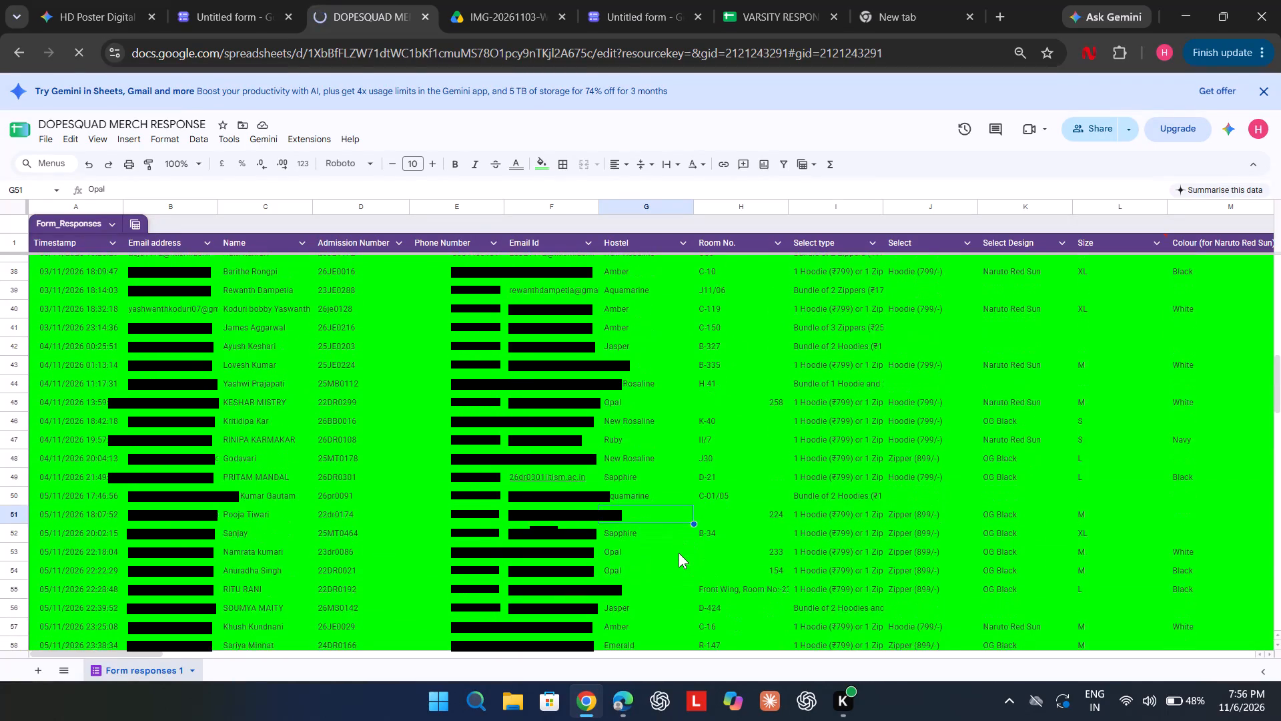
scroll(679, 553, down, 1)
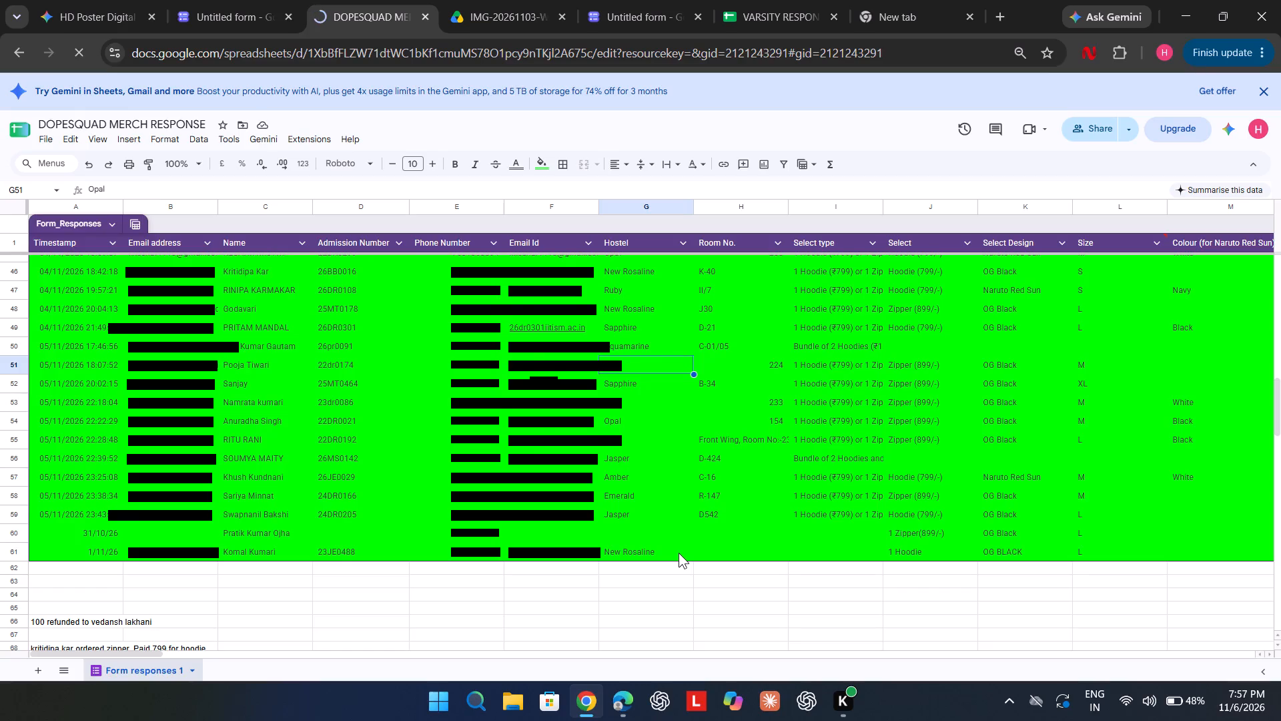
scroll(679, 553, up, 2)
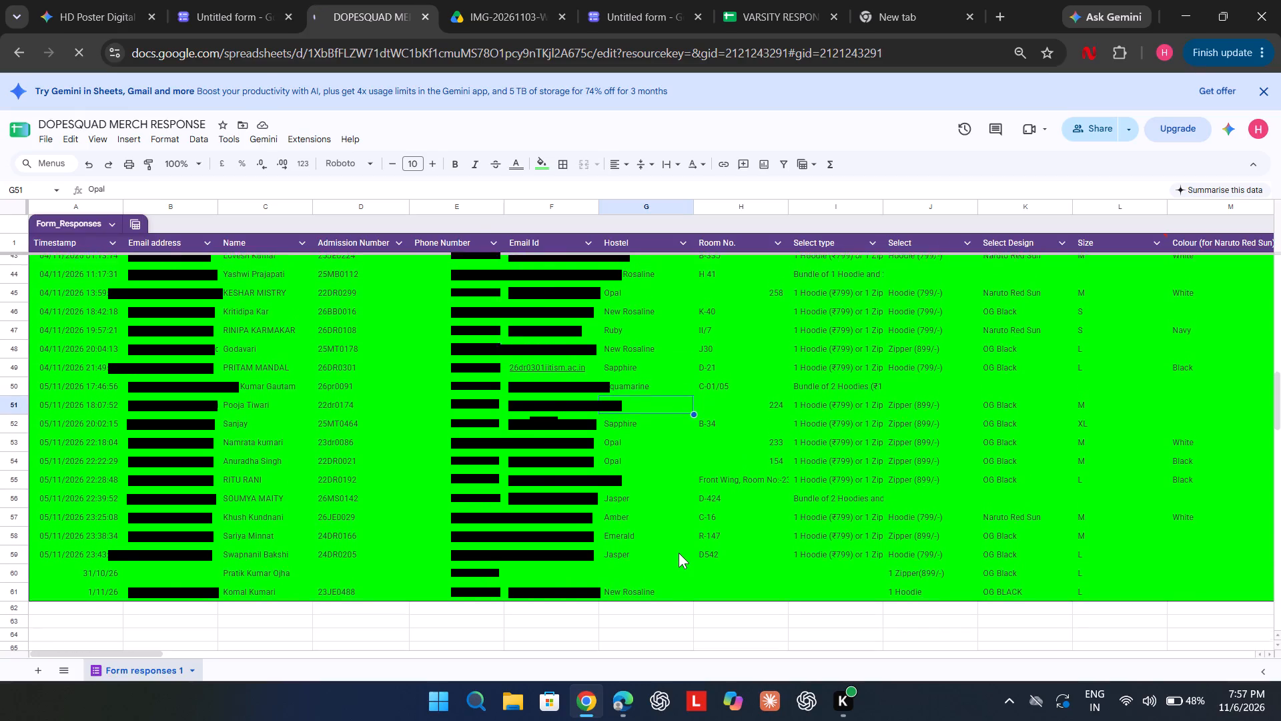
scroll(679, 553, up, 2)
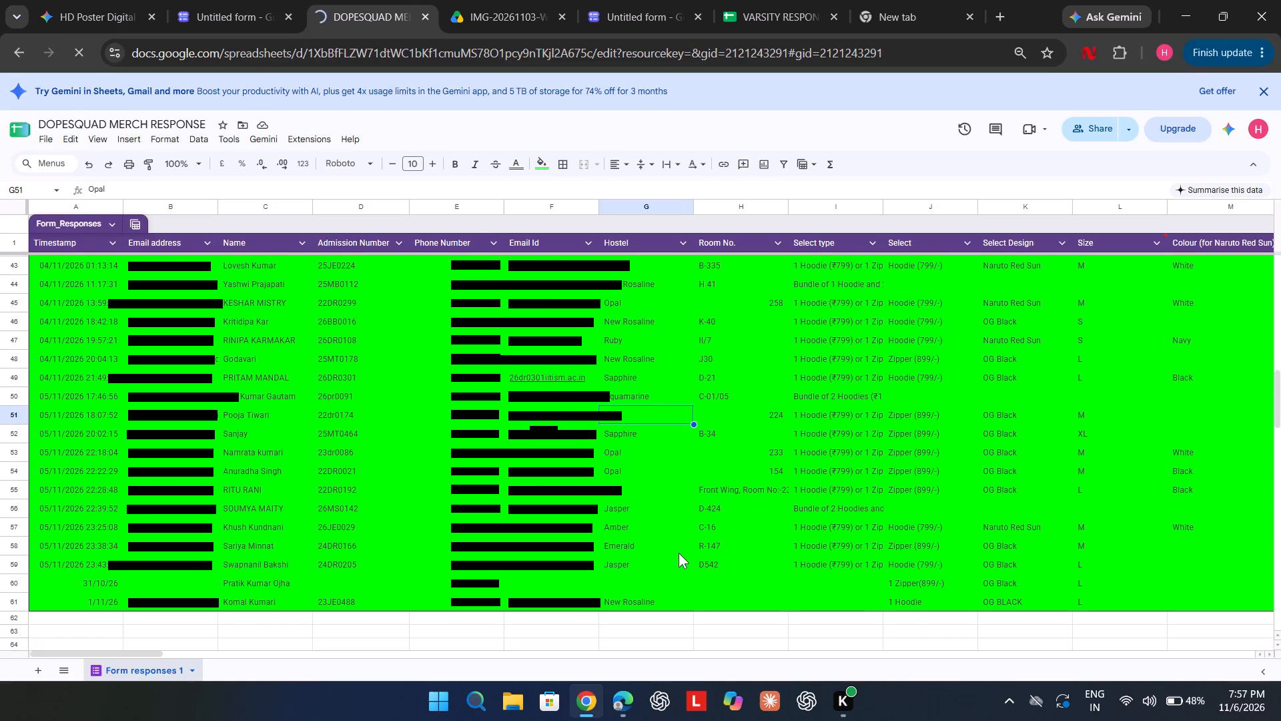
scroll(679, 553, up, 1)
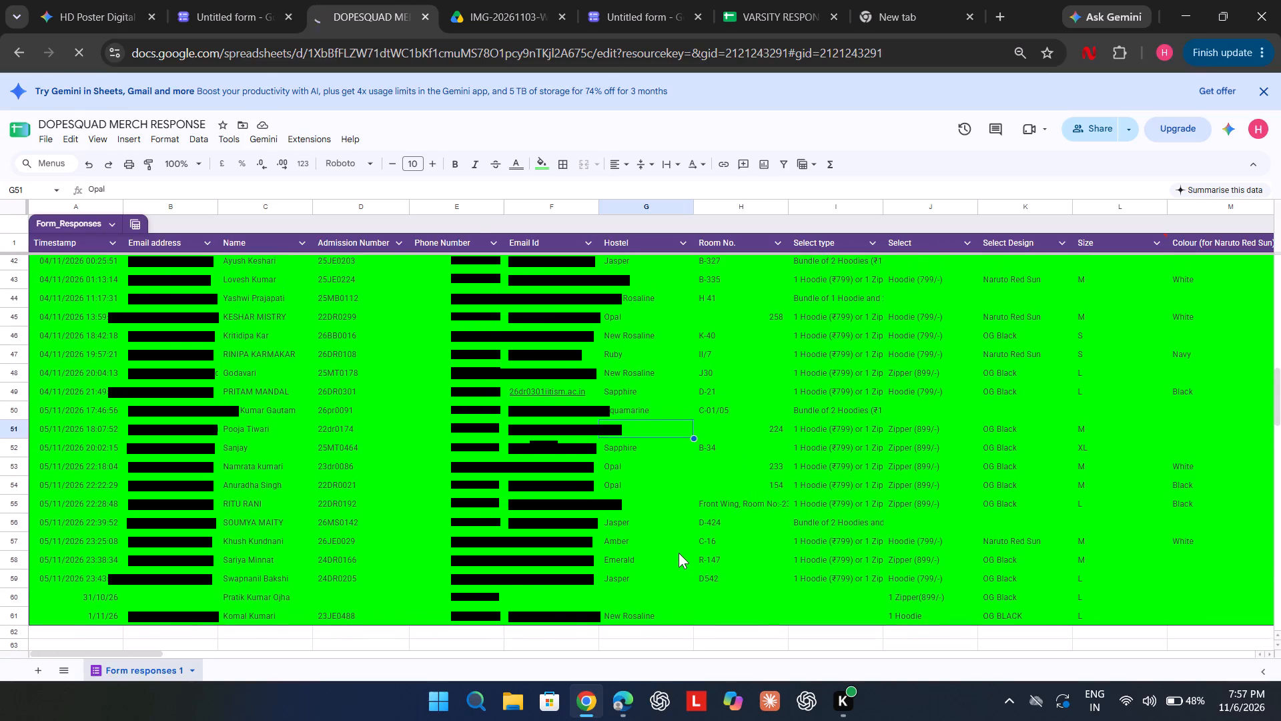
scroll(679, 553, up, 1)
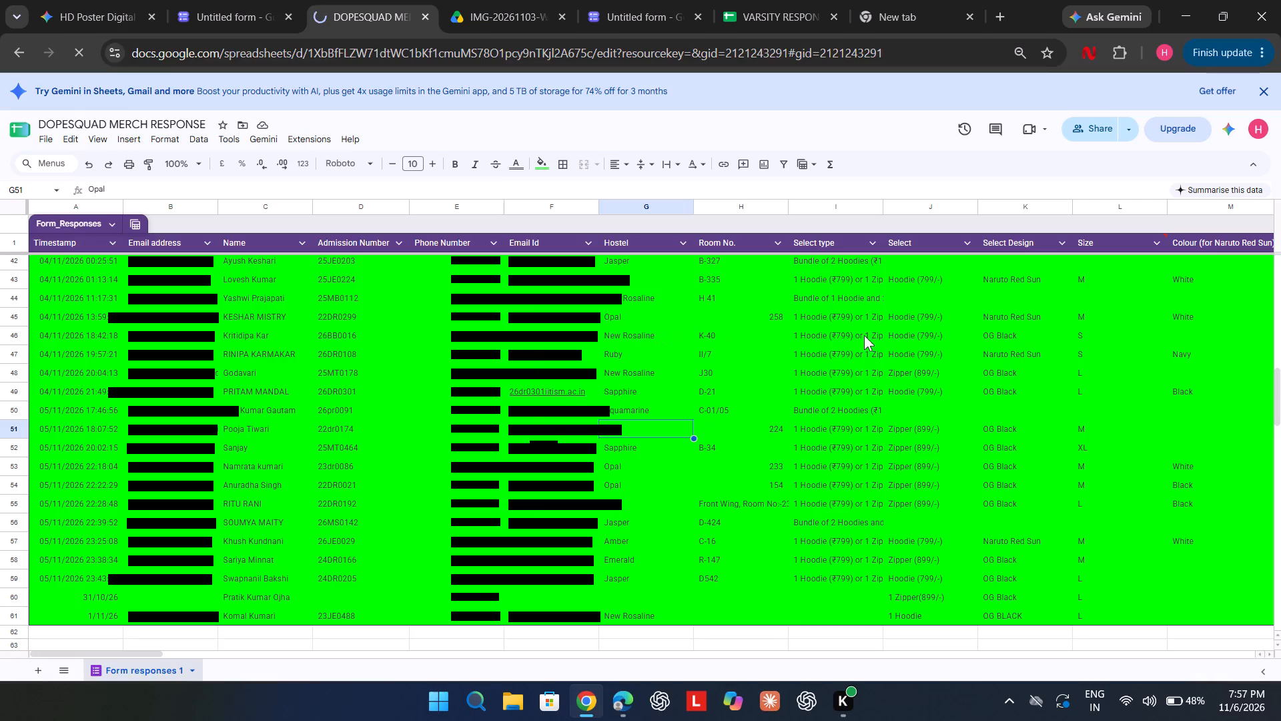
In the Select column of response row 46, change the price to 899/-.
click(902, 330)
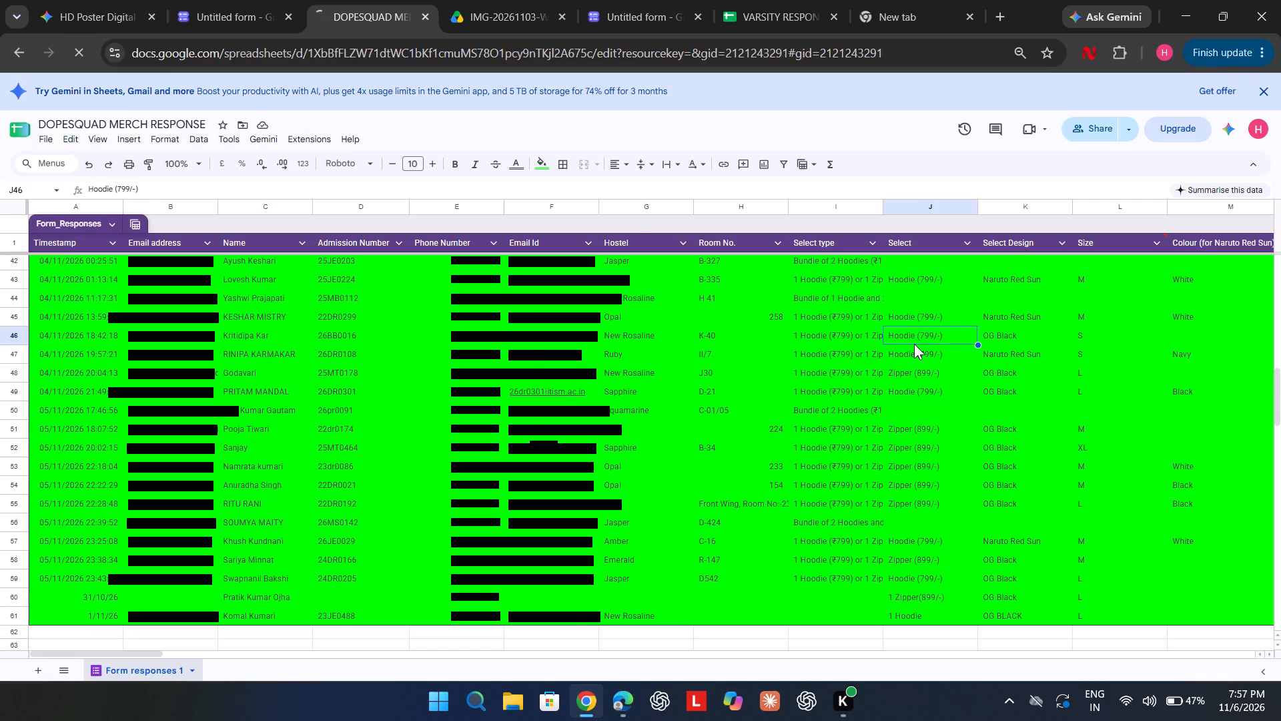
double_click(914, 344)
key(Left)
key(Left)
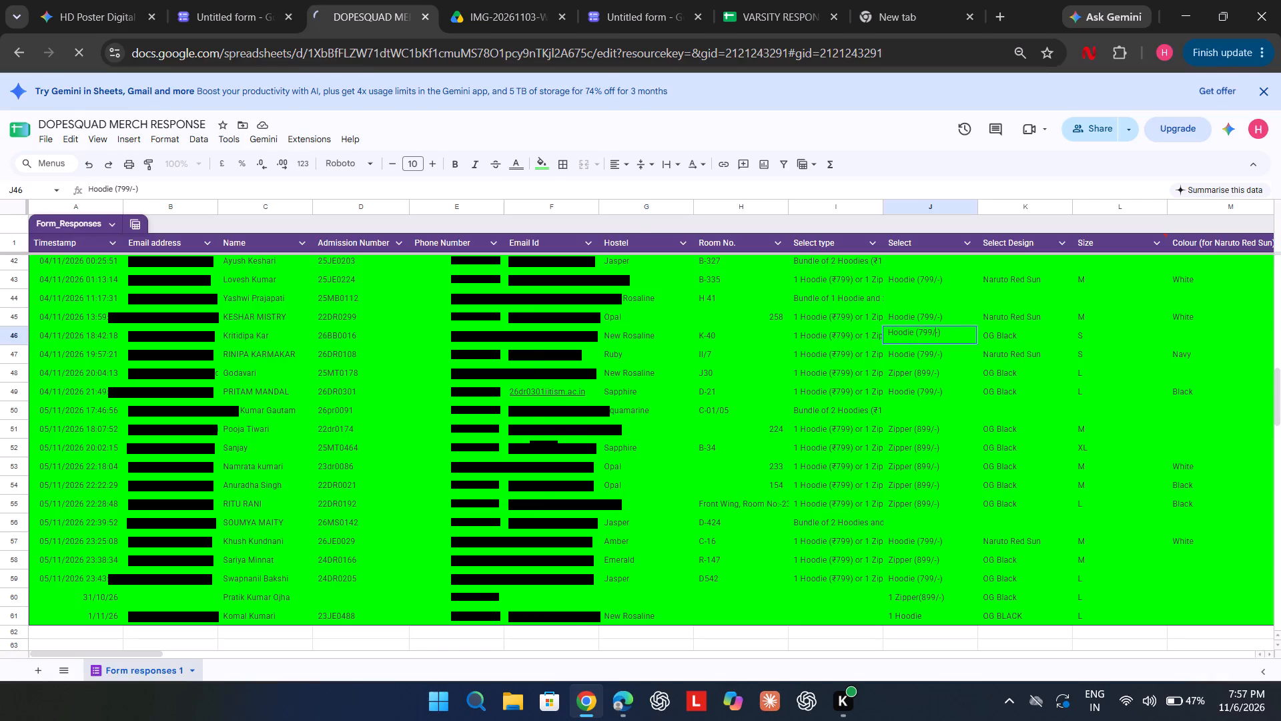
key(Left)
key(Left)
key(Left)
key(BackSpace)
key(8)
Replace the item name in row 46's Select entry with Zipper so it reads "Zipper (899/-)".
key(Left)
key(Left)
key(Left)
key(Left)
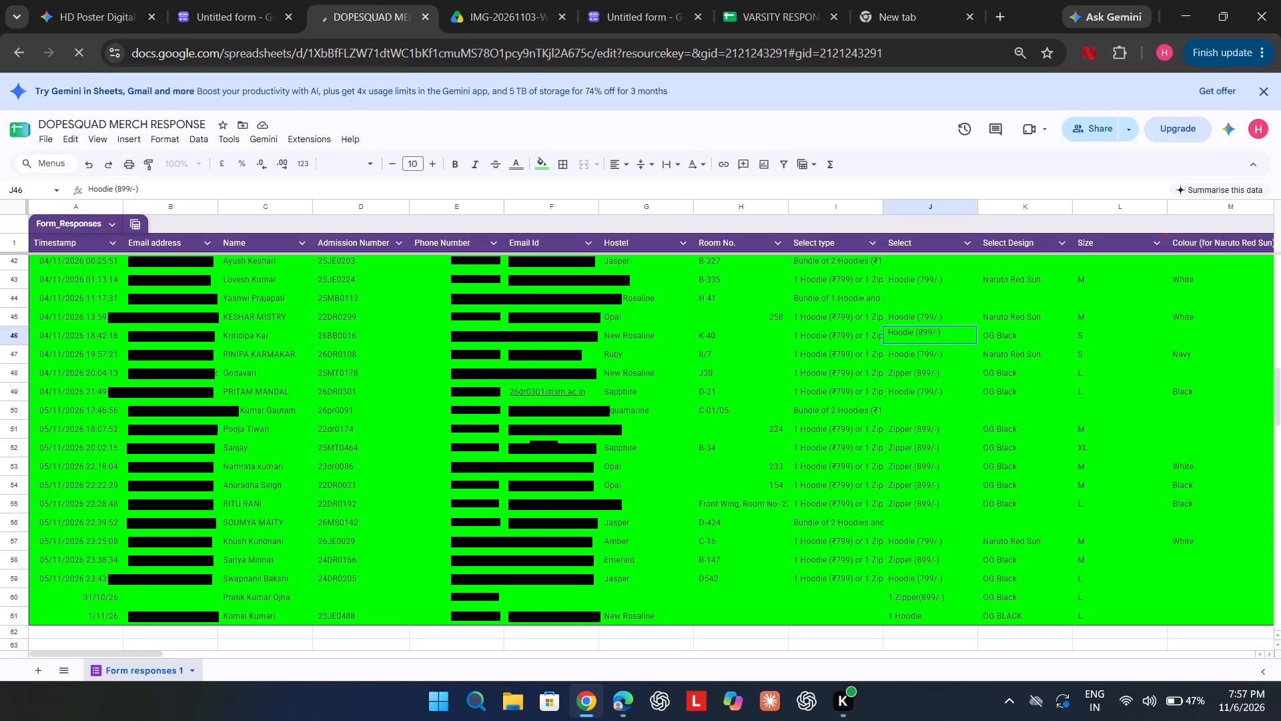
key(Right)
key(BackSpace)
key(BackSpace)
key(BackSpace)
key(BackSpace)
key(BackSpace)
key(BackSpace)
key(BackSpace)
key(BackSpace)
key(BackSpace)
key(BackSpace)
key(z)
text(ipper)
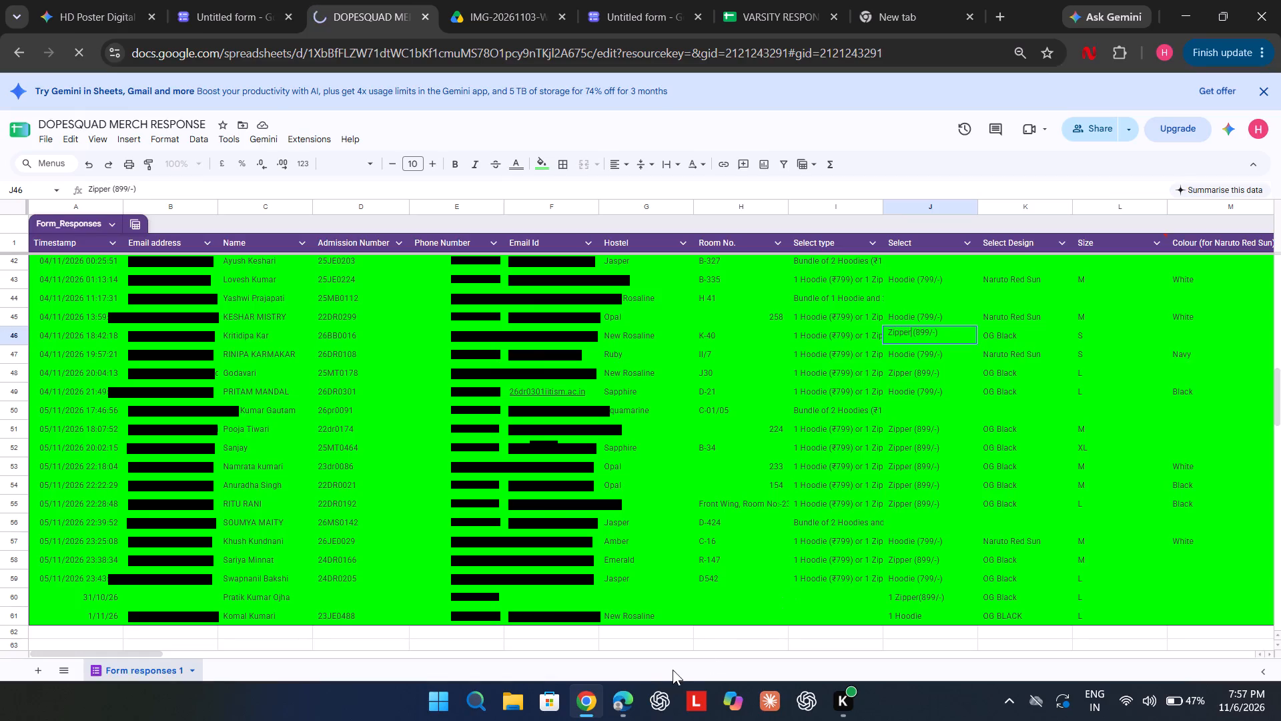
Switch to Microsoft Edge and move the row 44 order on the OG BLACK sheet to row 31, below the last zipper order.
click(624, 698)
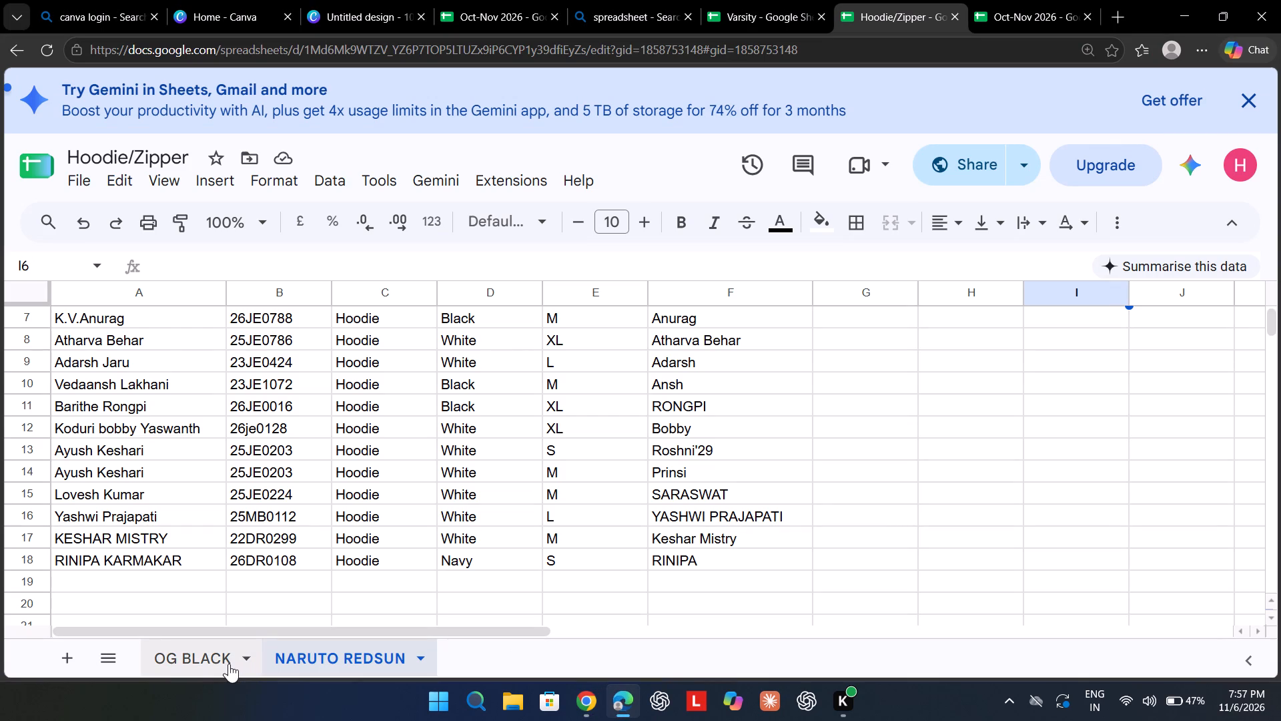
click(228, 664)
scroll(361, 400, down, 1)
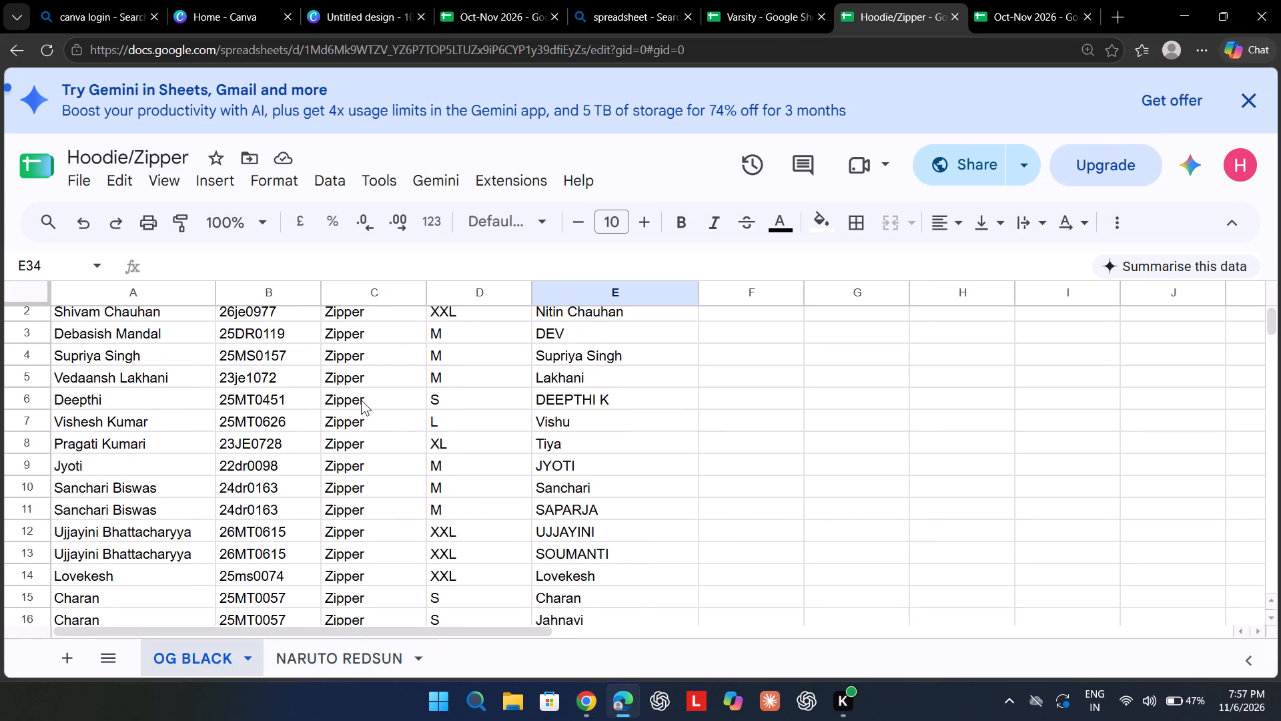
scroll(361, 400, down, 6)
scroll(361, 400, up, 1)
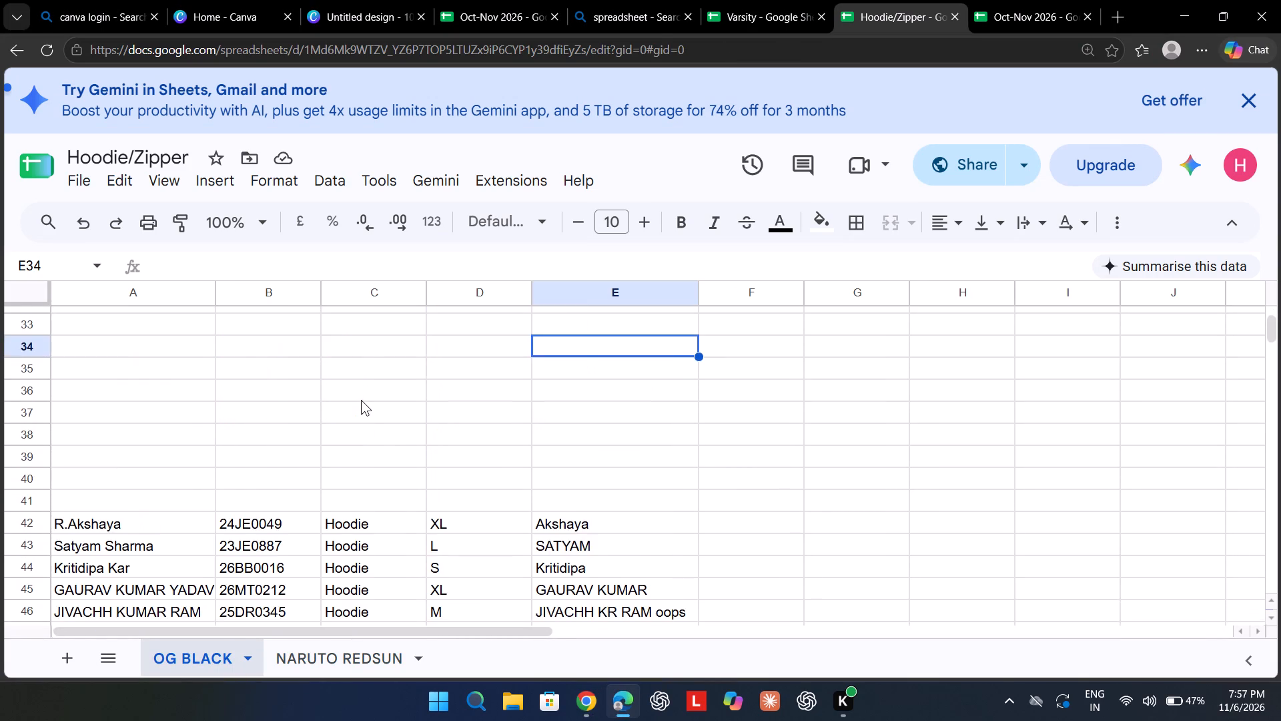
scroll(361, 400, down, 1)
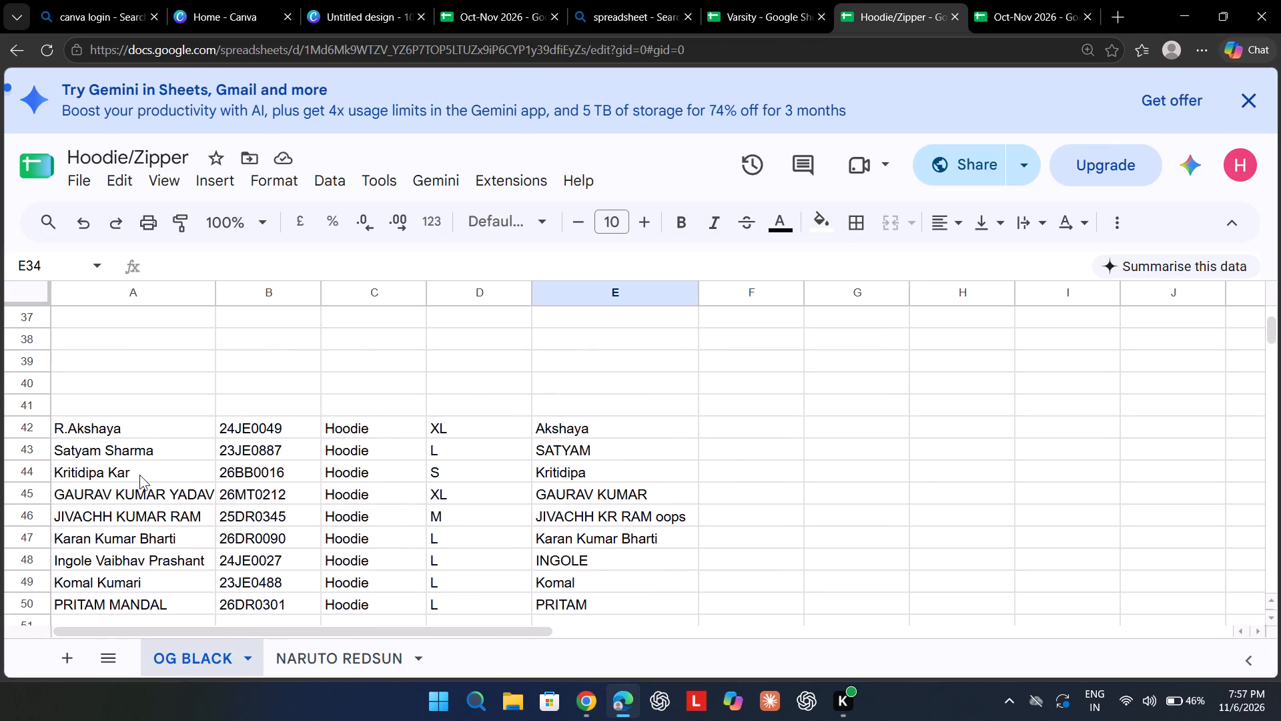
drag(119, 468, 399, 465)
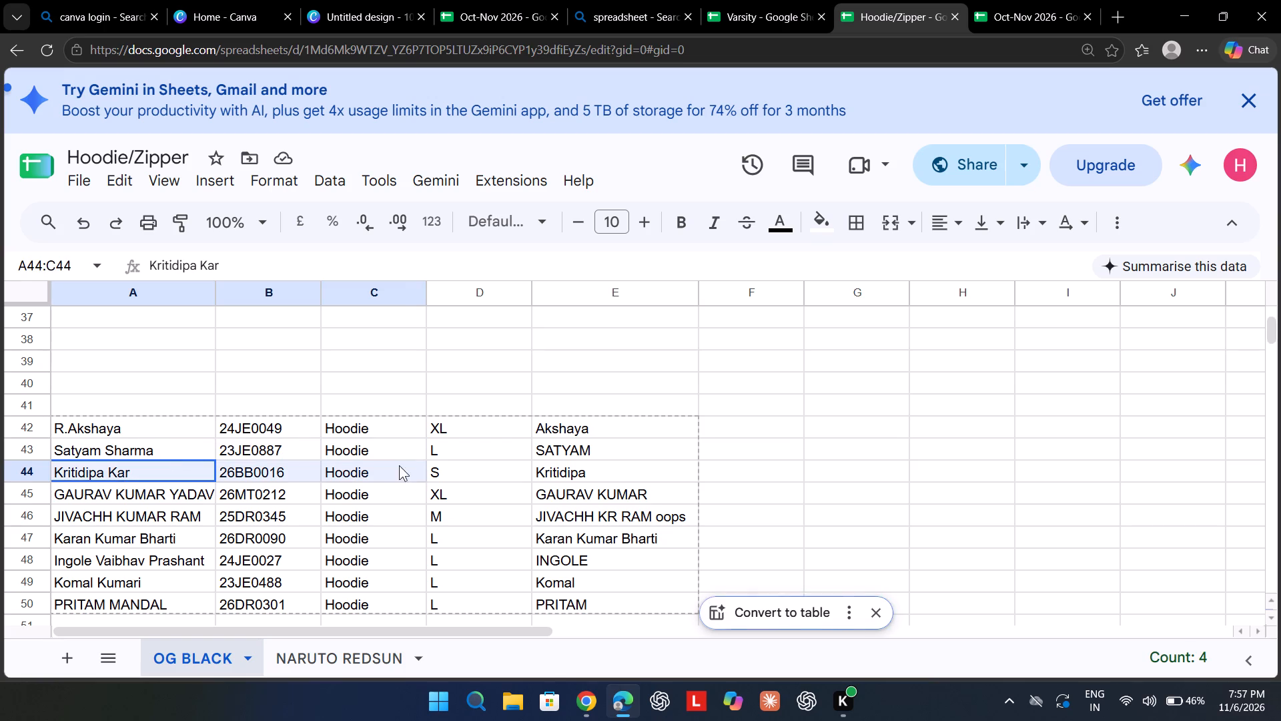
drag(399, 465, 578, 476)
key(ctrl+x)
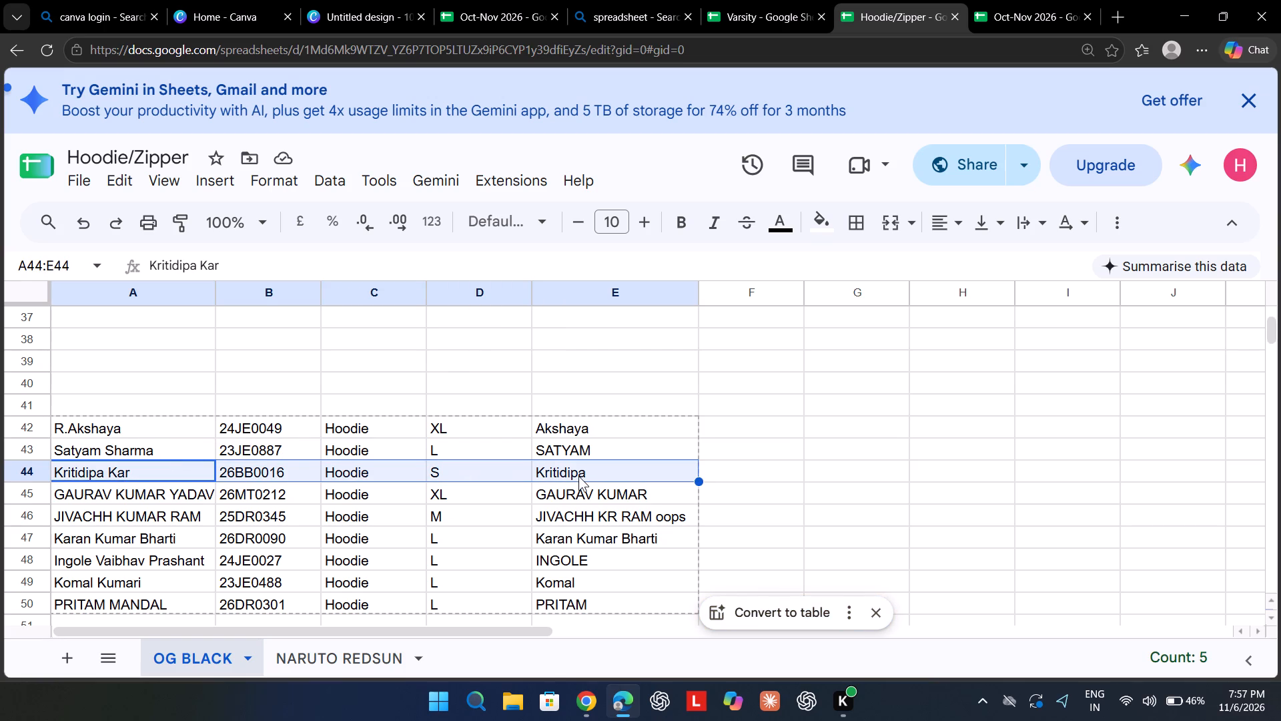
scroll(592, 367, up, 3)
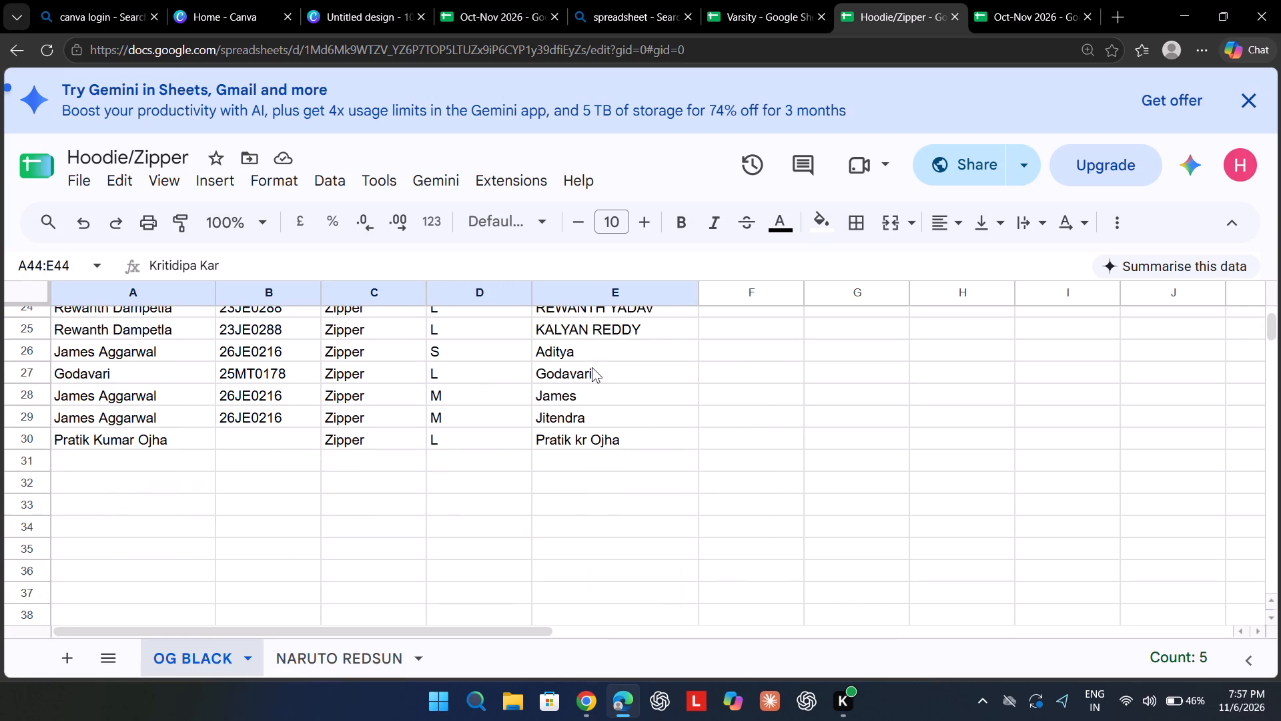
scroll(592, 367, up, 1)
drag(179, 456, 552, 473)
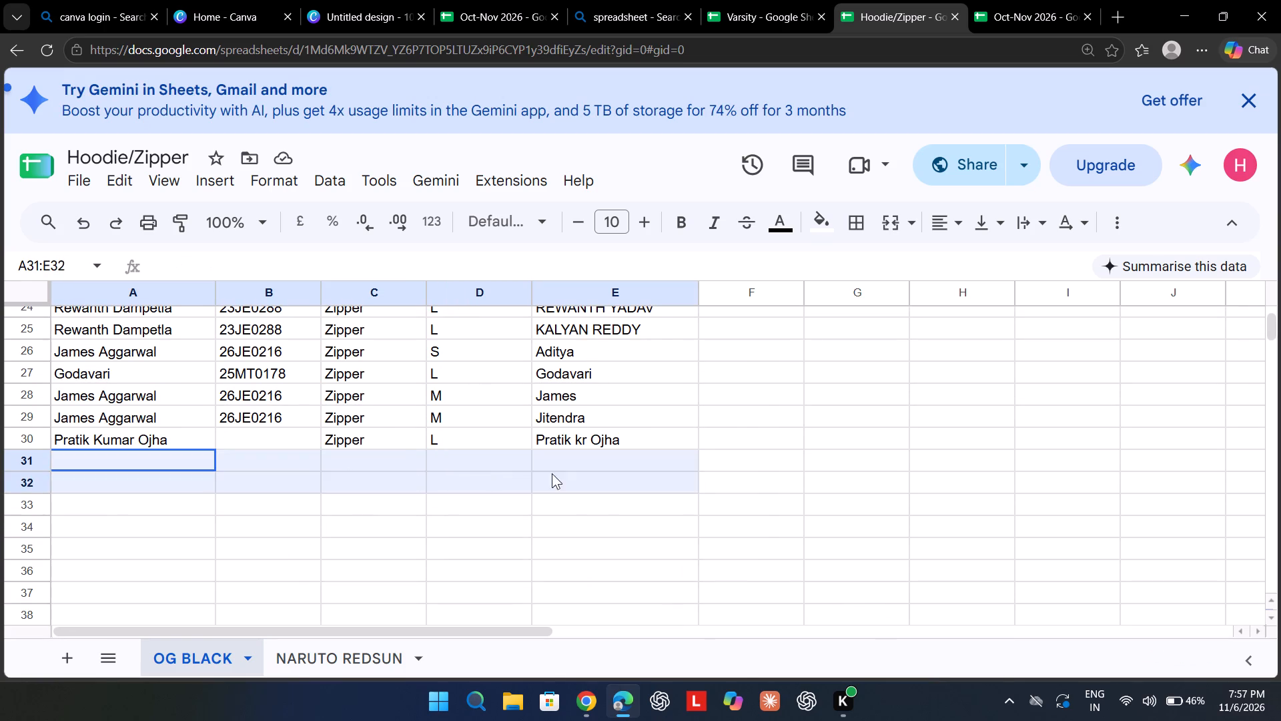
drag(552, 473, 588, 464)
key(ctrl+v)
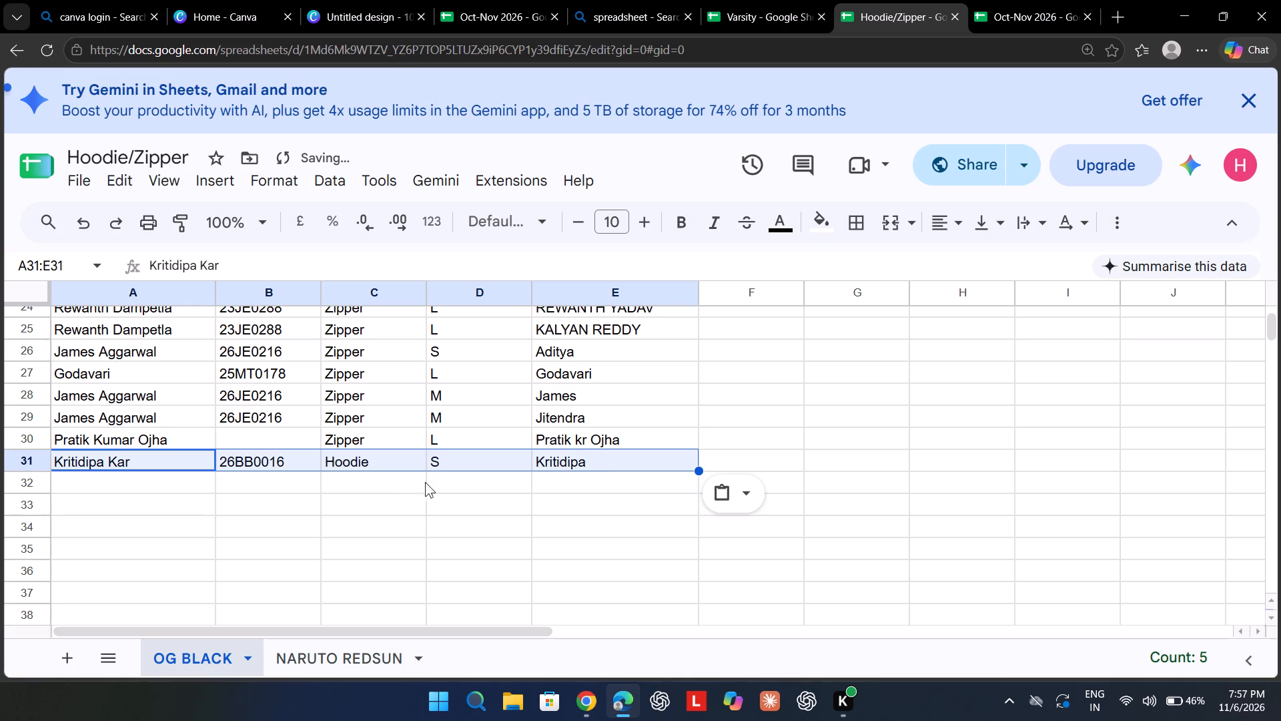
Set the item type of the moved order in row 31 to Zipper.
triple_click(356, 464)
double_click(356, 464)
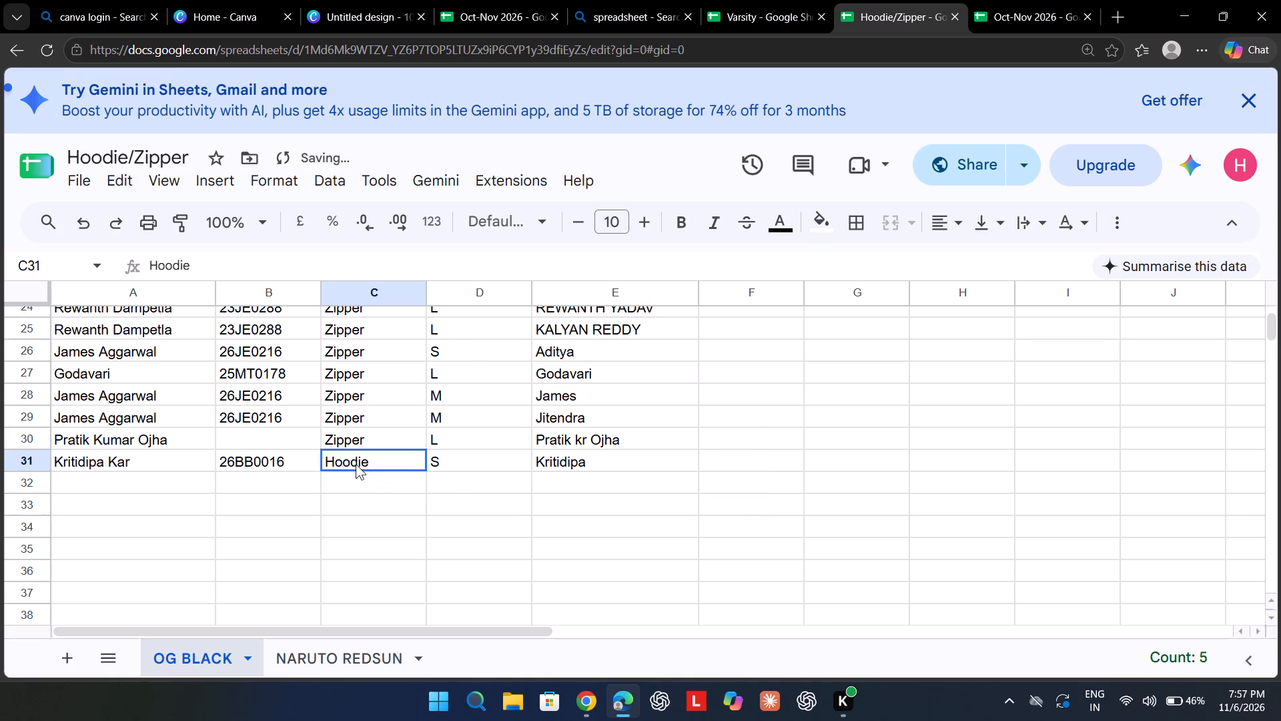
double_click(364, 457)
key(z)
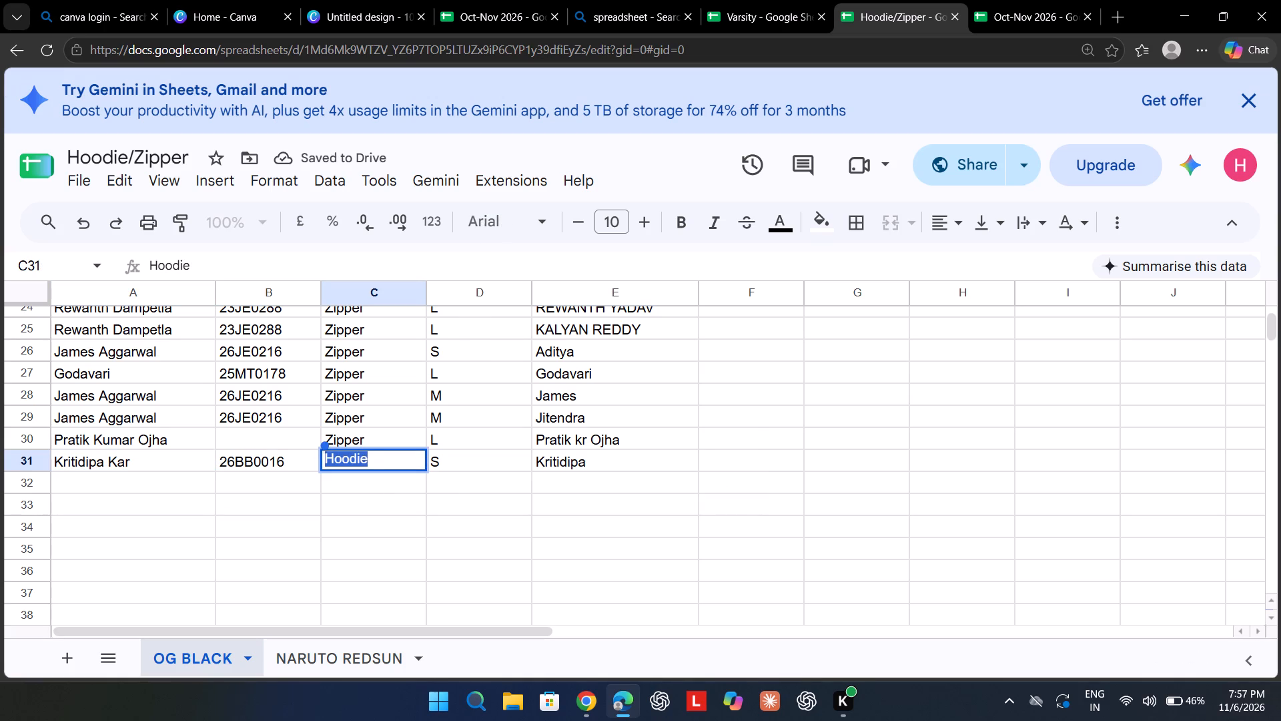
text(ipper)
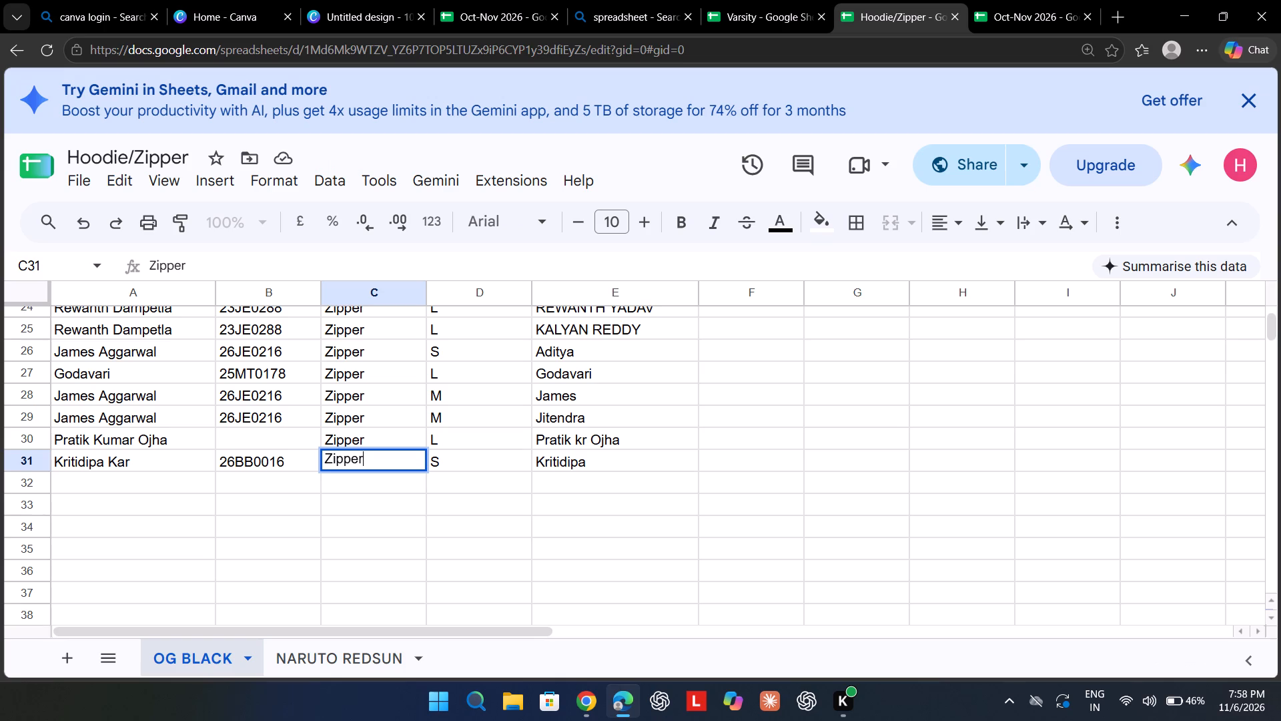
click(374, 484)
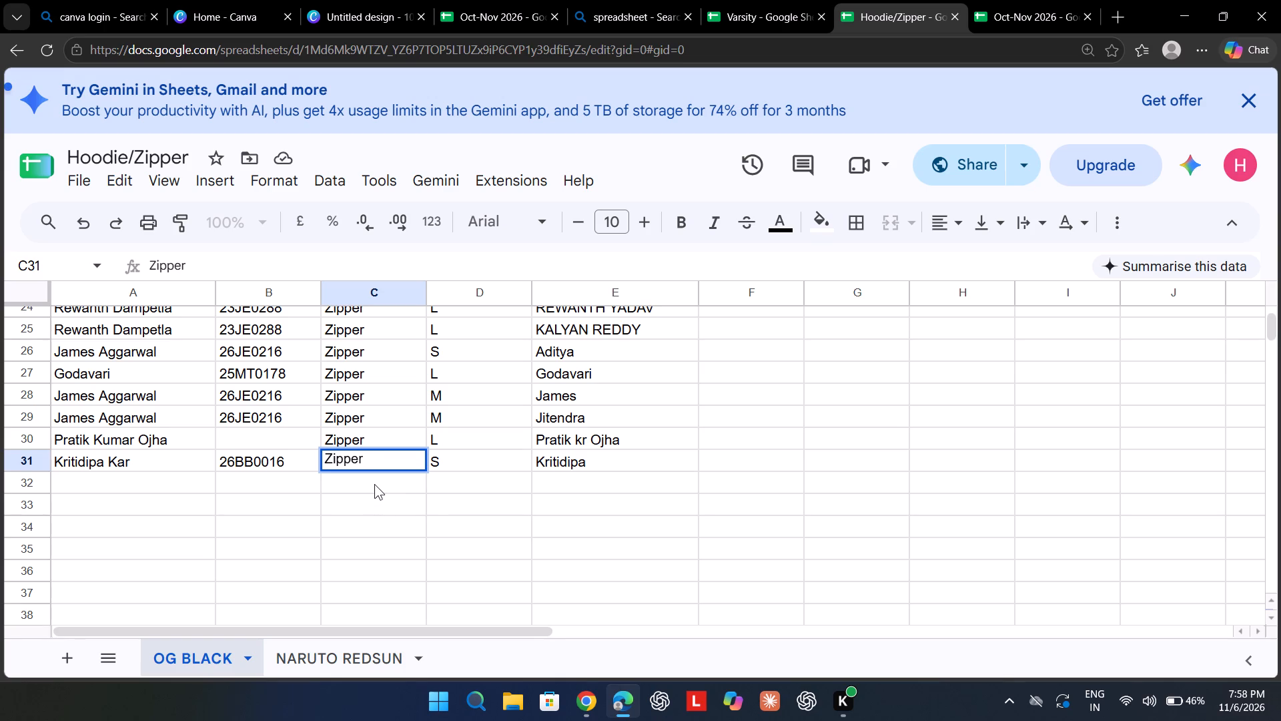
click(374, 484)
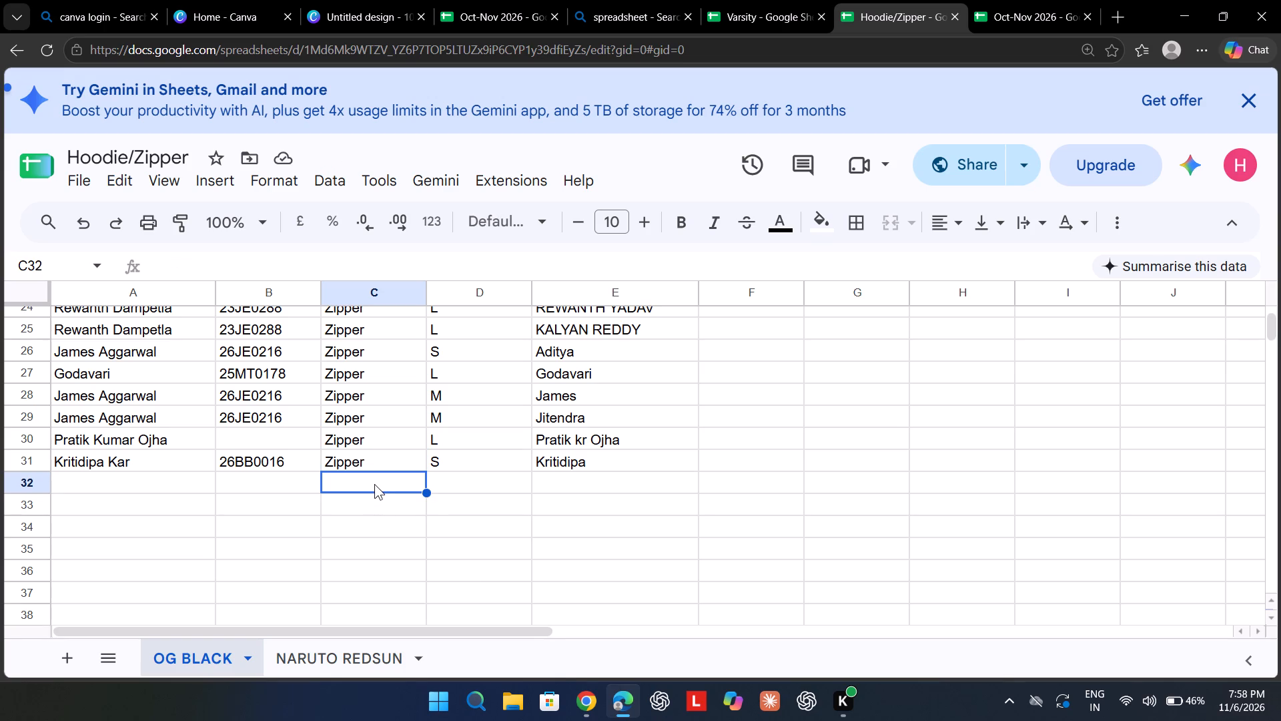
Switch back to Google Chrome and examine the merch form responses from about row 45 down to the notes beneath.
click(588, 698)
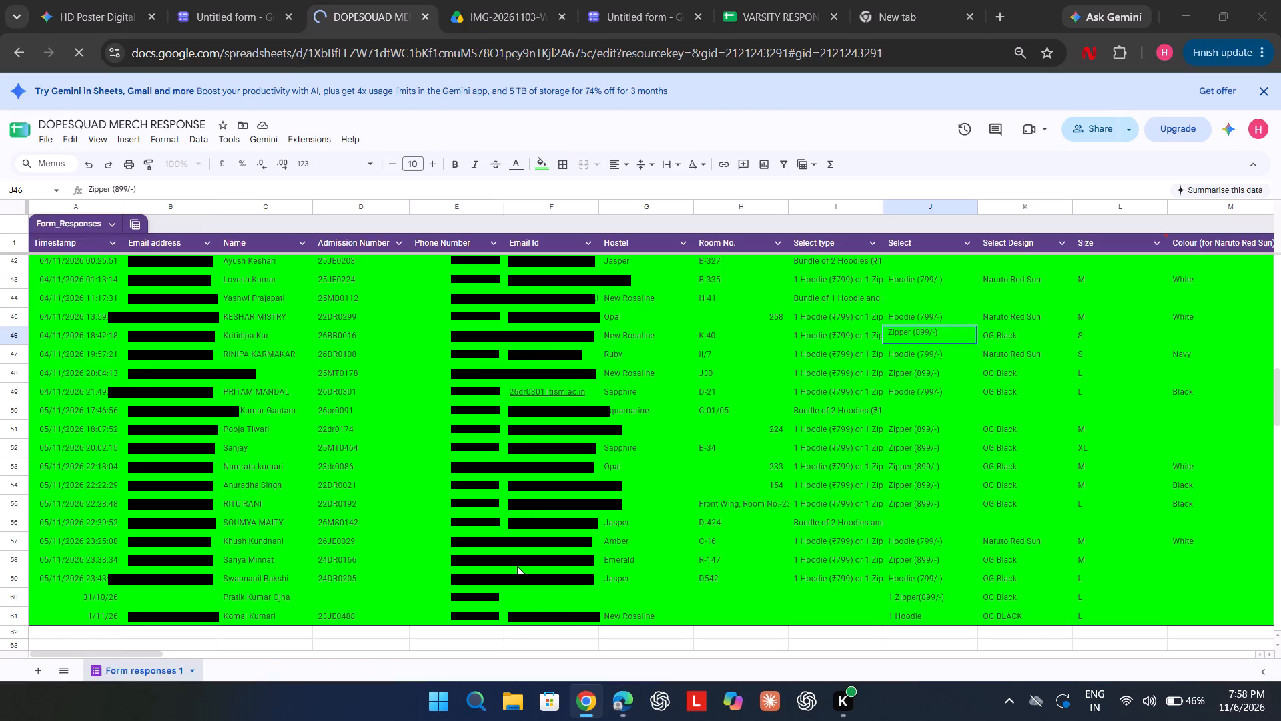
scroll(516, 565, down, 2)
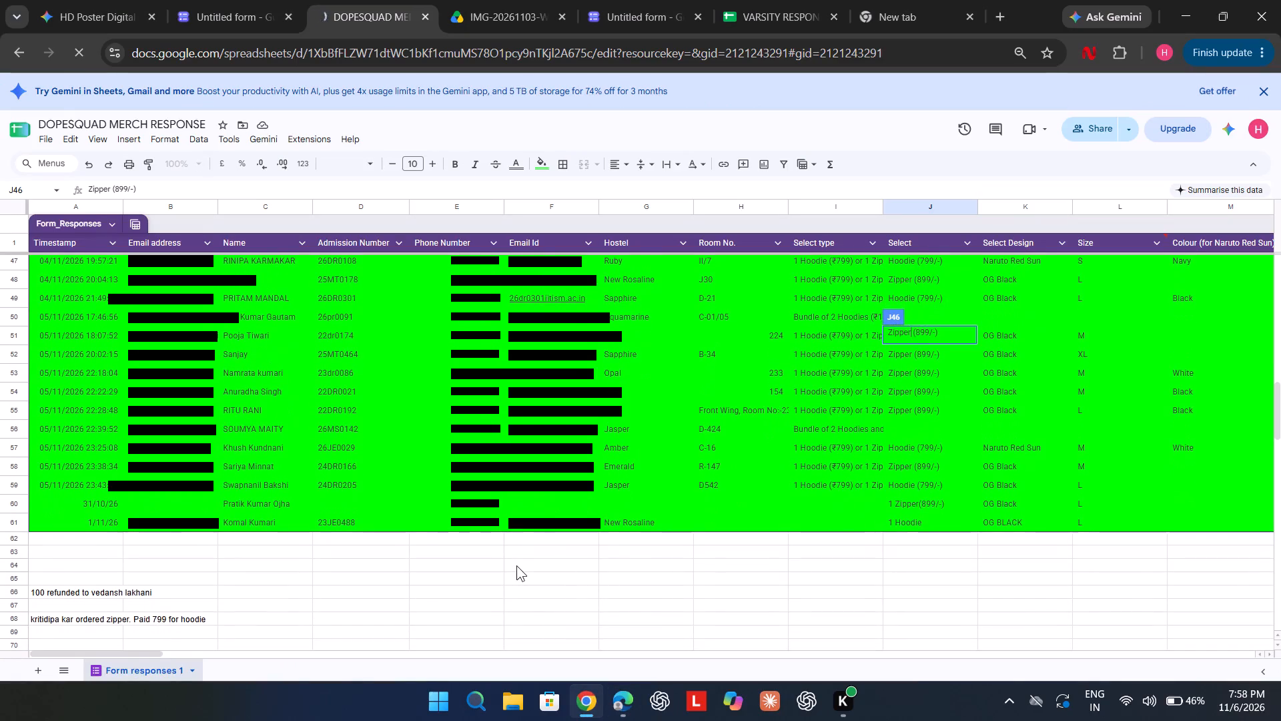
scroll(516, 565, down, 1)
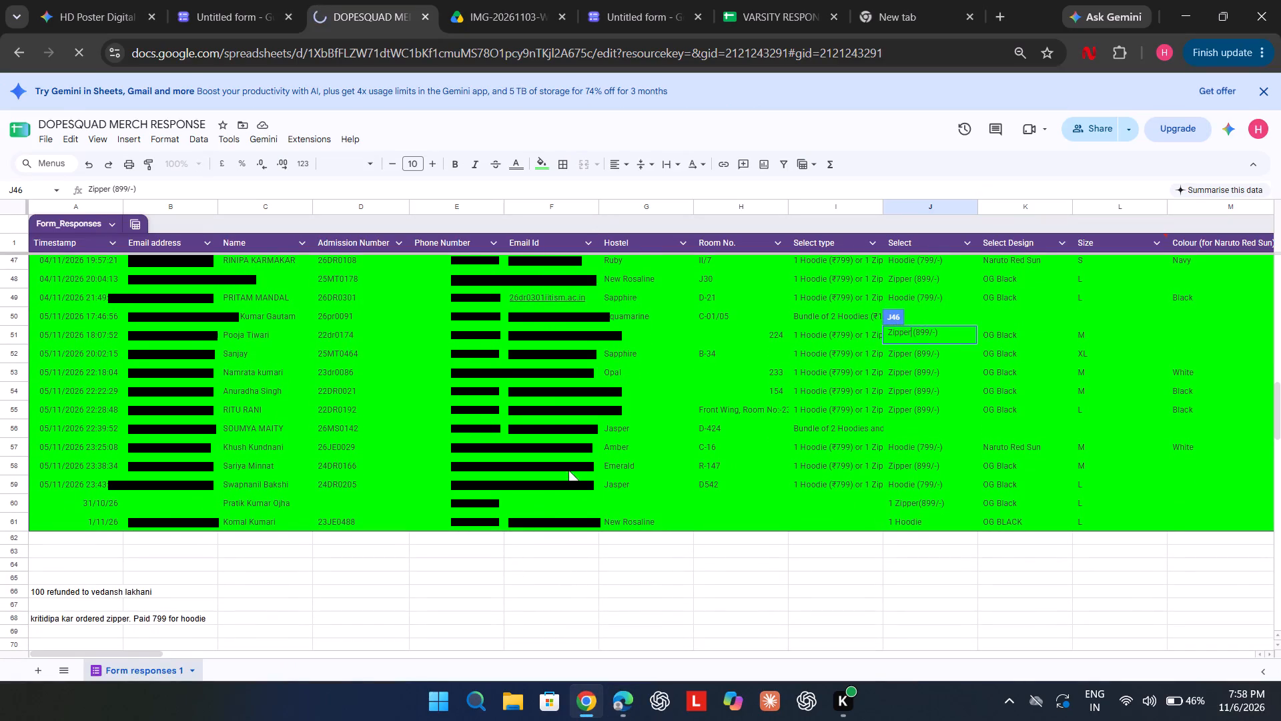
click(625, 601)
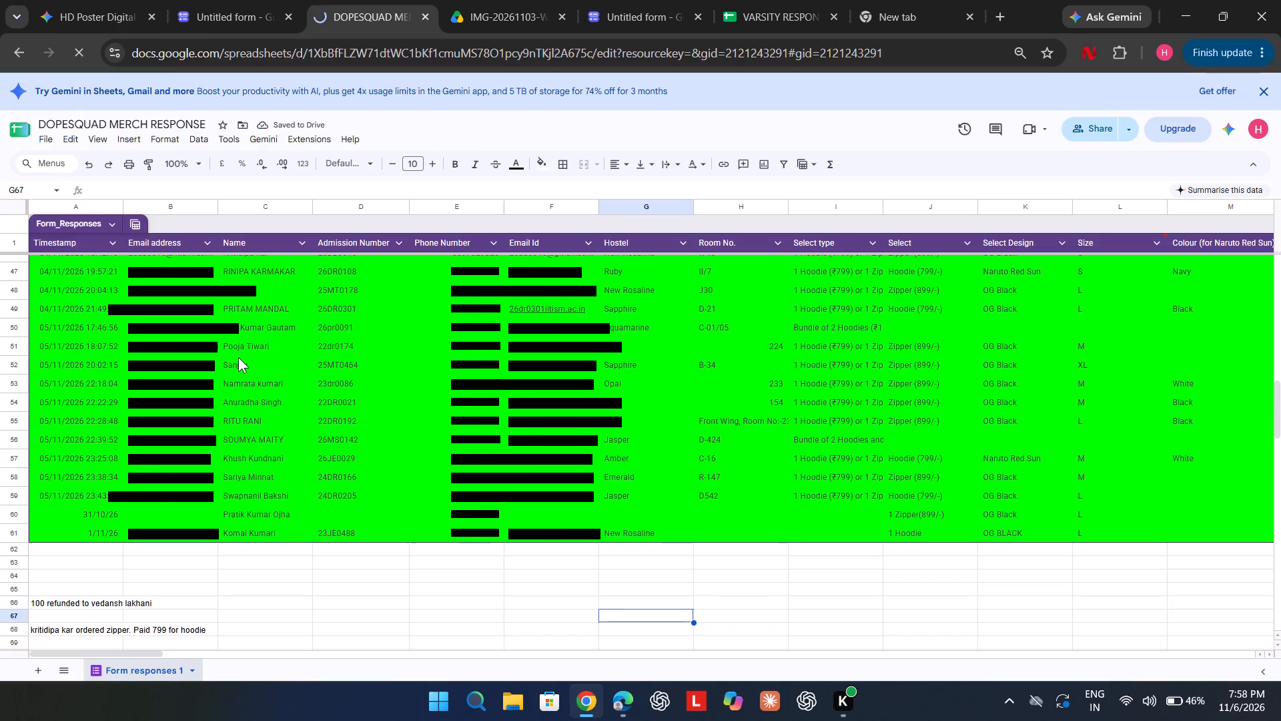
scroll(238, 357, up, 2)
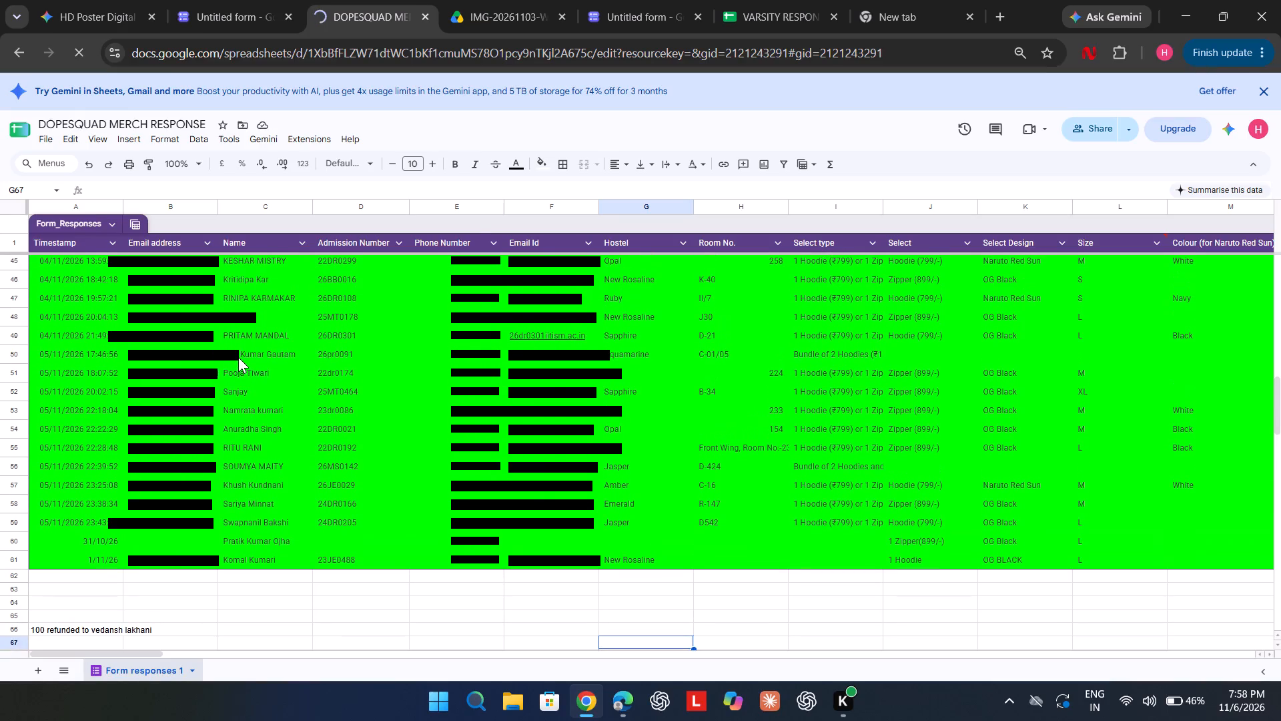
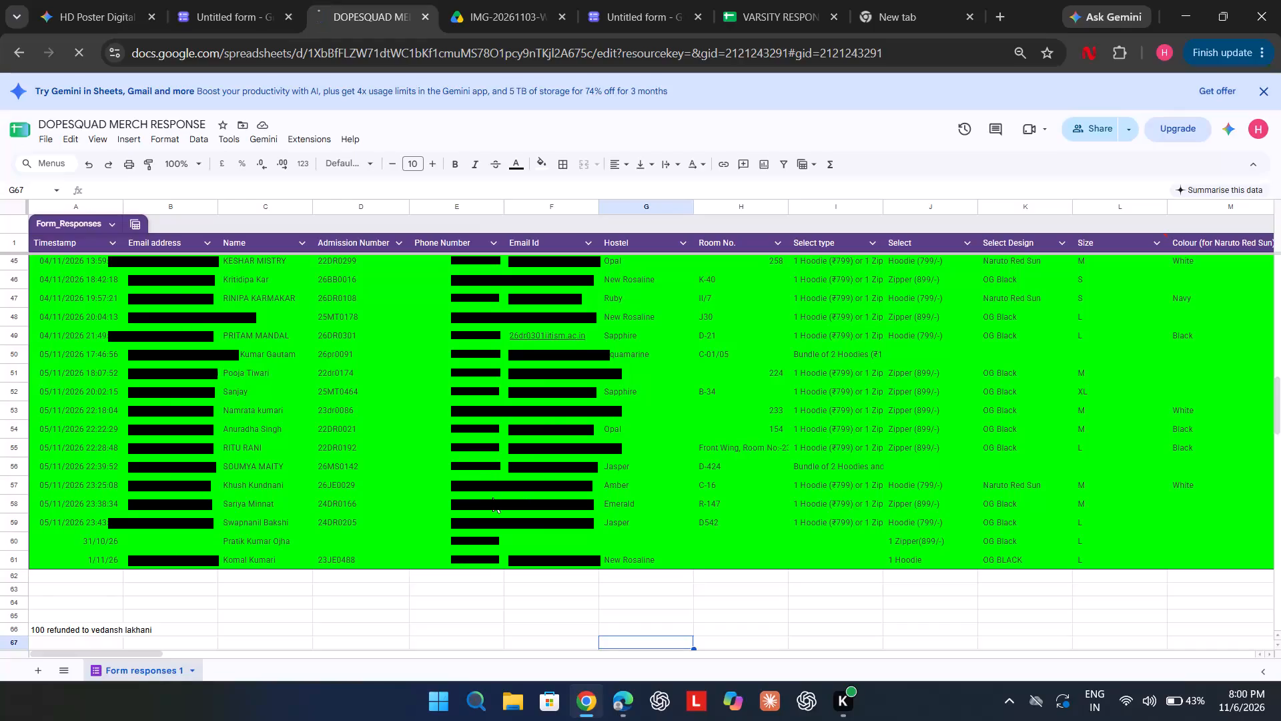
Compare the zipper and hoodie orders on the OG BLACK sheet in Microsoft Edge with the merch form responses from row 43 down in Google Chrome.
click(616, 700)
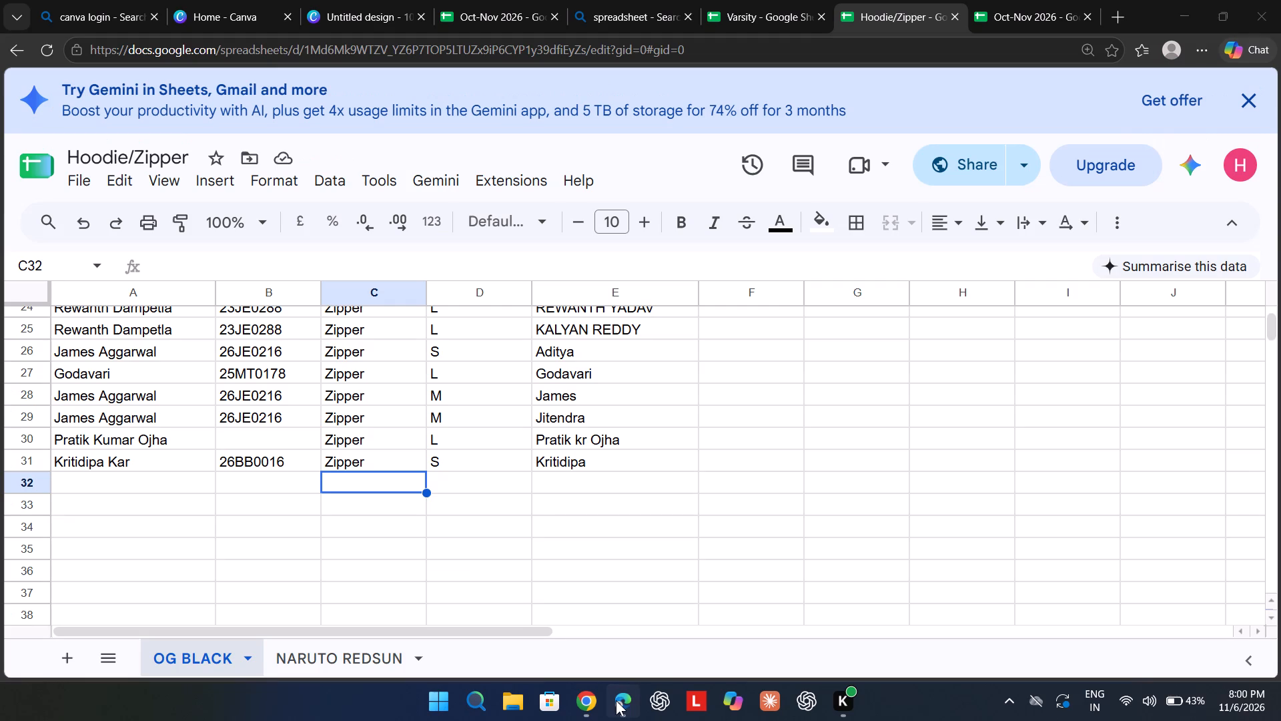
scroll(171, 537, up, 1)
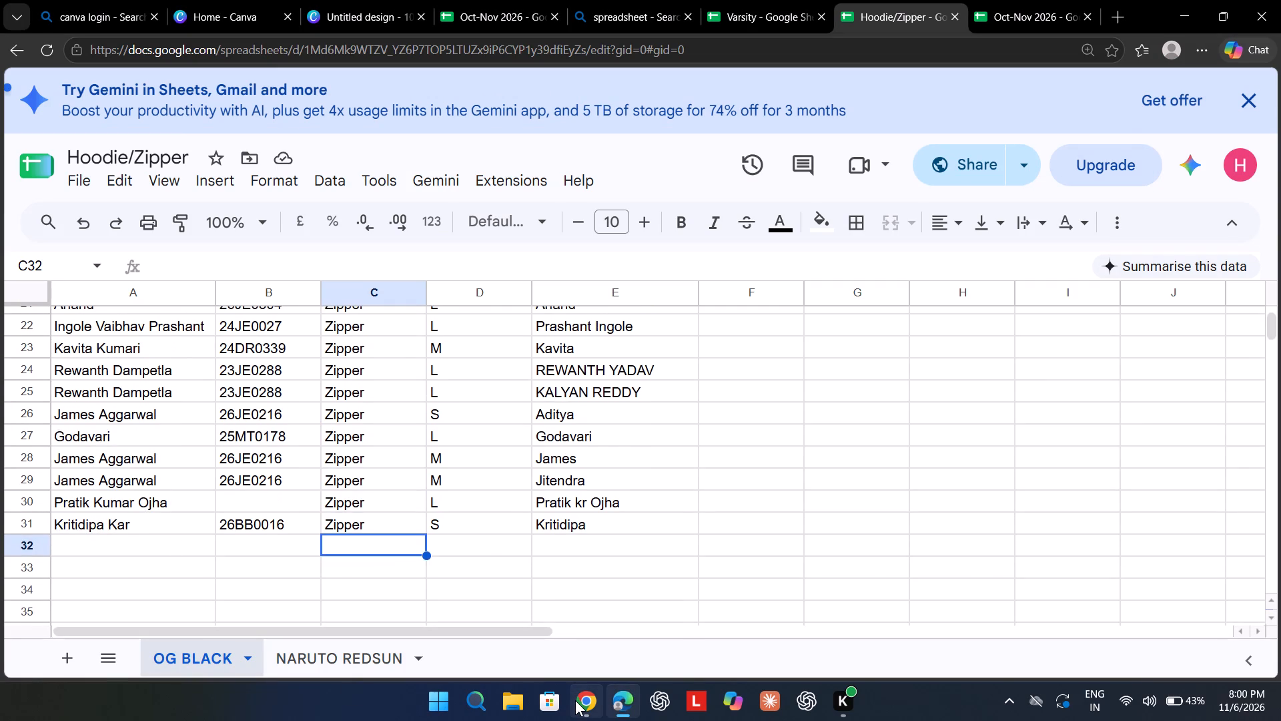
click(576, 700)
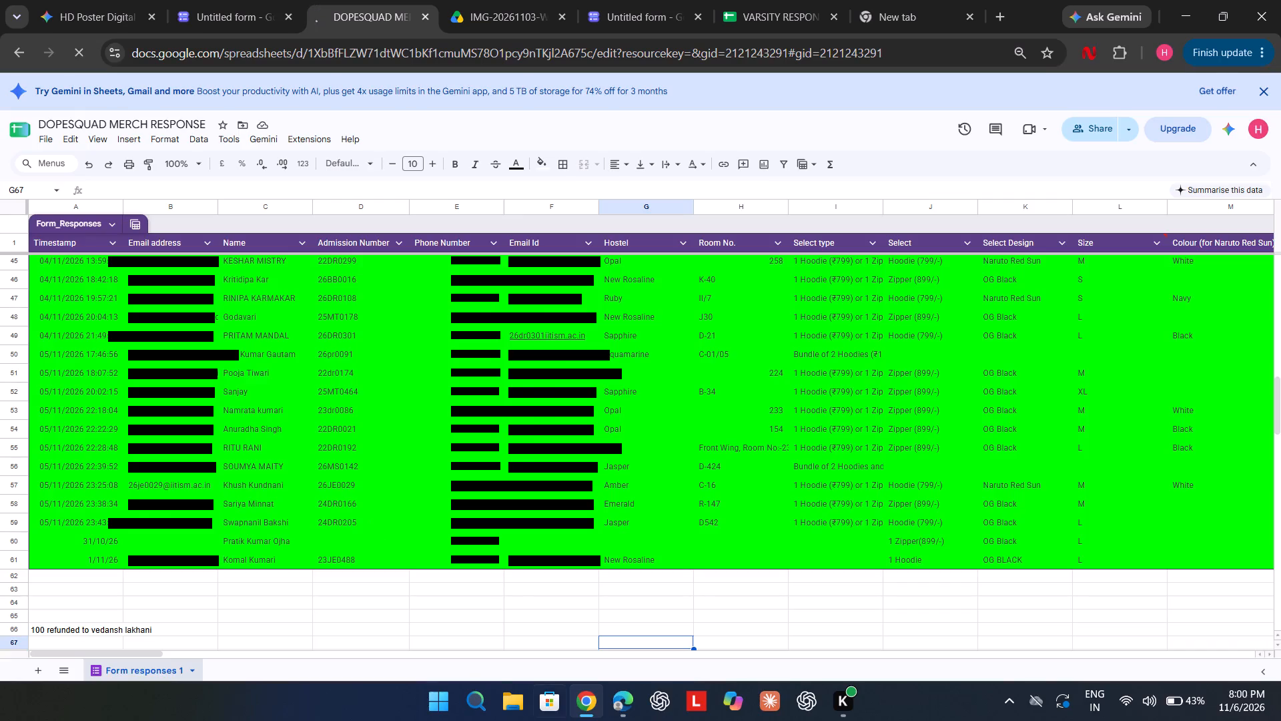
click(615, 708)
scroll(503, 489, up, 6)
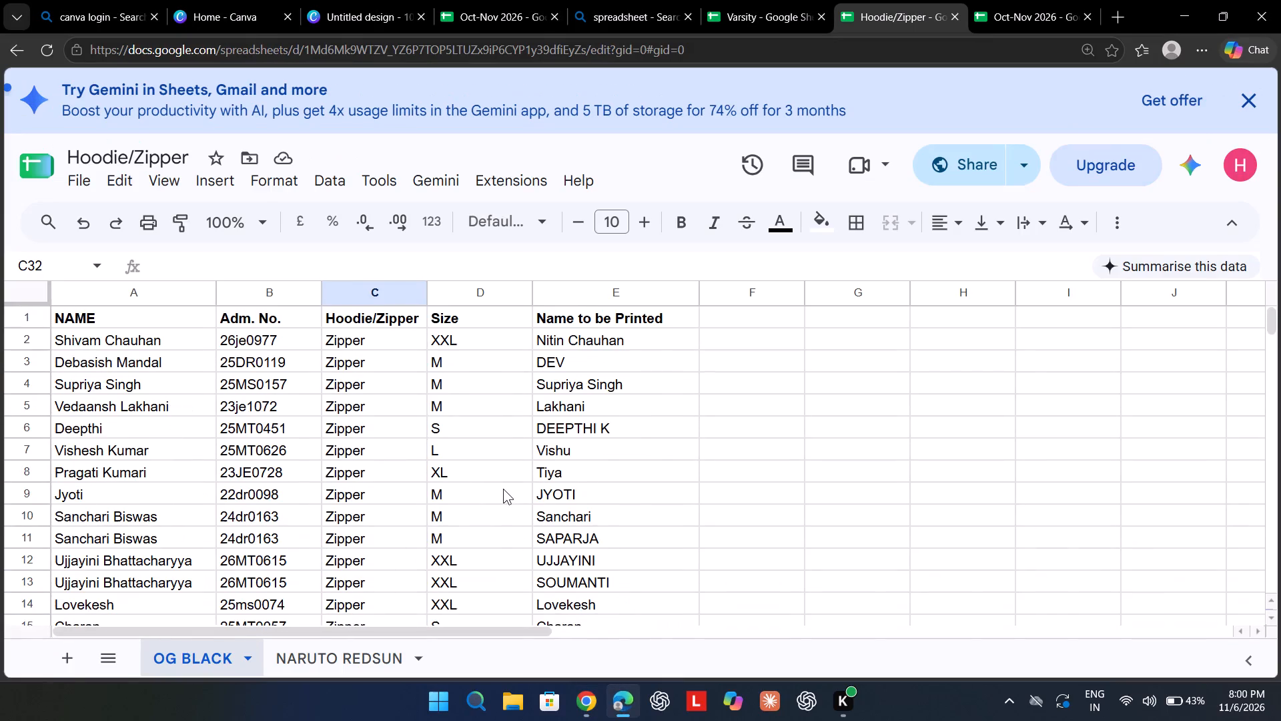
scroll(503, 489, up, 1)
scroll(503, 489, down, 4)
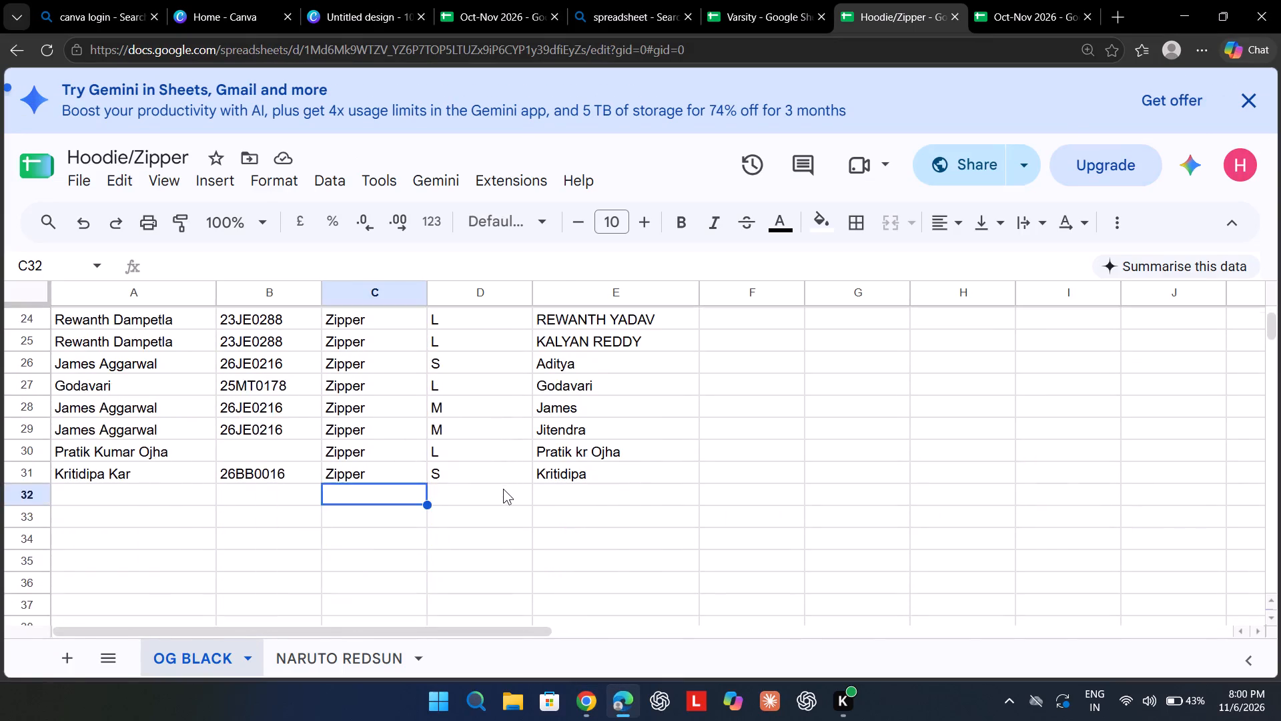
scroll(503, 489, up, 3)
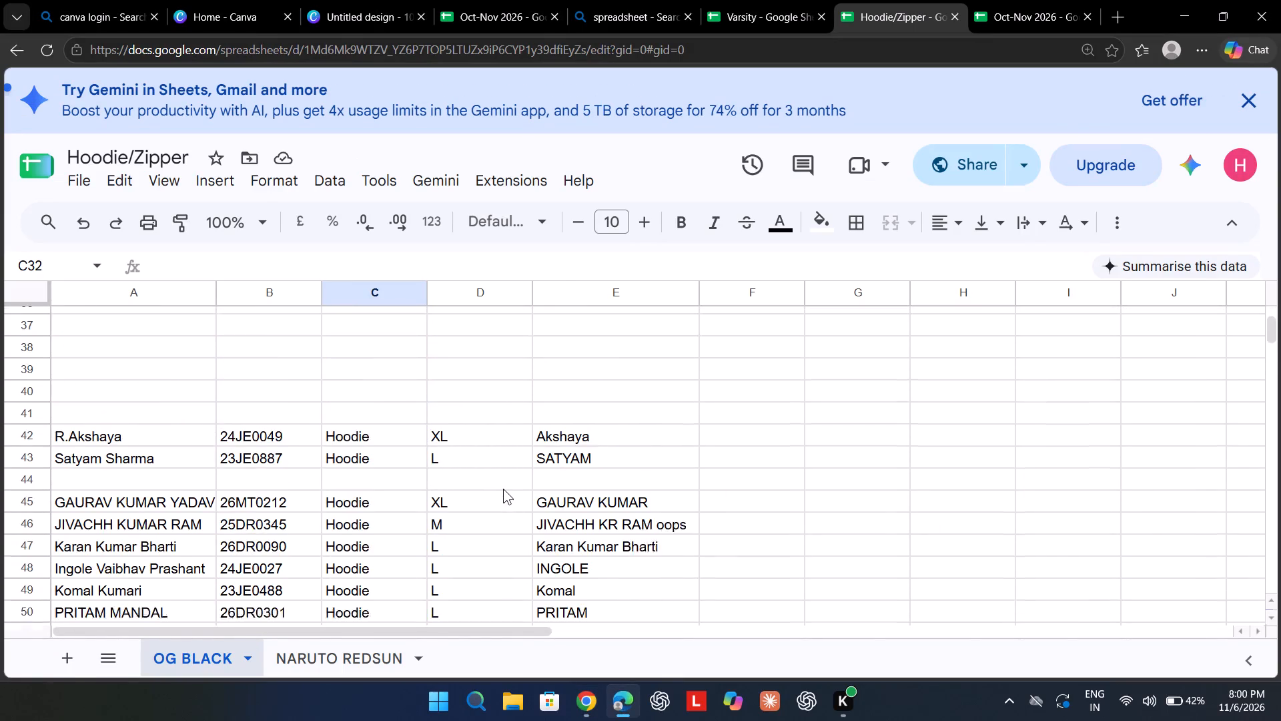
scroll(503, 489, down, 1)
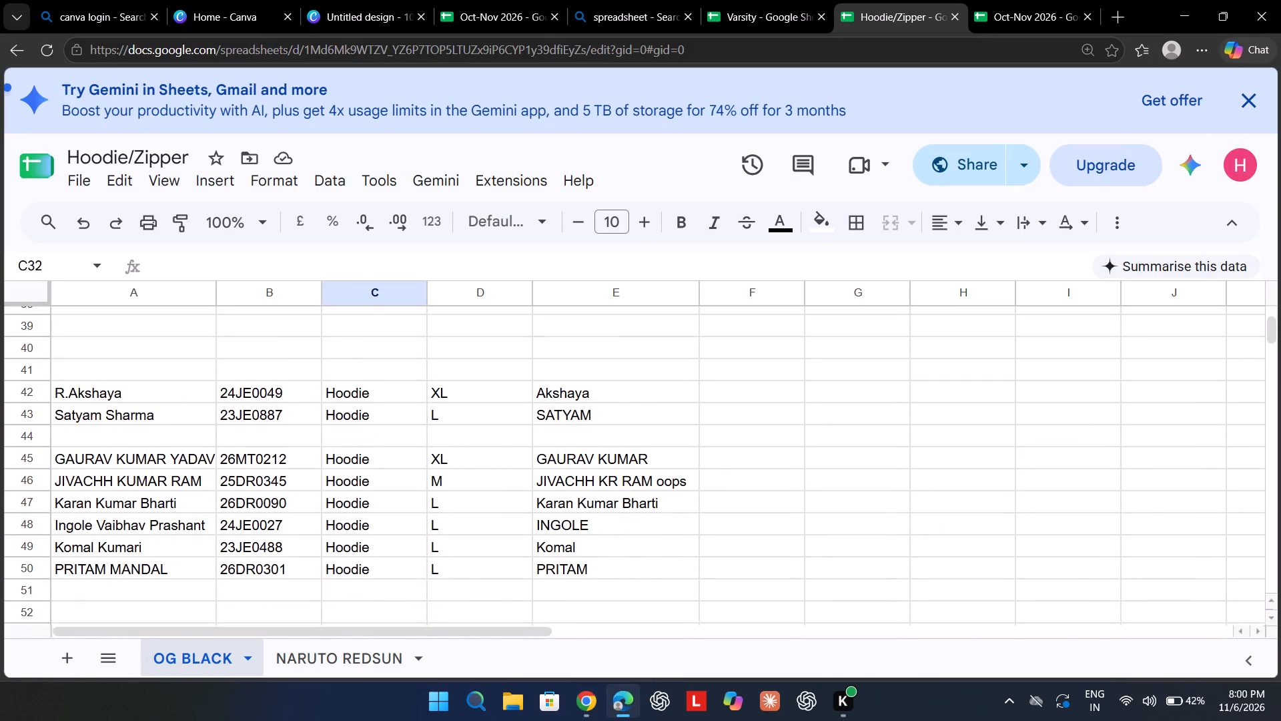
click(585, 720)
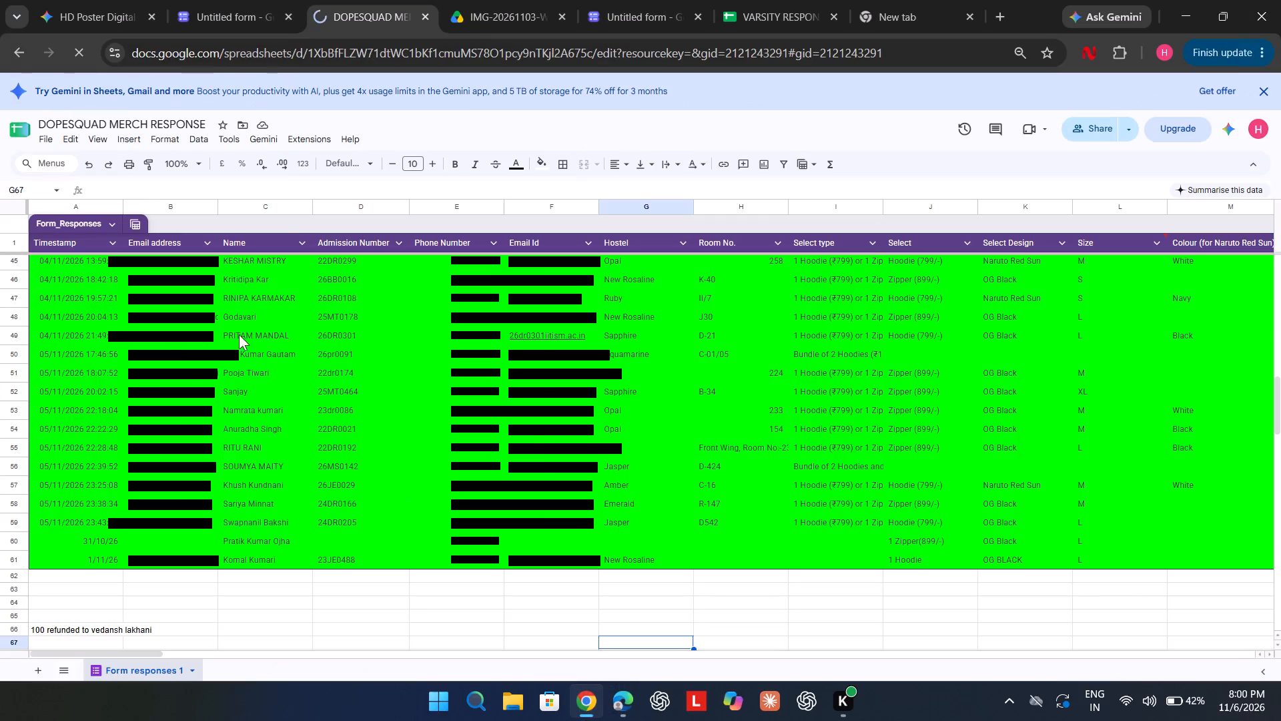
scroll(296, 344, up, 1)
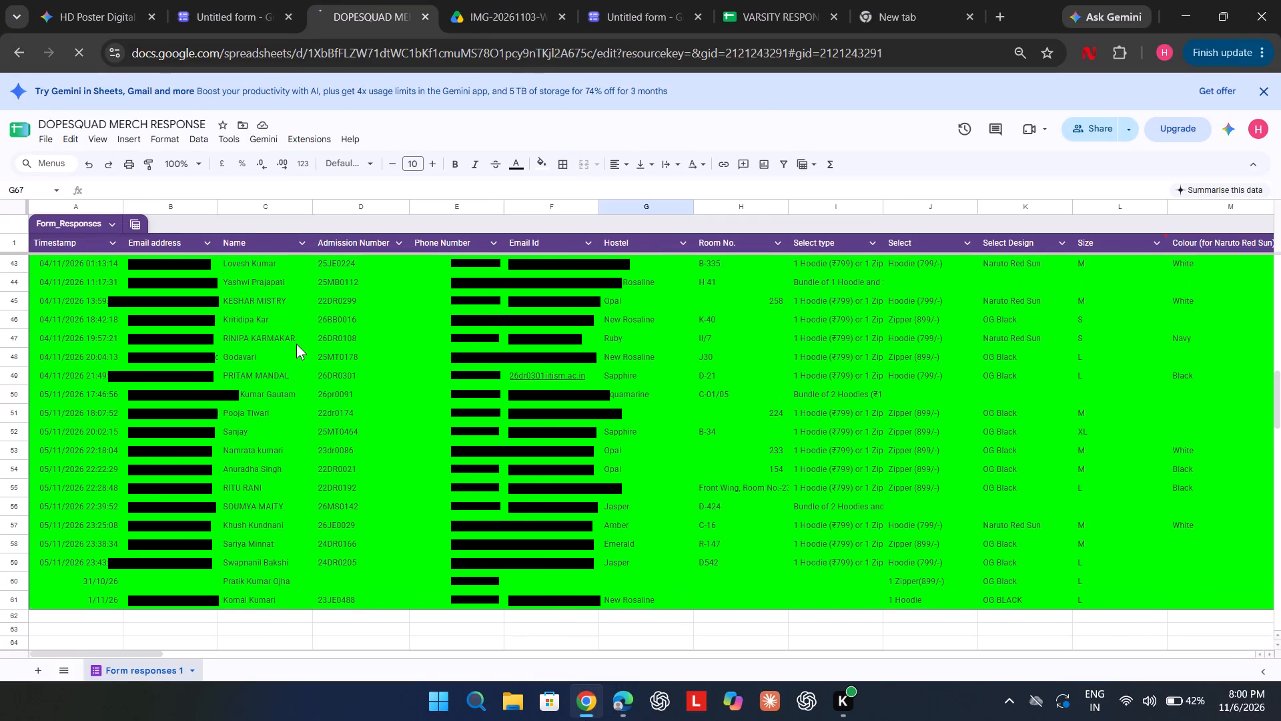
scroll(296, 344, up, 1)
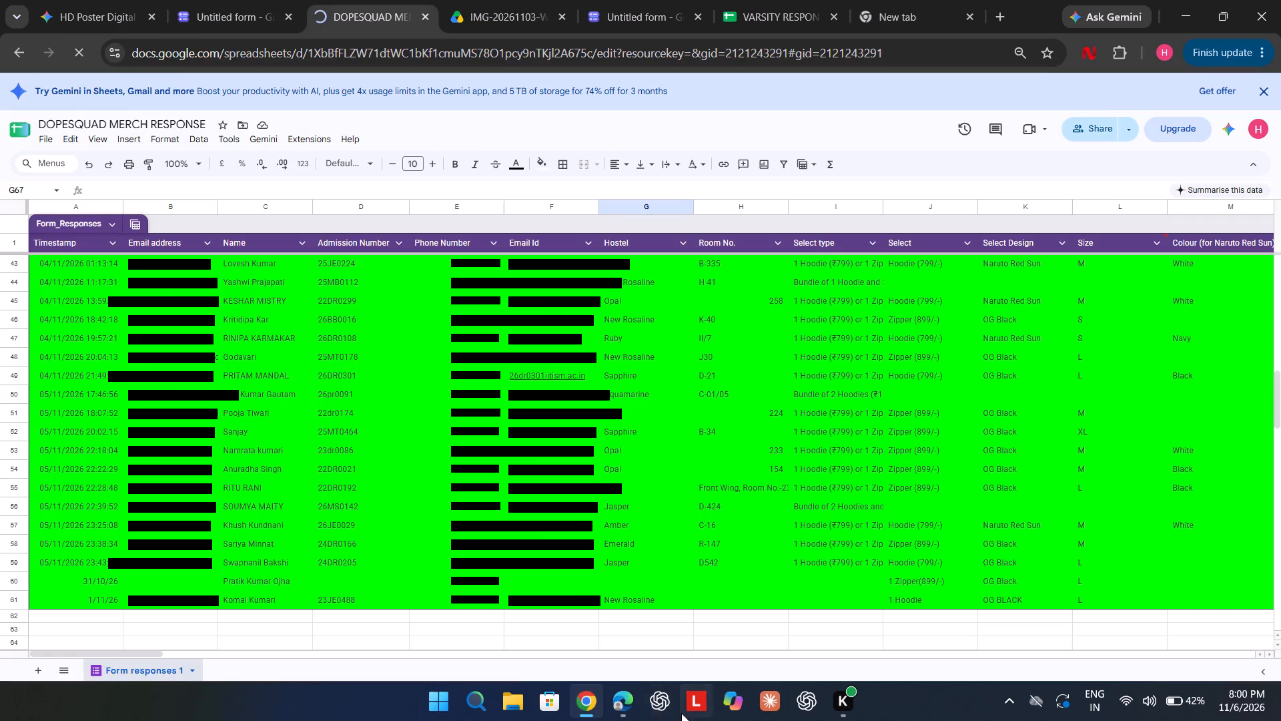
click(624, 691)
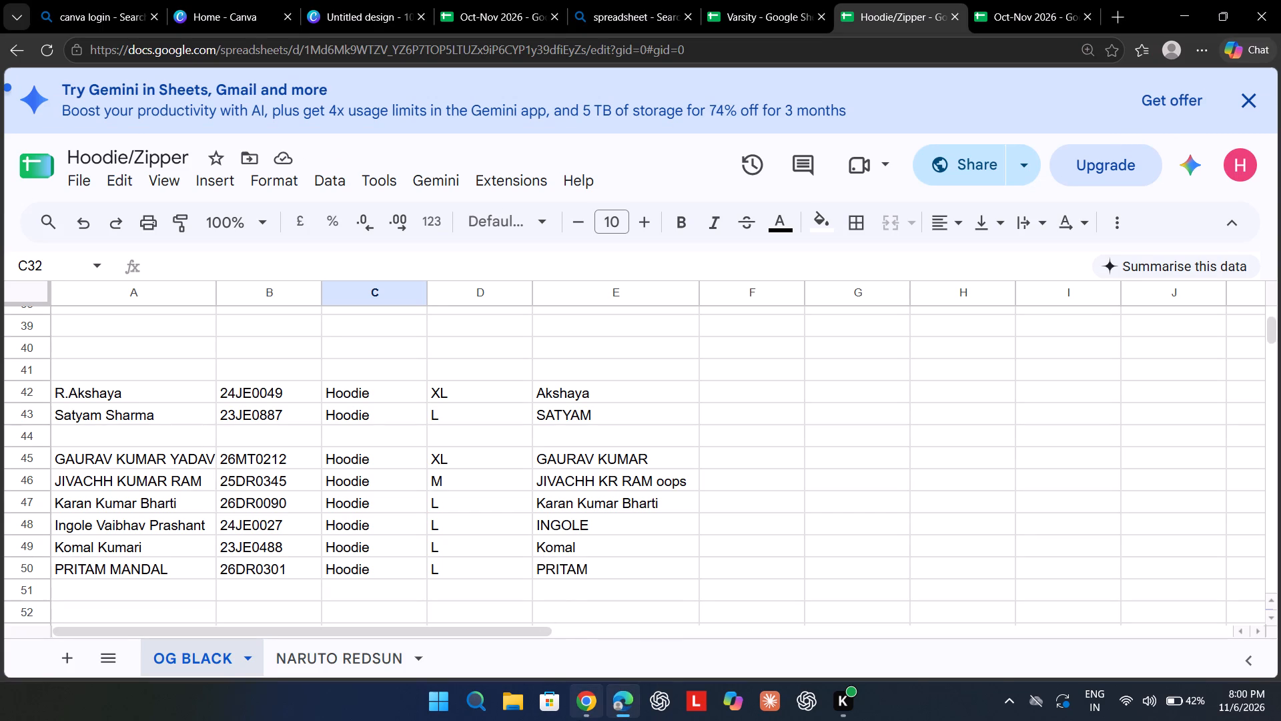
click(582, 716)
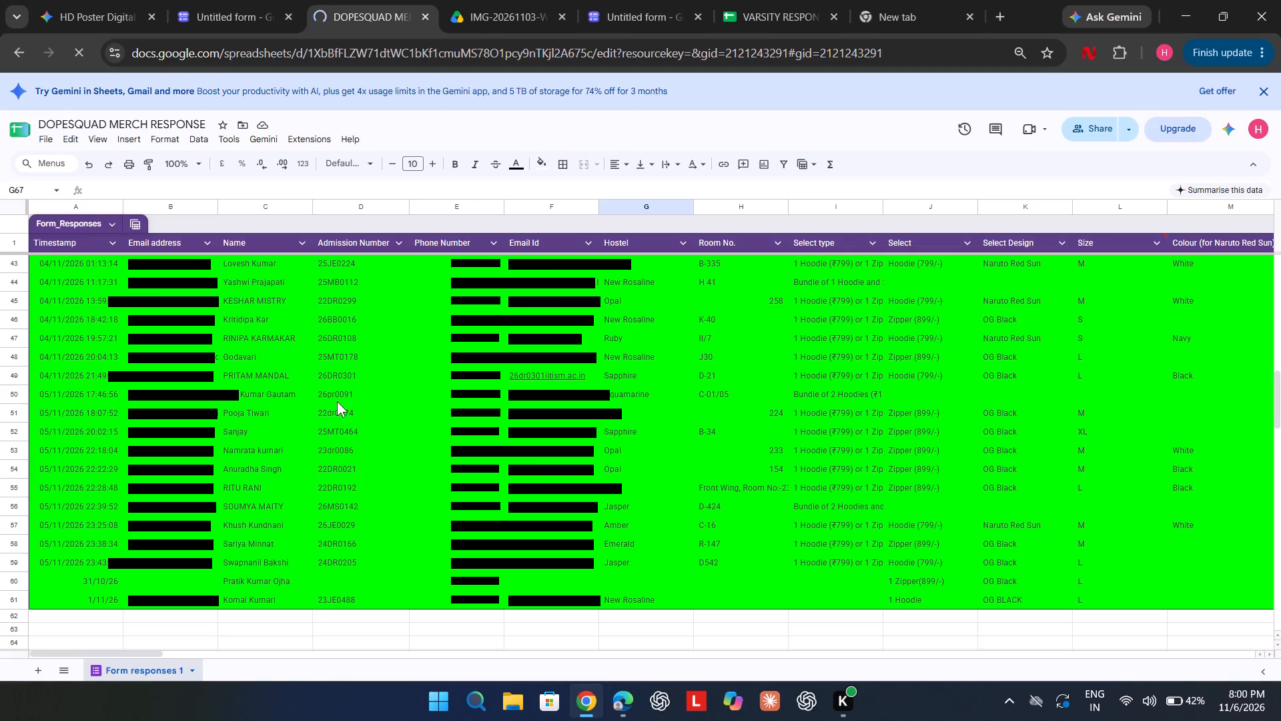
Compare the hoodie and zipper orders on the NARUTO REDSUN sheet in Microsoft Edge with the merch form responses in Google Chrome.
click(624, 708)
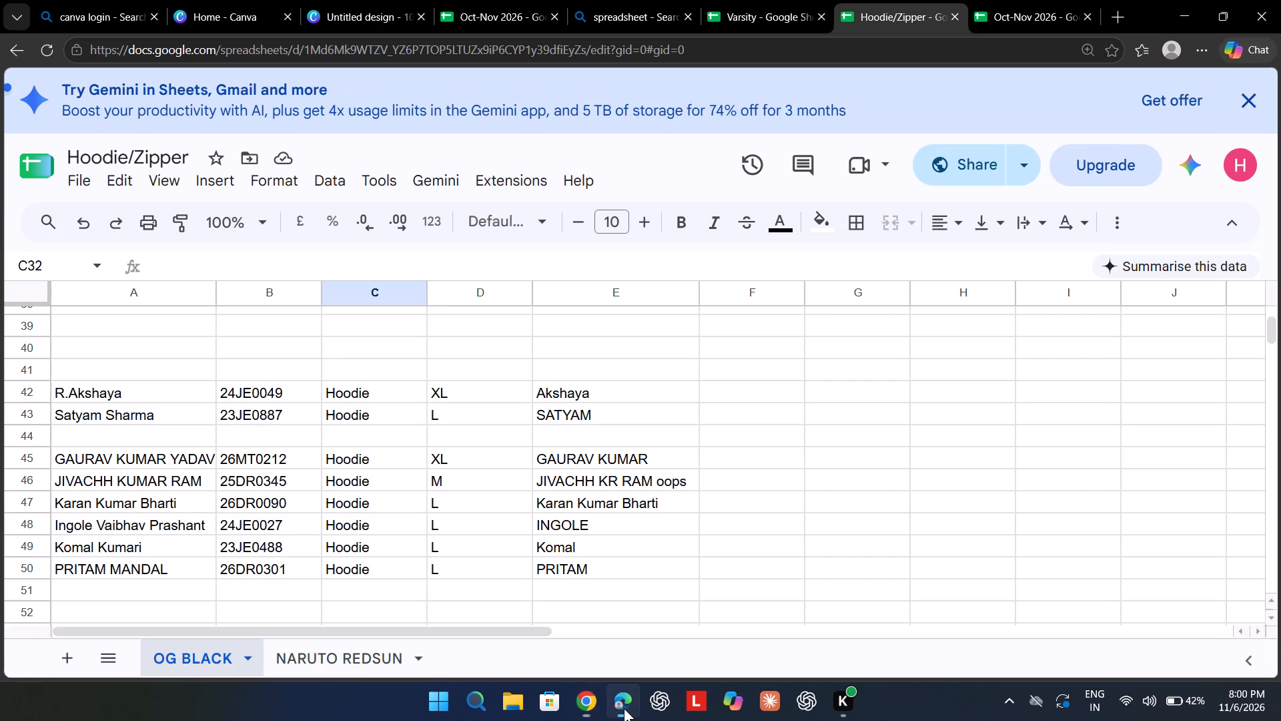
click(329, 646)
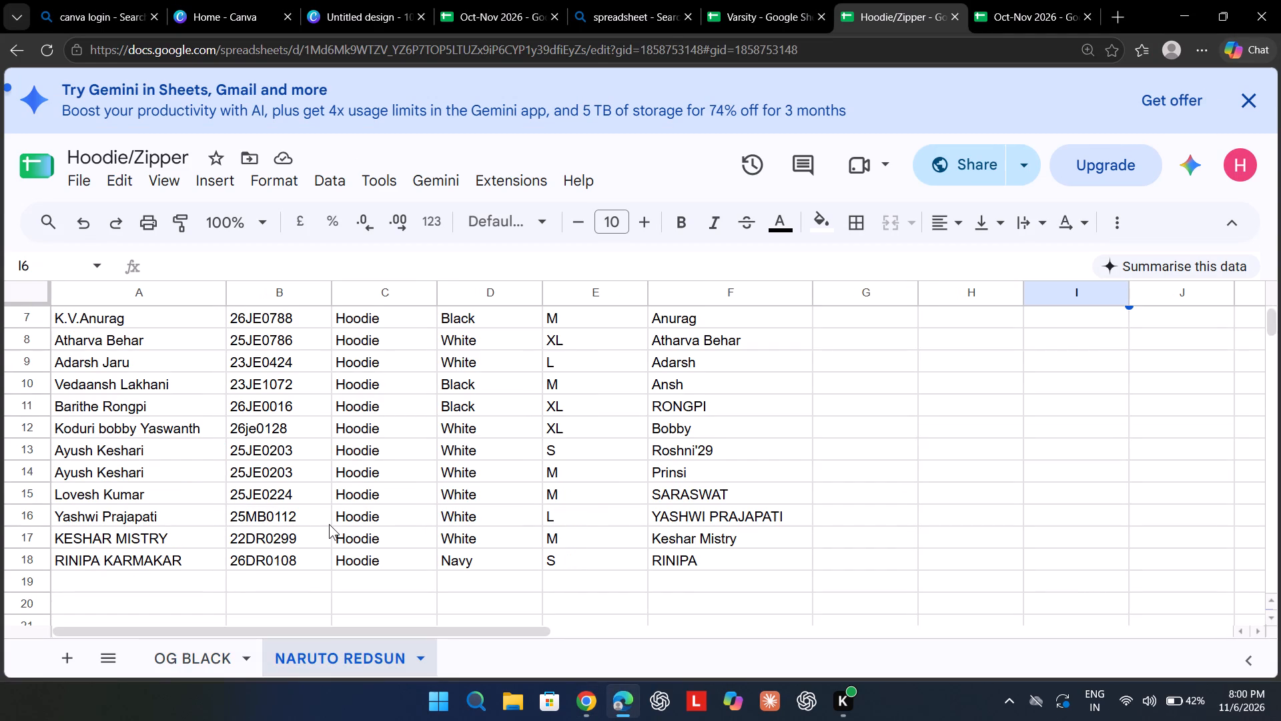
scroll(329, 524, up, 3)
scroll(329, 524, down, 1)
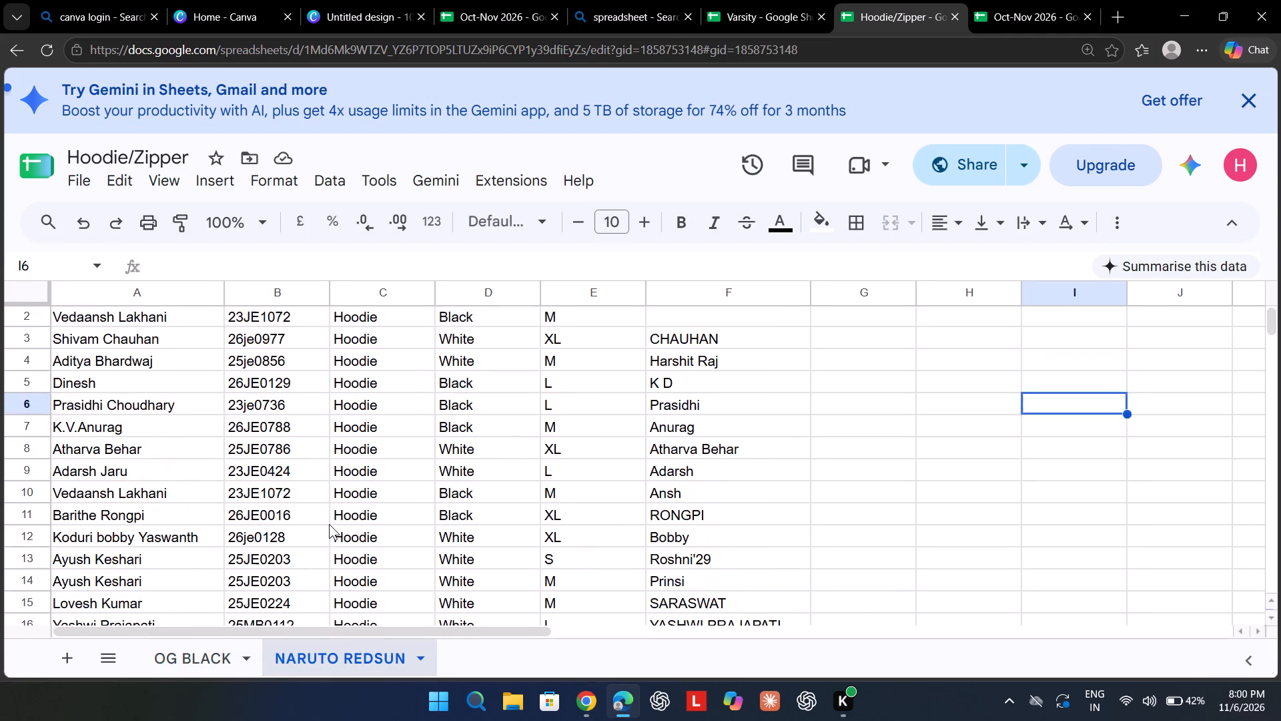
scroll(329, 524, down, 2)
scroll(329, 524, up, 1)
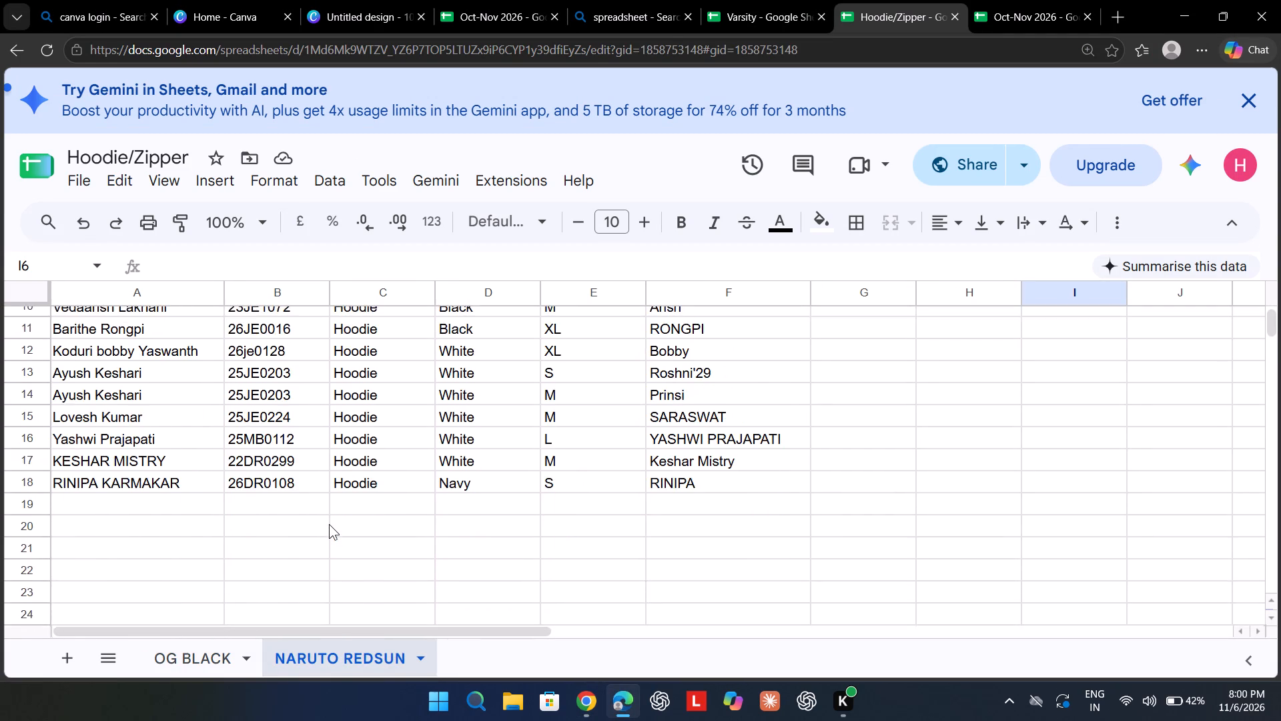
scroll(329, 524, down, 1)
scroll(329, 524, up, 1)
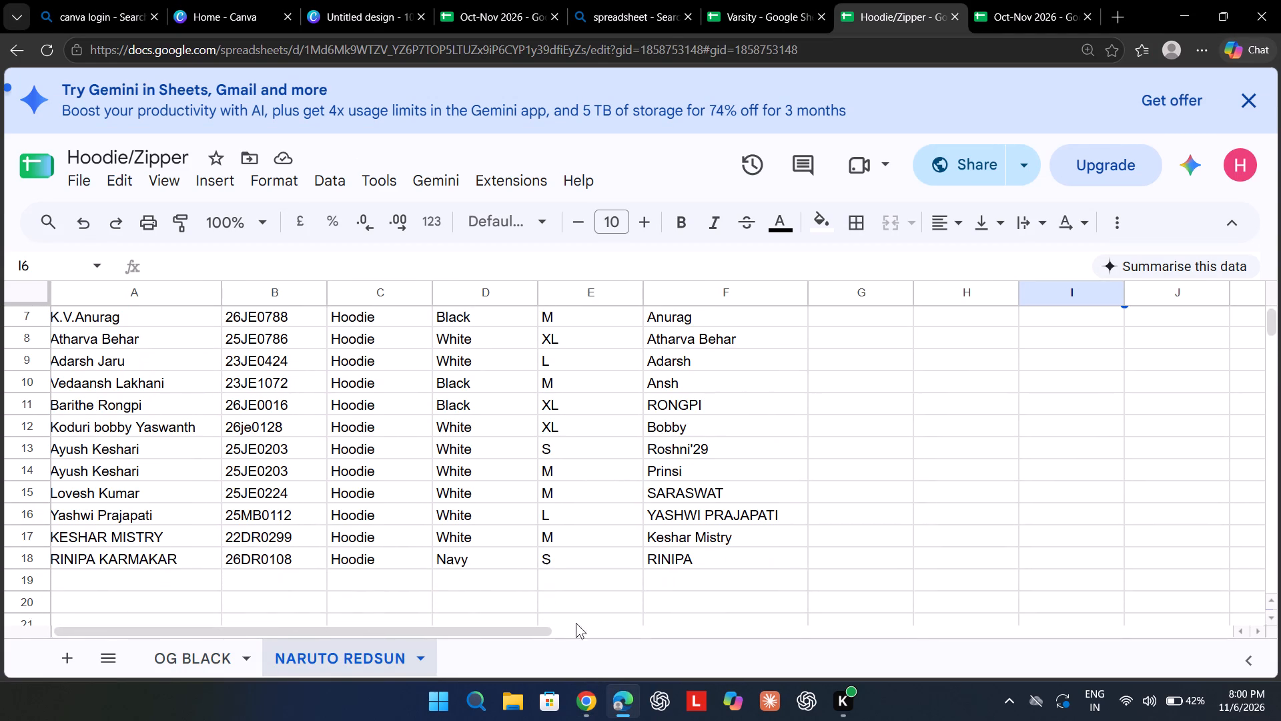
click(576, 707)
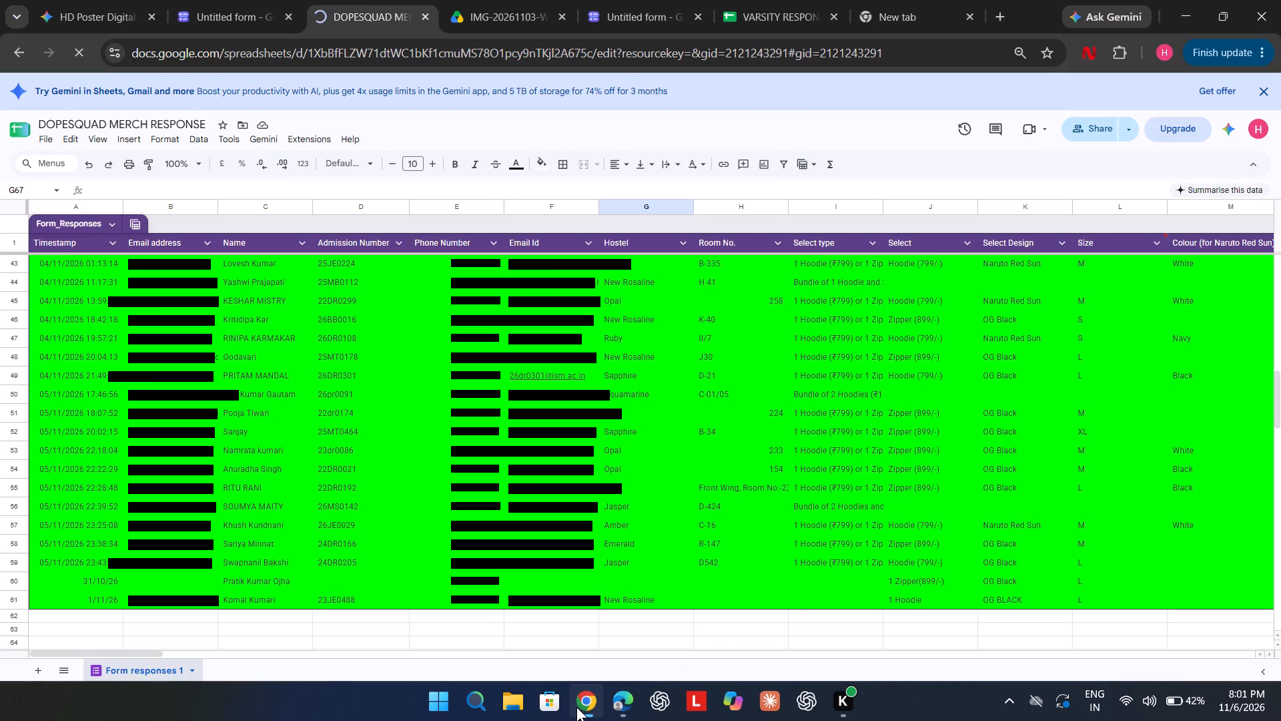
click(609, 714)
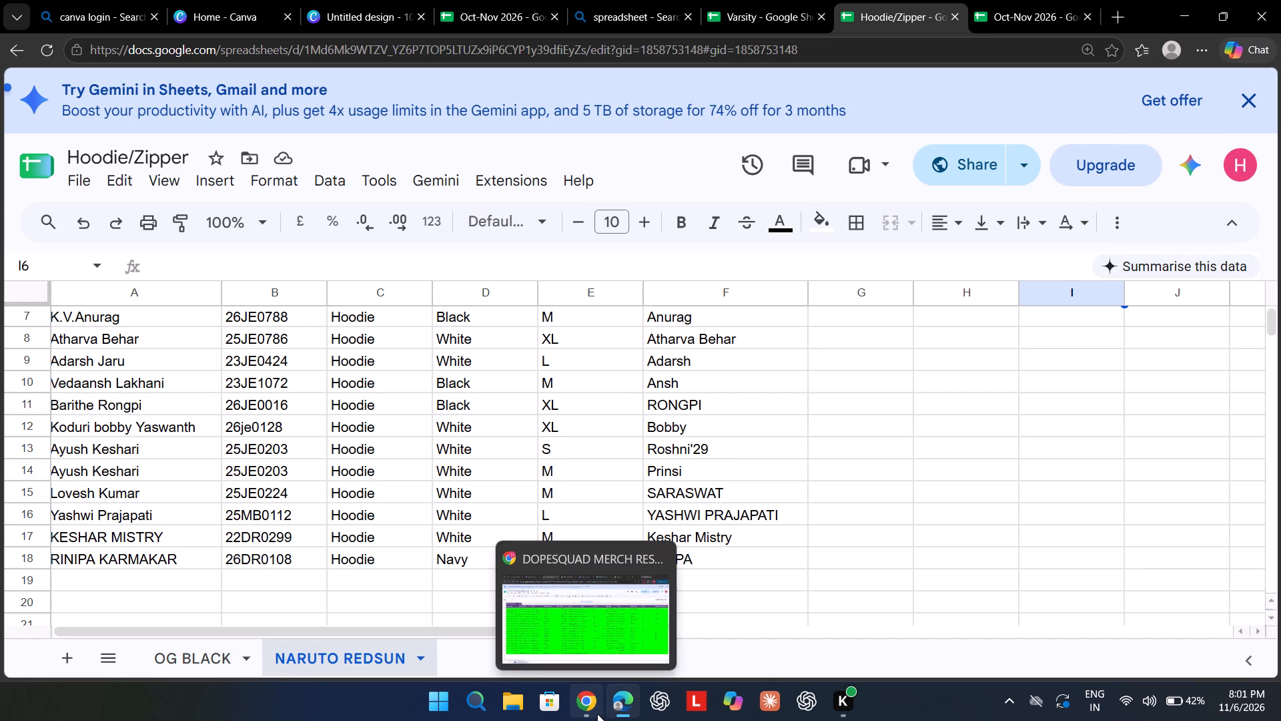
click(596, 714)
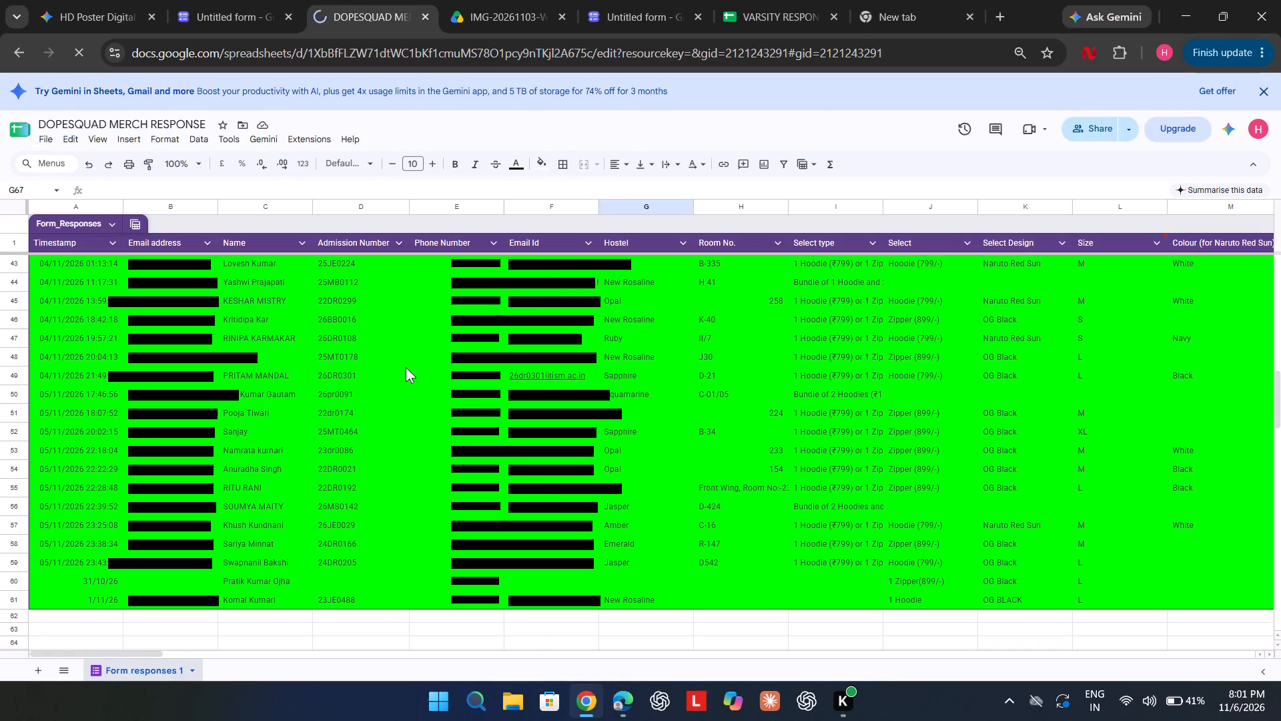
click(625, 700)
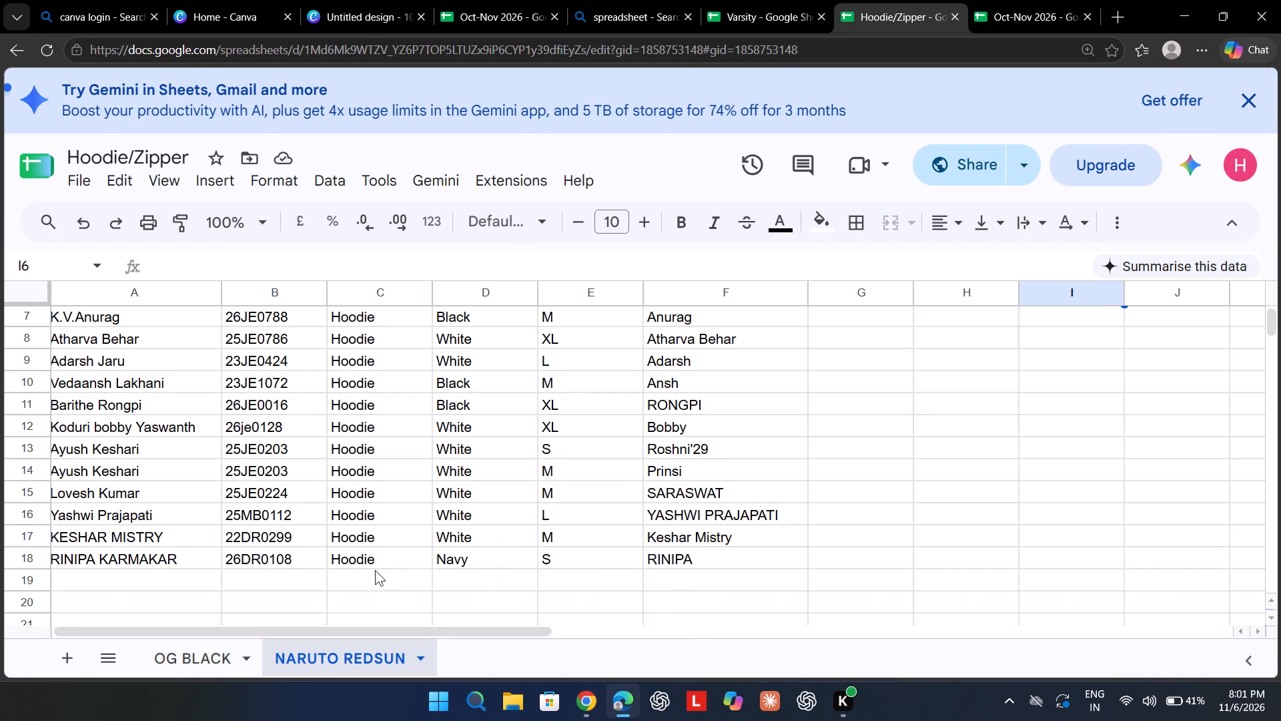
scroll(361, 506, down, 2)
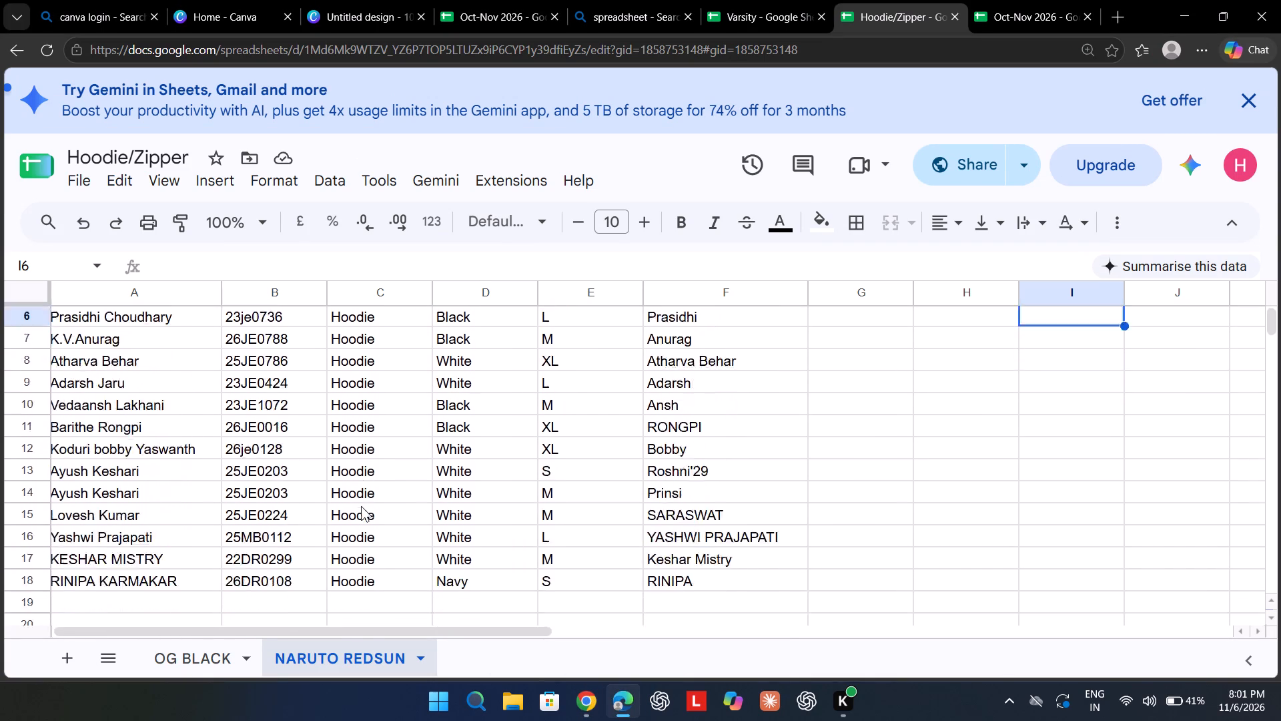
scroll(361, 506, down, 3)
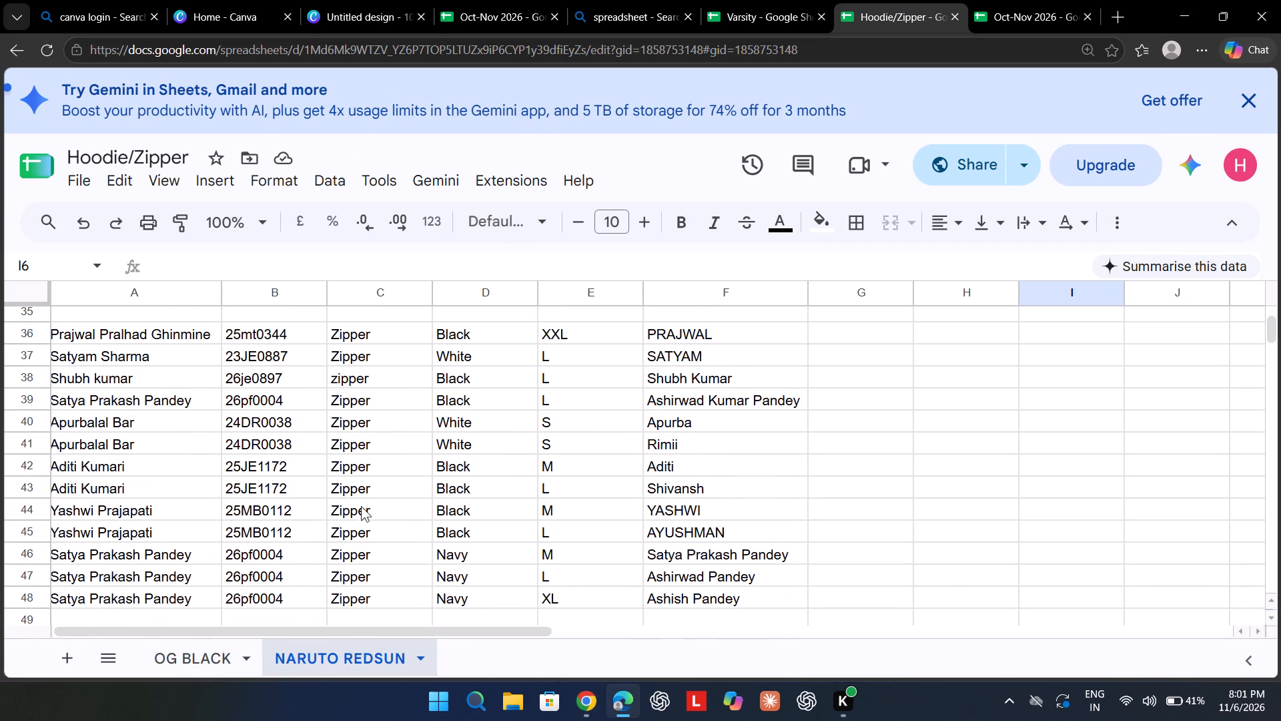
click(588, 713)
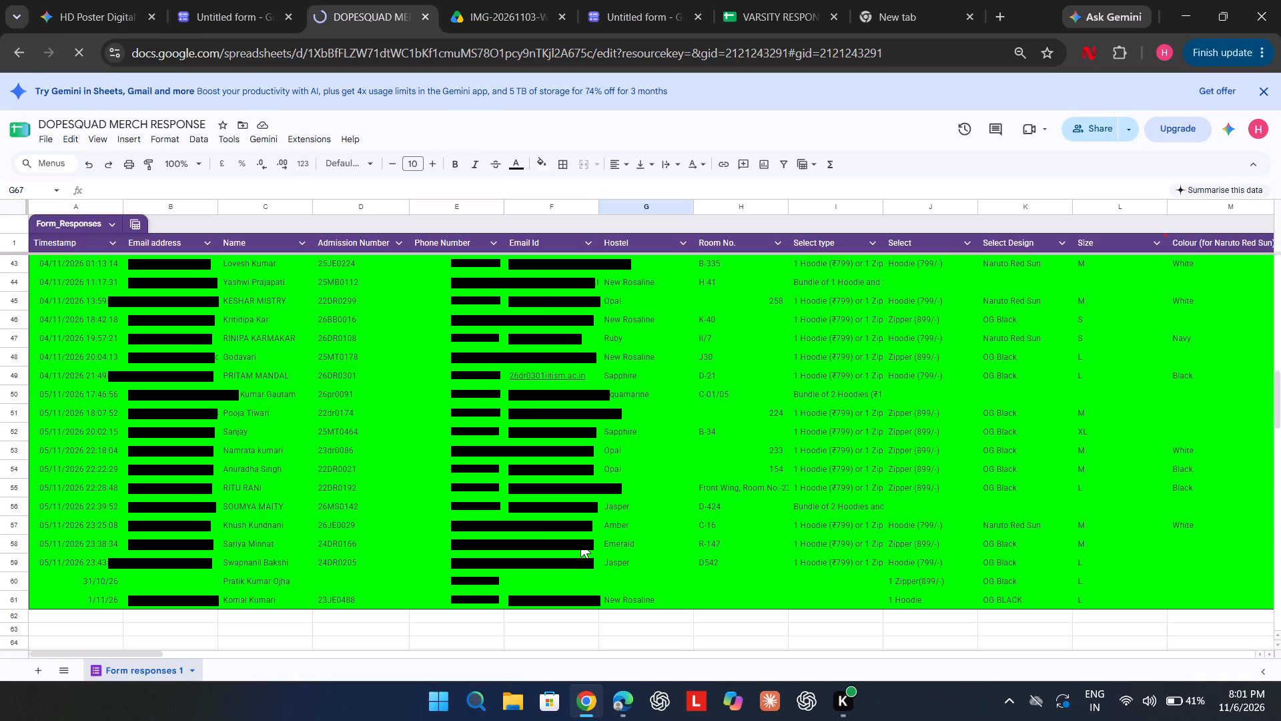
Recheck the OG BLACK sheet's zipper and hoodie orders in Microsoft Edge against the form responses in Google Chrome, marking the name in row 49.
click(634, 710)
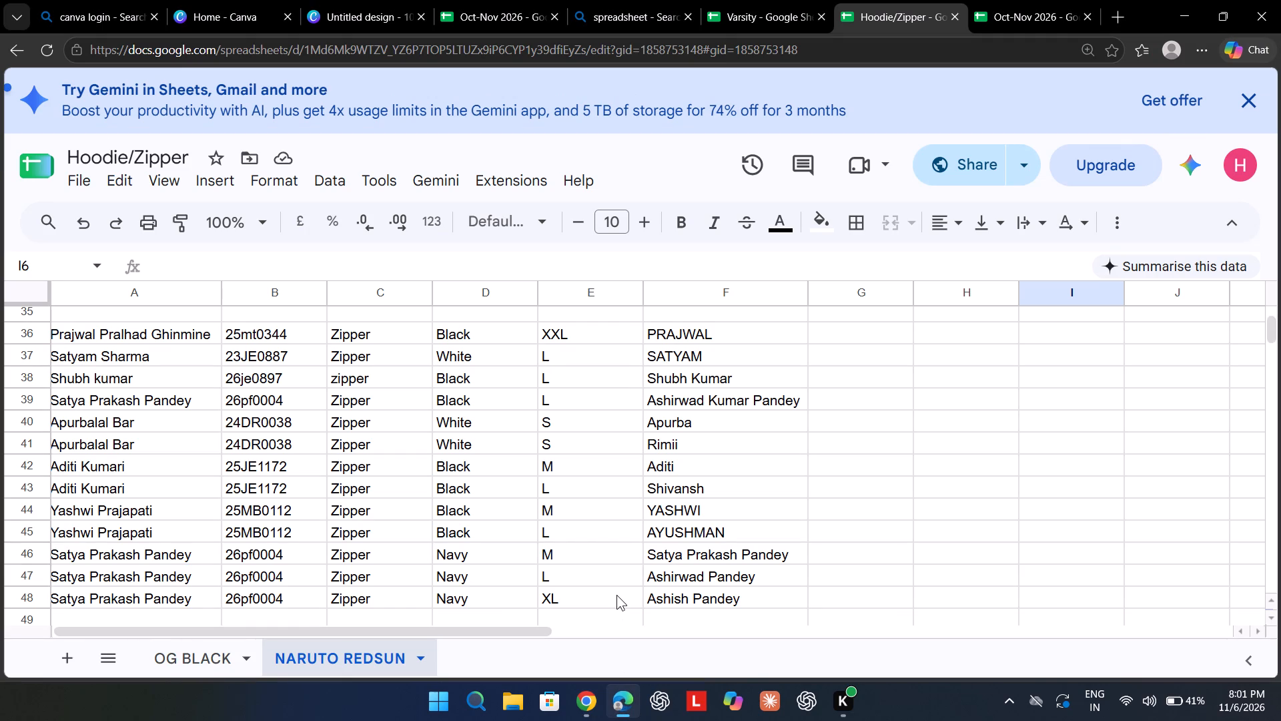
click(212, 652)
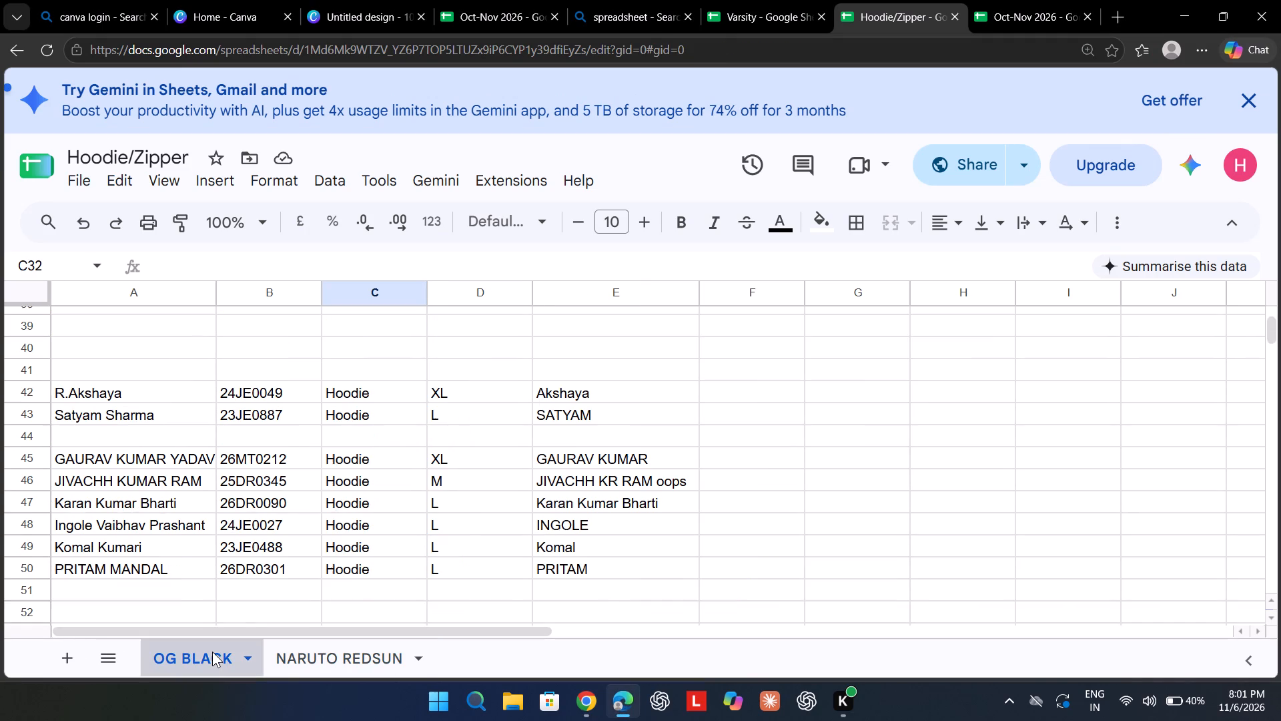
scroll(424, 444, up, 3)
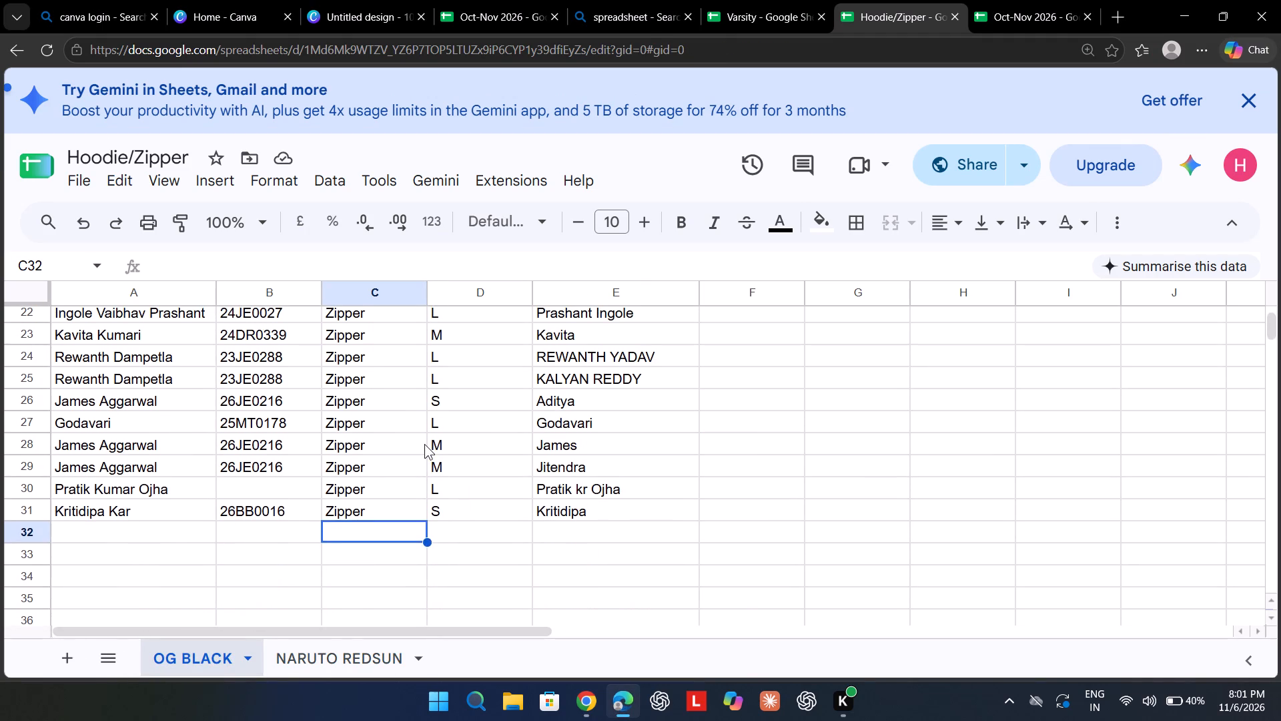
scroll(424, 444, up, 1)
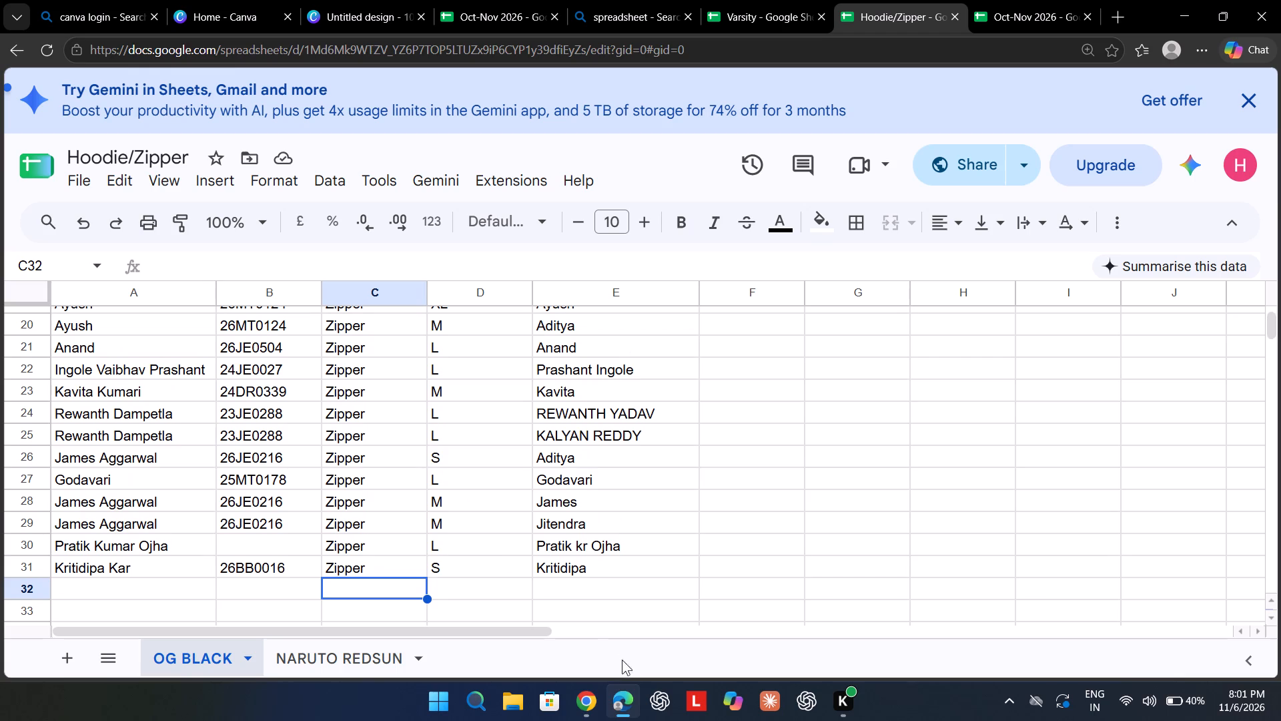
click(584, 711)
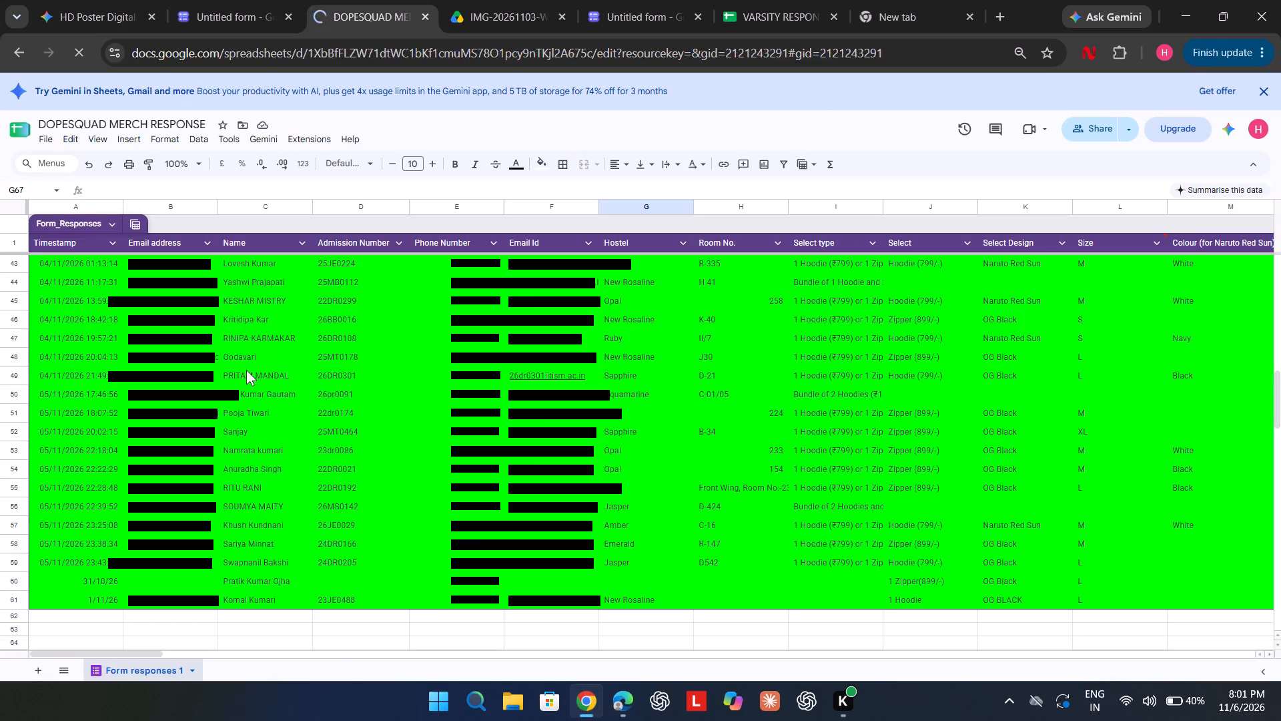
click(248, 371)
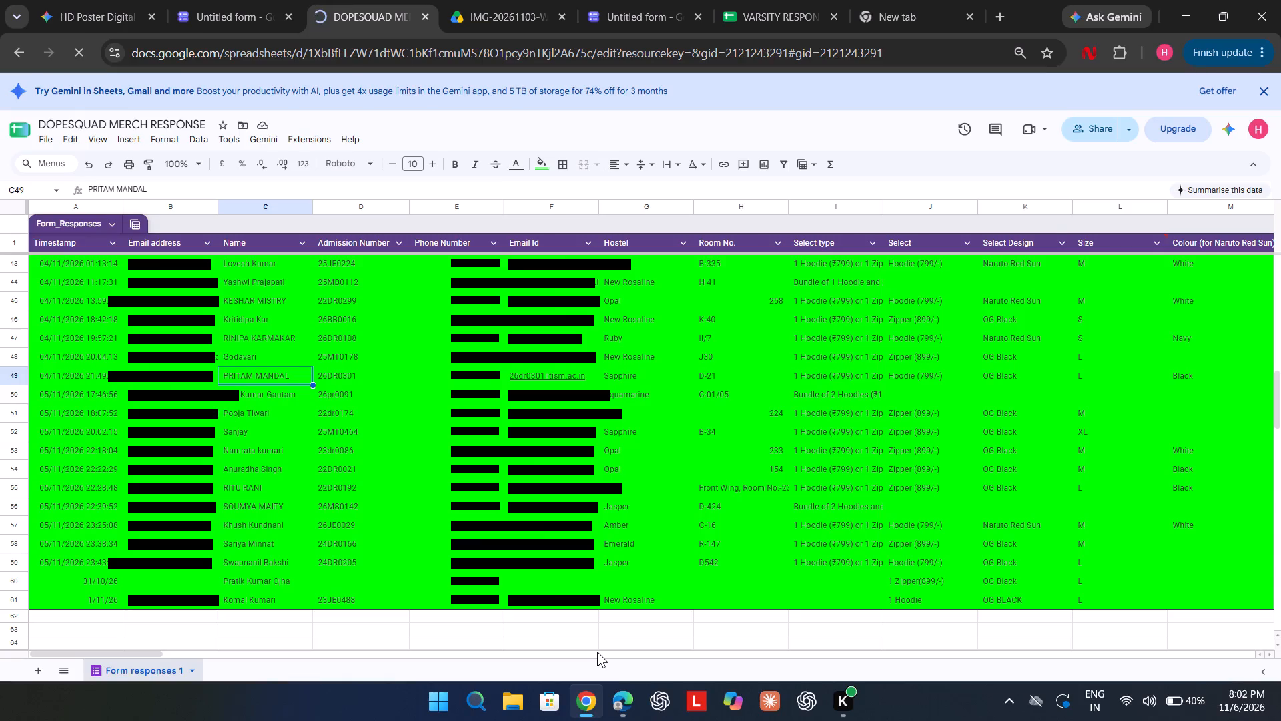
click(616, 714)
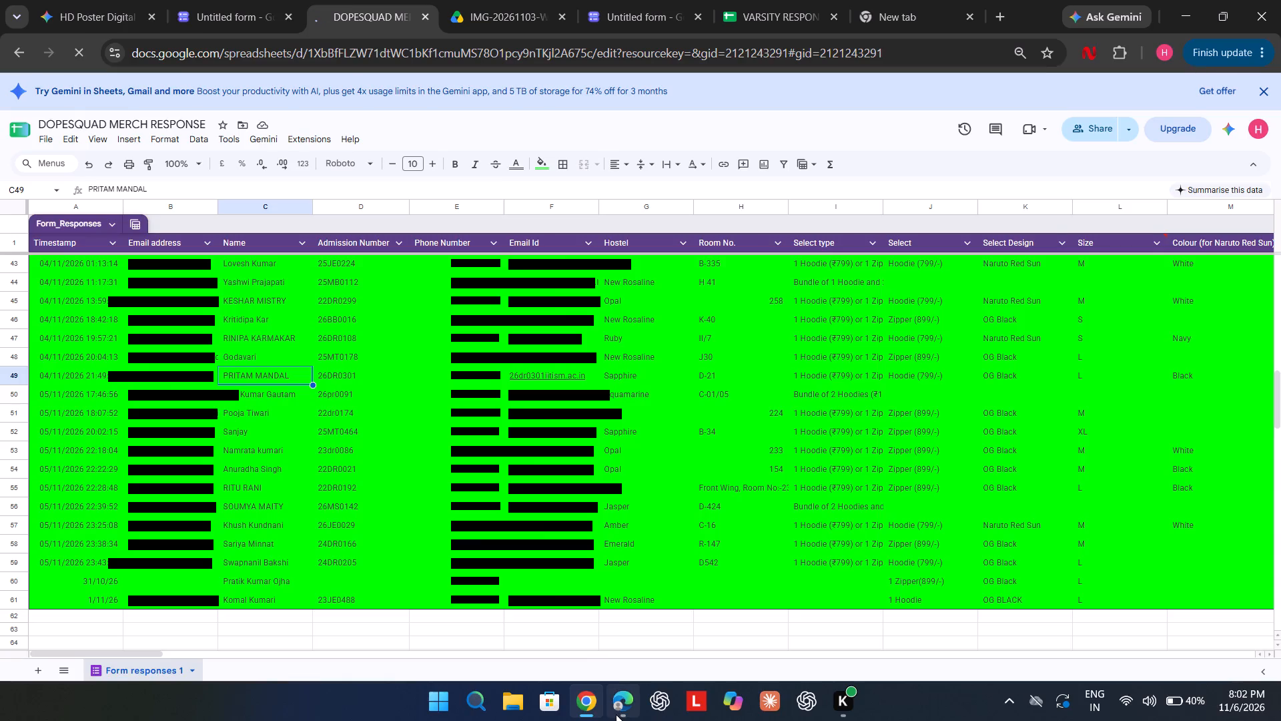
click(616, 714)
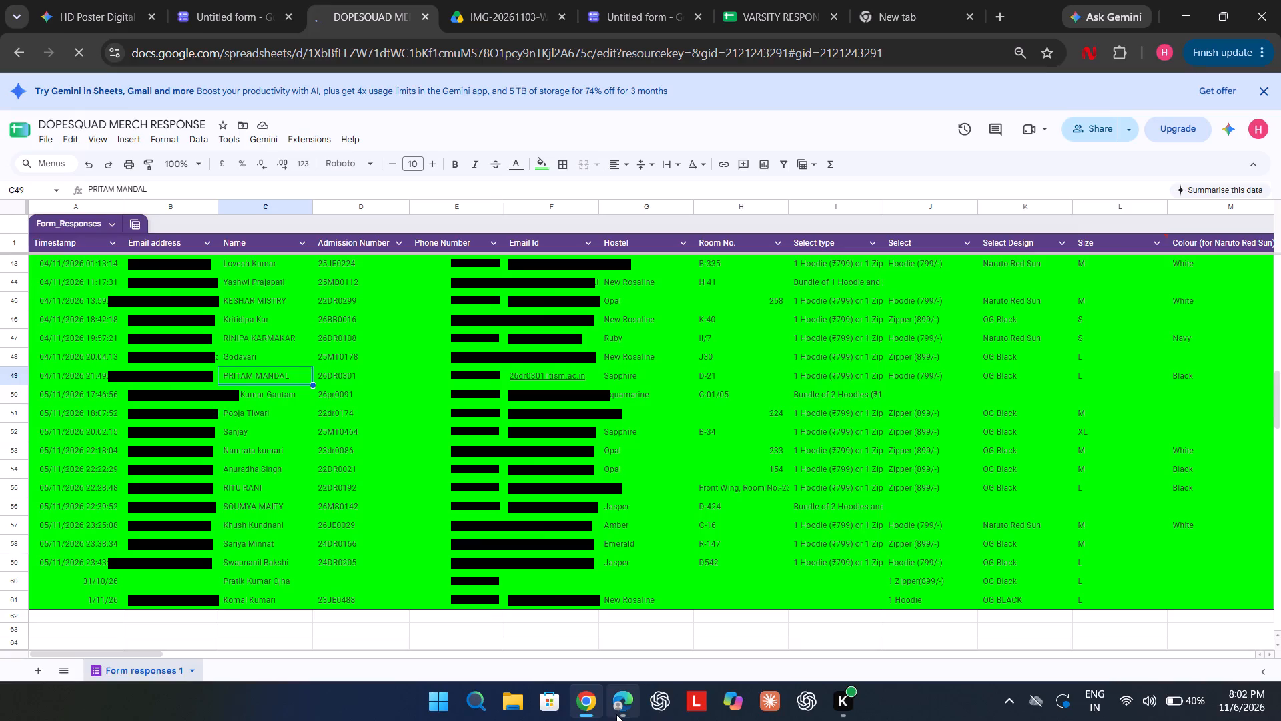
click(627, 713)
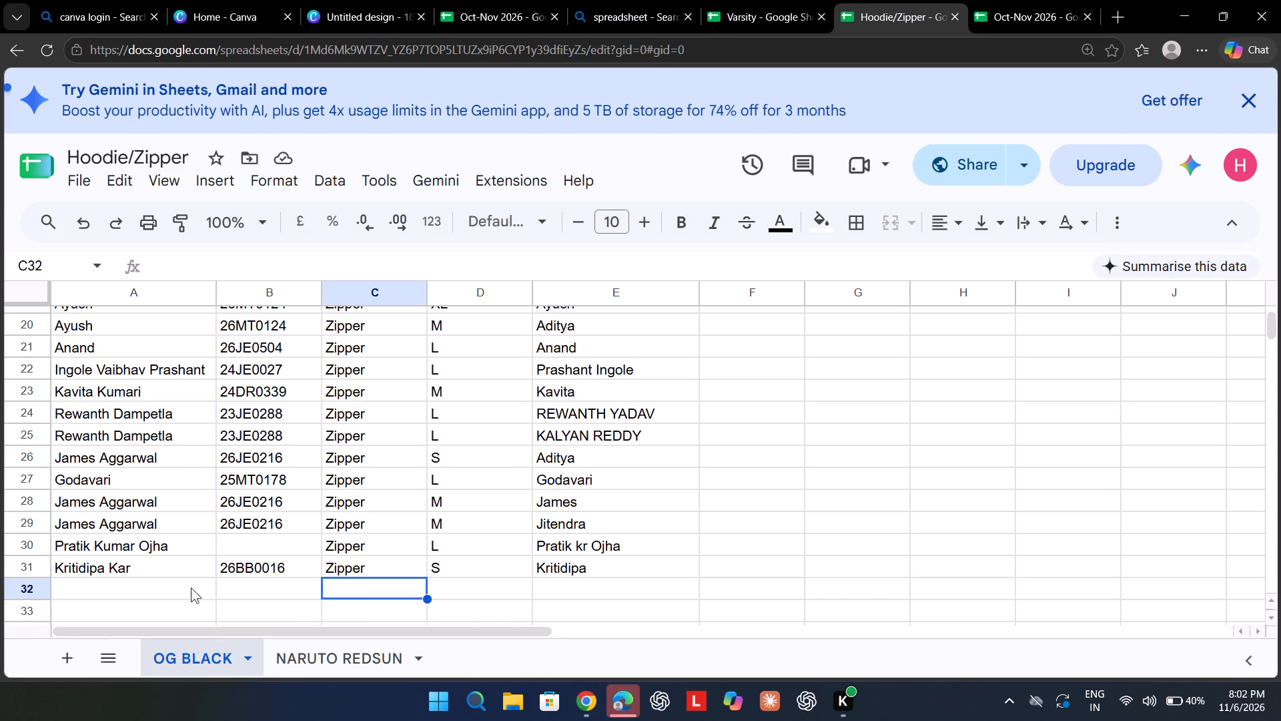
scroll(246, 541, down, 4)
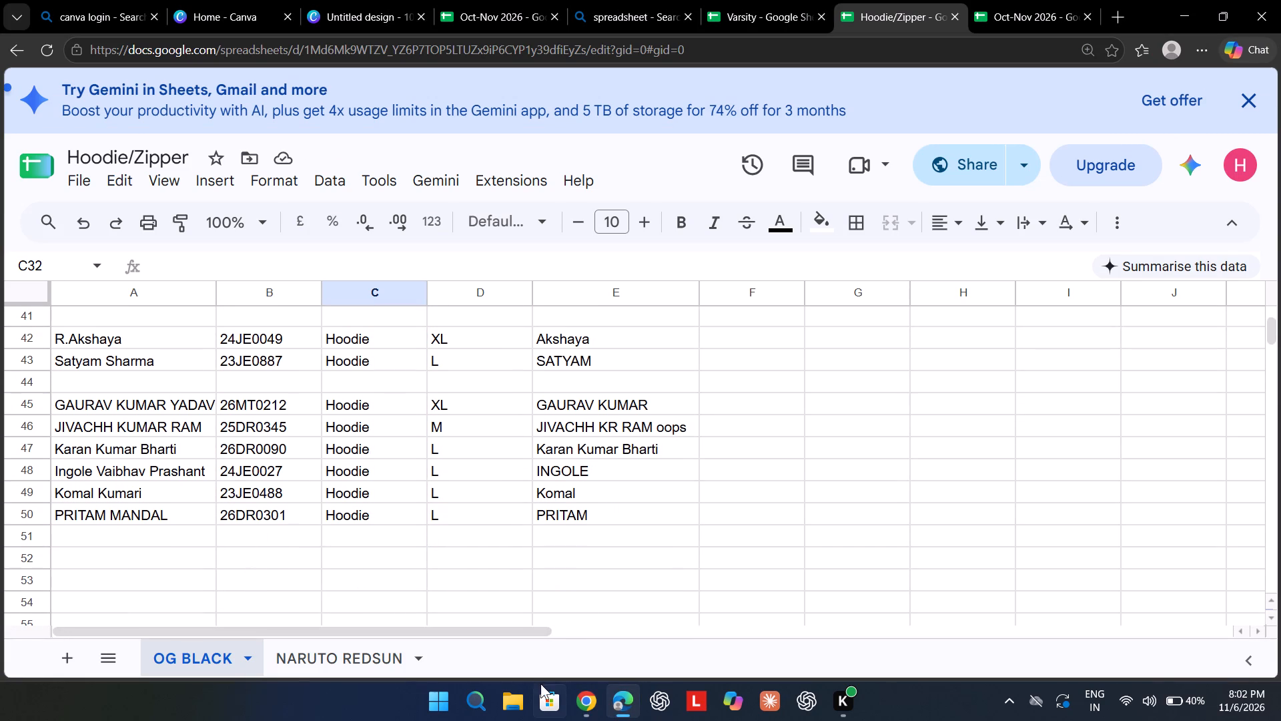
click(586, 695)
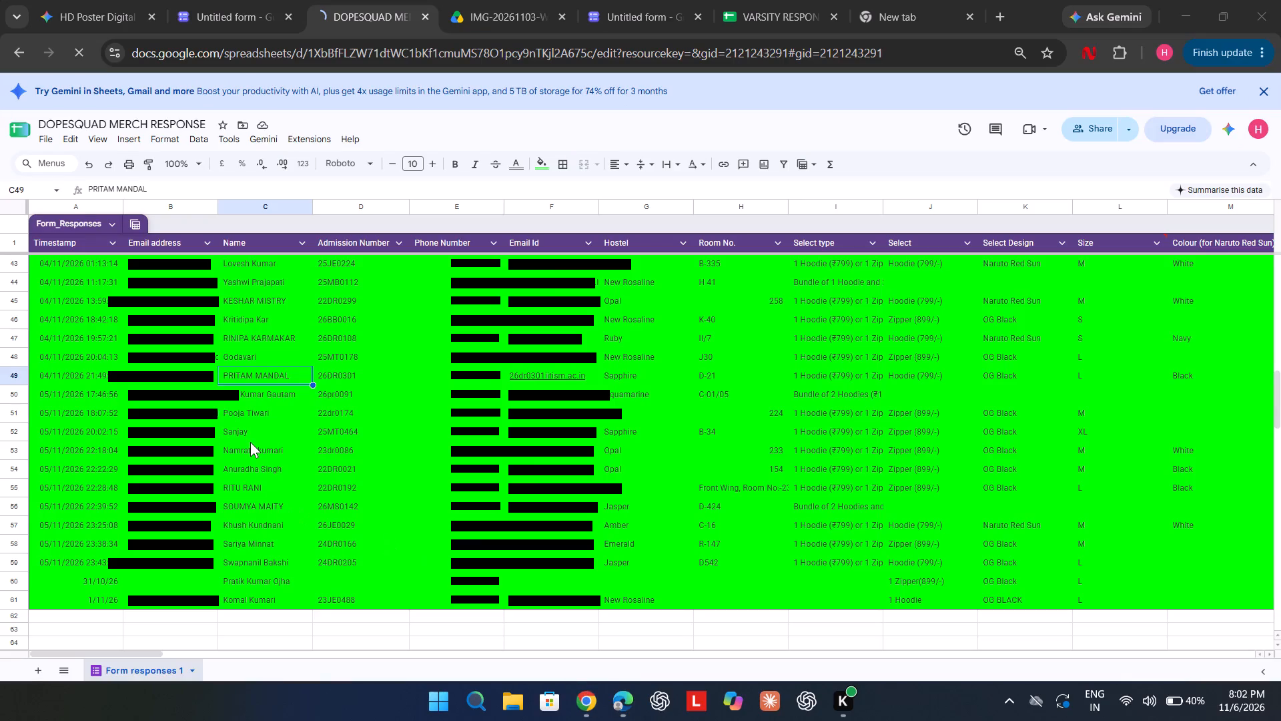
Examine the two-hoodie bundle order in row 50 of the form responses, including its hoodie selection, size, colour and printed name.
click(254, 396)
click(254, 396)
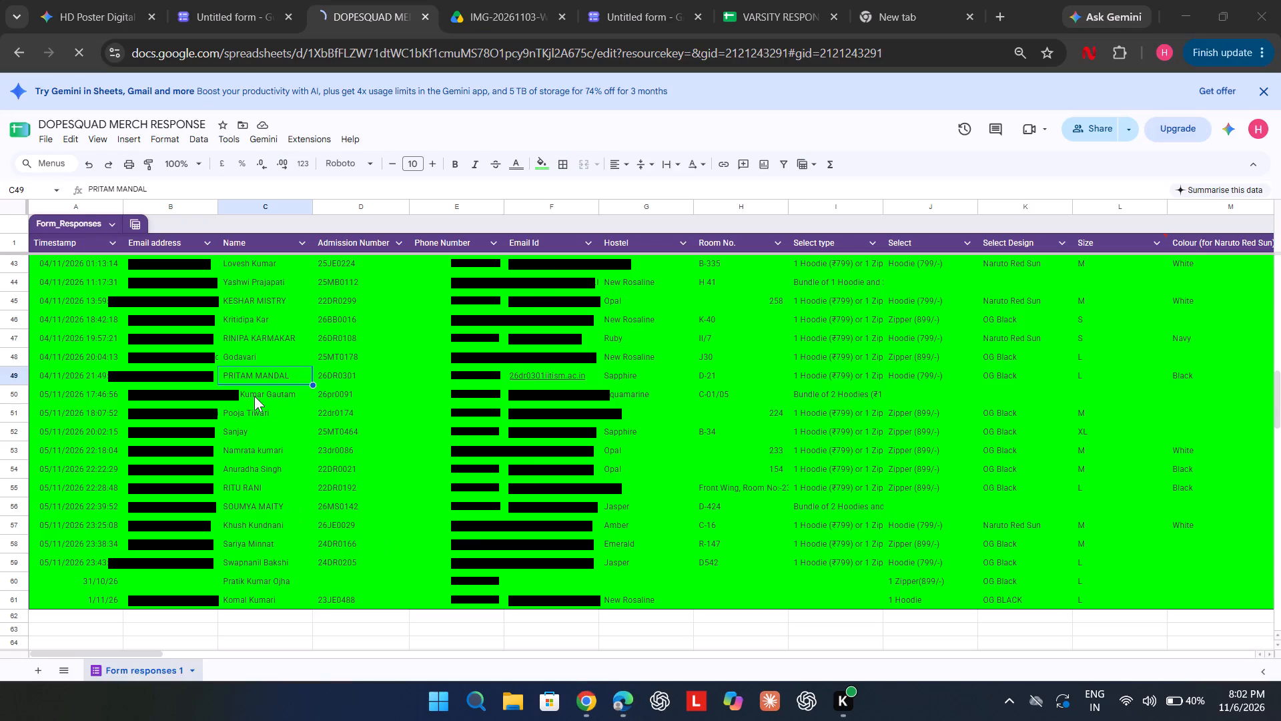
click(257, 394)
click(257, 394)
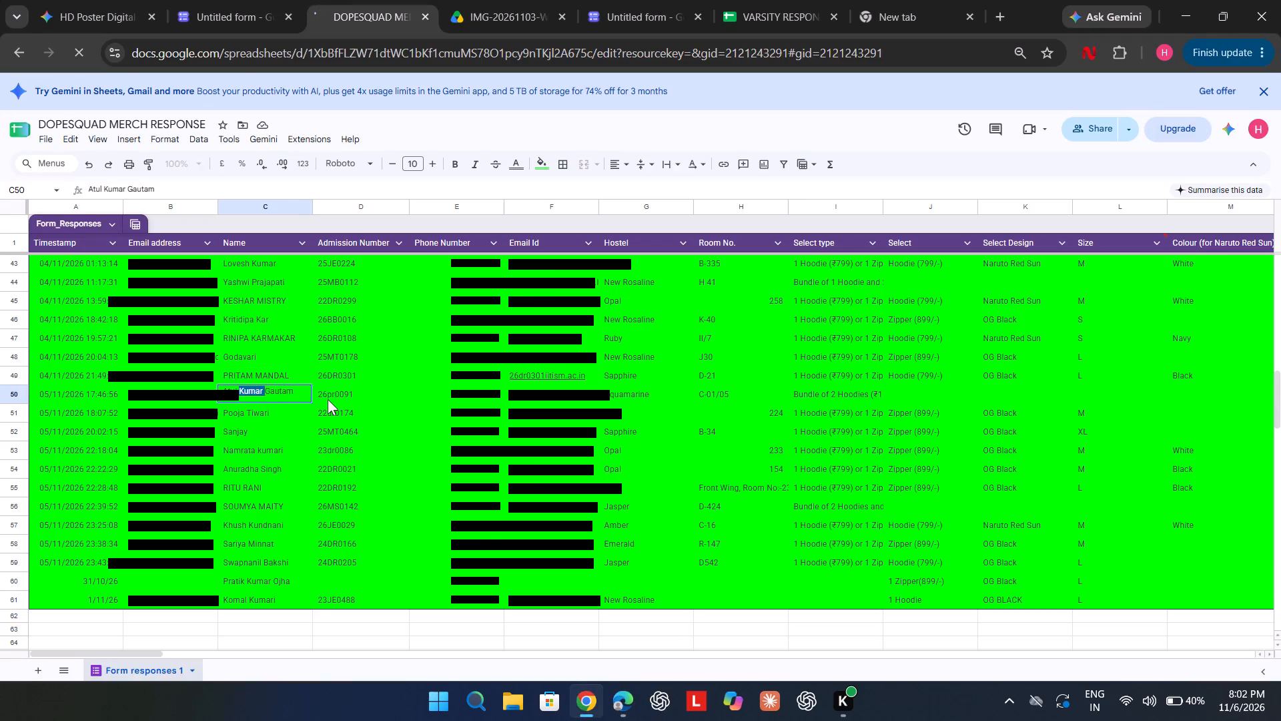
click(328, 399)
click(253, 397)
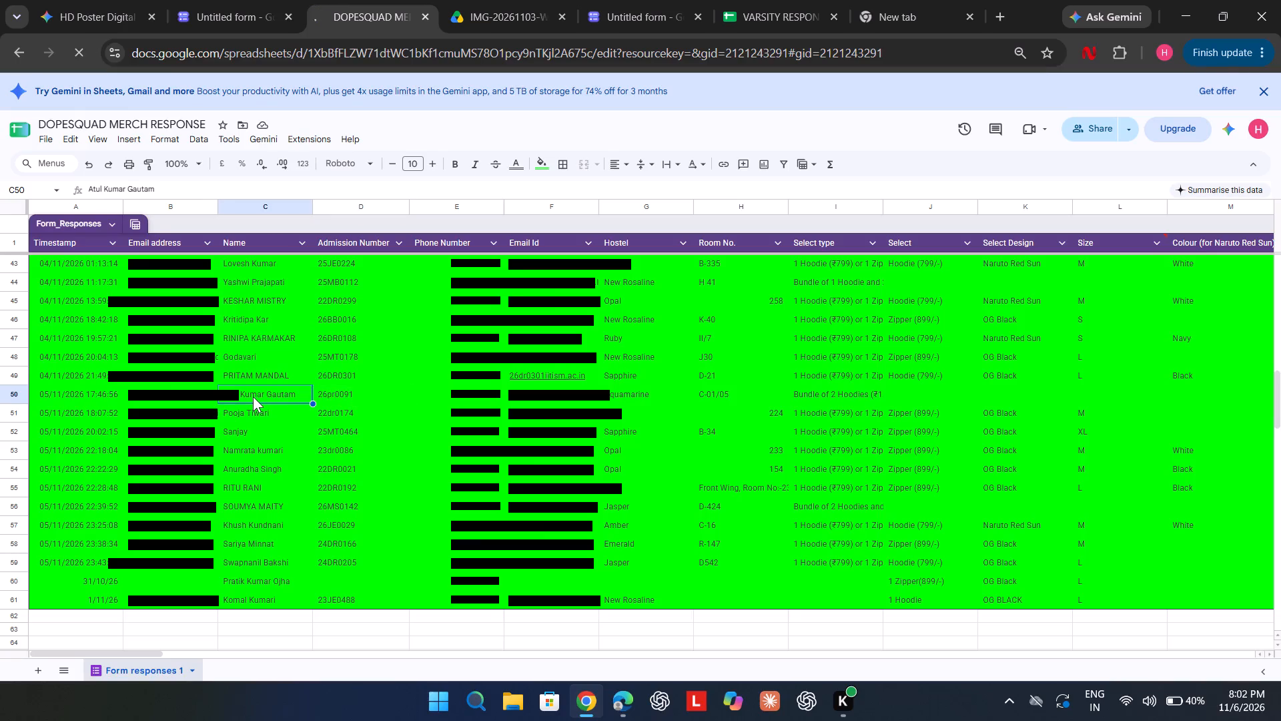
scroll(304, 397, left, 3)
scroll(304, 397, right, 1)
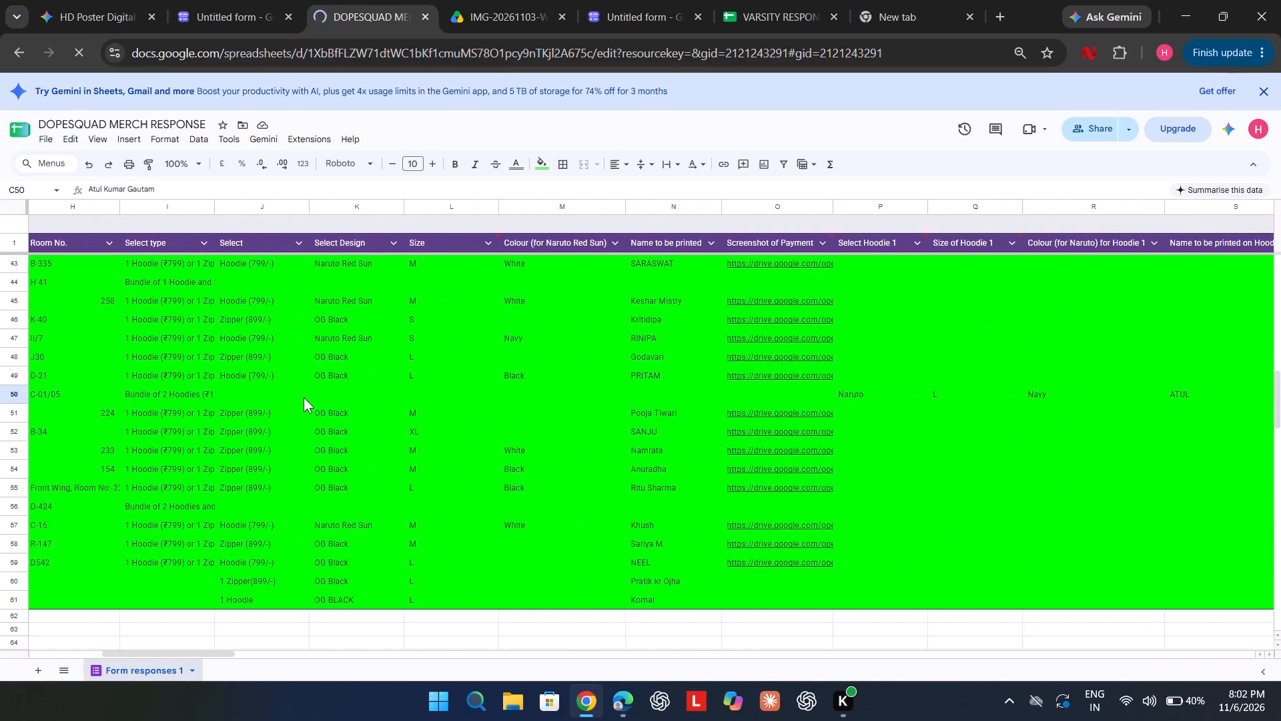
scroll(304, 397, right, 2)
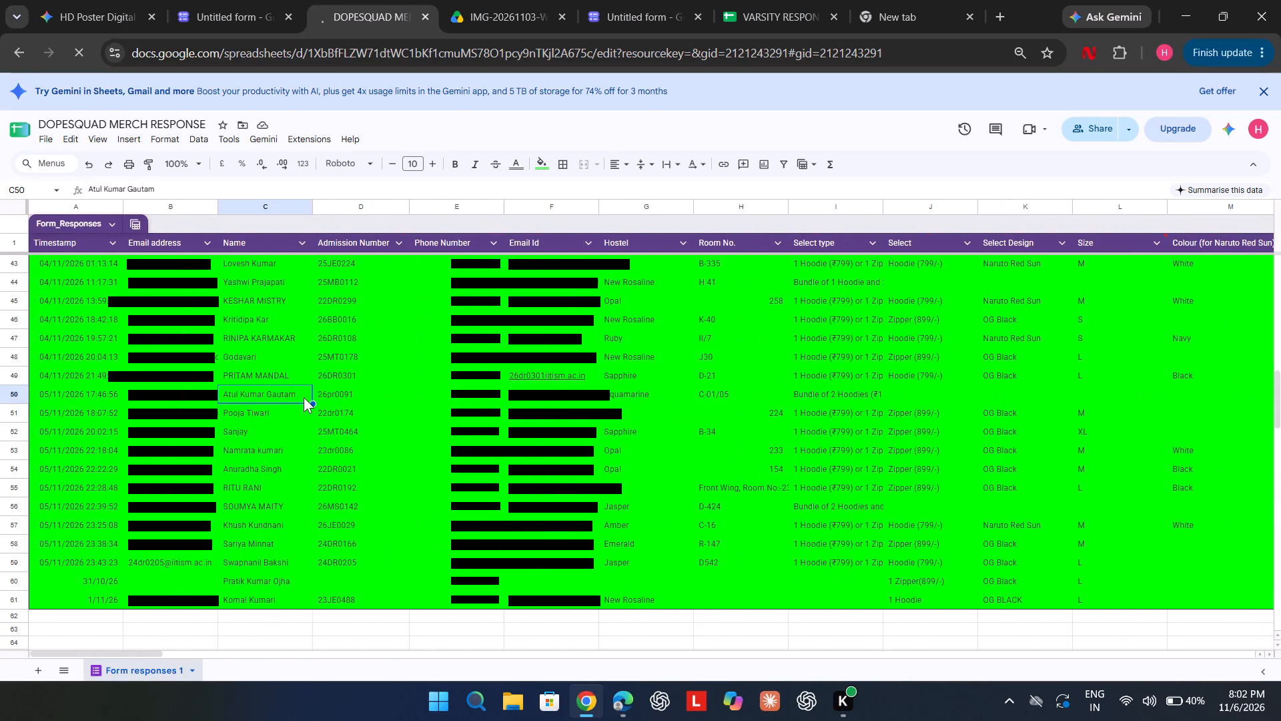
Switch to Microsoft Edge and look through the zipper and hoodie orders on the OG BLACK and NARUTO REDSUN sheets.
click(614, 693)
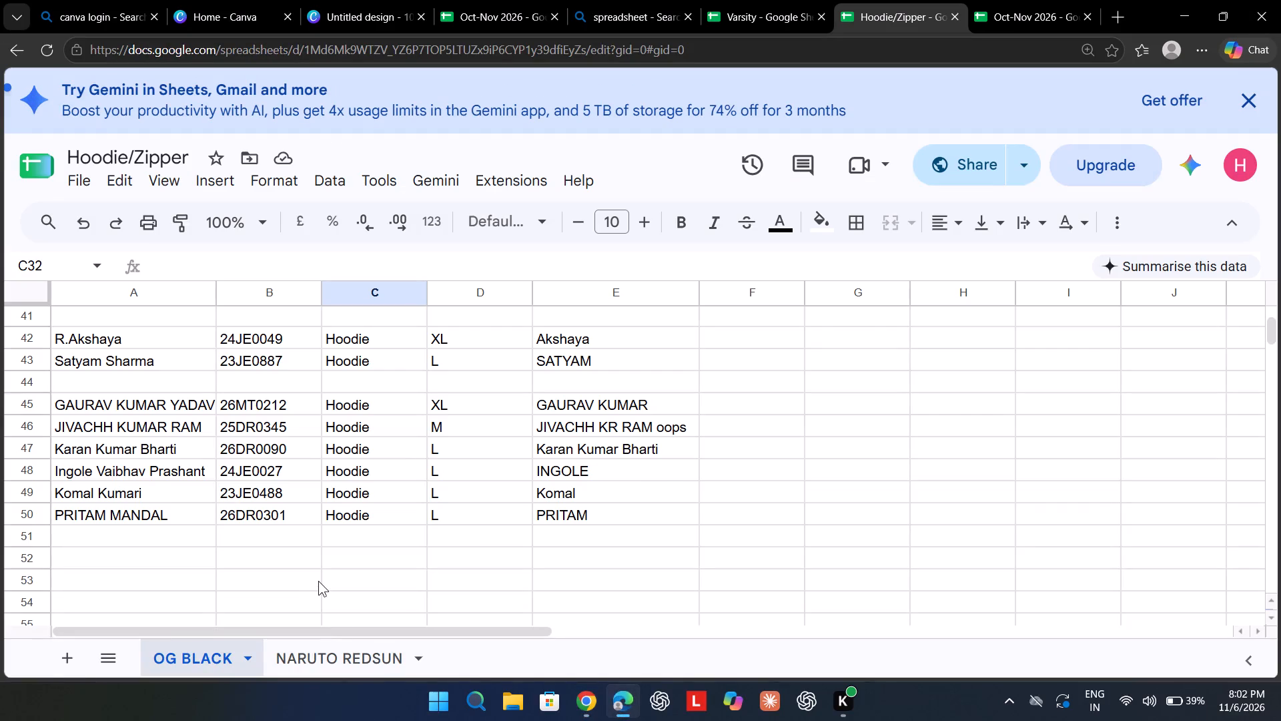
scroll(318, 581, up, 4)
scroll(318, 581, down, 1)
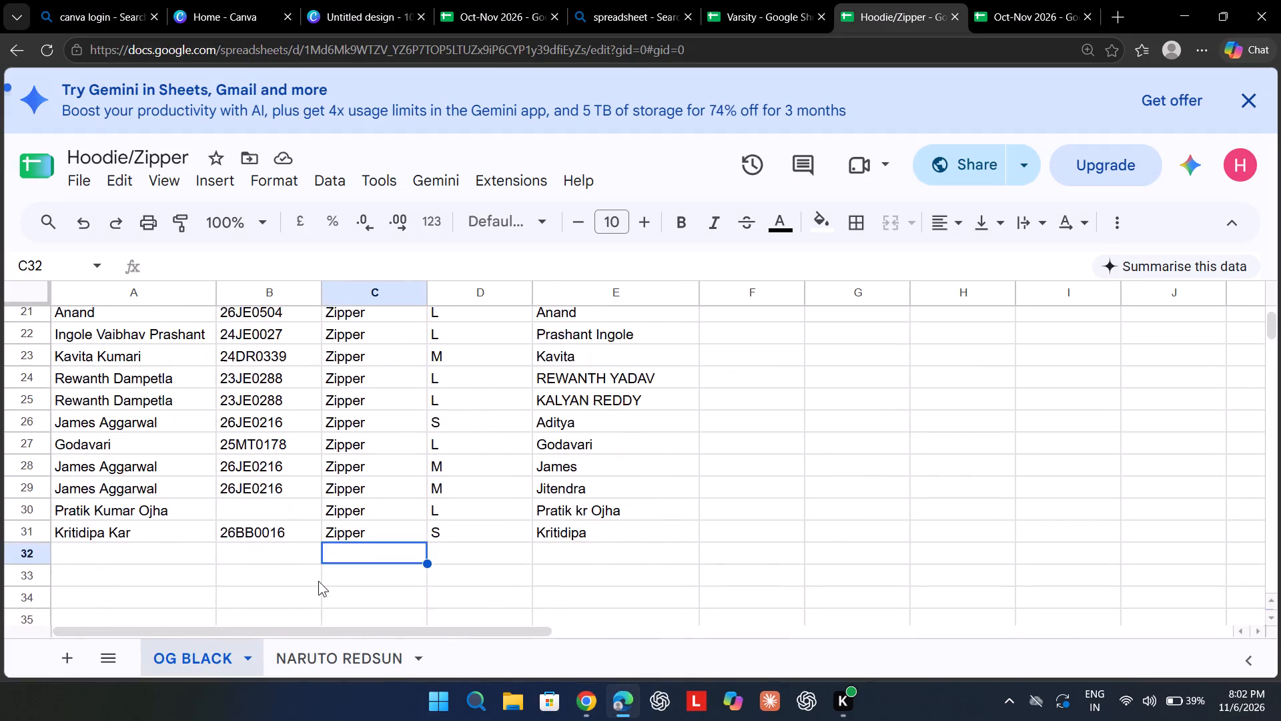
scroll(318, 581, down, 2)
click(336, 662)
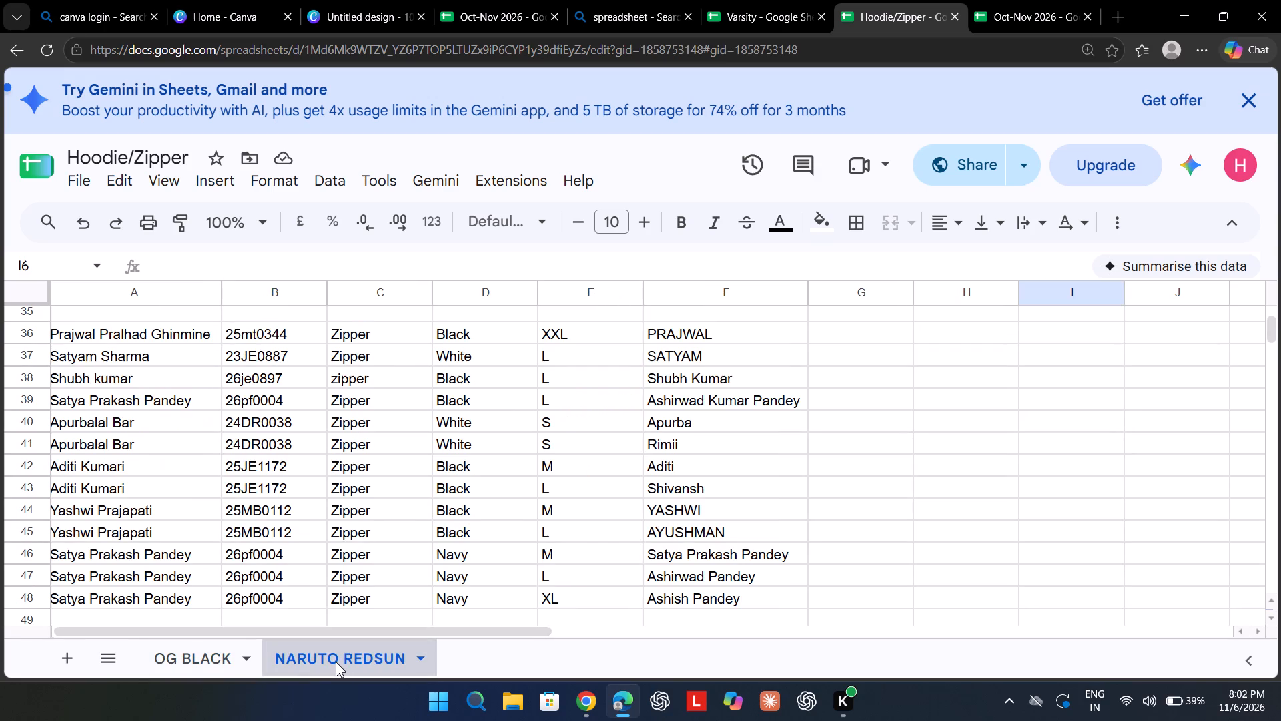
click(579, 697)
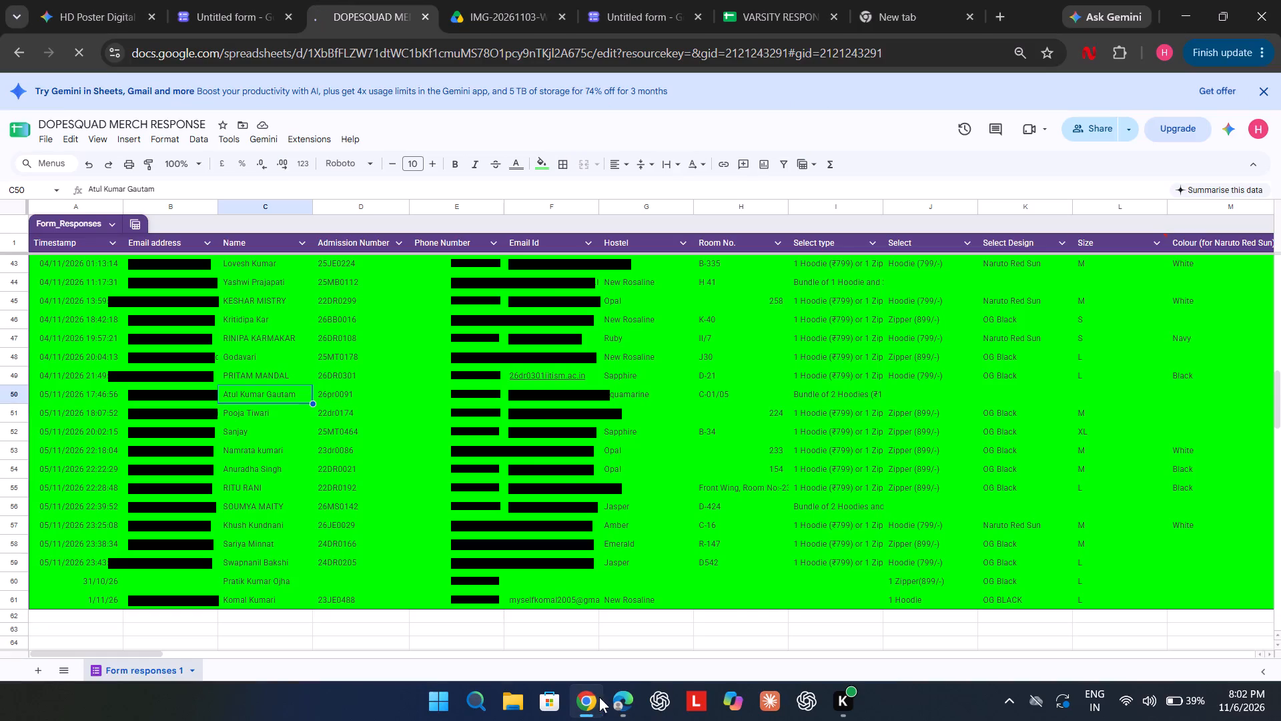
click(611, 701)
scroll(493, 575, up, 5)
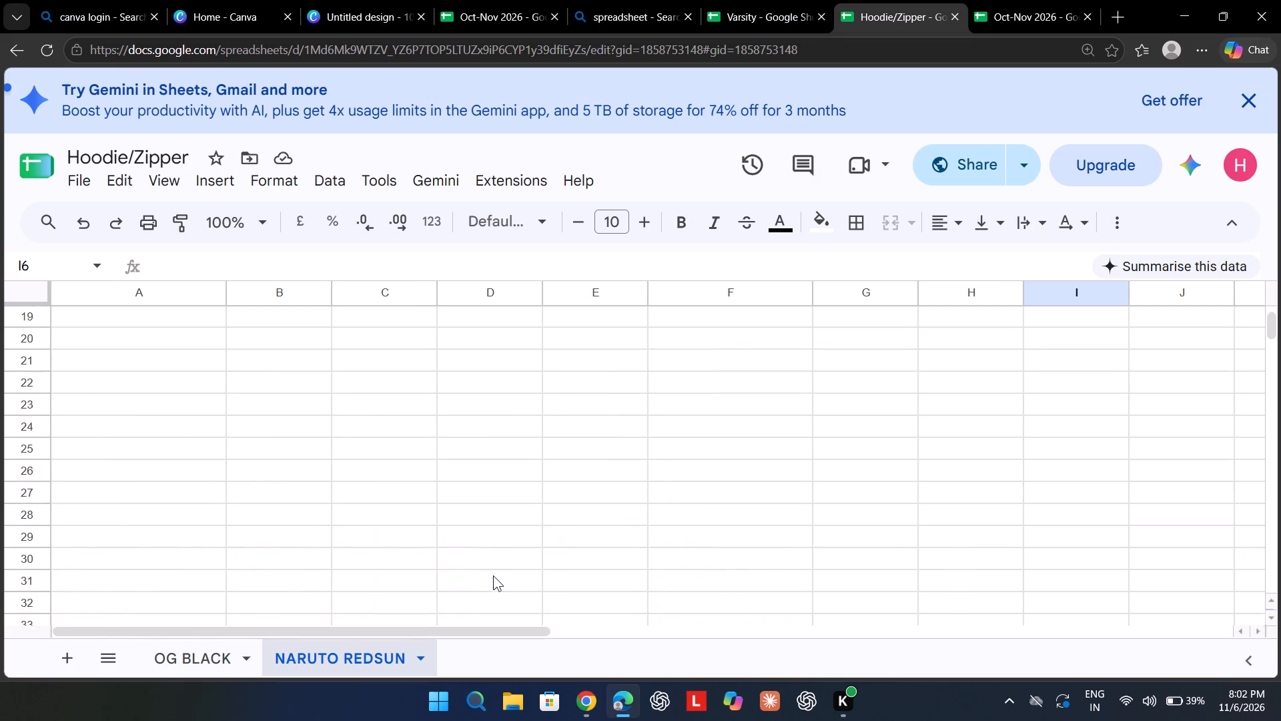
scroll(493, 575, up, 1)
scroll(493, 575, down, 3)
scroll(493, 575, up, 2)
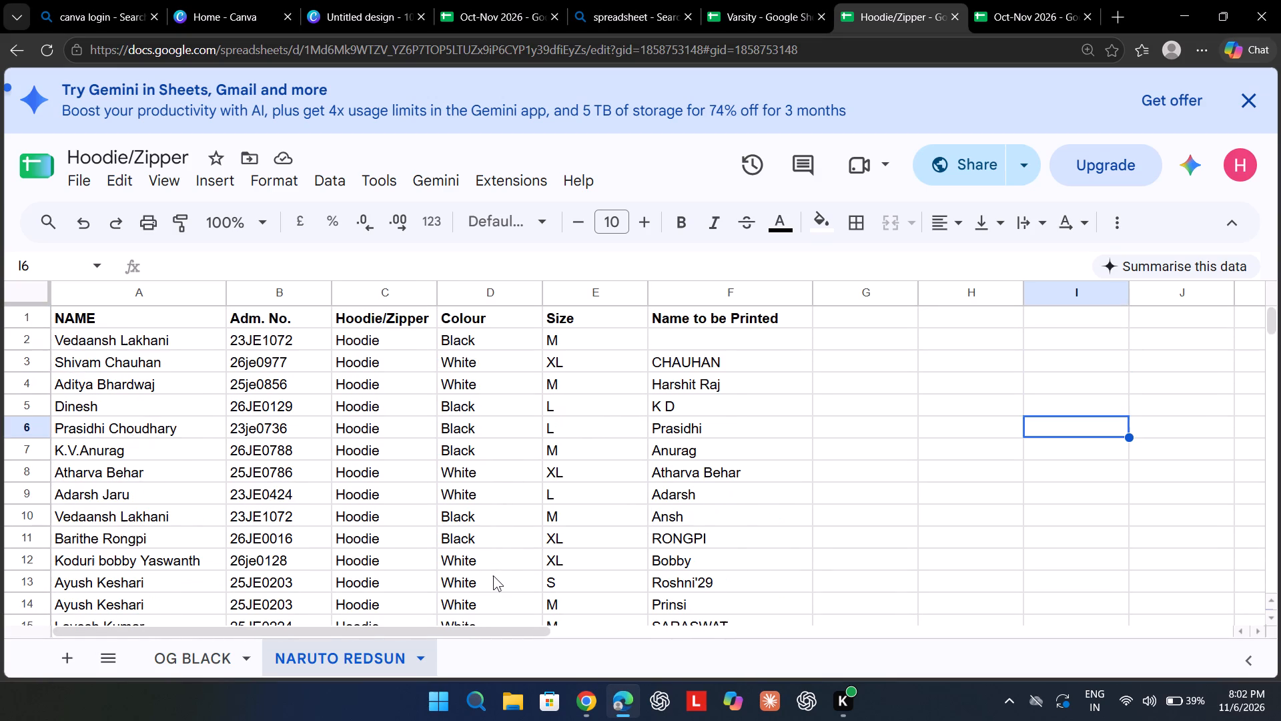
scroll(493, 575, down, 1)
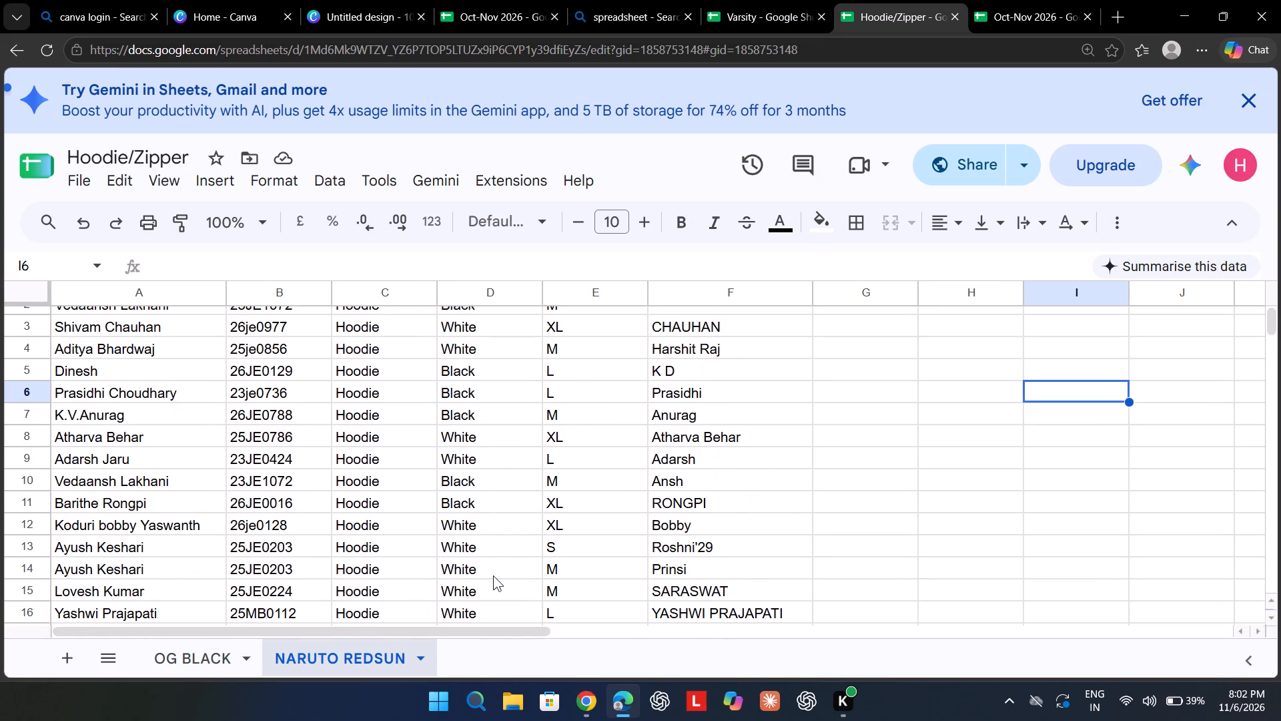
scroll(493, 575, up, 1)
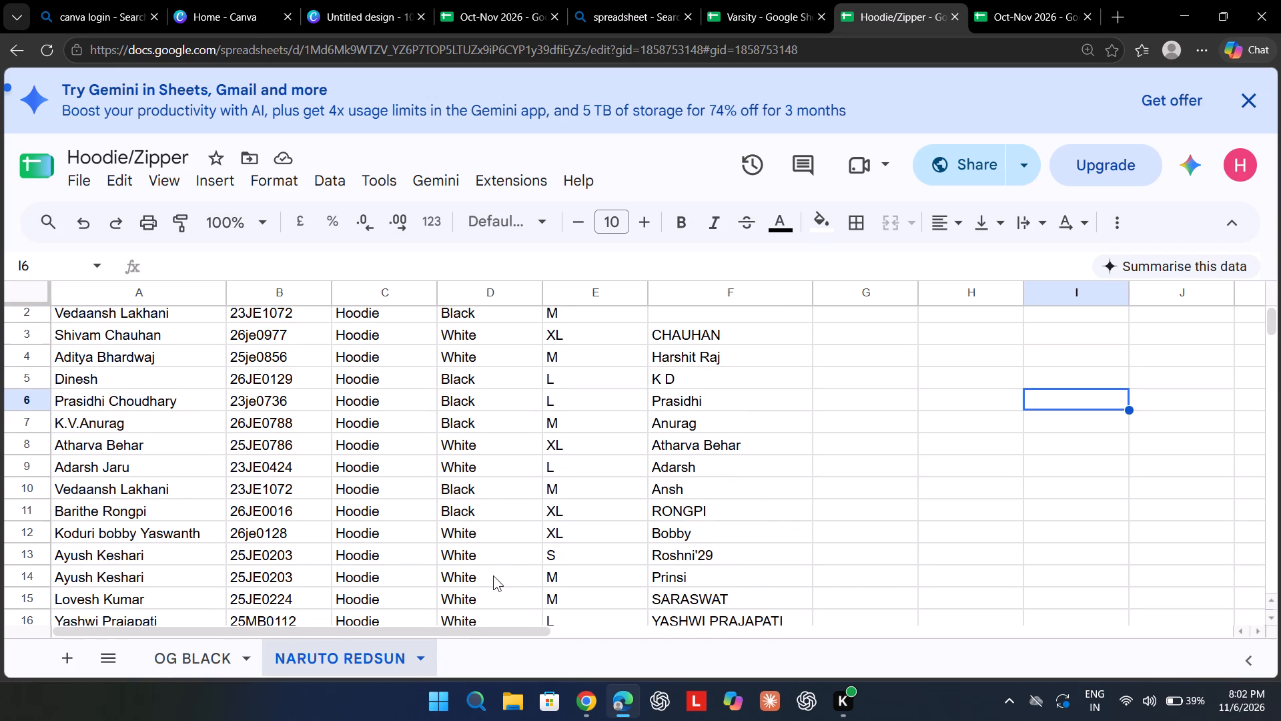
scroll(493, 575, up, 1)
scroll(493, 575, down, 1)
scroll(493, 575, up, 1)
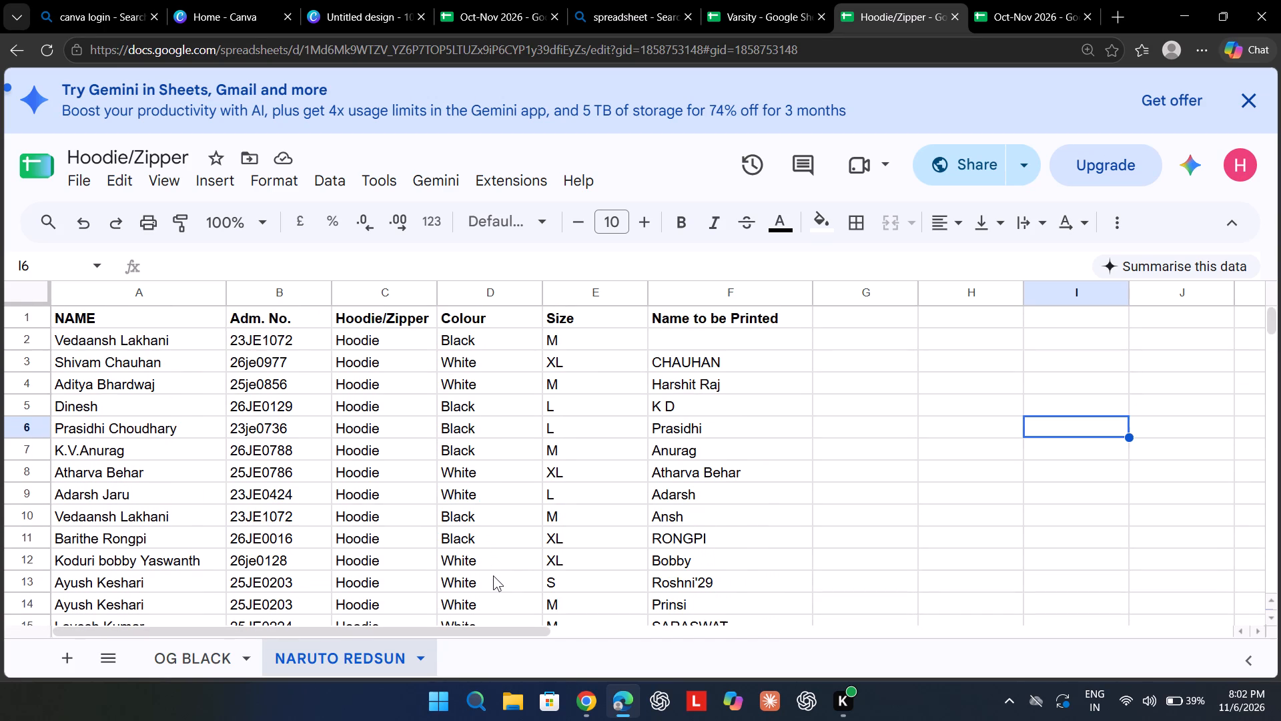
scroll(493, 575, down, 1)
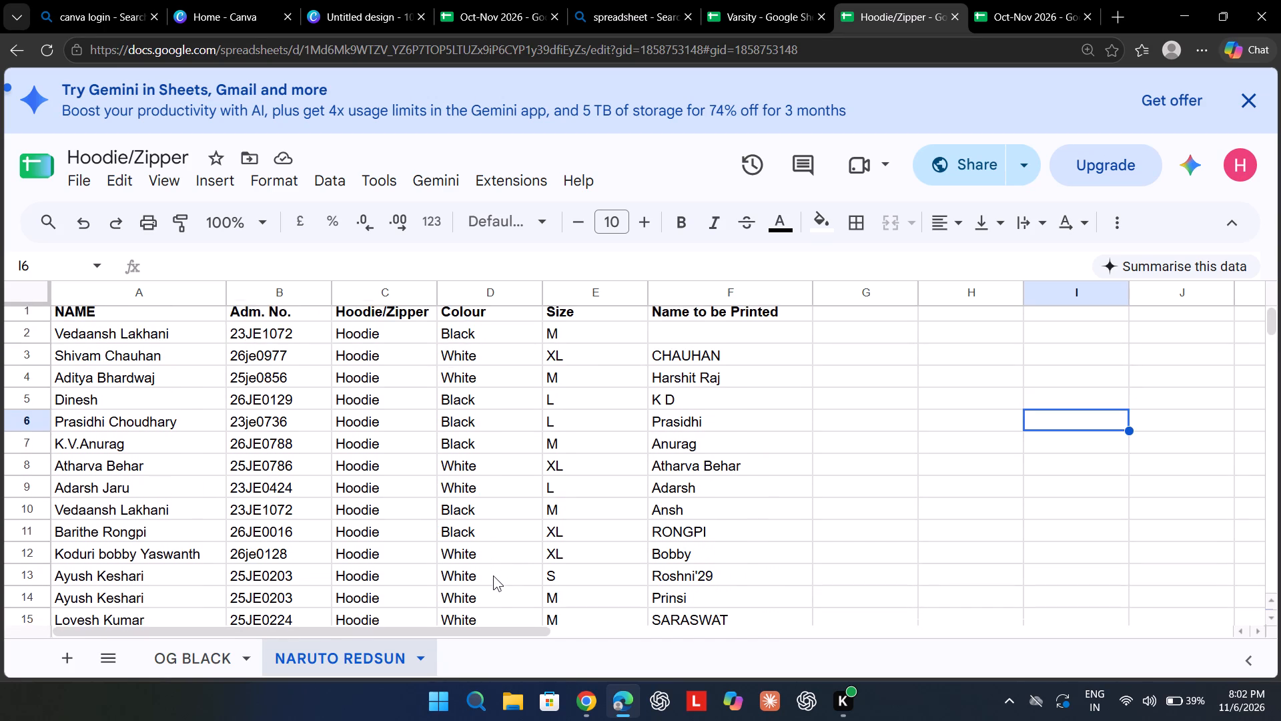
scroll(493, 575, down, 4)
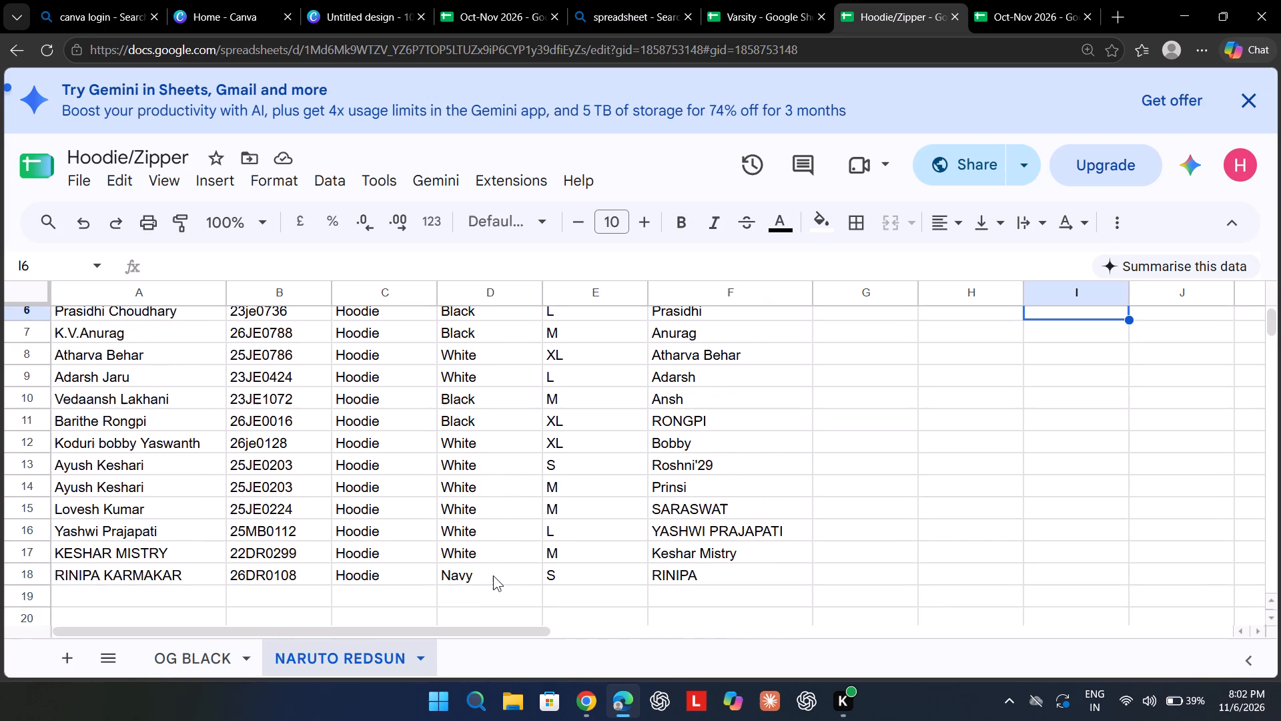
scroll(493, 575, down, 3)
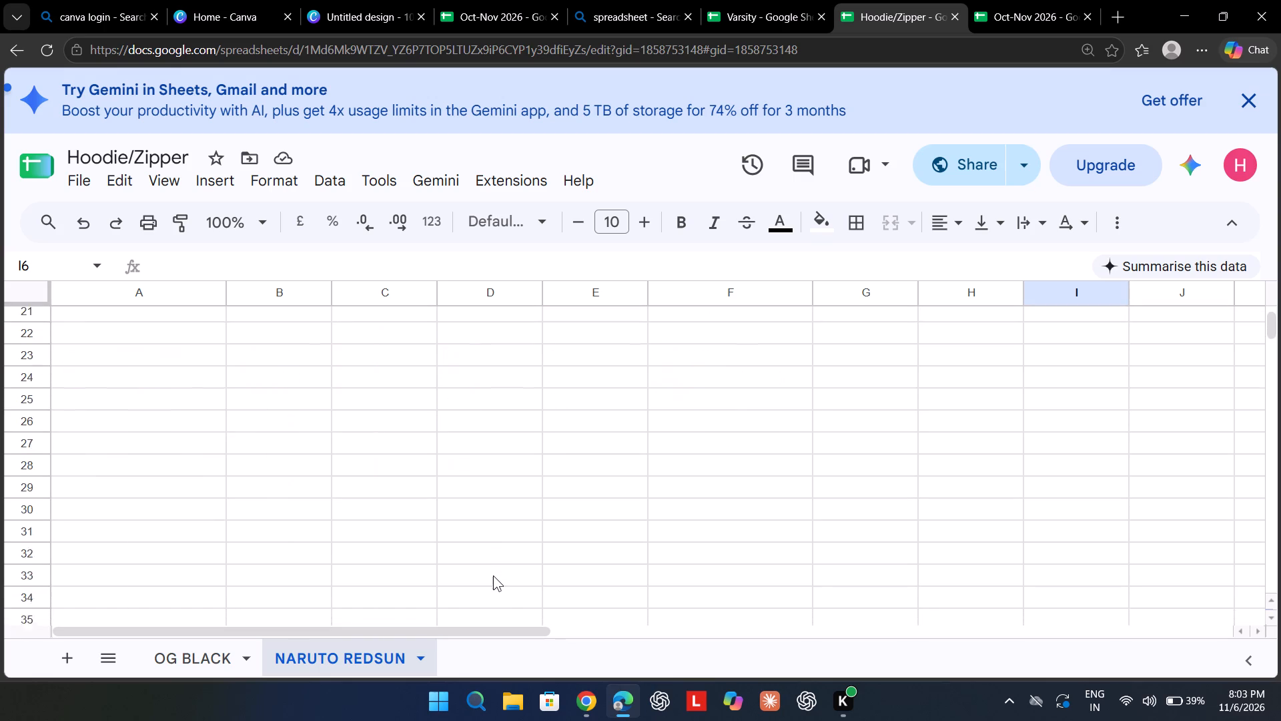
scroll(493, 575, down, 1)
scroll(493, 575, up, 5)
Switch to Google Chrome and review the design, size and colour of both hoodies in row 50's bundle order.
click(583, 705)
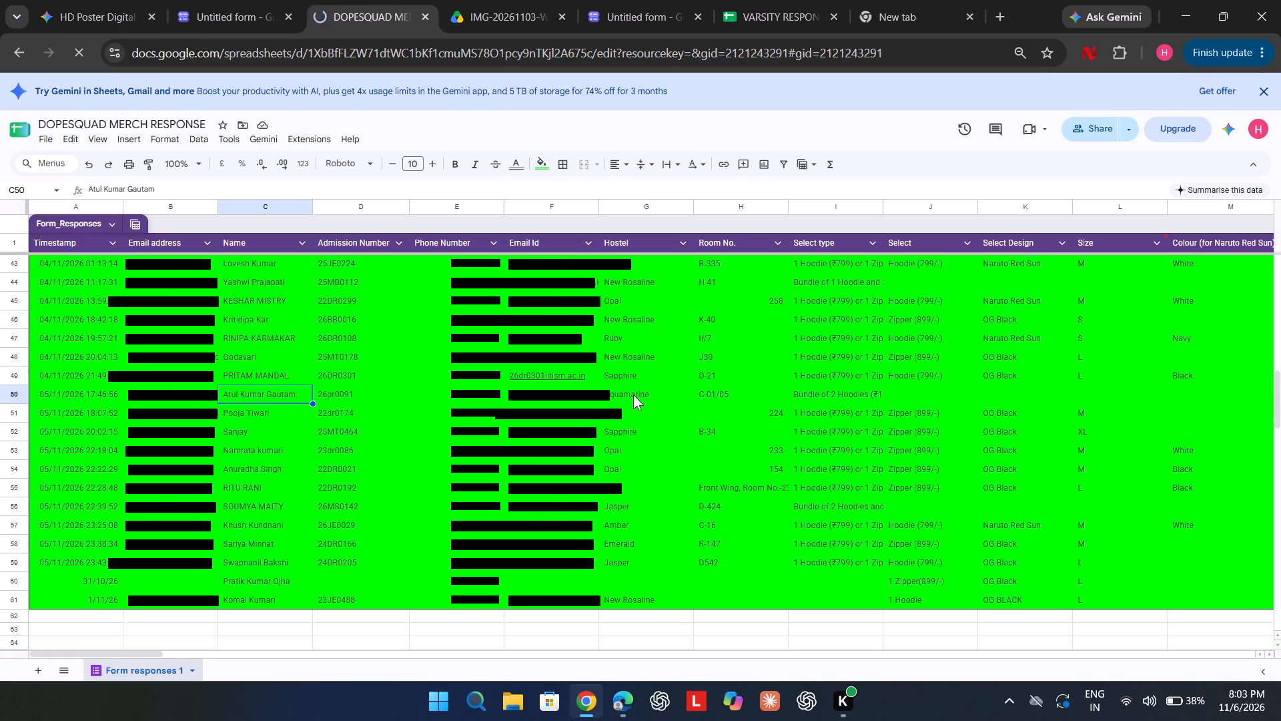
scroll(633, 395, left, 2)
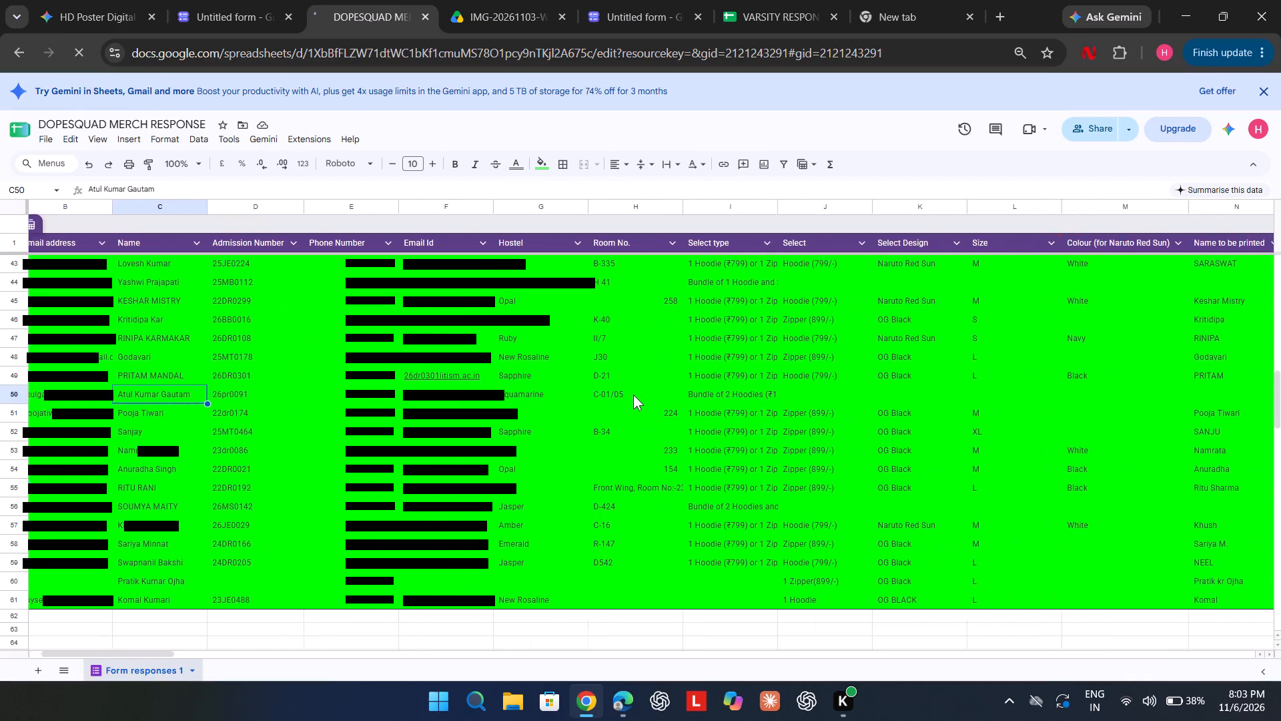
scroll(633, 395, left, 3)
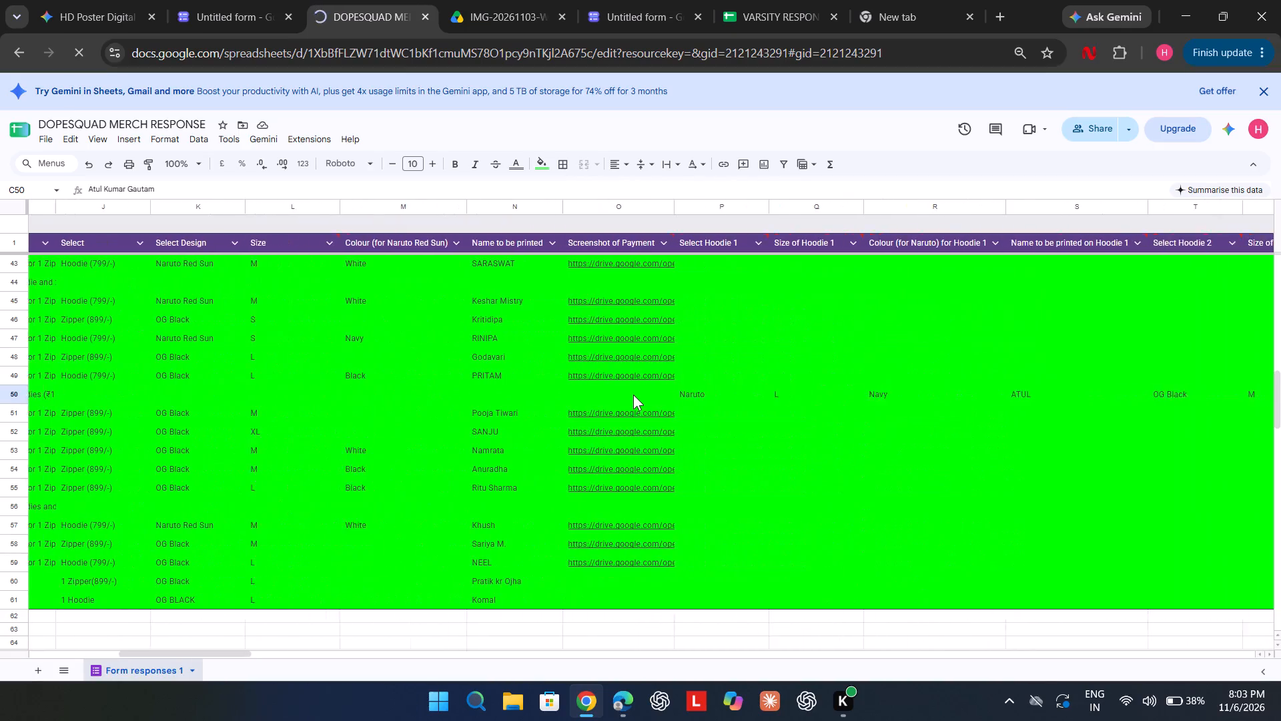
scroll(633, 395, left, 1)
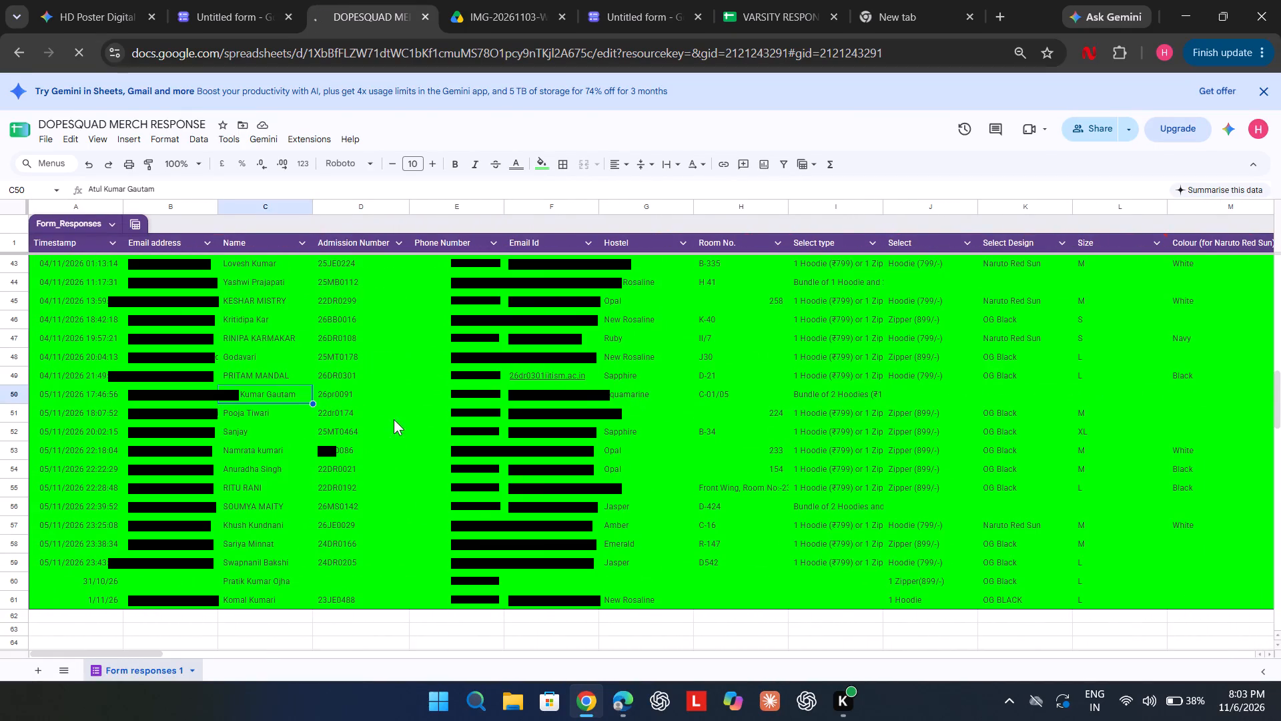
Copy the customer name from form response row 50 into cell A51 of the OG BLACK sheet in Microsoft Edge.
triple_click(258, 393)
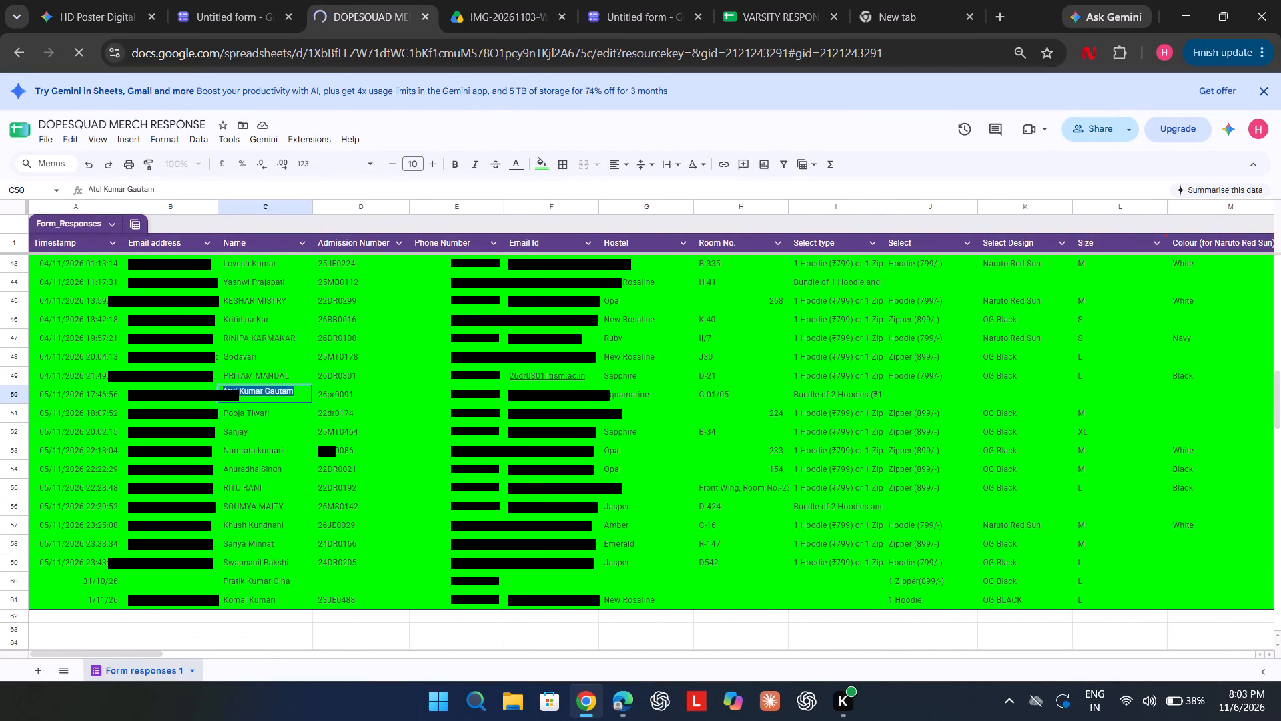
key(ctrl+c)
scroll(587, 465, right, 1)
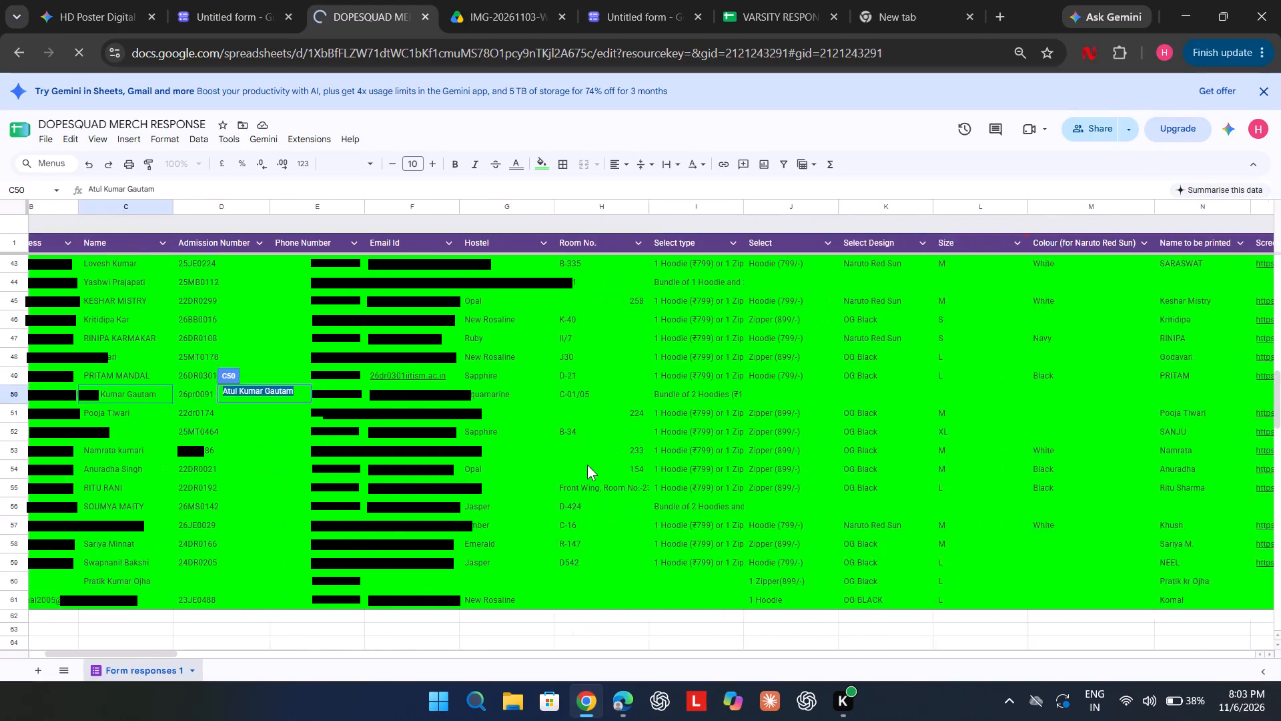
scroll(587, 465, right, 2)
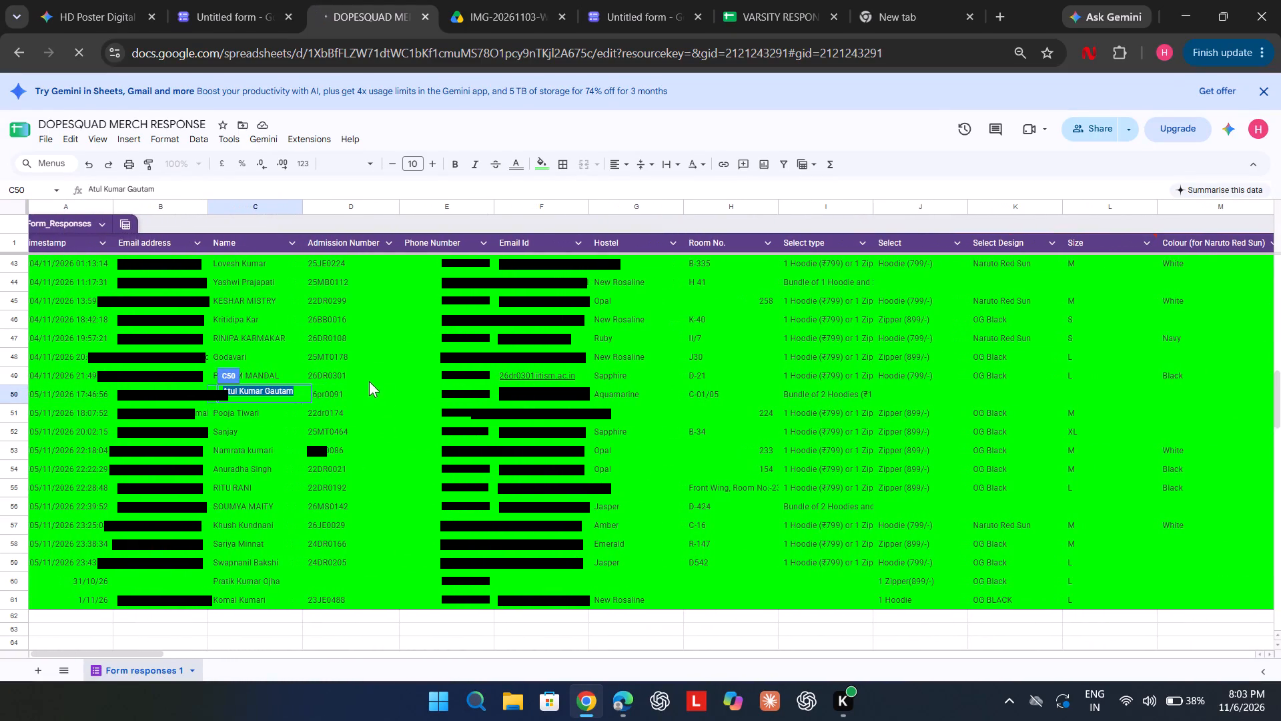
click(369, 389)
scroll(369, 389, left, 1)
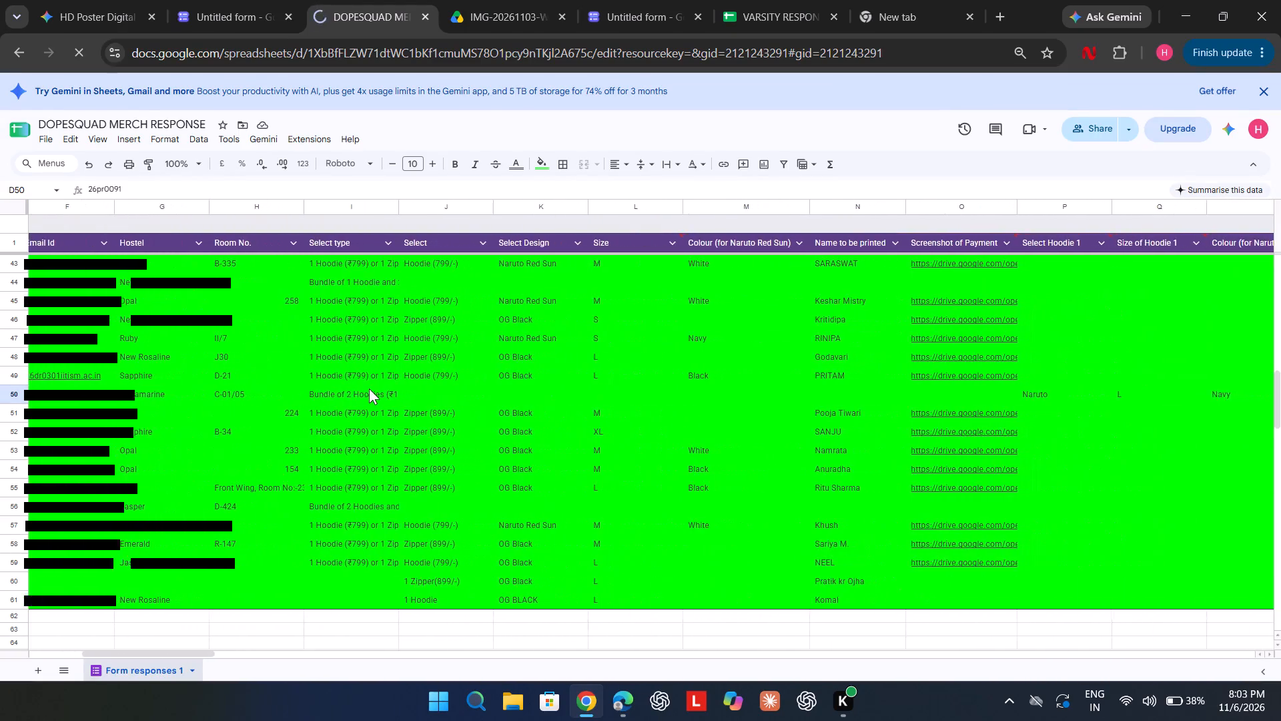
scroll(369, 389, left, 1)
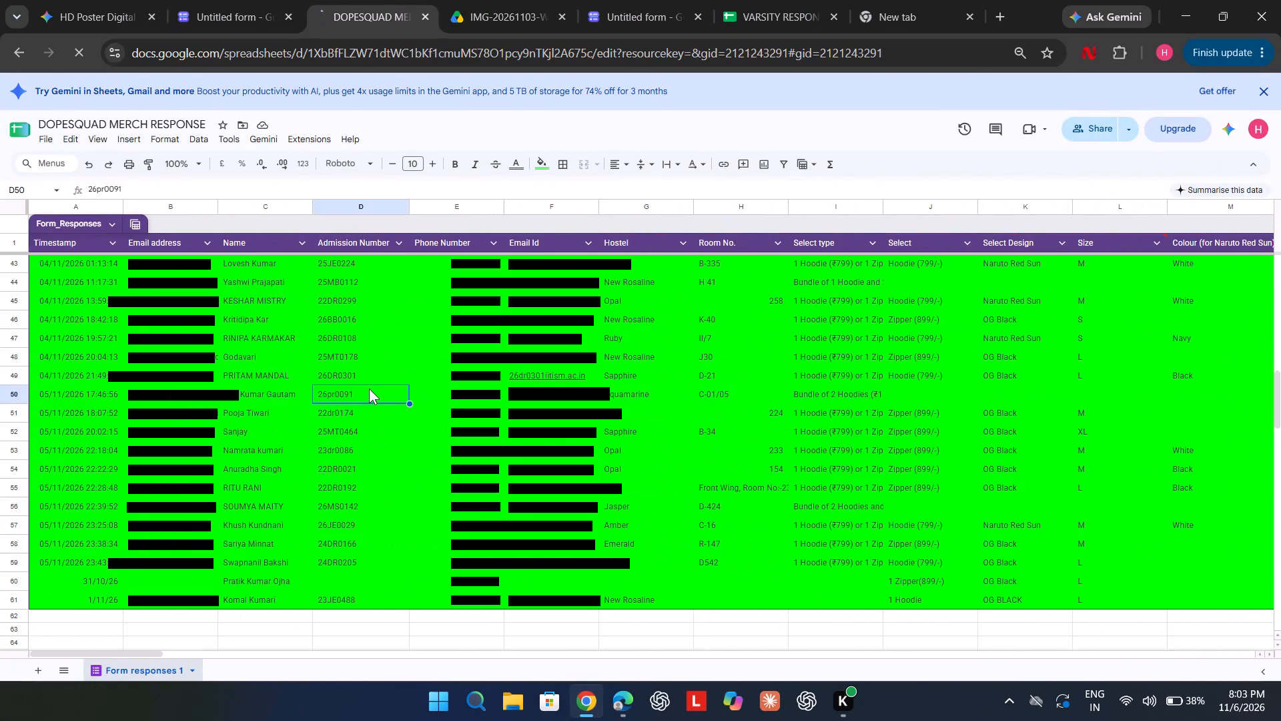
click(619, 705)
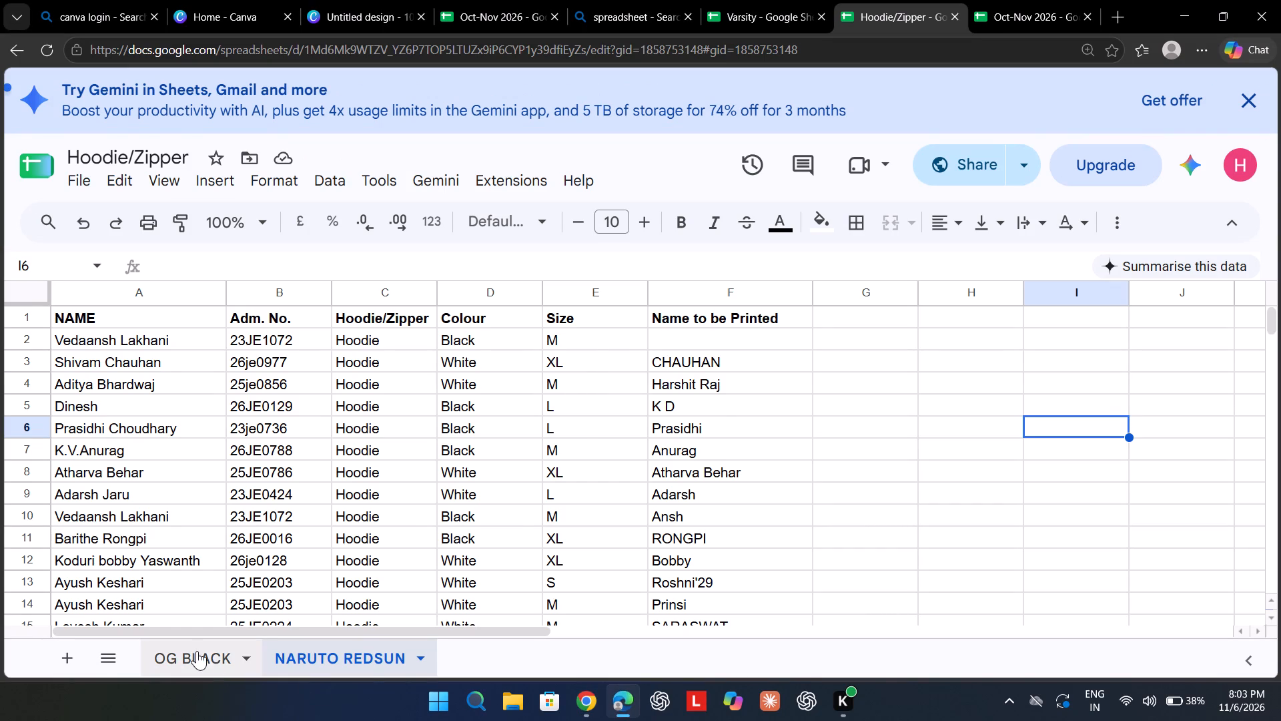
click(195, 651)
click(576, 698)
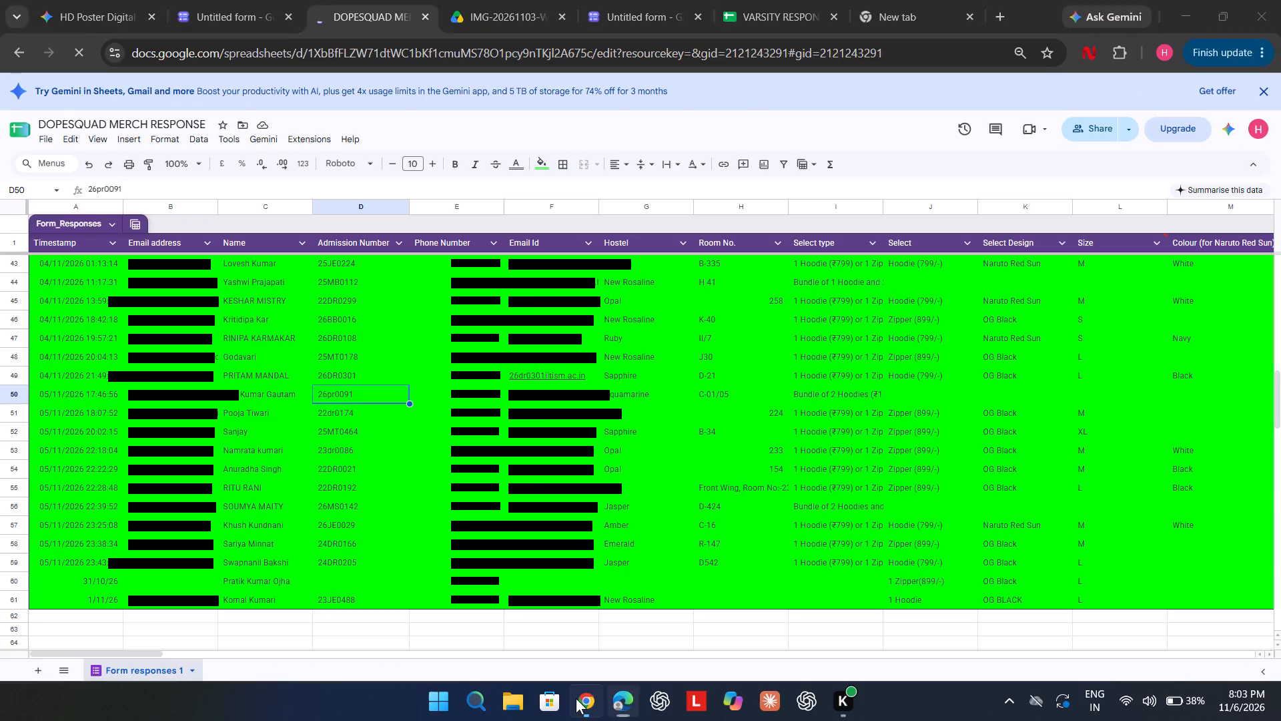
click(625, 710)
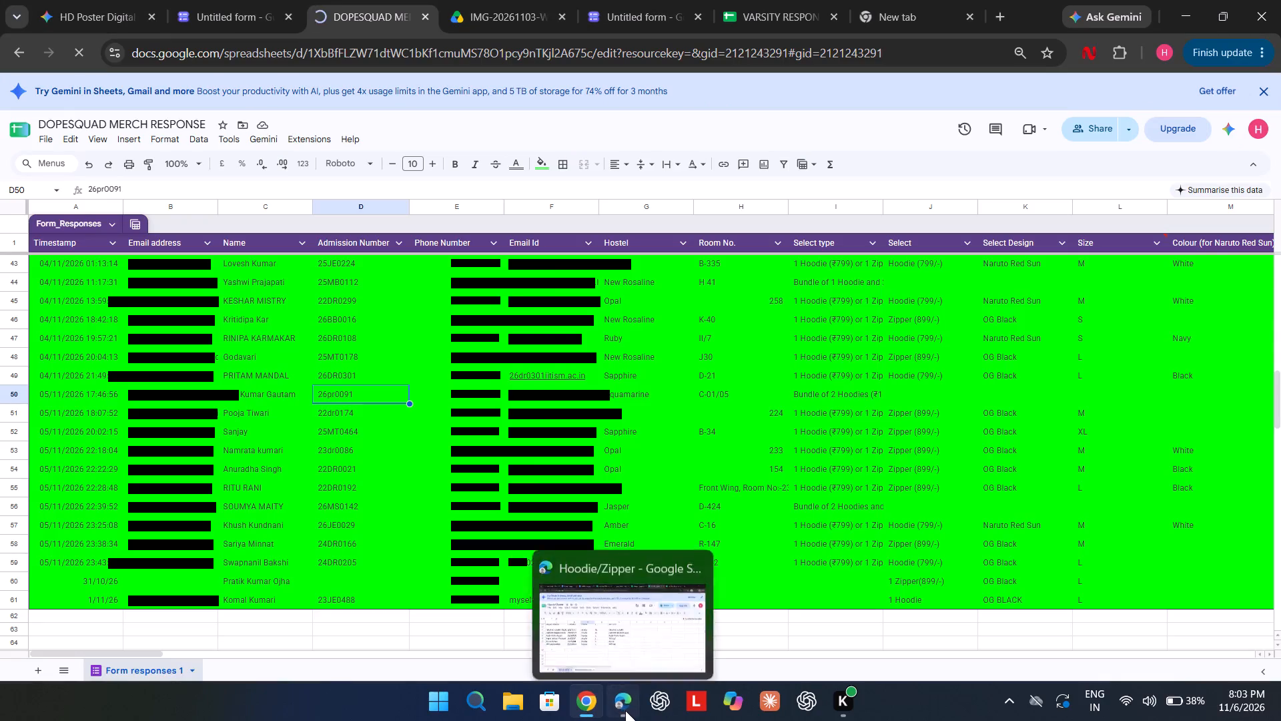
click(91, 483)
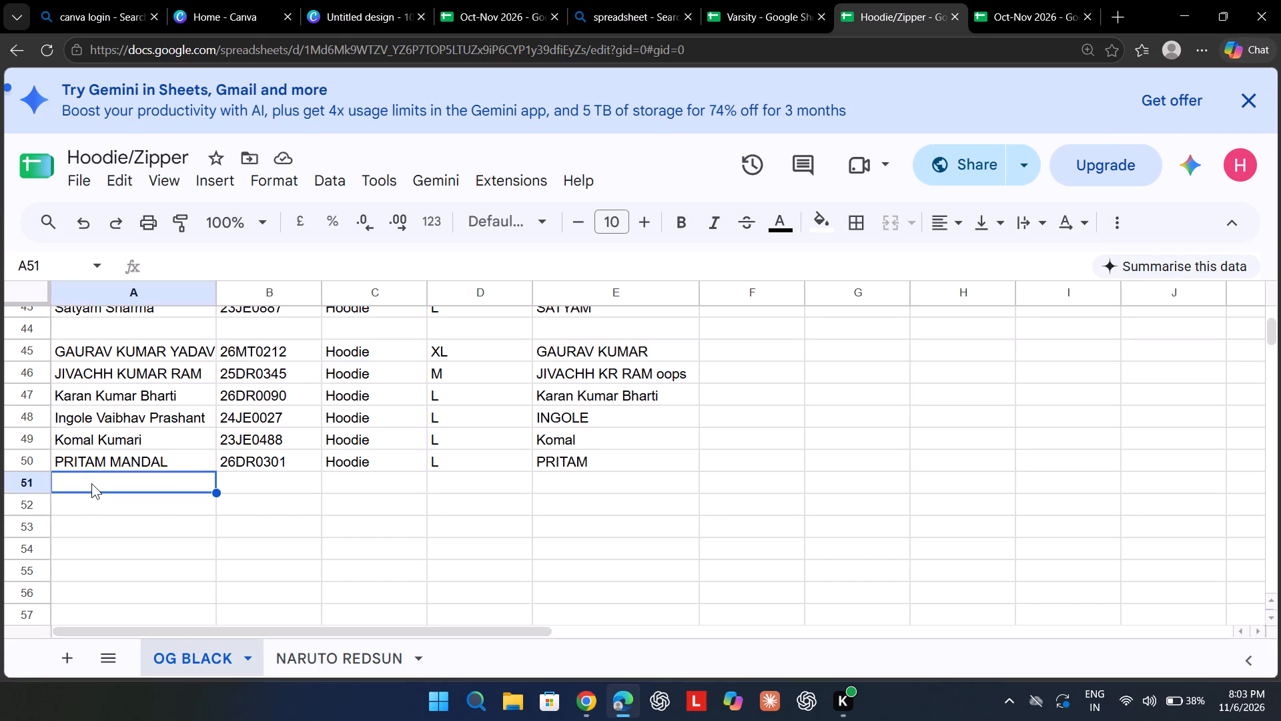
key(ctrl+v)
Copy the admission number from form response row 50 in Google Chrome into cell B51 of the OG BLACK sheet in Microsoft Edge.
click(578, 702)
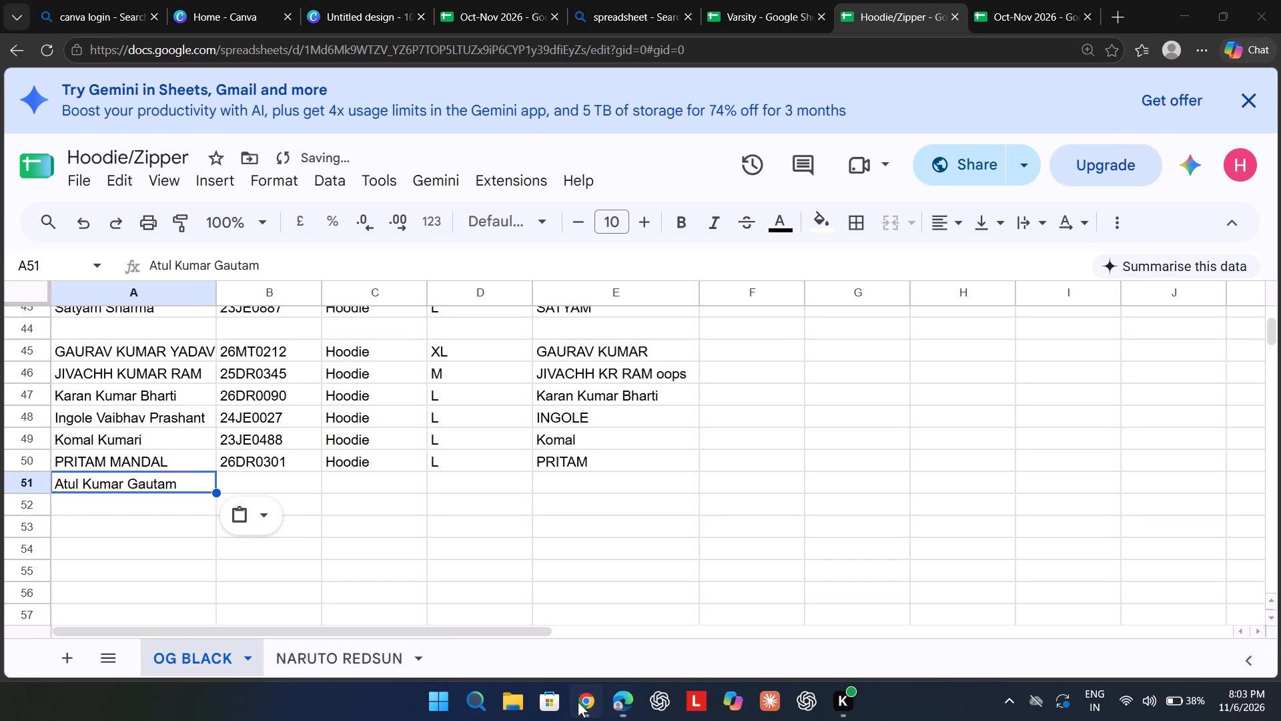
triple_click(338, 395)
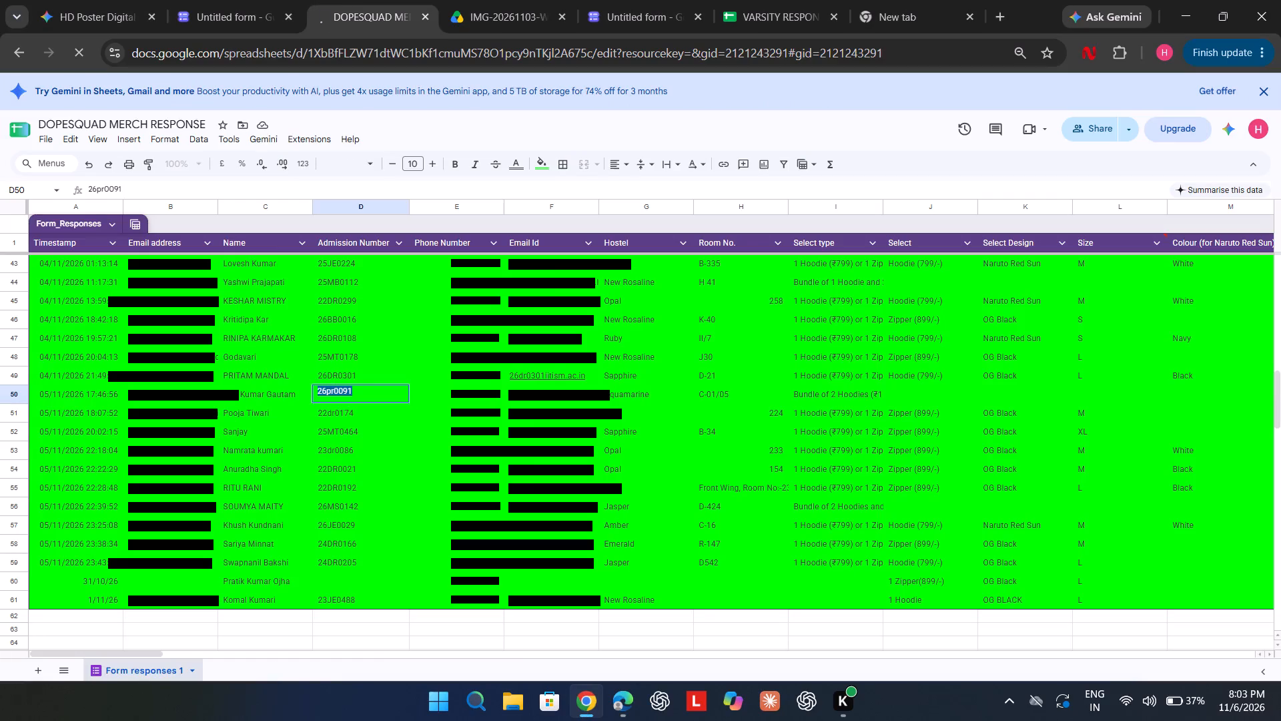
key(ctrl+c)
click(621, 704)
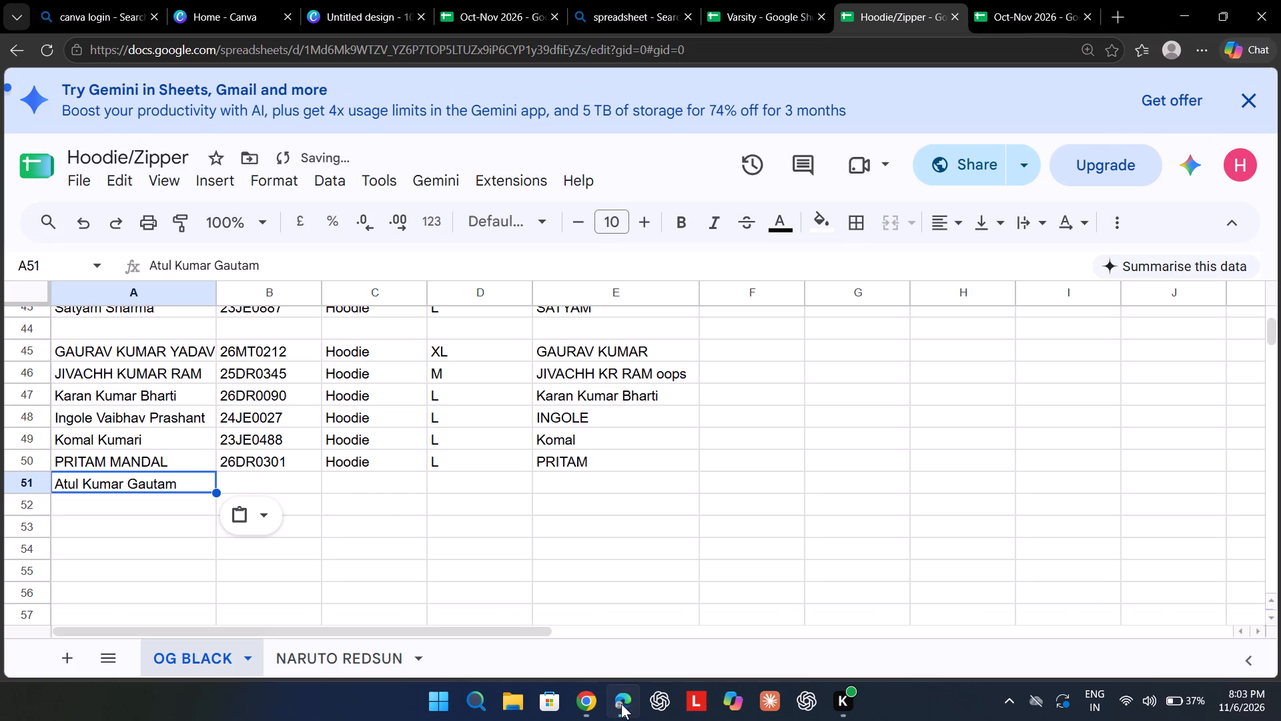
click(268, 481)
key(ctrl+v)
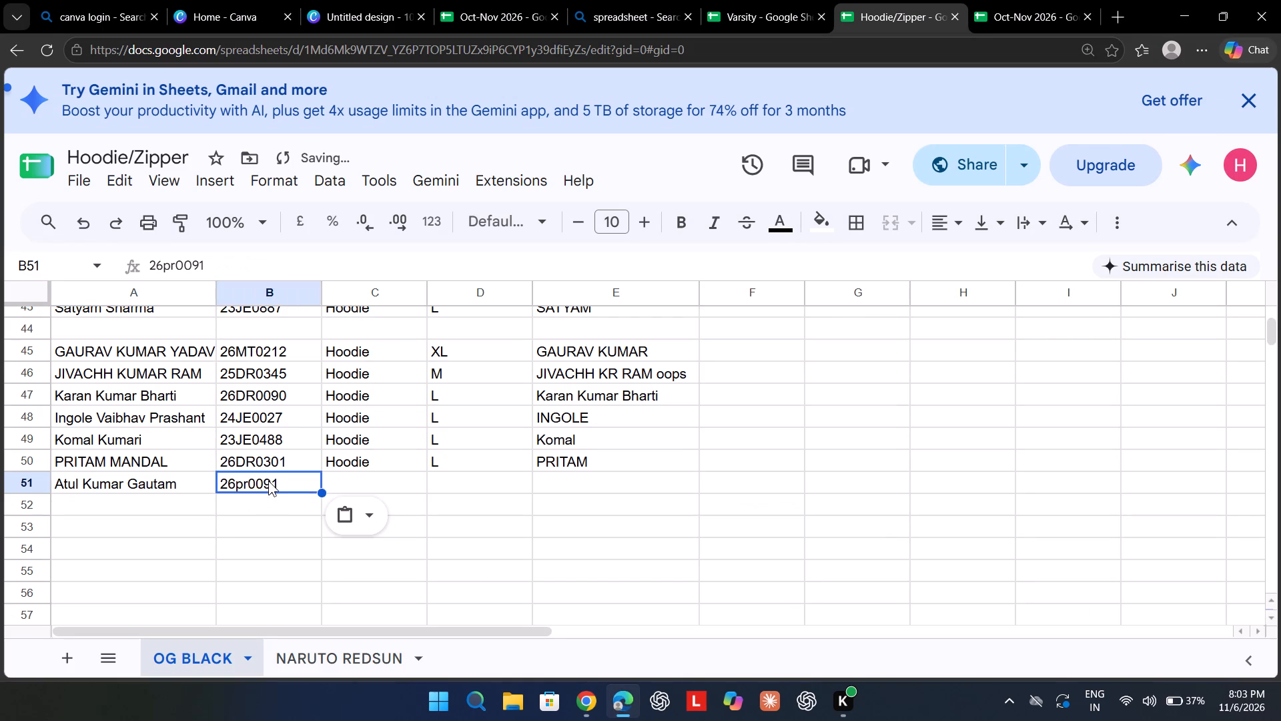
Check row 50's Hoodie 1 selection in Google Chrome and enter Hoodie in cell C51 of the OG BLACK sheet in Microsoft Edge.
click(592, 705)
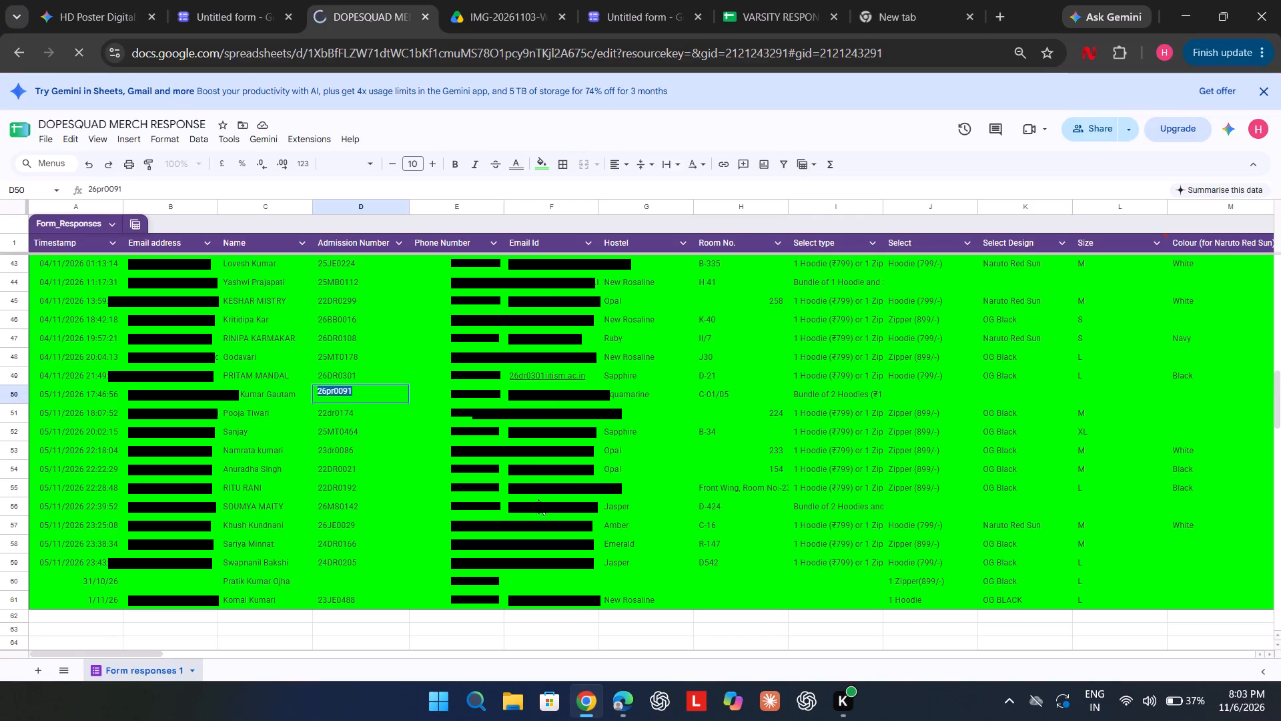
click(546, 390)
scroll(546, 390, left, 2)
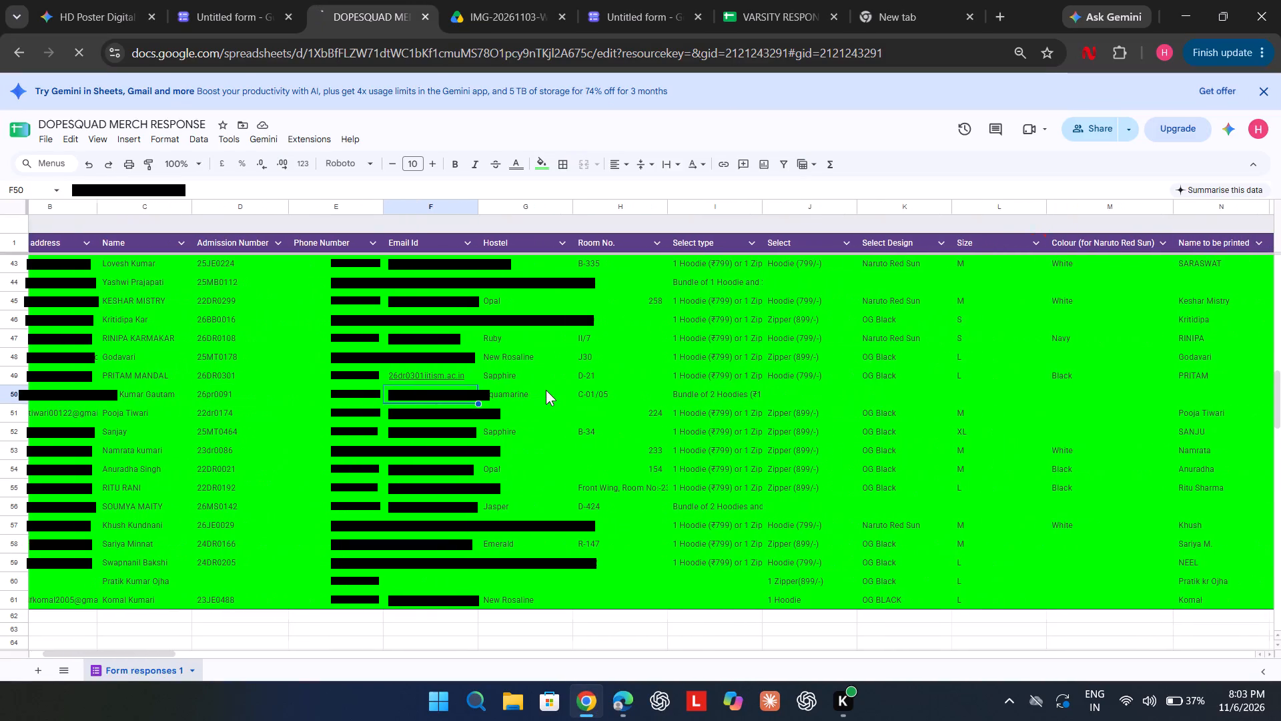
scroll(546, 390, left, 4)
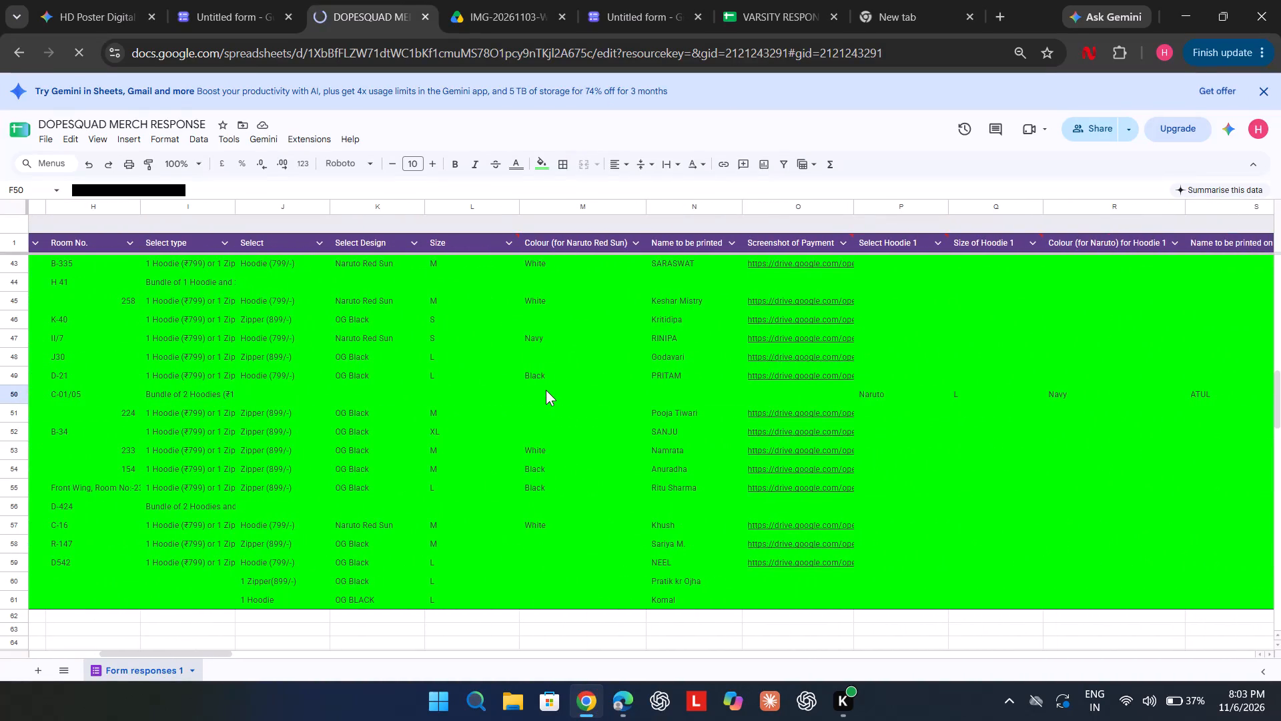
click(857, 397)
click(627, 707)
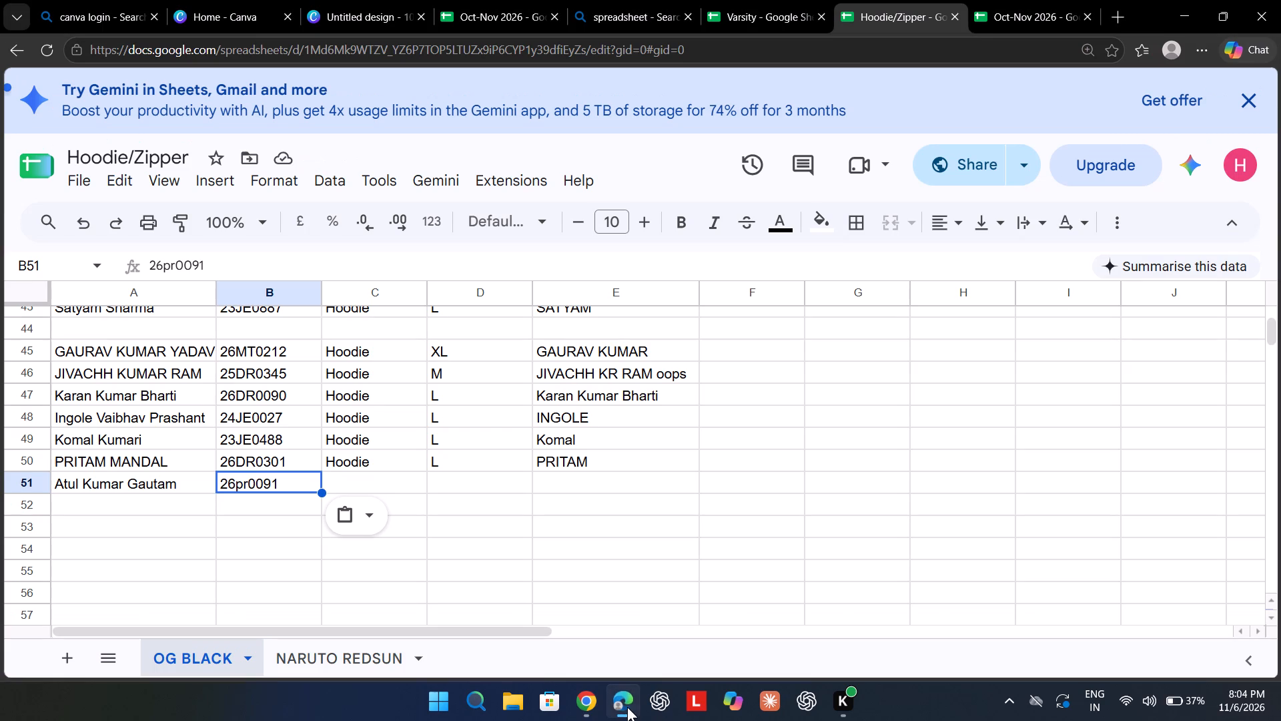
click(376, 485)
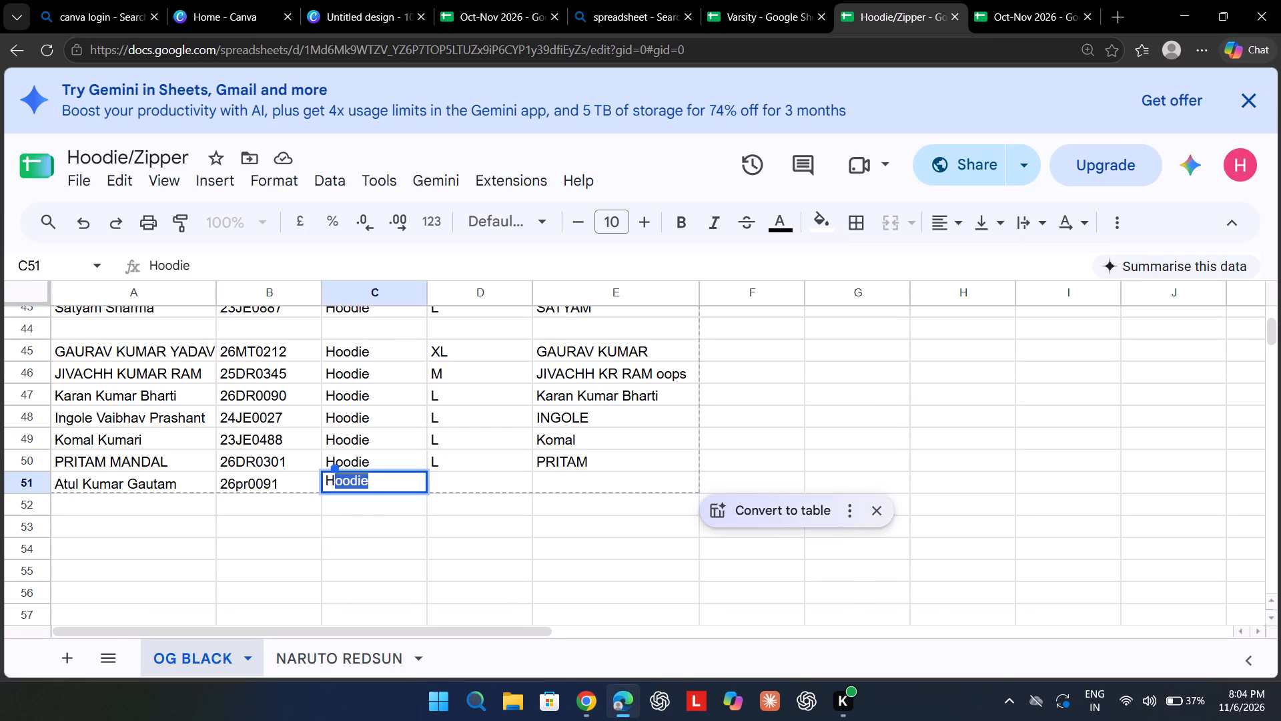
key(Tab)
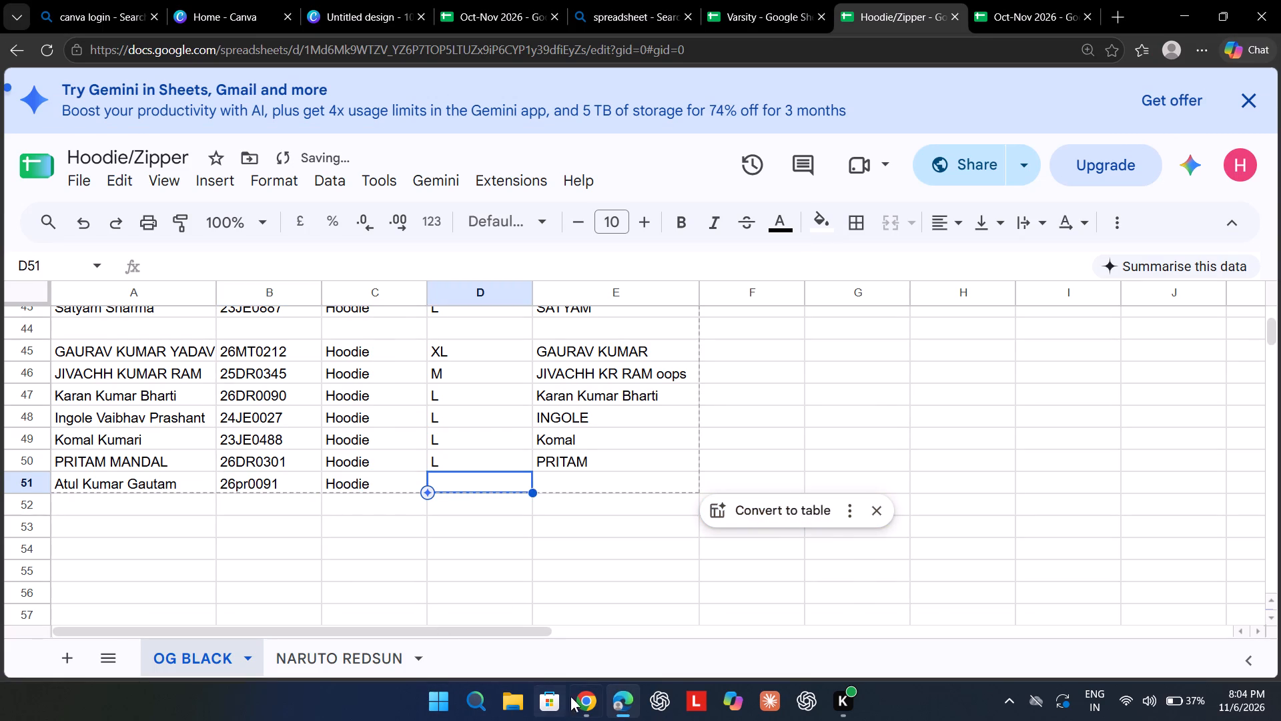
Look up row 50's Hoodie 1 size in Google Chrome and enter L in cell D51 of OG BLACK in Microsoft Edge.
click(580, 700)
scroll(669, 483, left, 3)
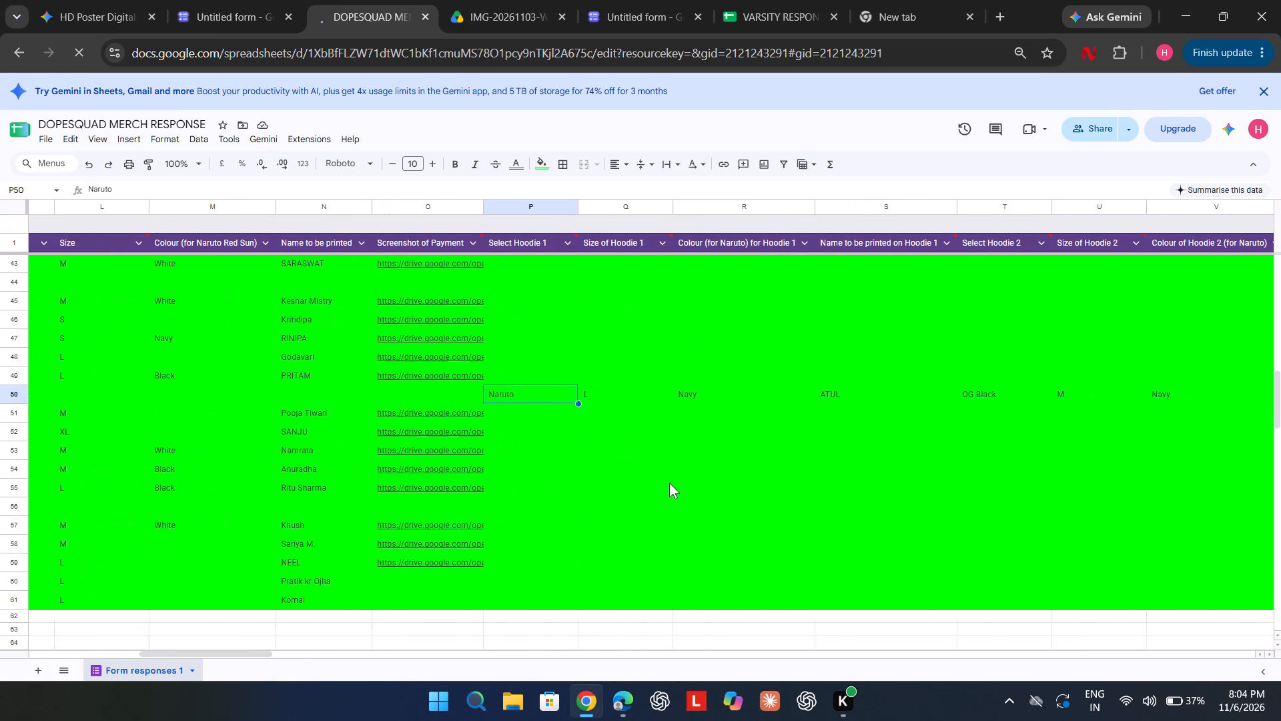
scroll(669, 483, left, 1)
drag(577, 393, 727, 389)
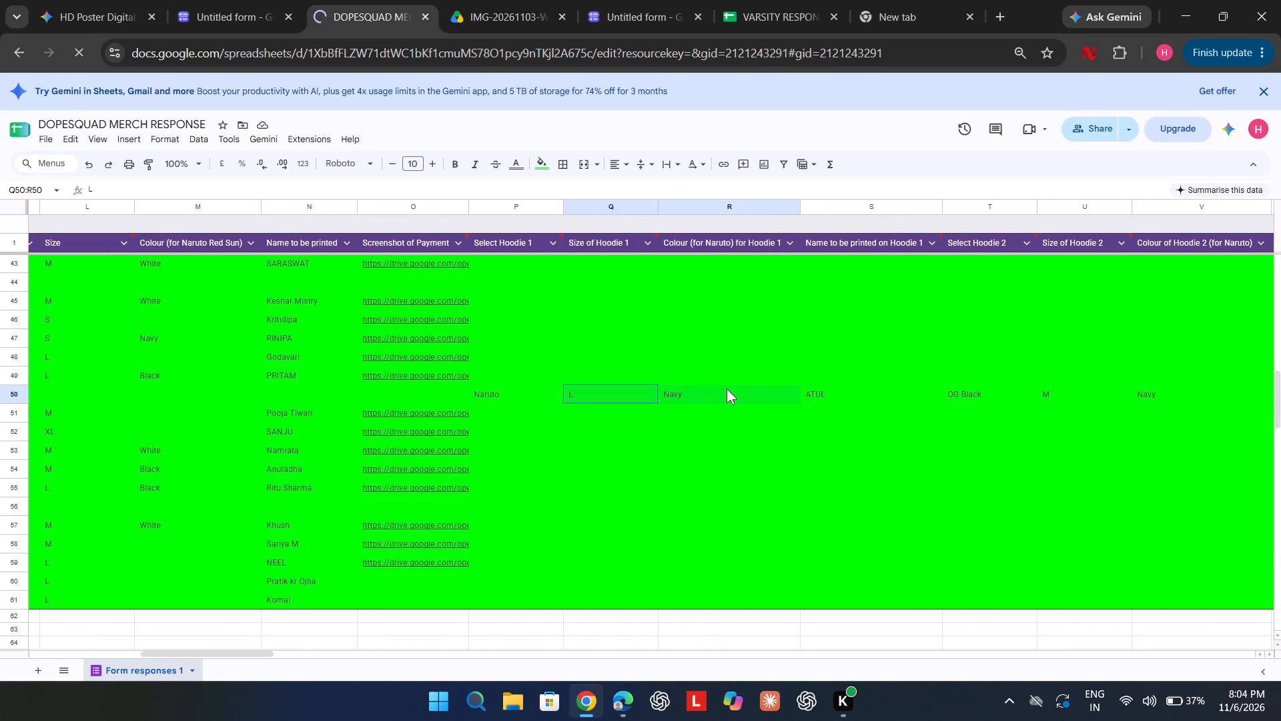
drag(727, 389, 819, 393)
key(ctrl+c)
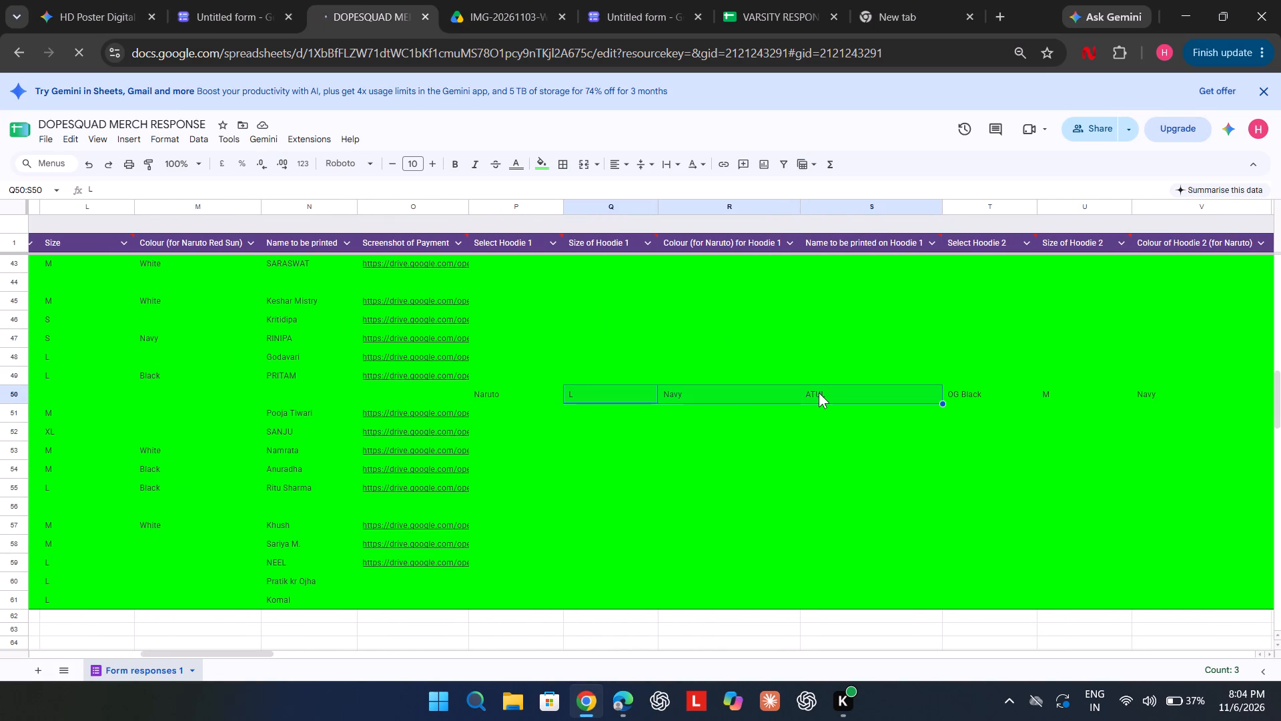
click(618, 714)
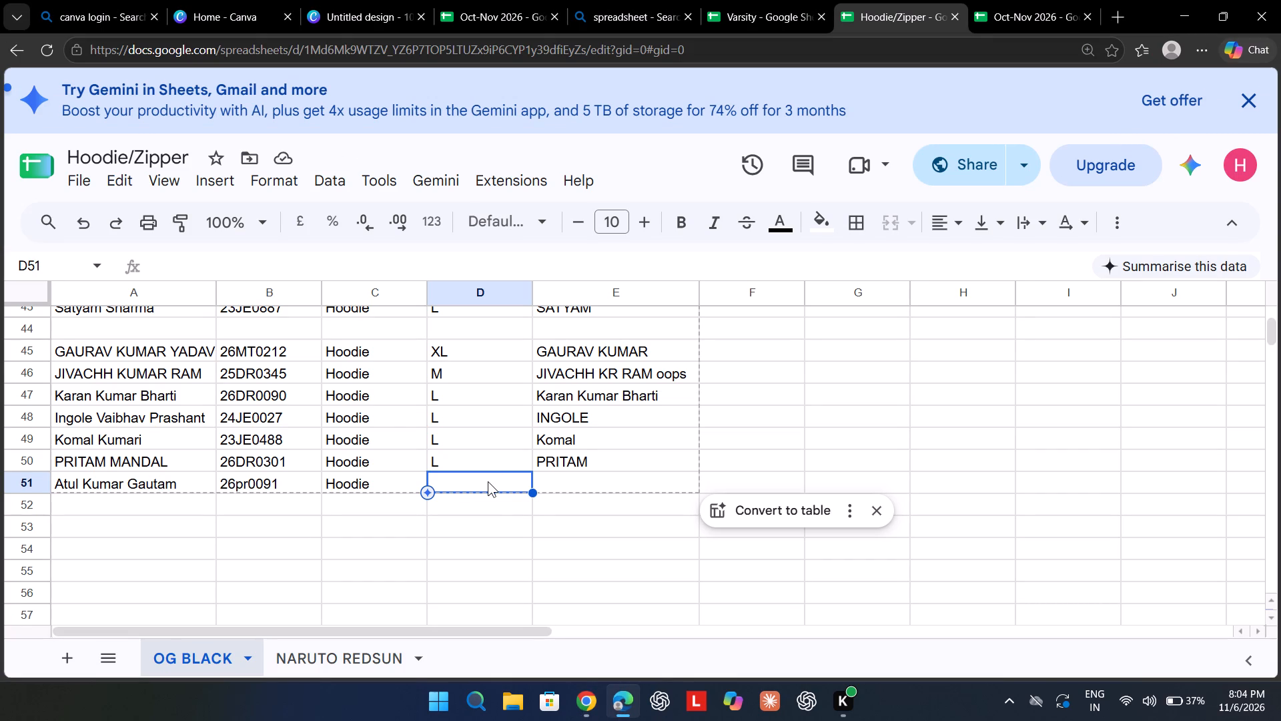
key(l)
key(Right)
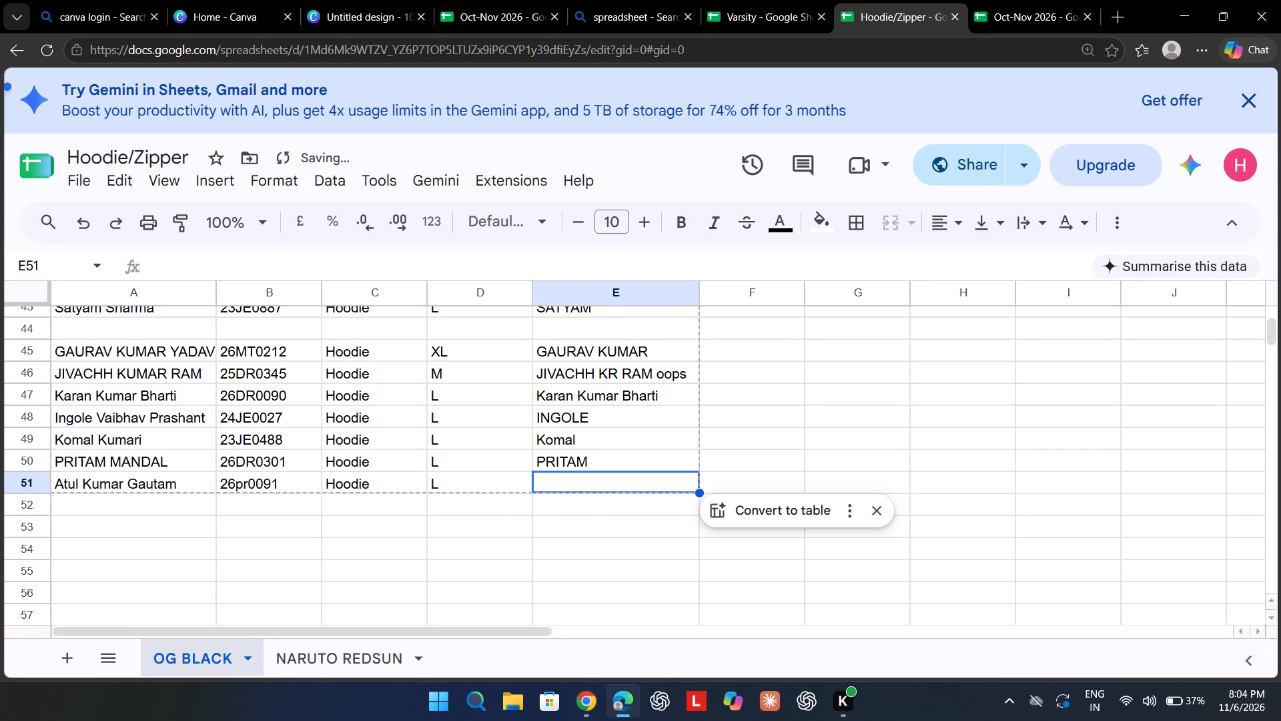
click(488, 481)
click(602, 475)
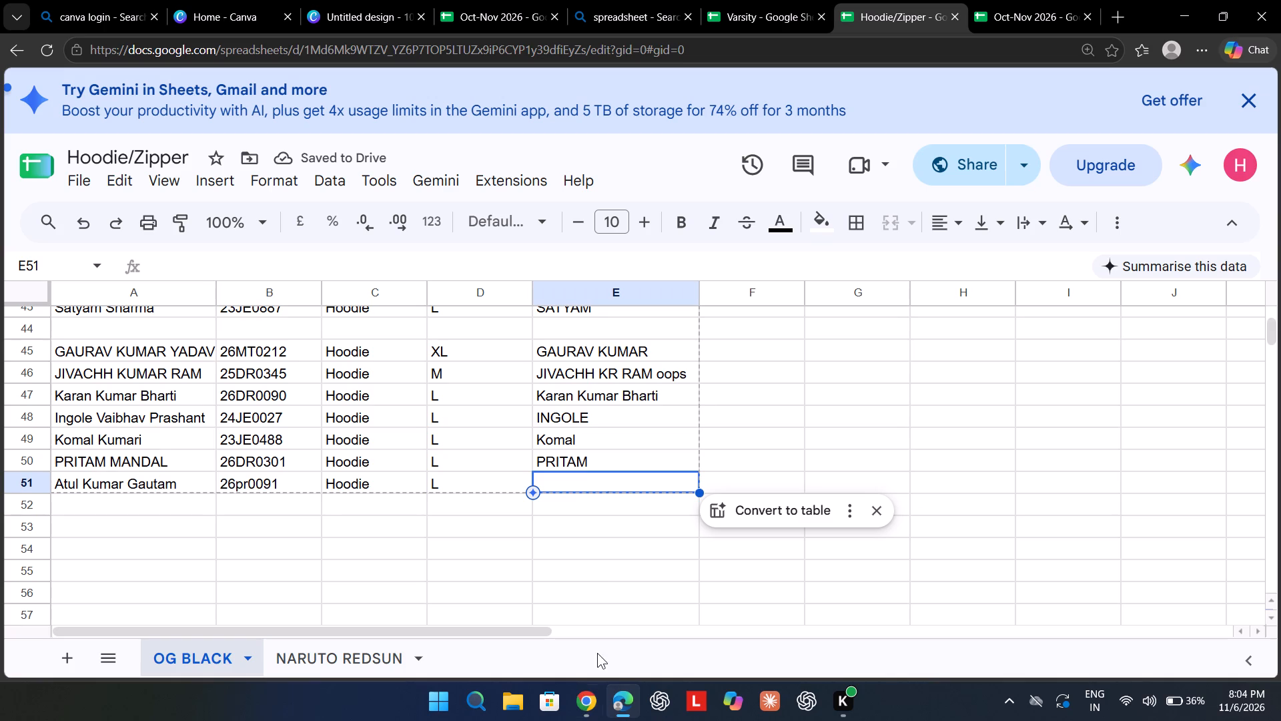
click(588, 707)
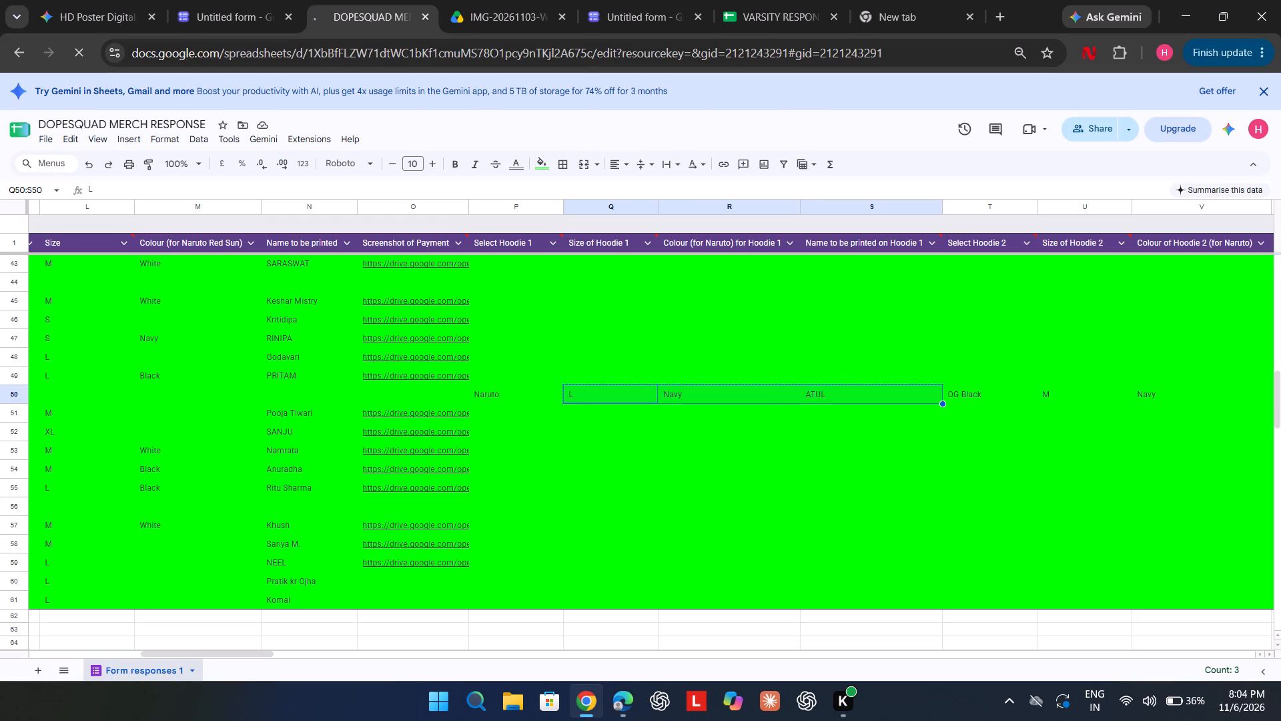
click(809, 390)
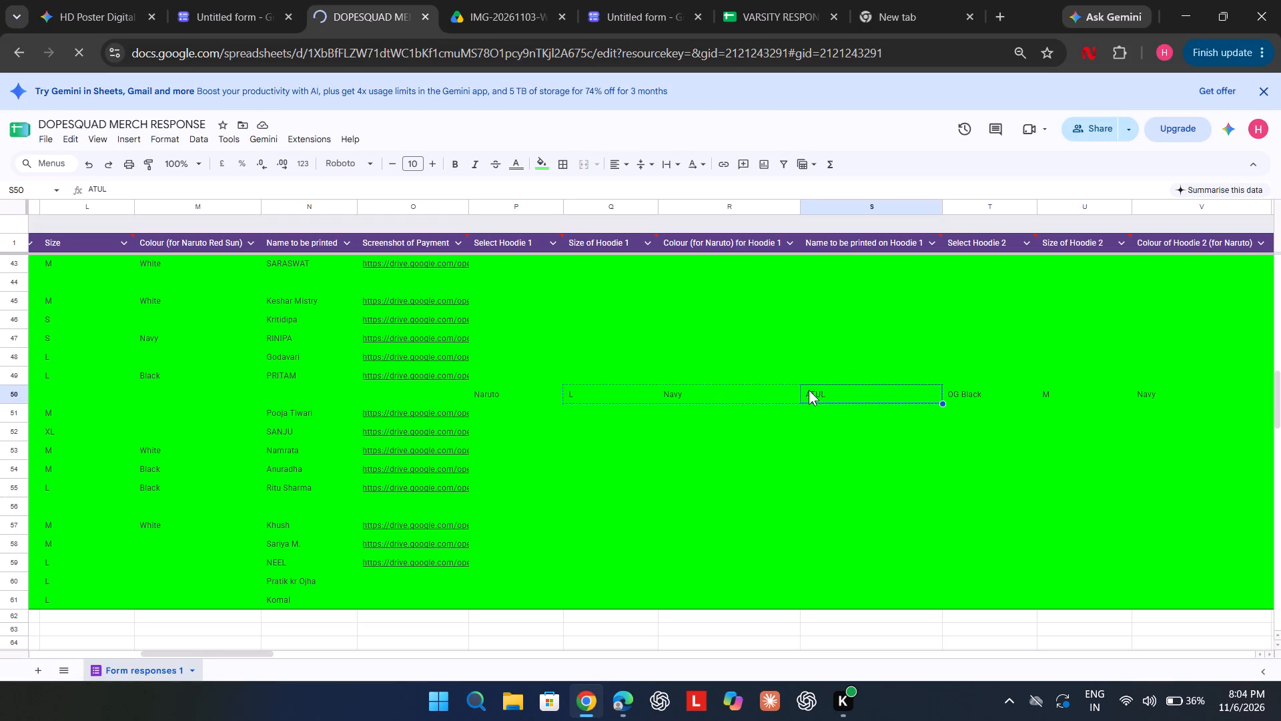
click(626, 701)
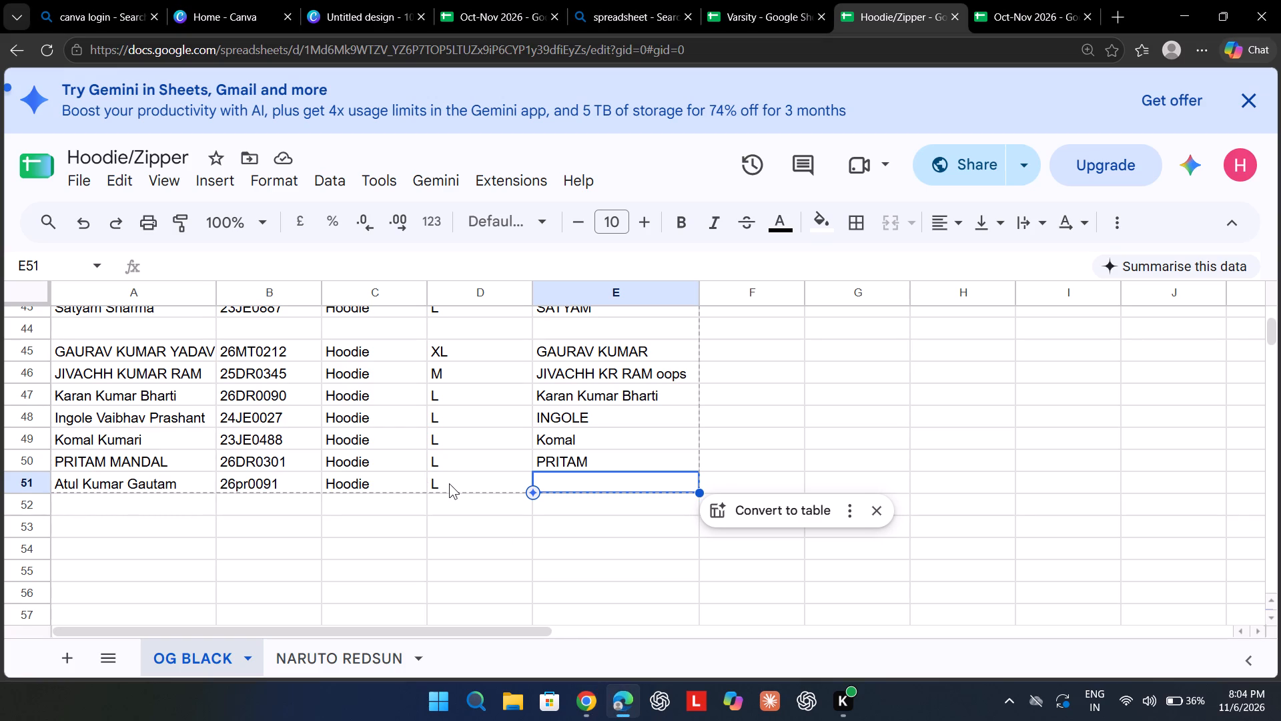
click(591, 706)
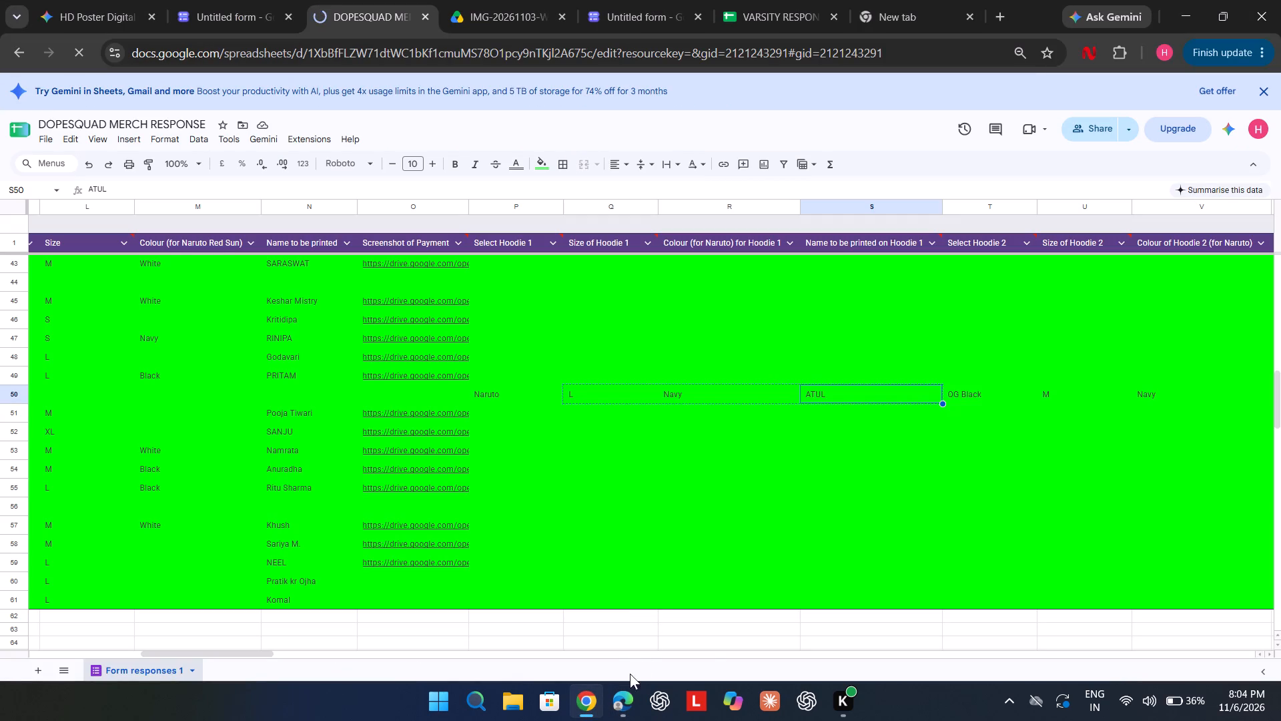
Copy the customer name and admission number from response row 50 in Google Chrome into A19:B19 of NARUTO REDSUN in Microsoft Edge.
click(622, 707)
click(386, 661)
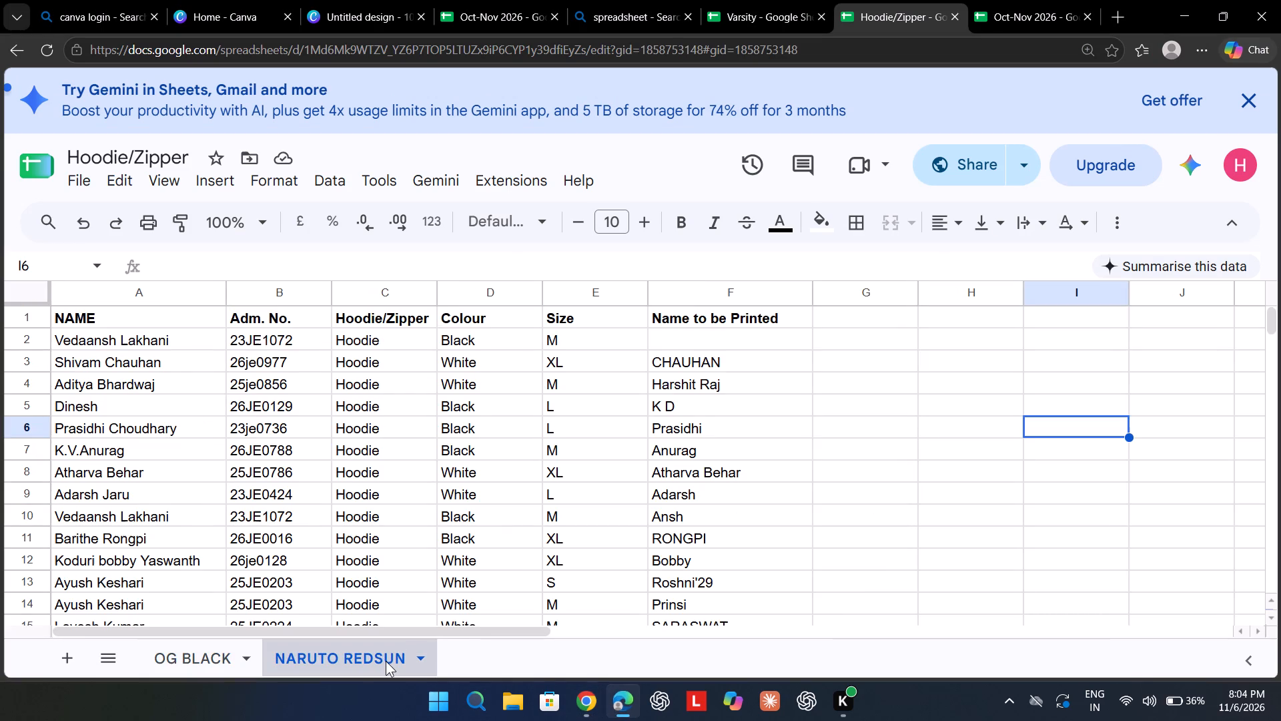
scroll(512, 560, down, 1)
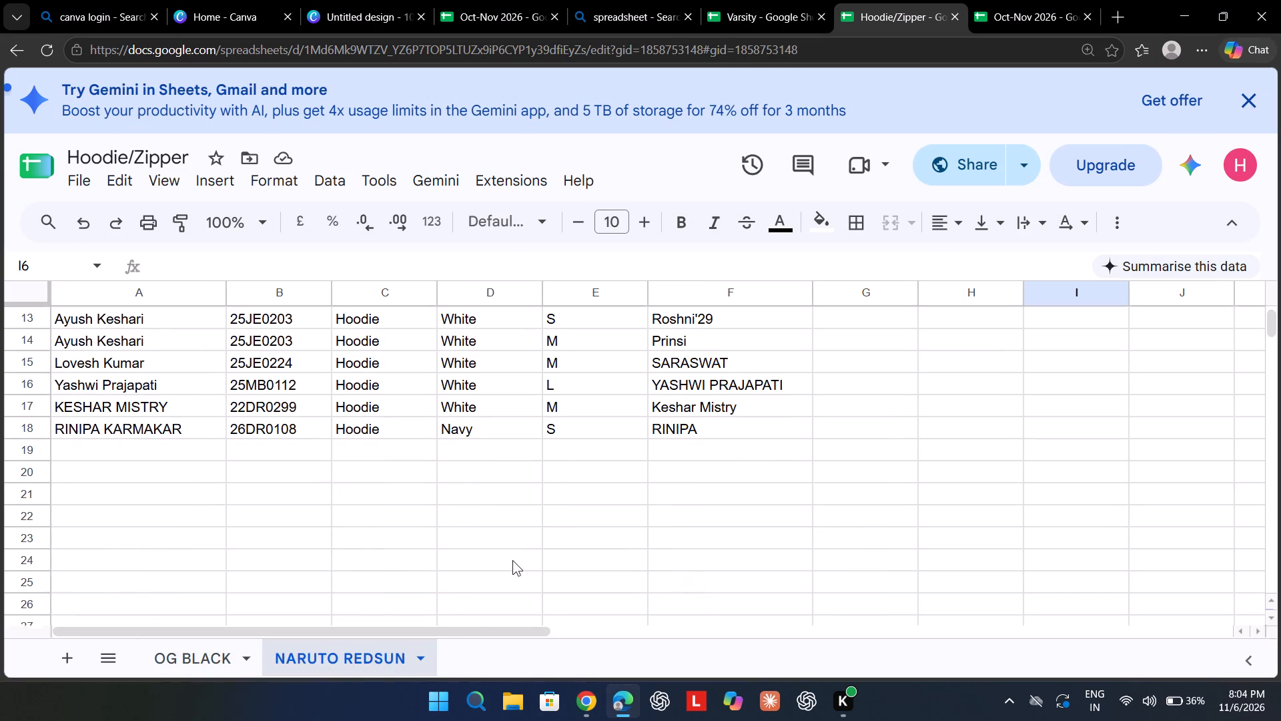
scroll(512, 560, down, 1)
click(585, 688)
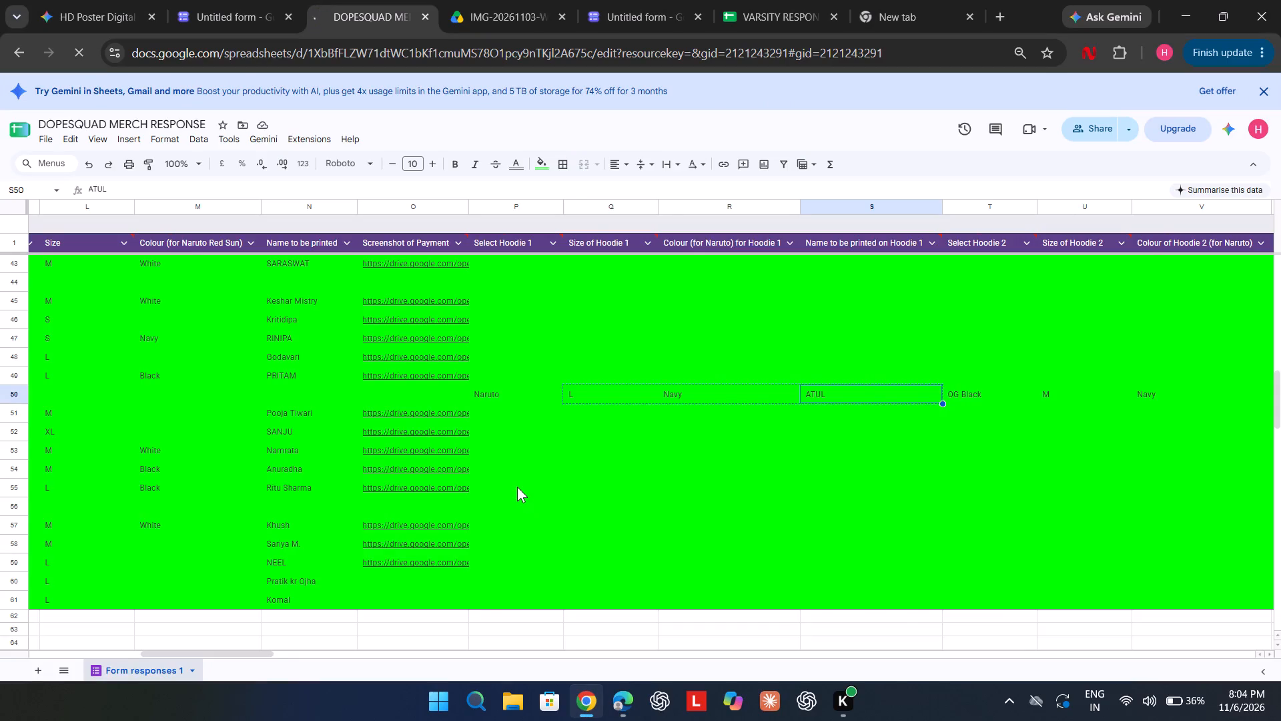
scroll(517, 487, right, 8)
scroll(438, 475, up, 2)
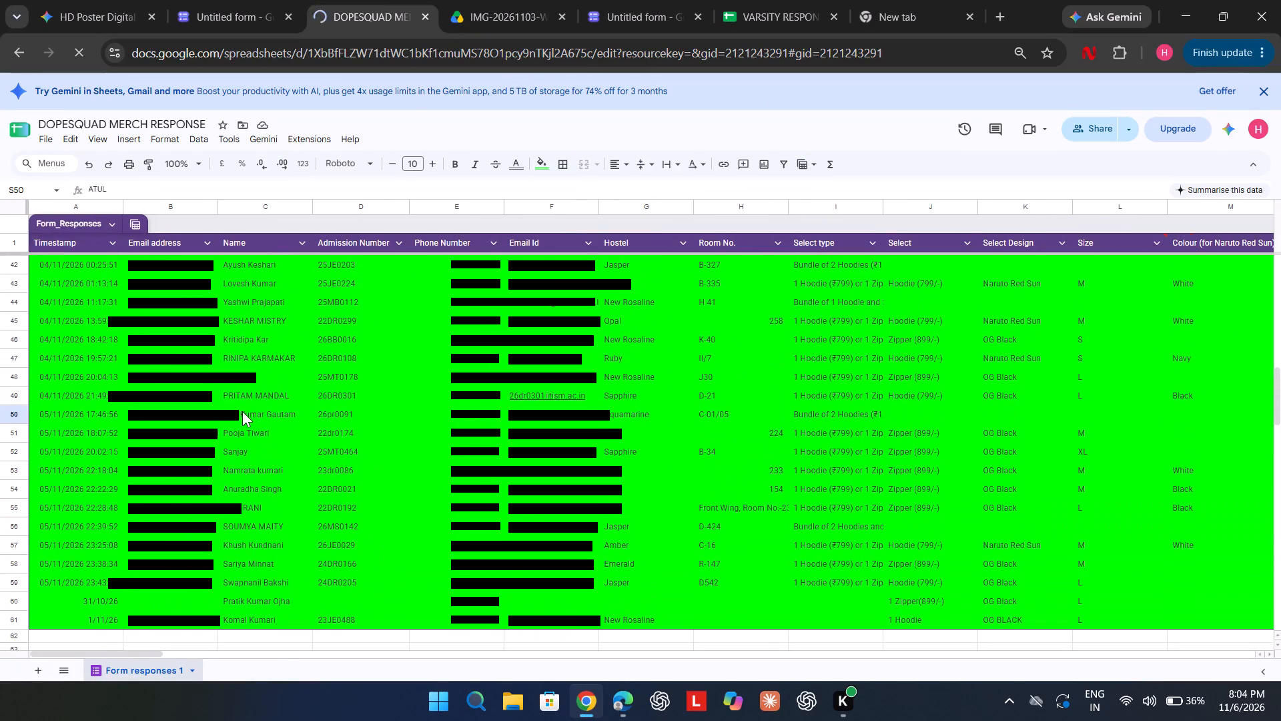
drag(244, 411, 346, 409)
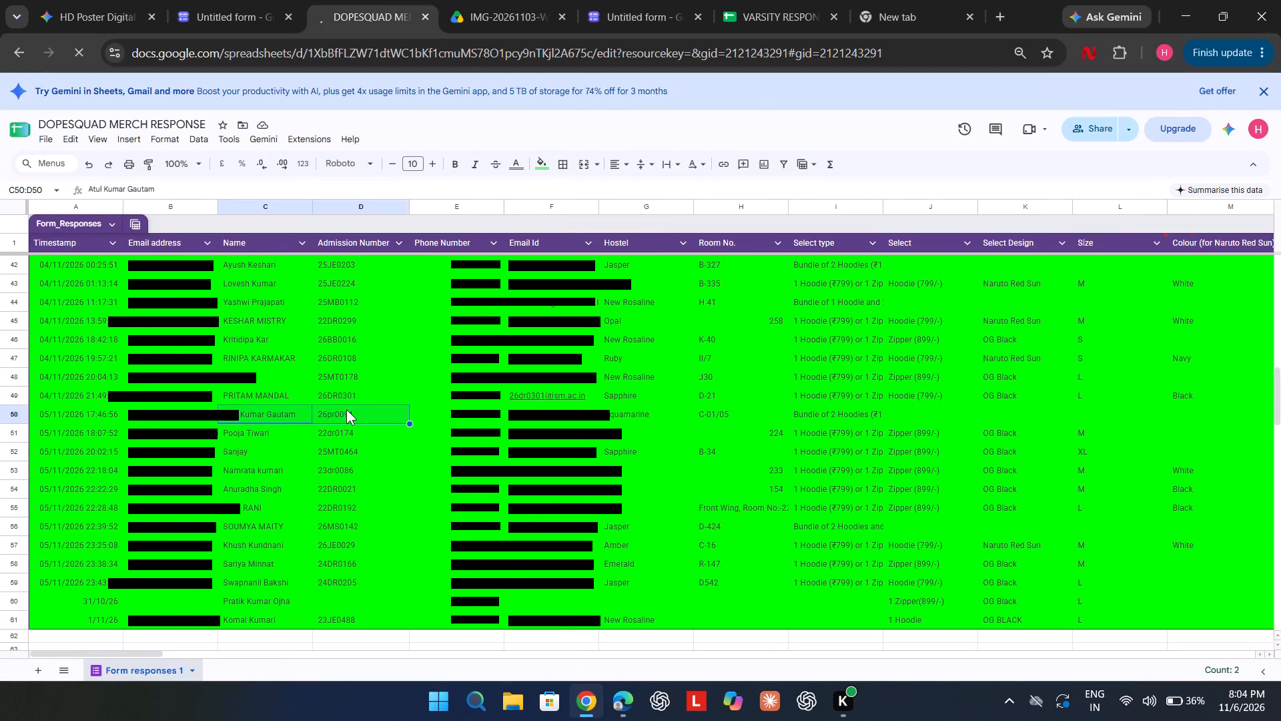
key(ctrl+c)
click(620, 709)
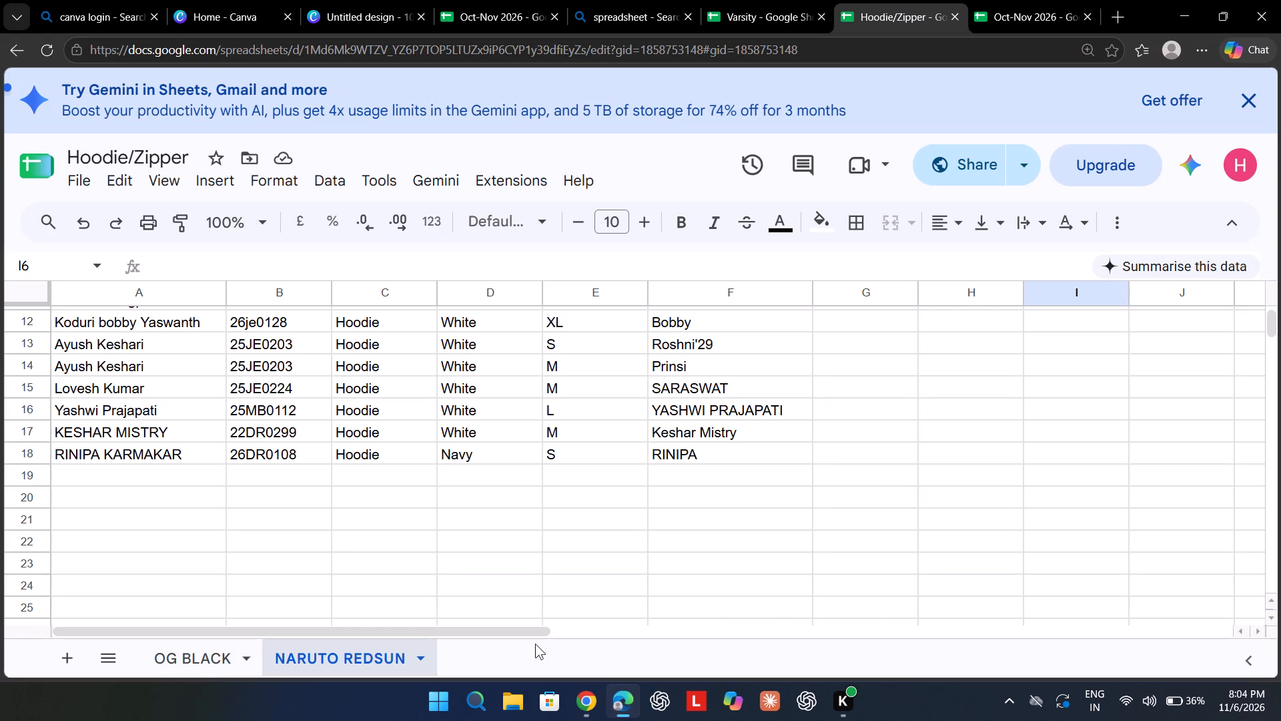
drag(178, 477, 248, 479)
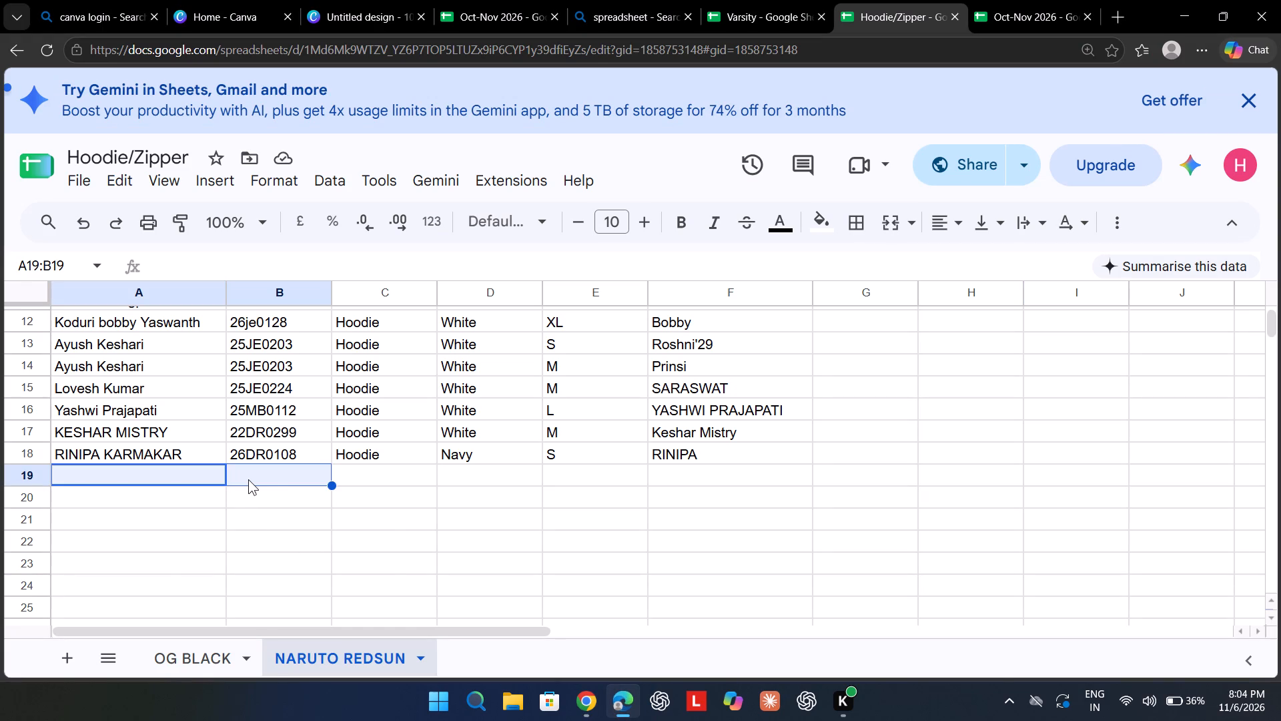
key(ctrl+v)
Enter Hoodie as the item type in cell C19 of the NARUTO REDSUN sheet.
click(369, 473)
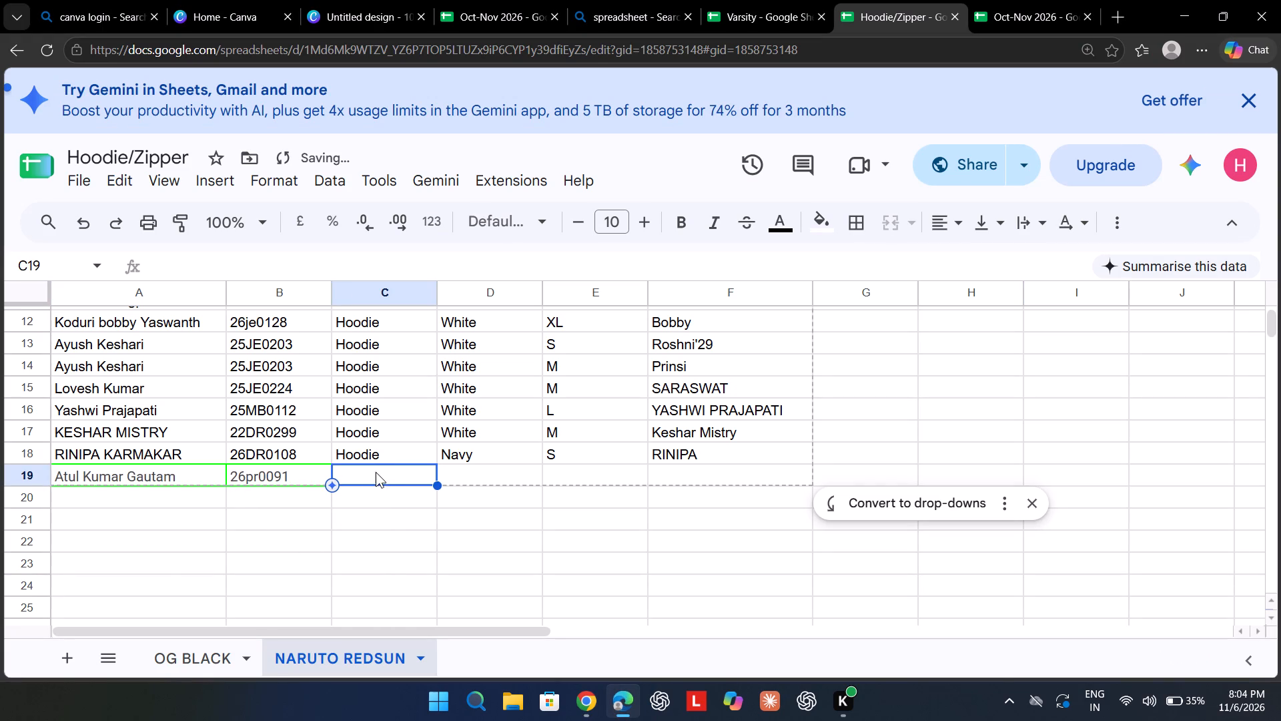
text(oodie)
key(Right)
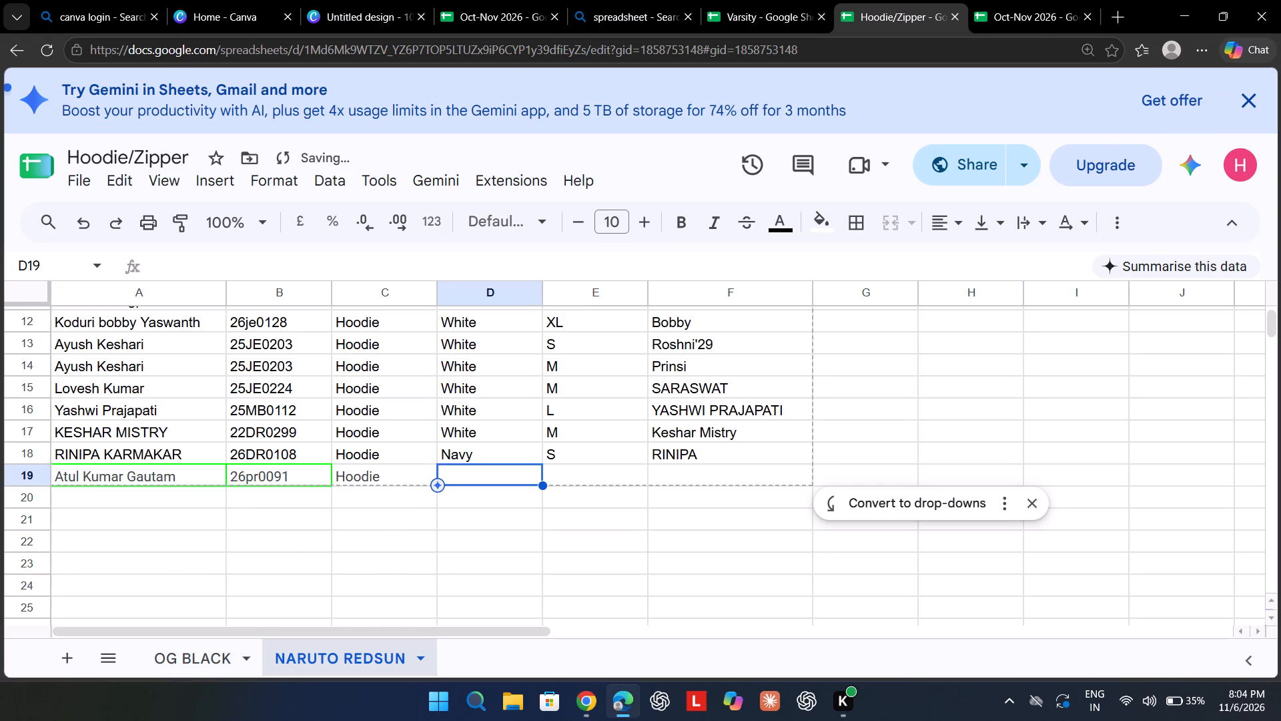
Copy row 50's Hoodie 1 size, colour and print name from Google Chrome into D19:F19 of NARUTO REDSUN in Microsoft Edge.
click(600, 718)
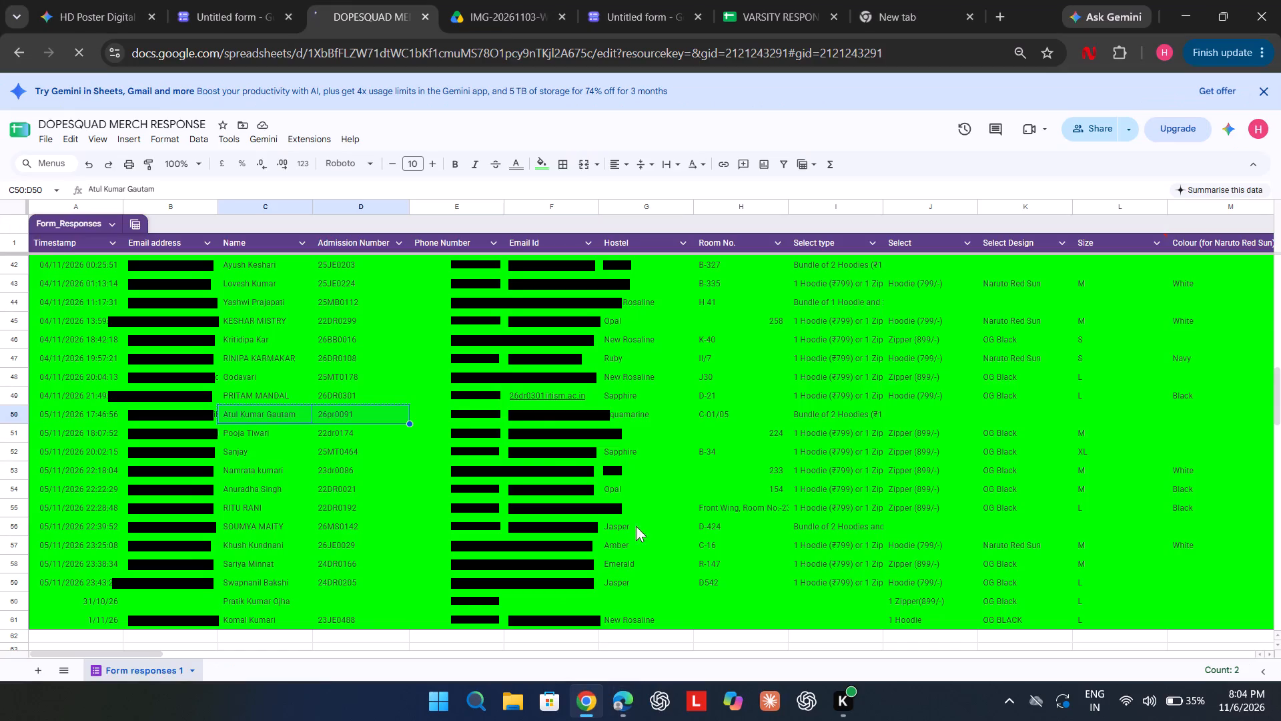
scroll(640, 523, left, 8)
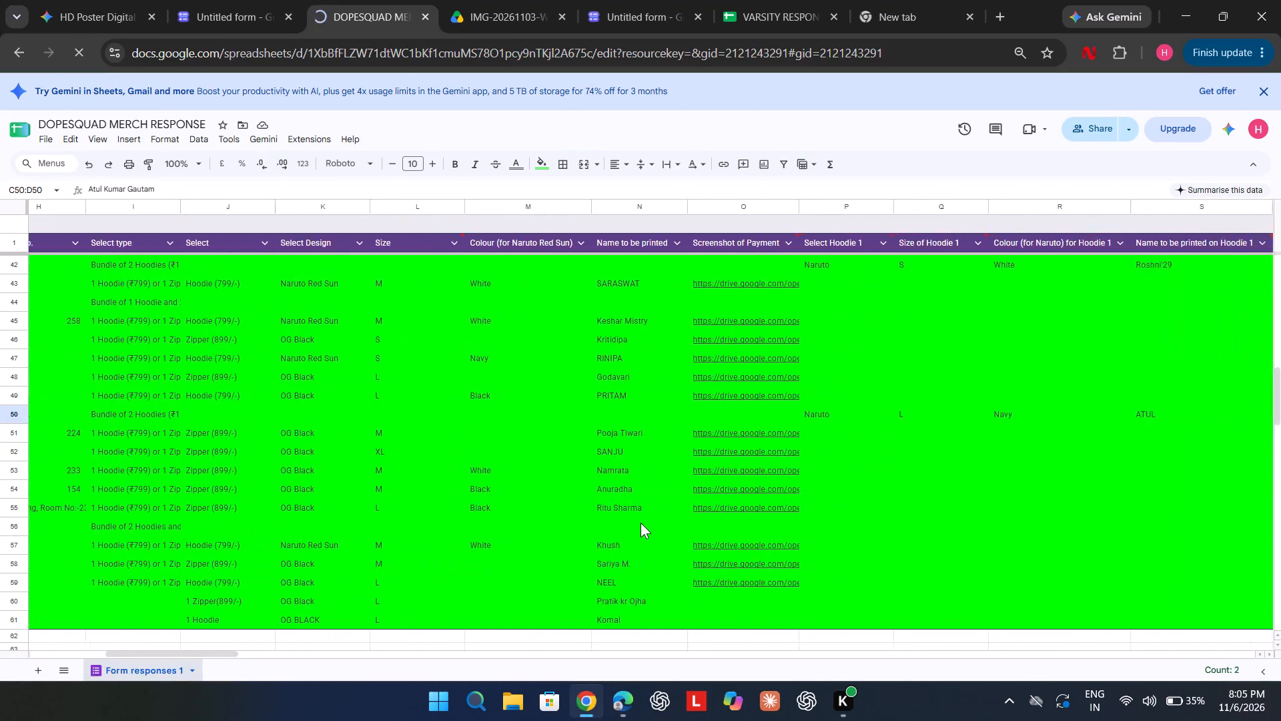
scroll(640, 523, left, 2)
drag(417, 412, 657, 411)
key(ctrl+c)
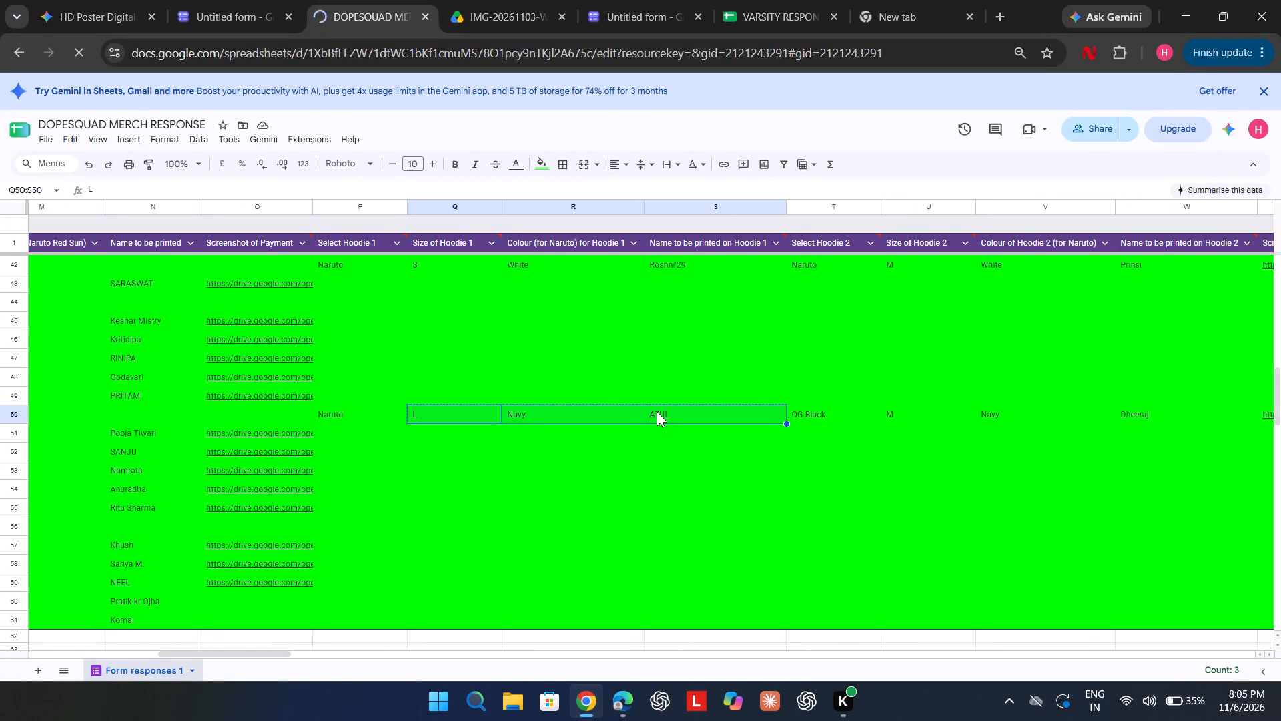
click(612, 702)
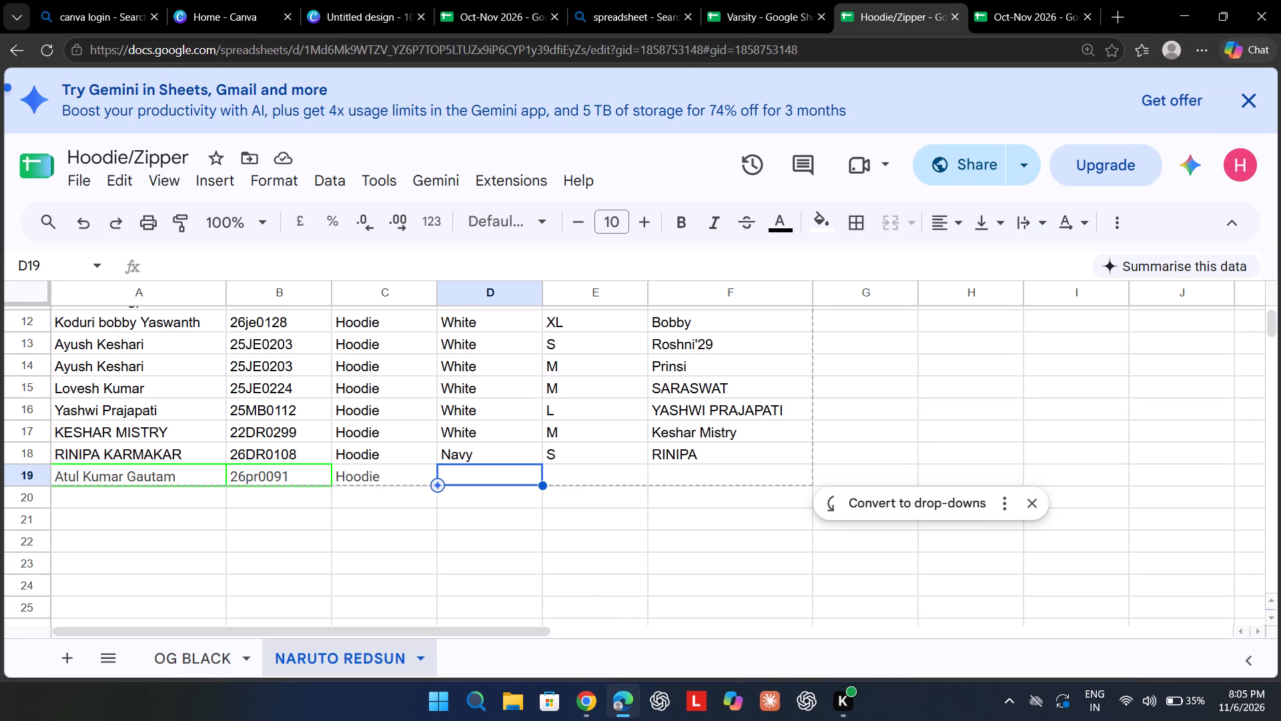
key(ctrl+v)
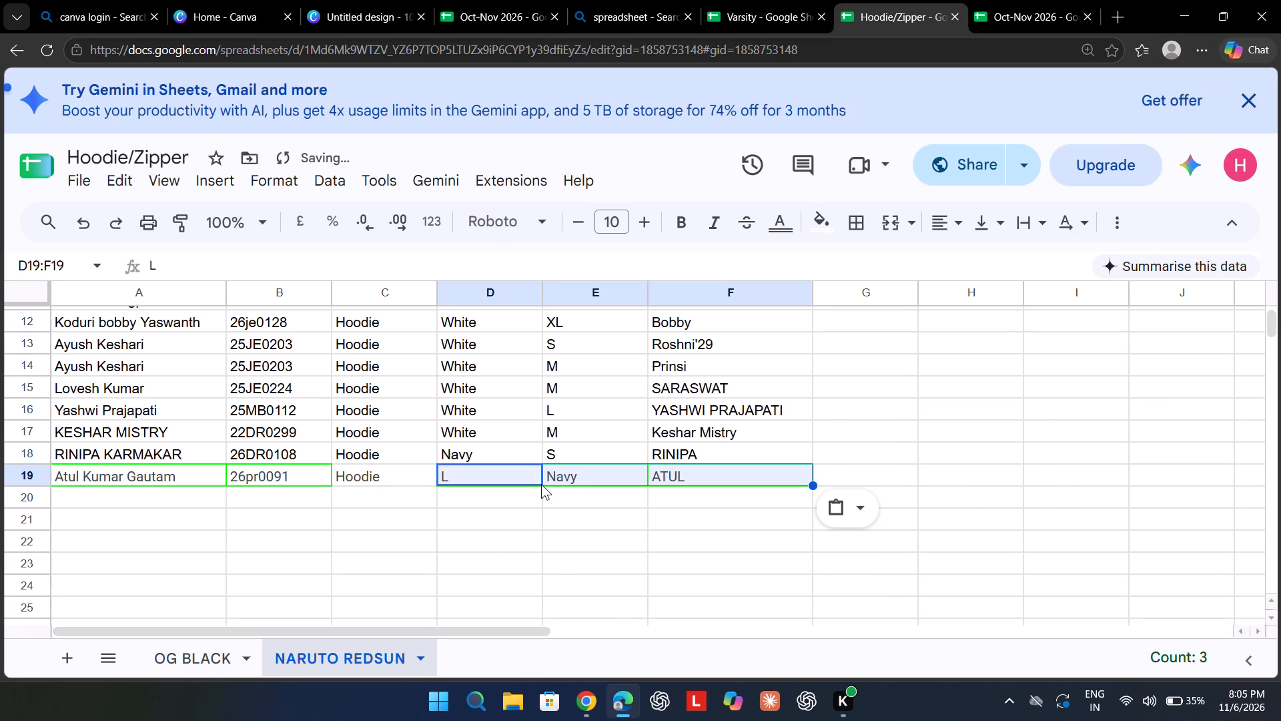
Cut the colour Navy from cell E19 of the NARUTO REDSUN sheet and enter size L there instead.
click(575, 476)
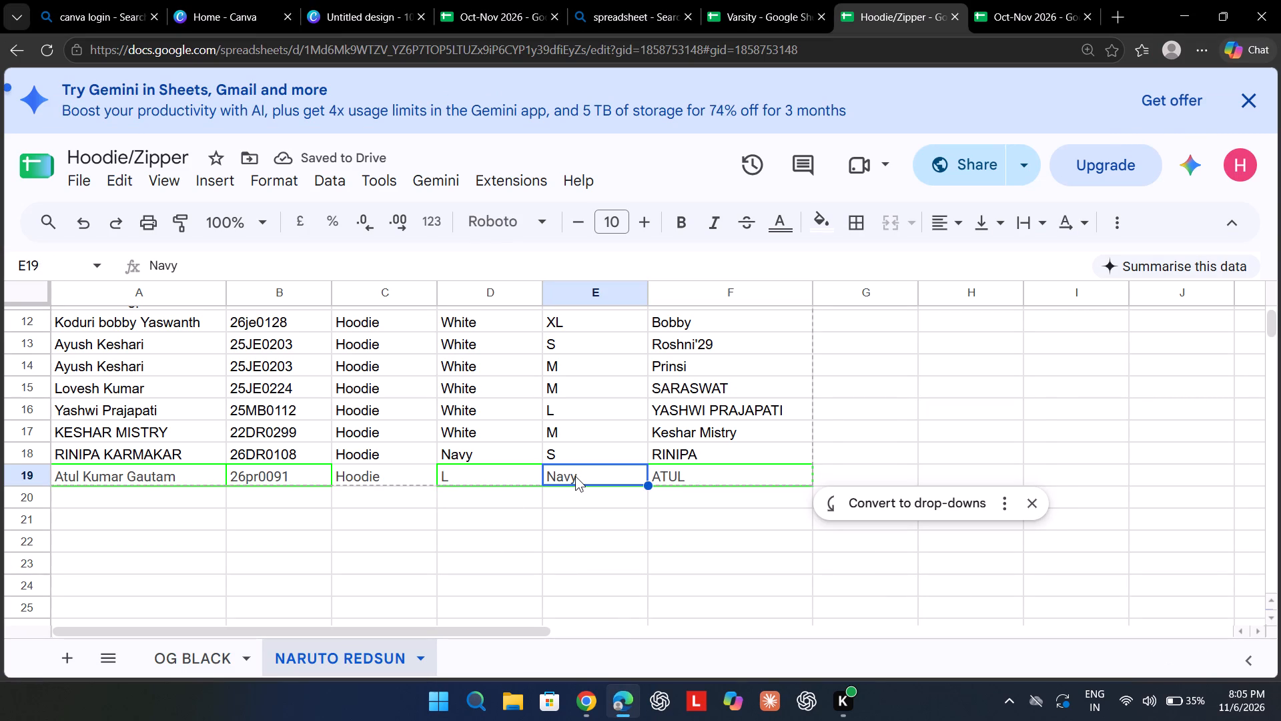
double_click(575, 476)
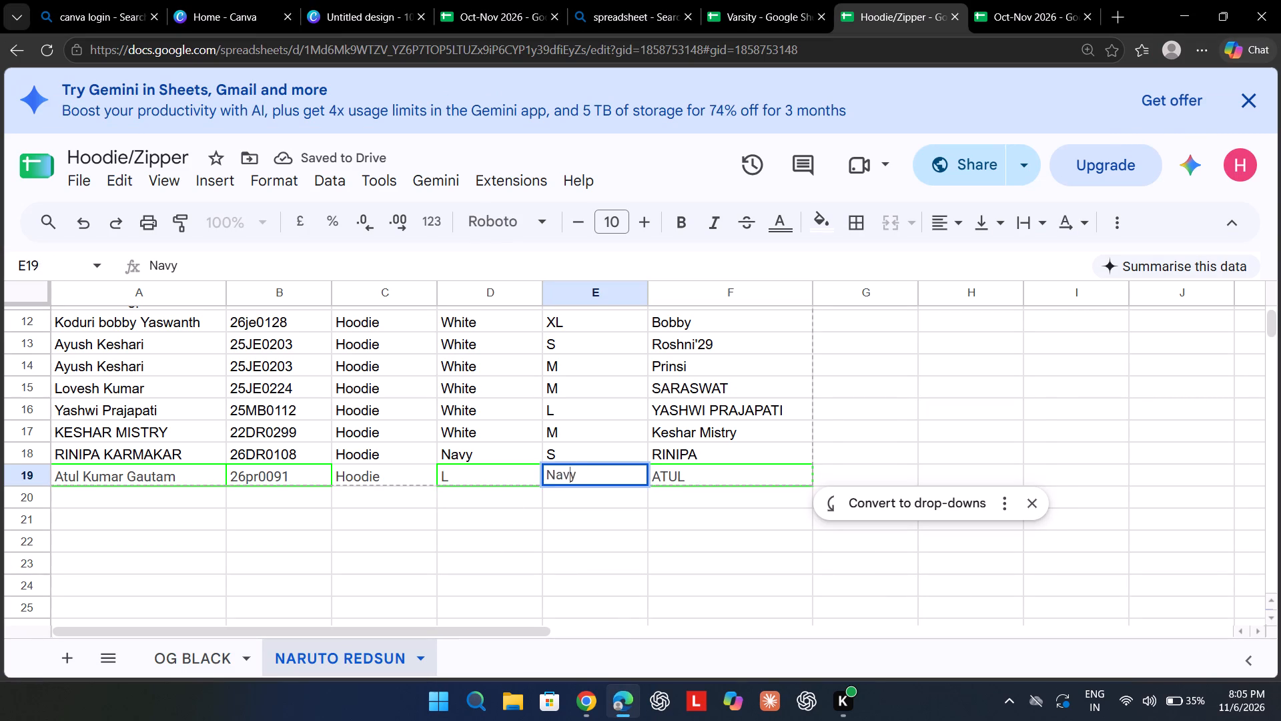
double_click(572, 473)
key(ctrl+x)
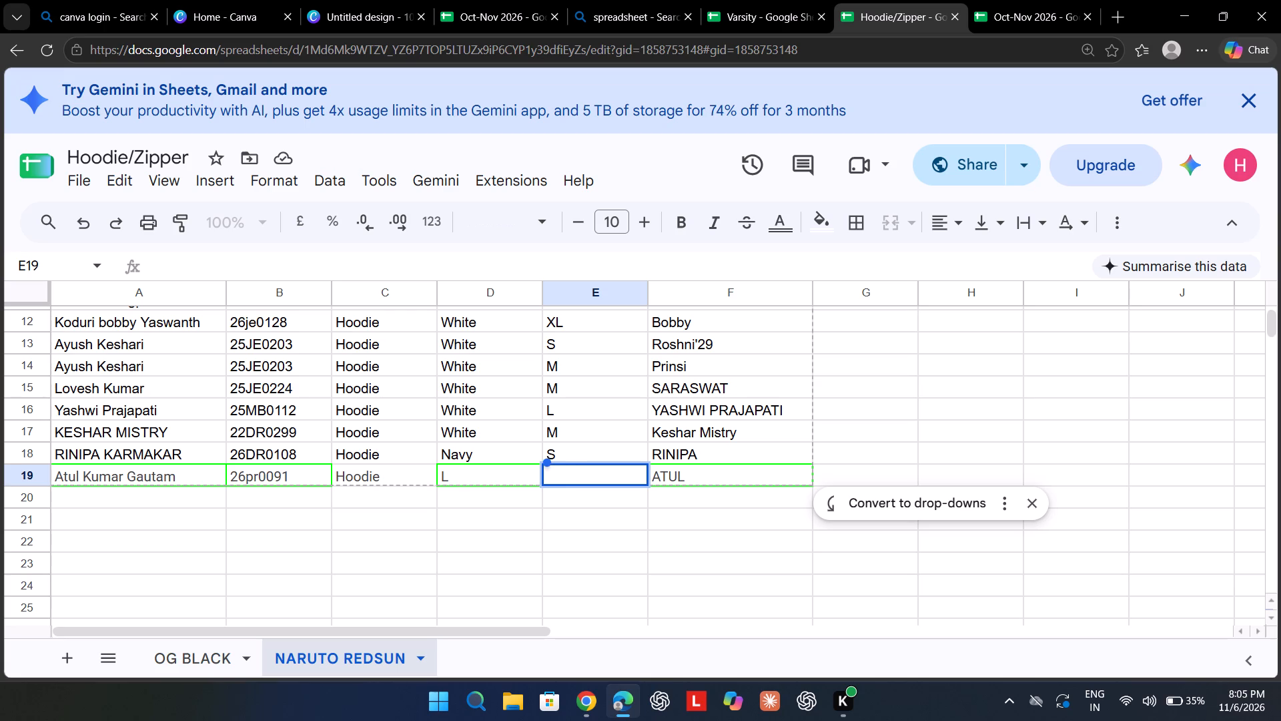
key(l)
key(Left)
key(BackSpace)
key(ctrl+v)
key(BackSpace)
key(BackSpace)
key(BackSpace)
key(BackSpace)
key(BackSpace)
key(Left)
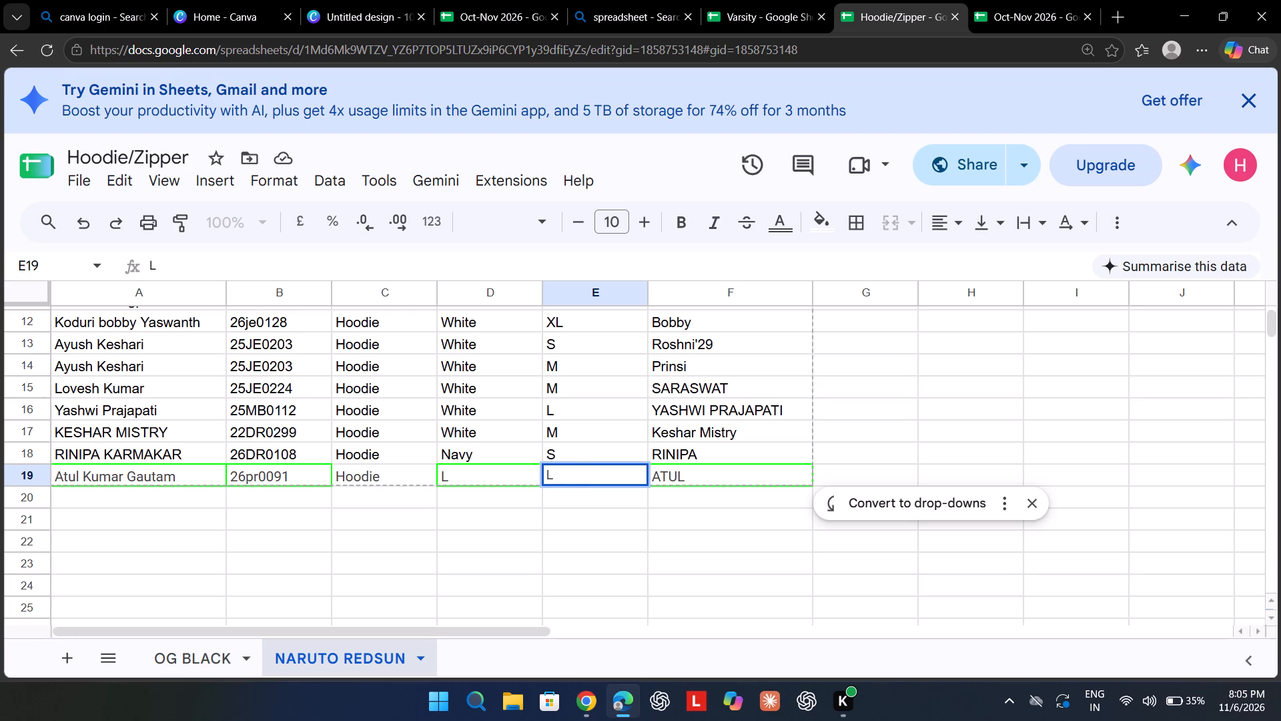
key(Left)
Replace the content of cell D19 in NARUTO REDSUN with the cut colour, Navy.
click(501, 476)
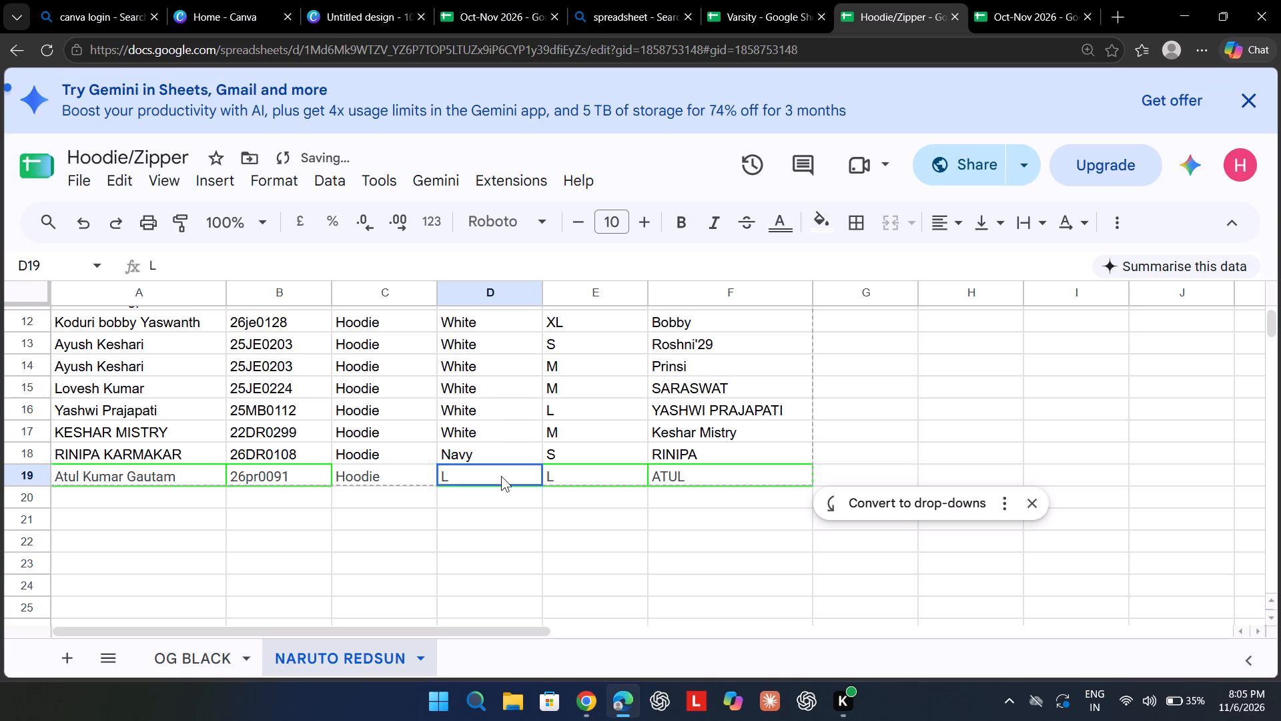
key(BackSpace)
key(ctrl+v)
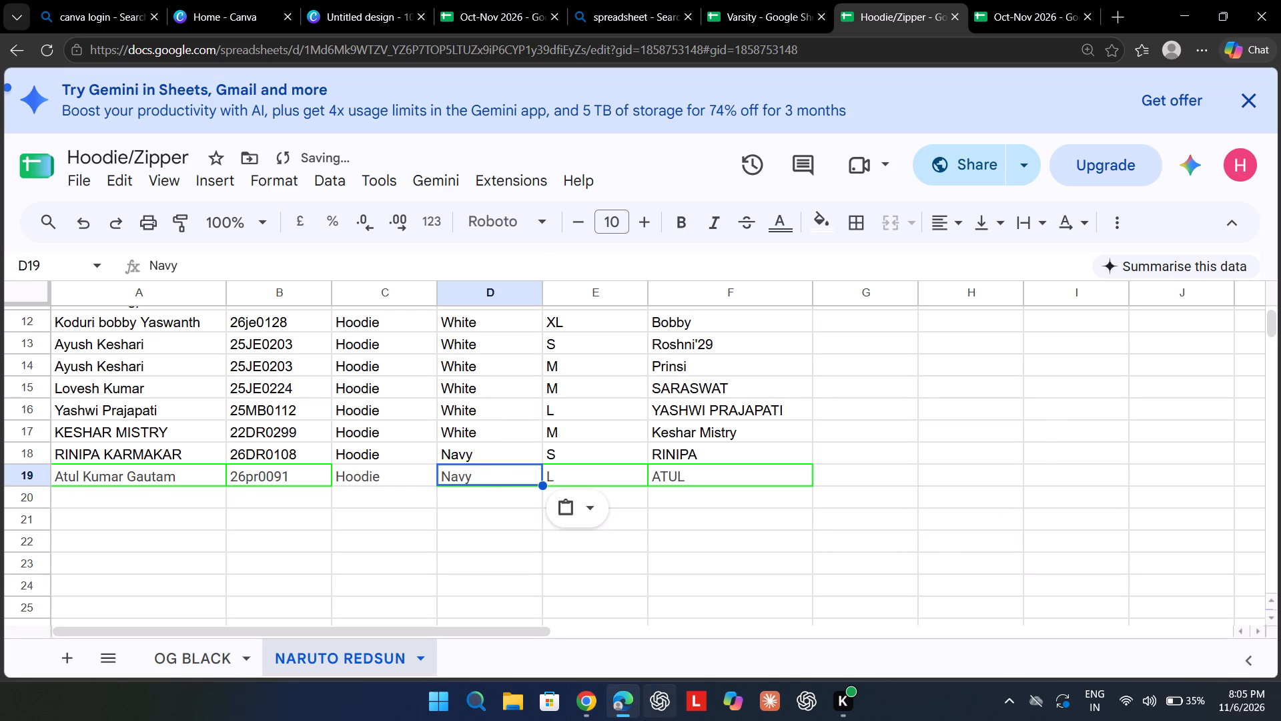
Look up response row 50's Hoodie 2 size in Google Chrome, and open the OG BLACK sheet in Microsoft Edge.
click(597, 712)
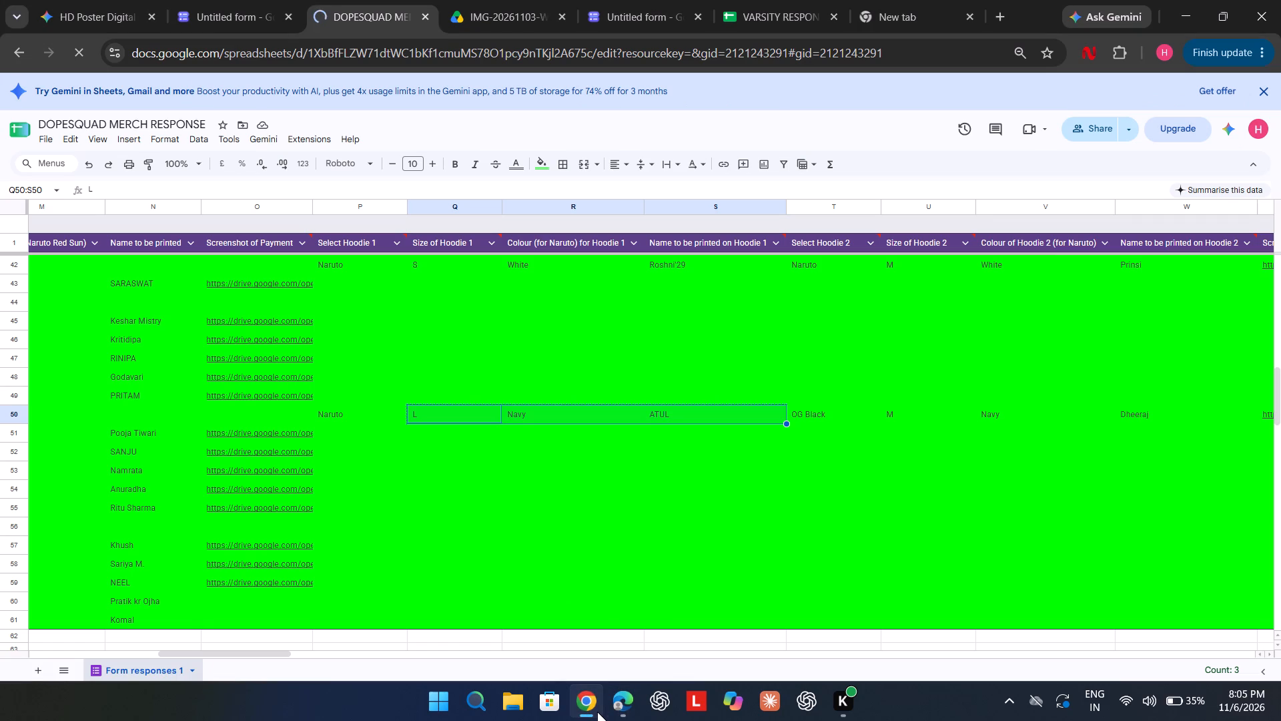
scroll(806, 487, left, 2)
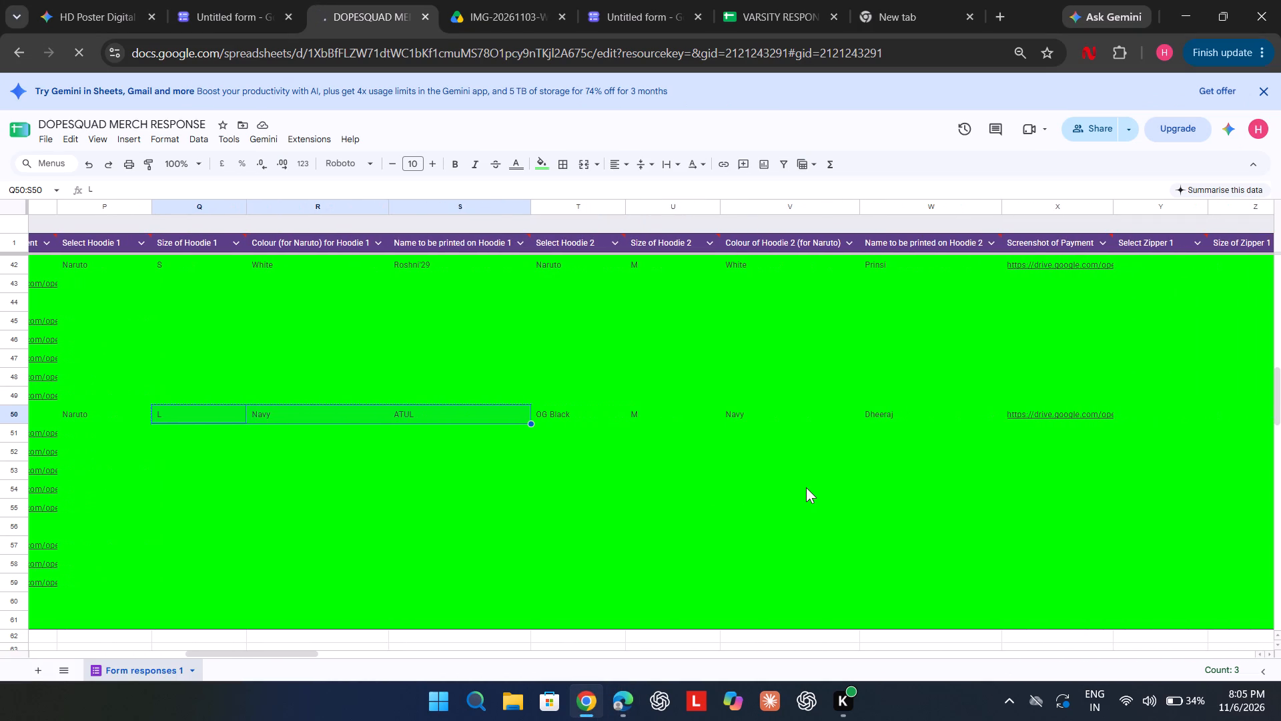
click(742, 400)
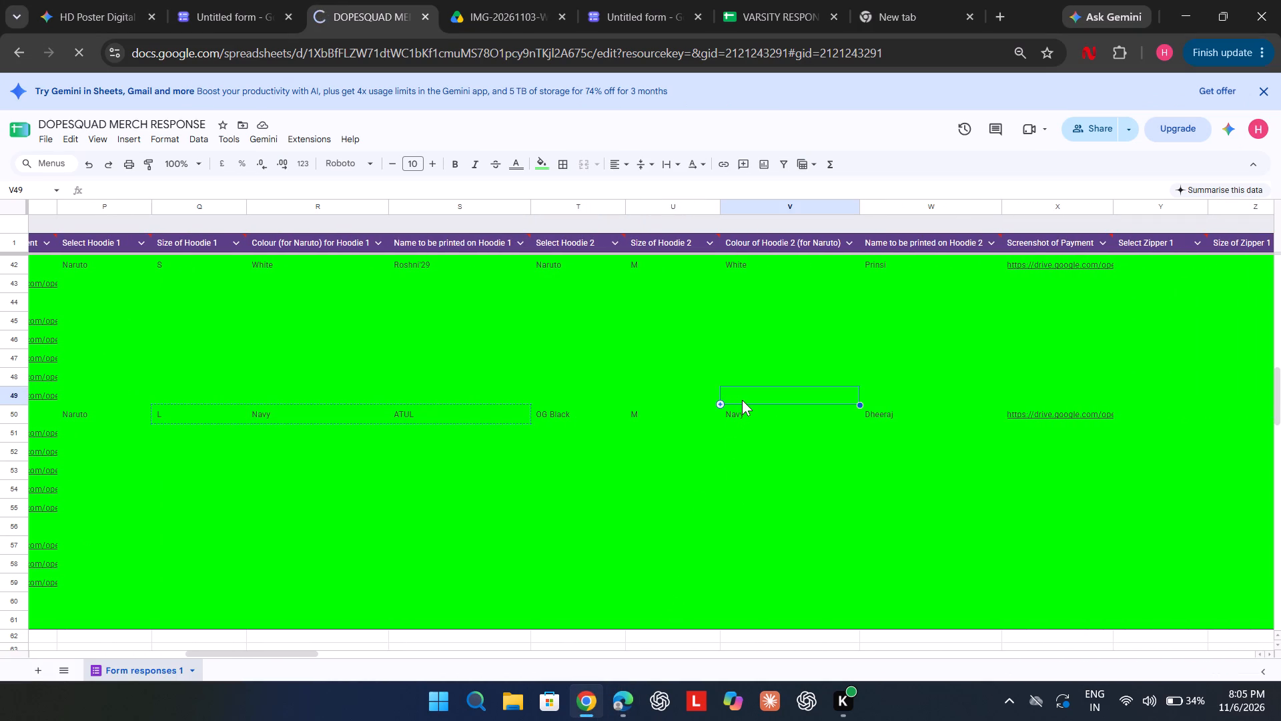
click(721, 412)
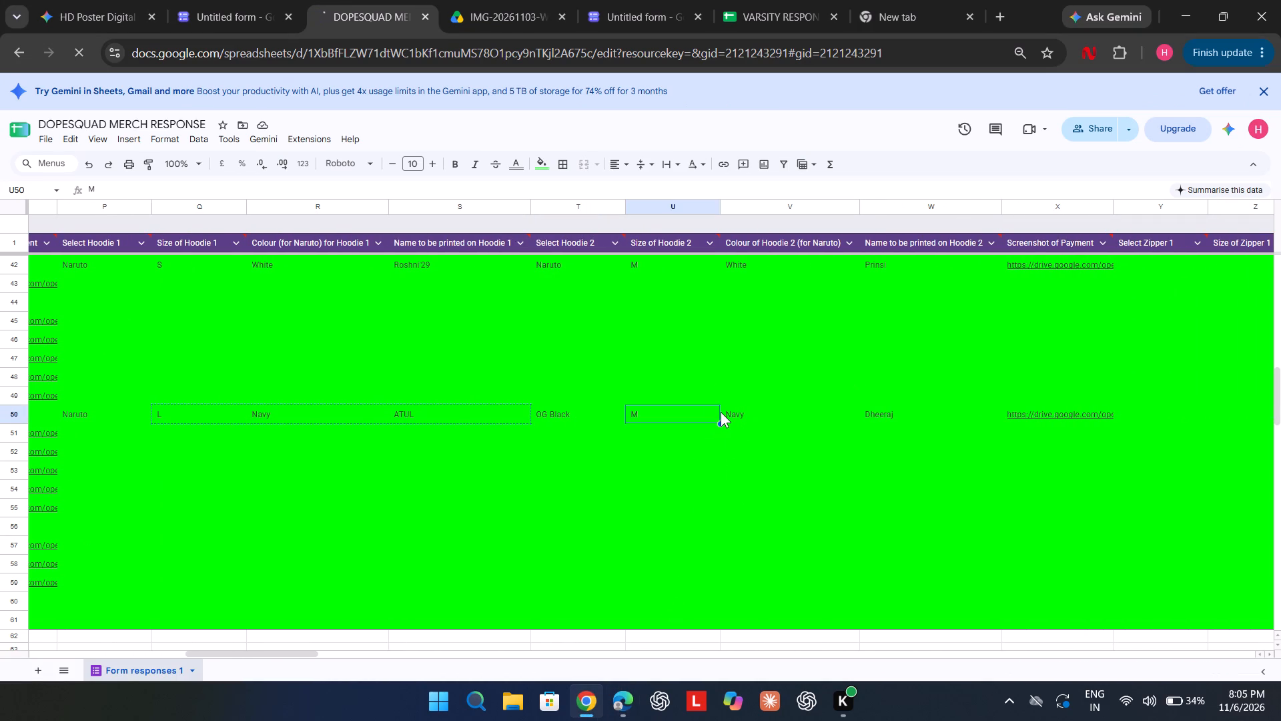
click(618, 720)
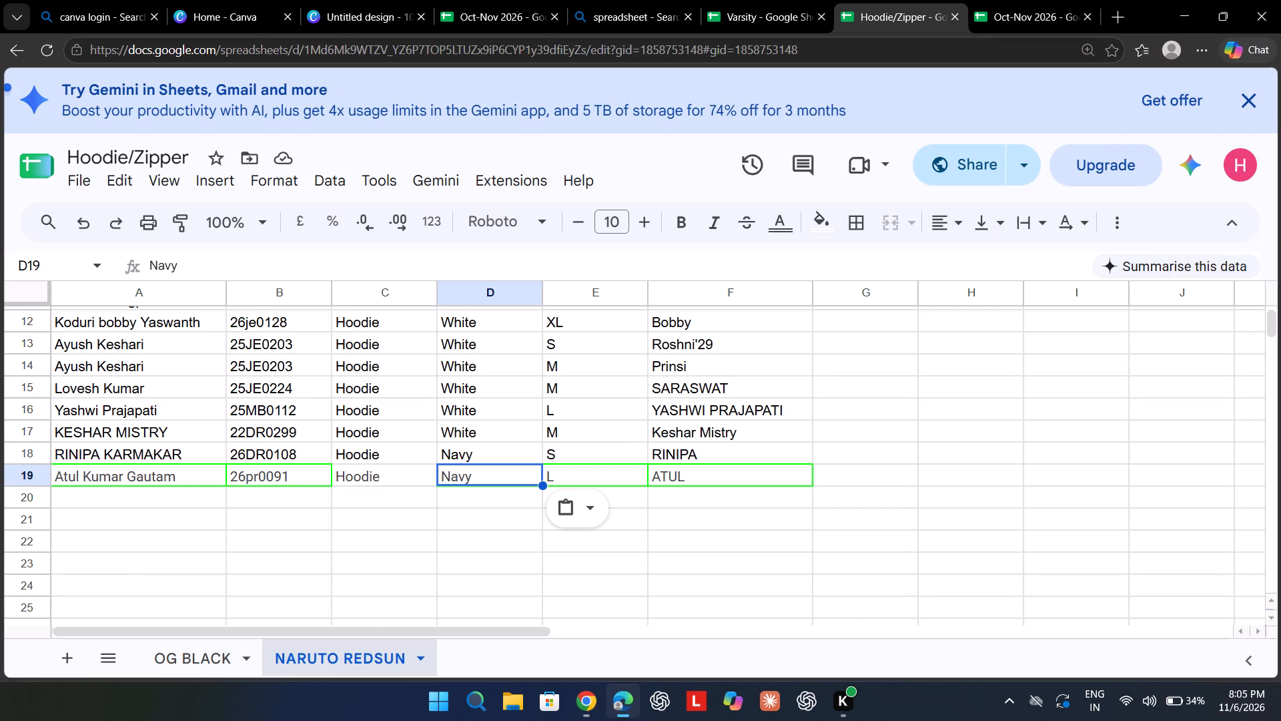
click(243, 676)
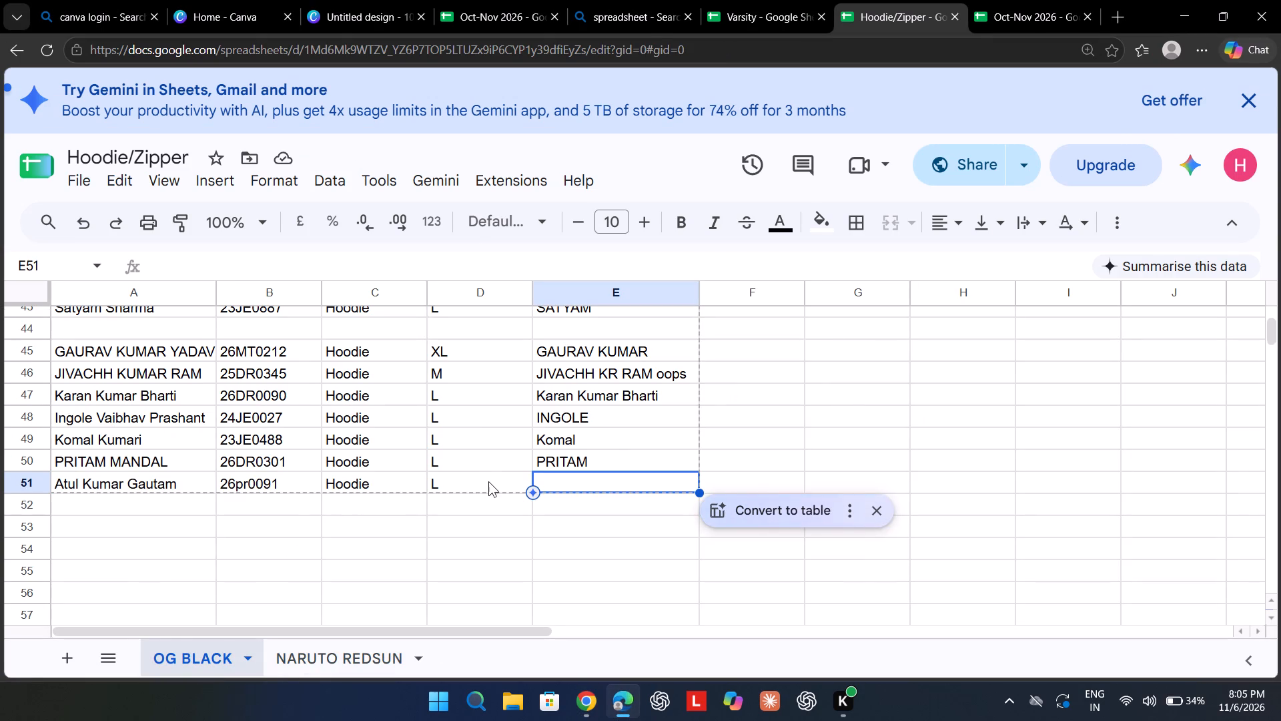
Copy the name to be printed on Hoodie 2 from response row 50 in Google Chrome.
click(578, 704)
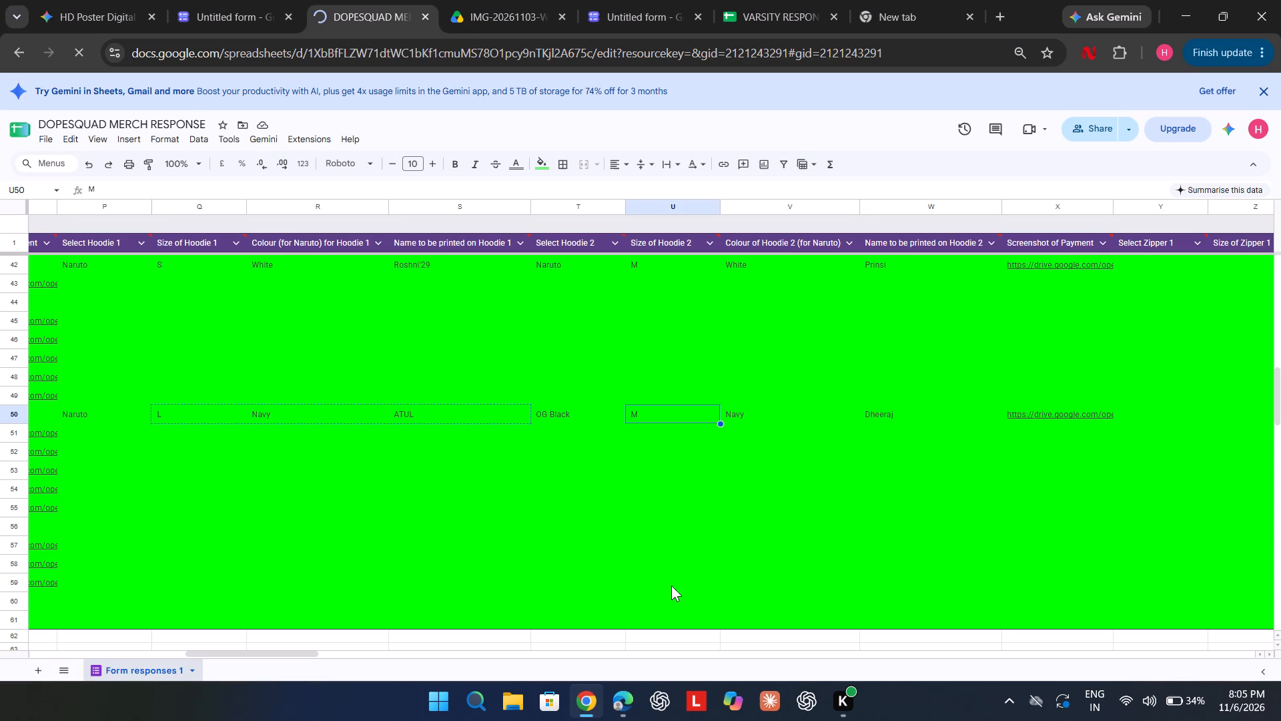
triple_click(877, 409)
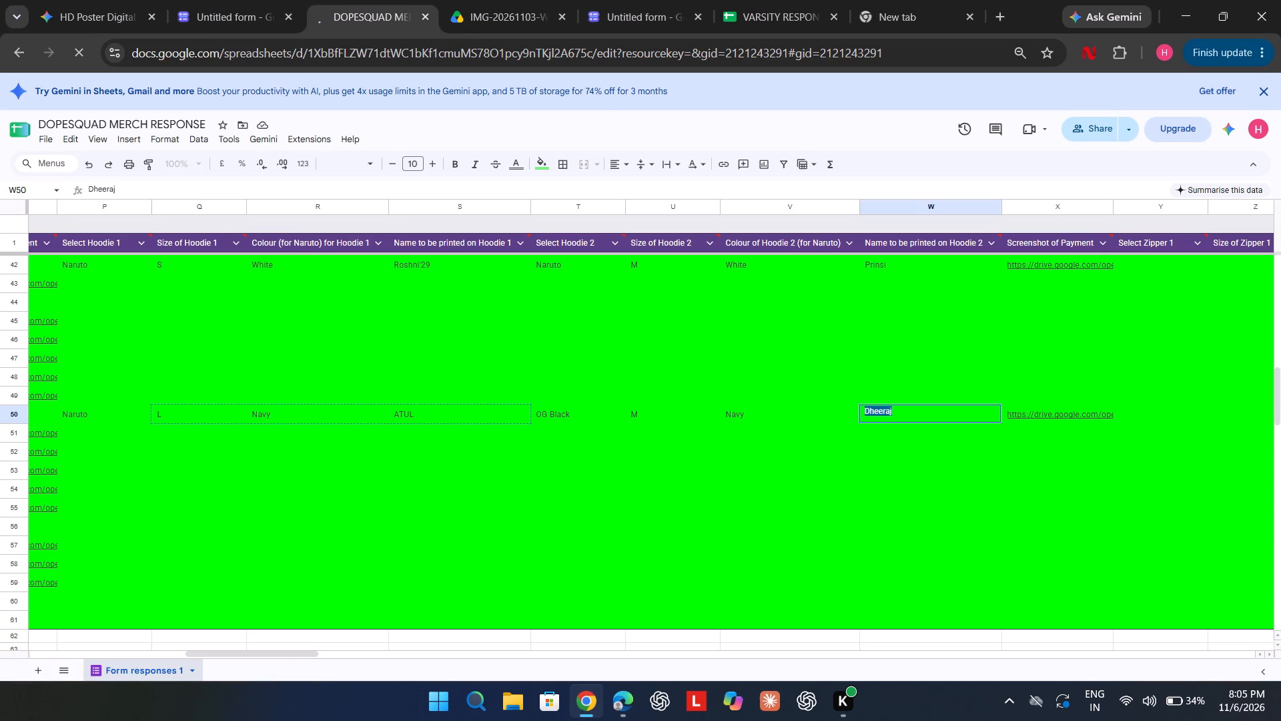
key(ctrl+c)
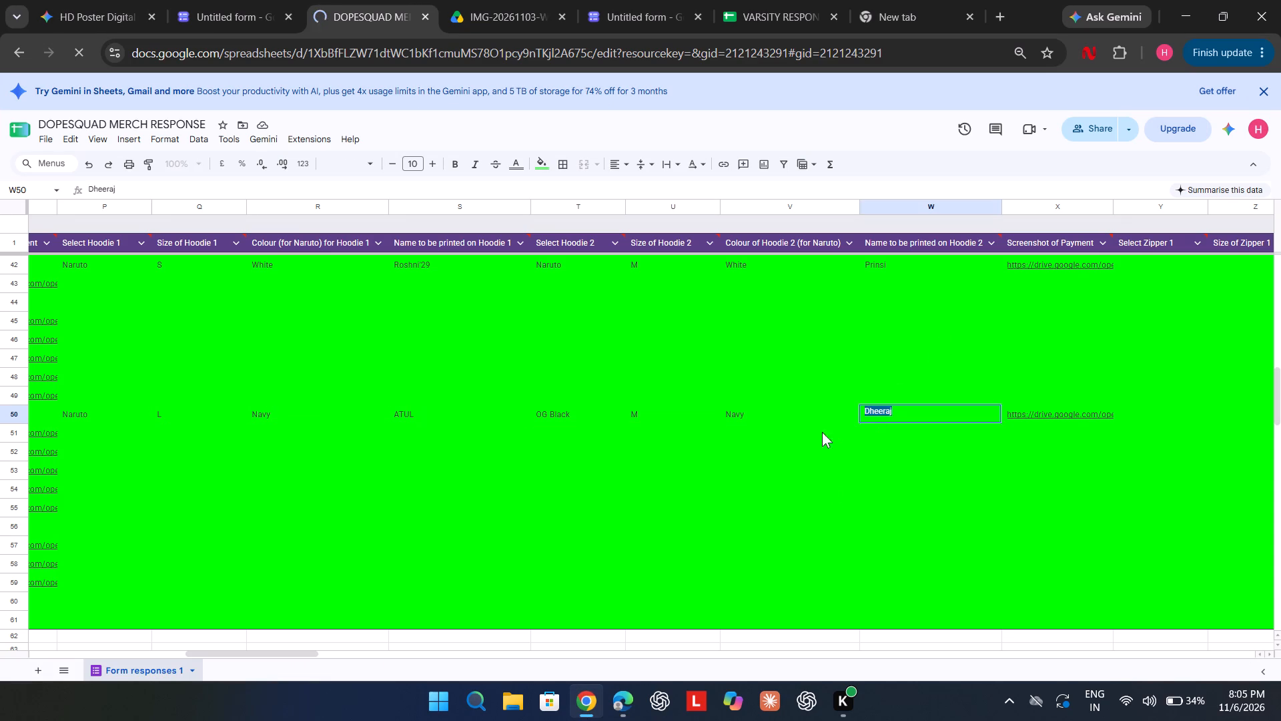
click(787, 415)
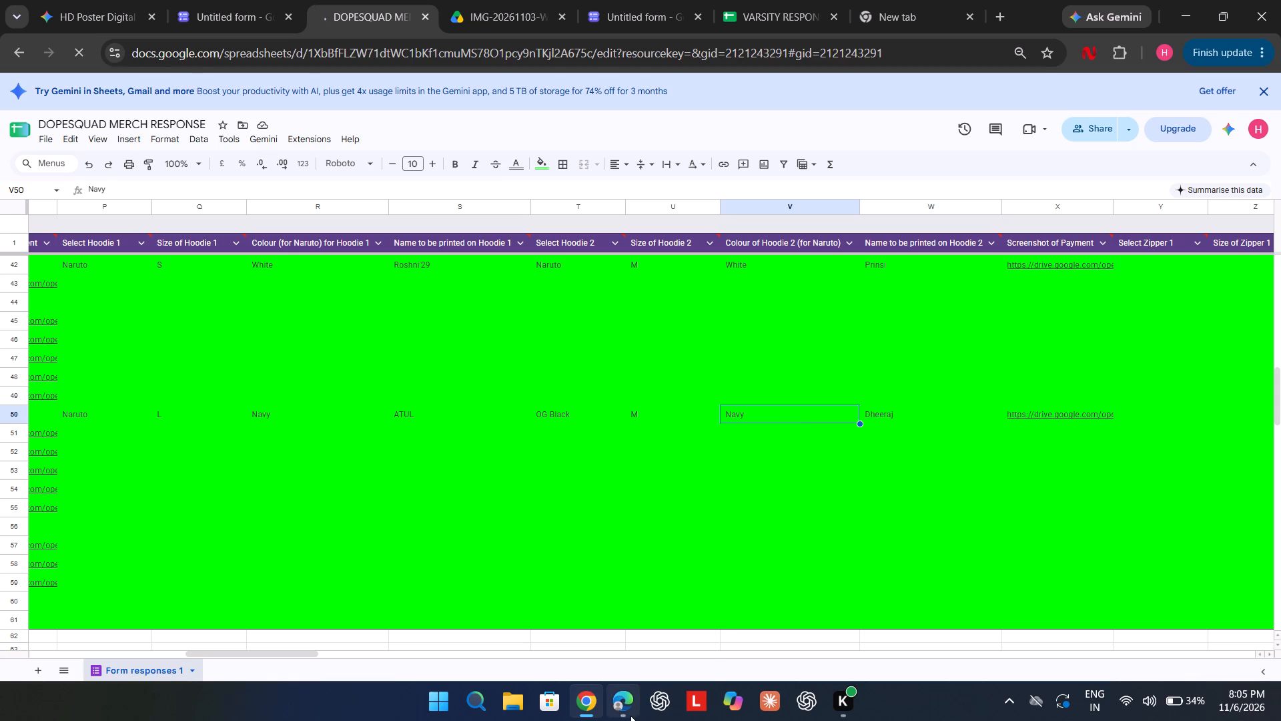
Set the size in cell D51 of OG BLACK to M in Microsoft Edge.
click(628, 711)
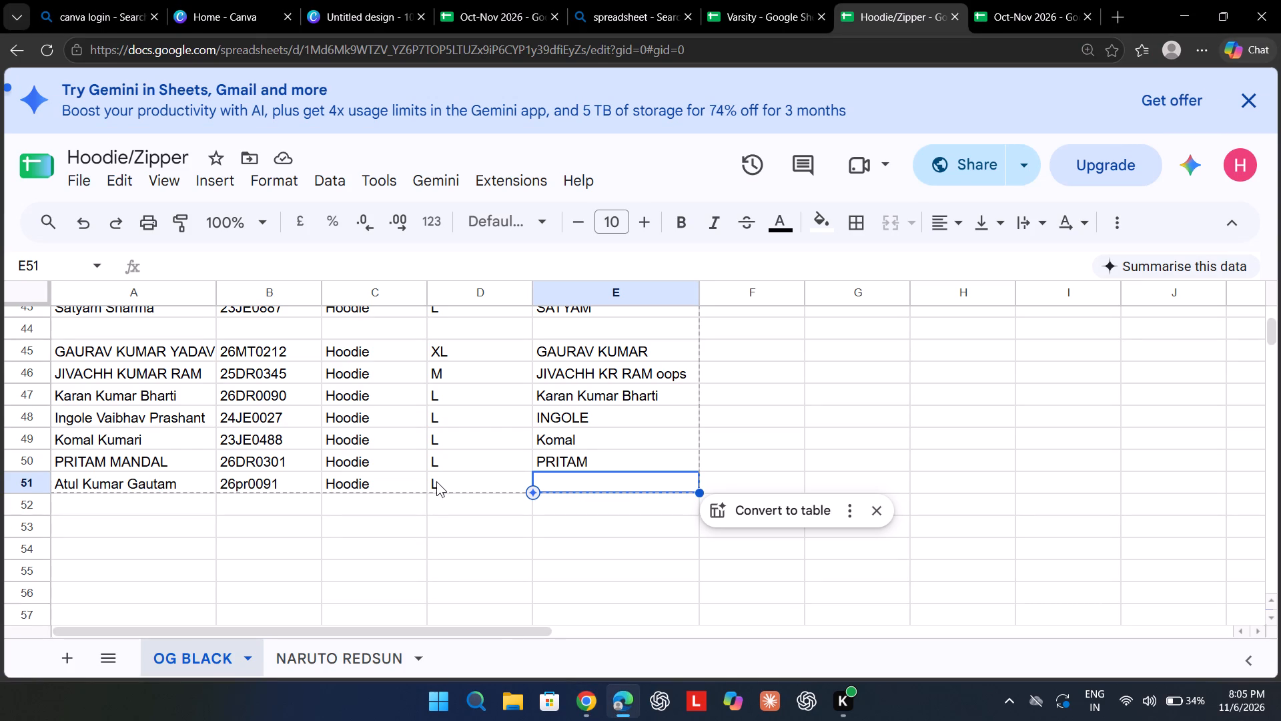
double_click(437, 479)
key(BackSpace)
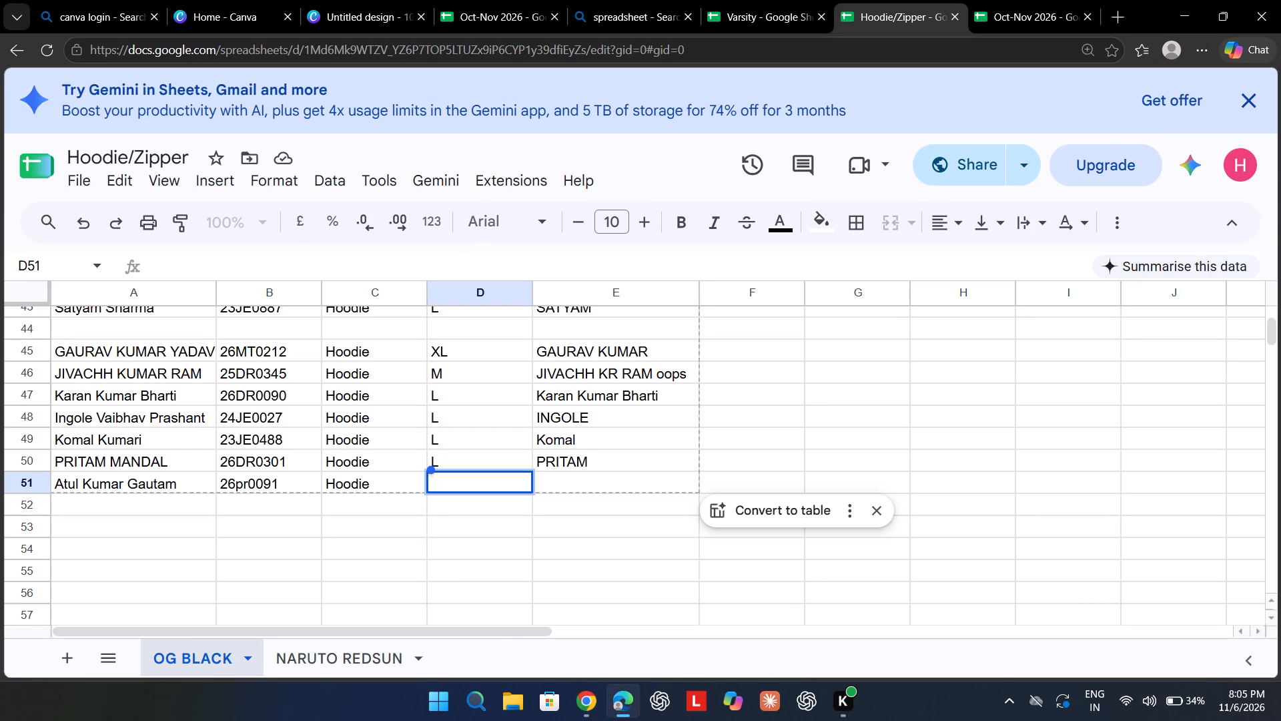
key(Right)
key(ctrl+v)
key(BackSpace)
key(BackSpace)
key(BackSpace)
key(BackSpace)
key(BackSpace)
key(BackSpace)
key(BackSpace)
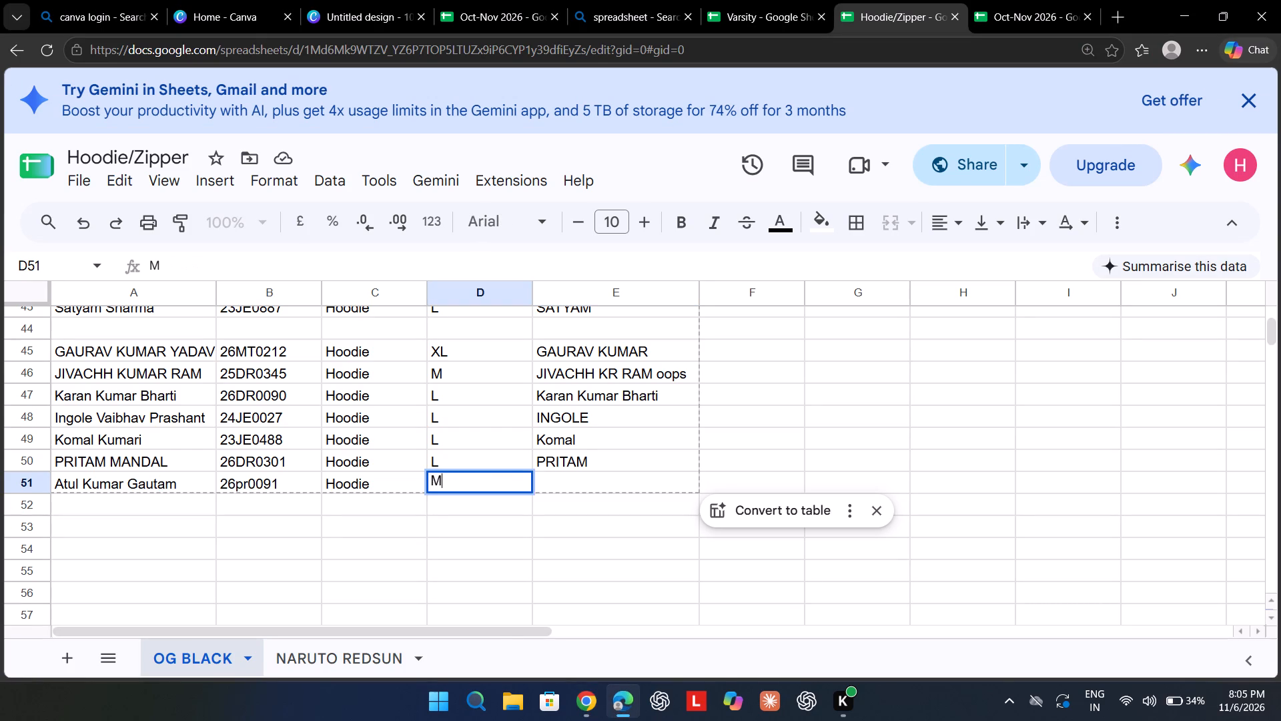
key(Right)
Paste the copied Hoodie 2 print name, Dheeraj, into cell E51 of OG BLACK.
click(597, 487)
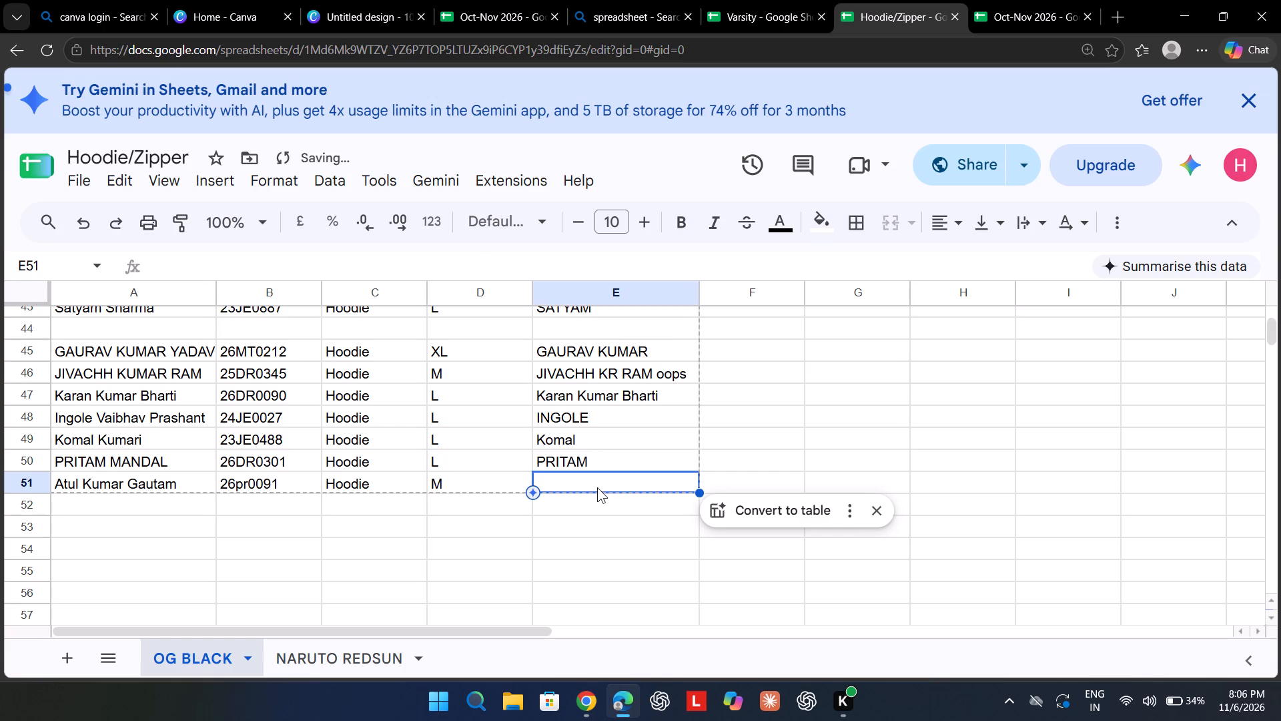
key(ctrl+v)
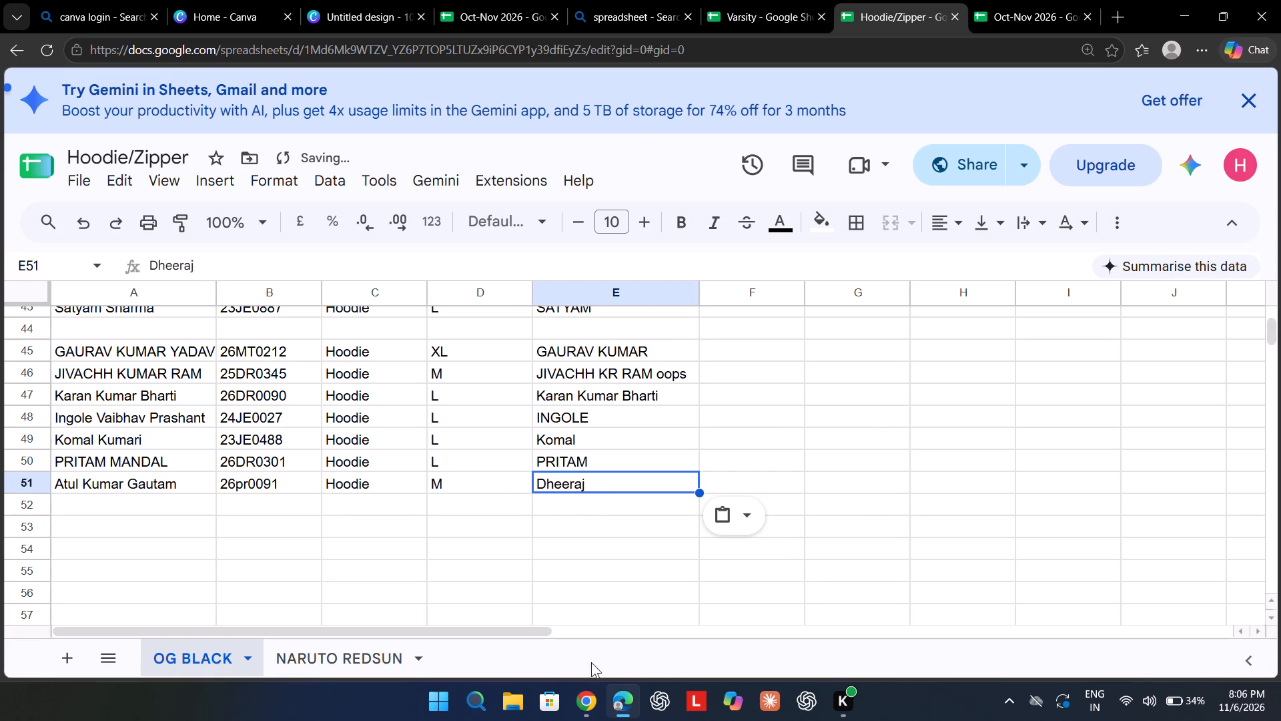
Locate response row 51 in Google Chrome, and open the NARUTO REDSUN sheet in Microsoft Edge.
click(591, 711)
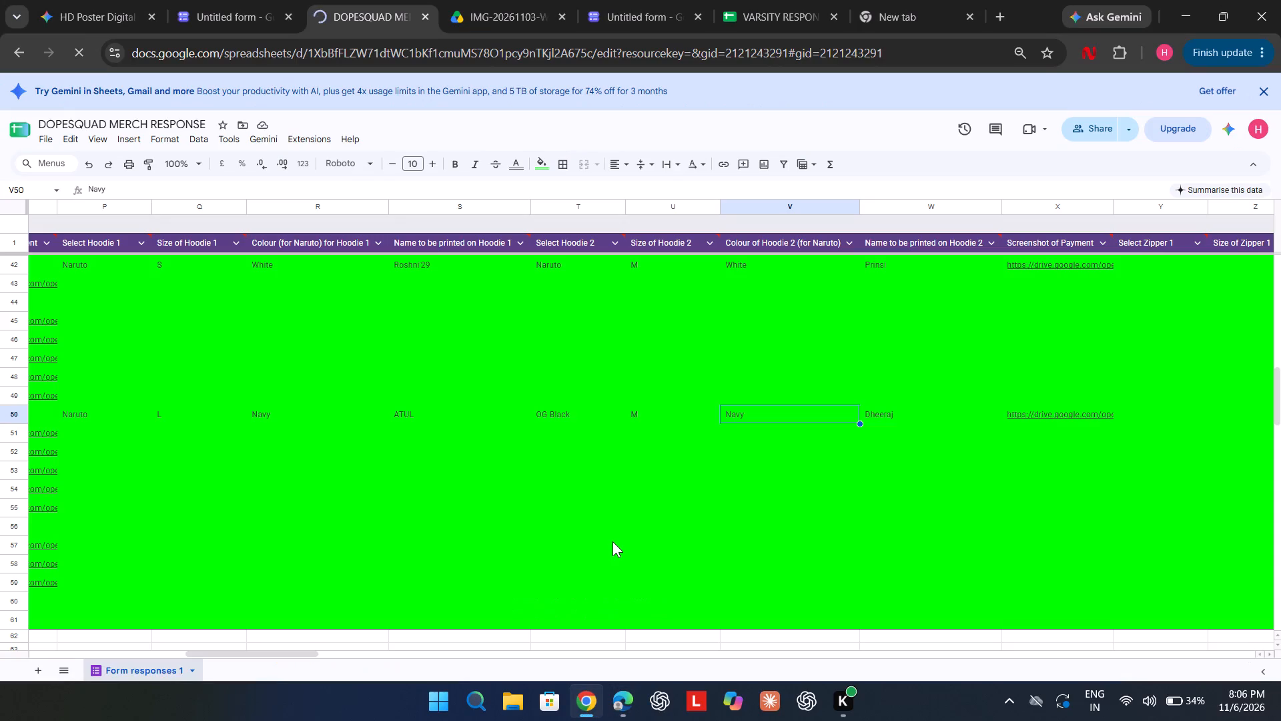
scroll(612, 541, right, 7)
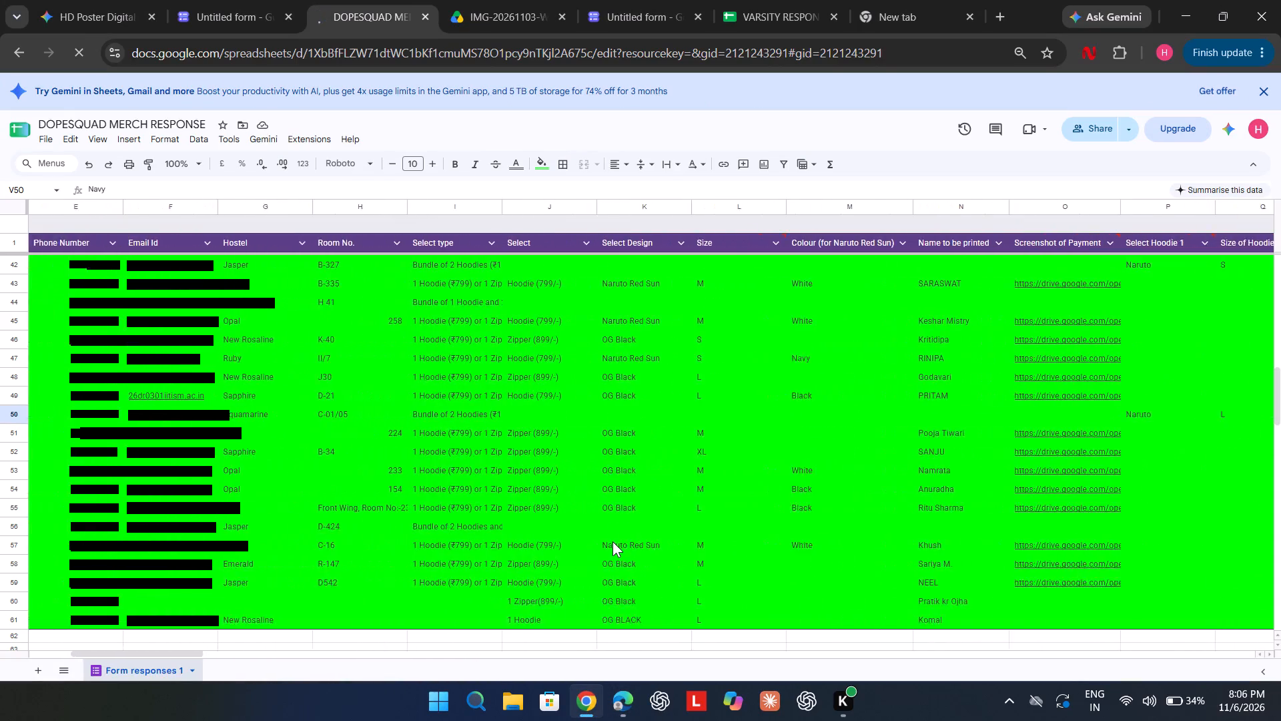
scroll(612, 541, right, 2)
click(622, 715)
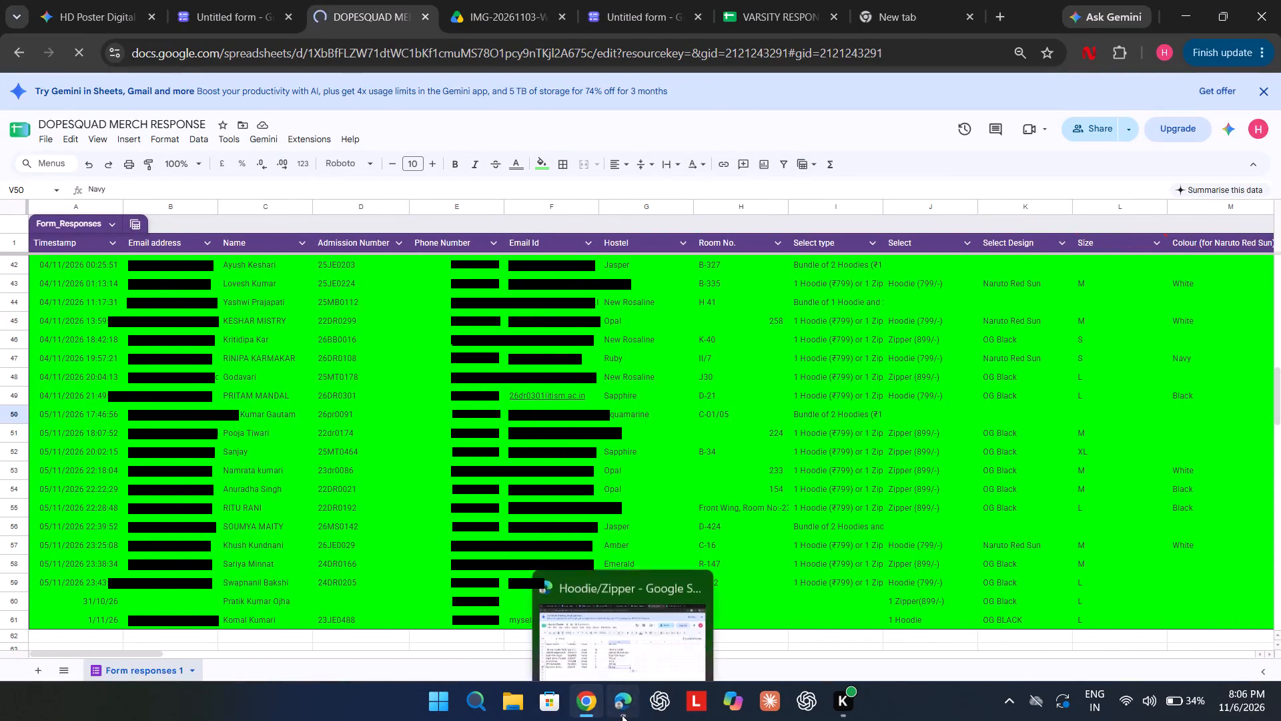
click(578, 709)
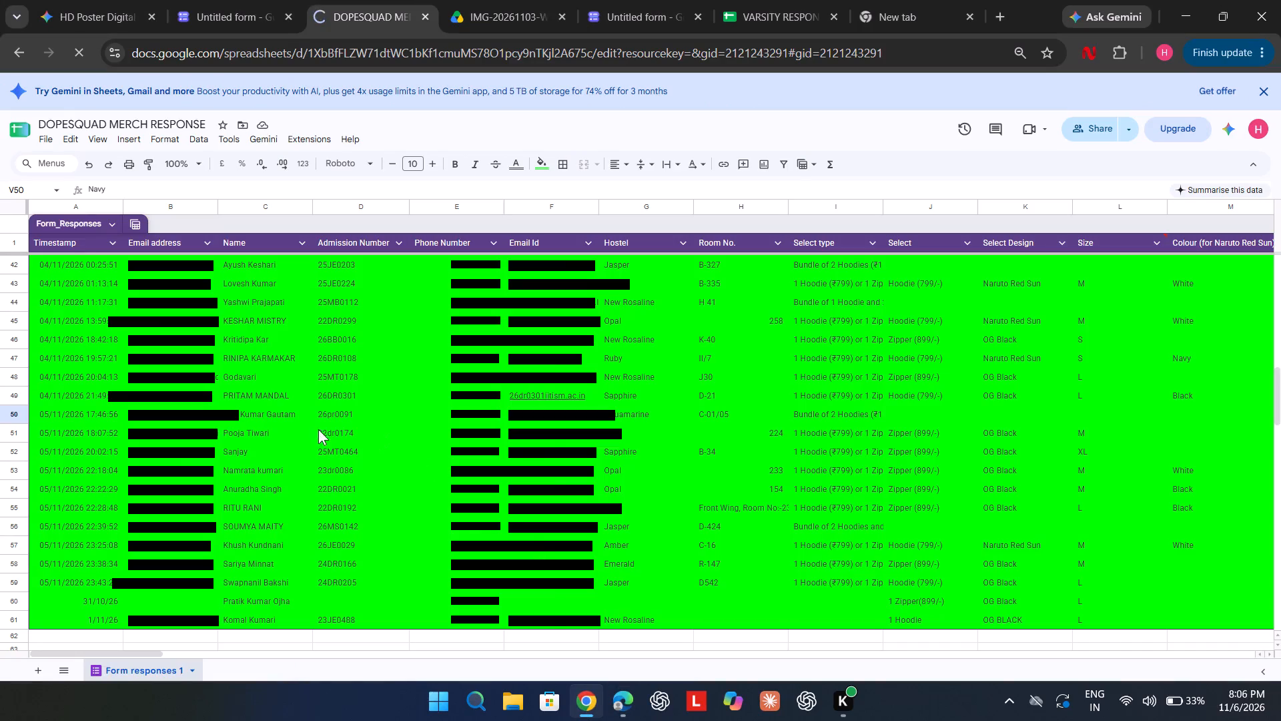
click(272, 429)
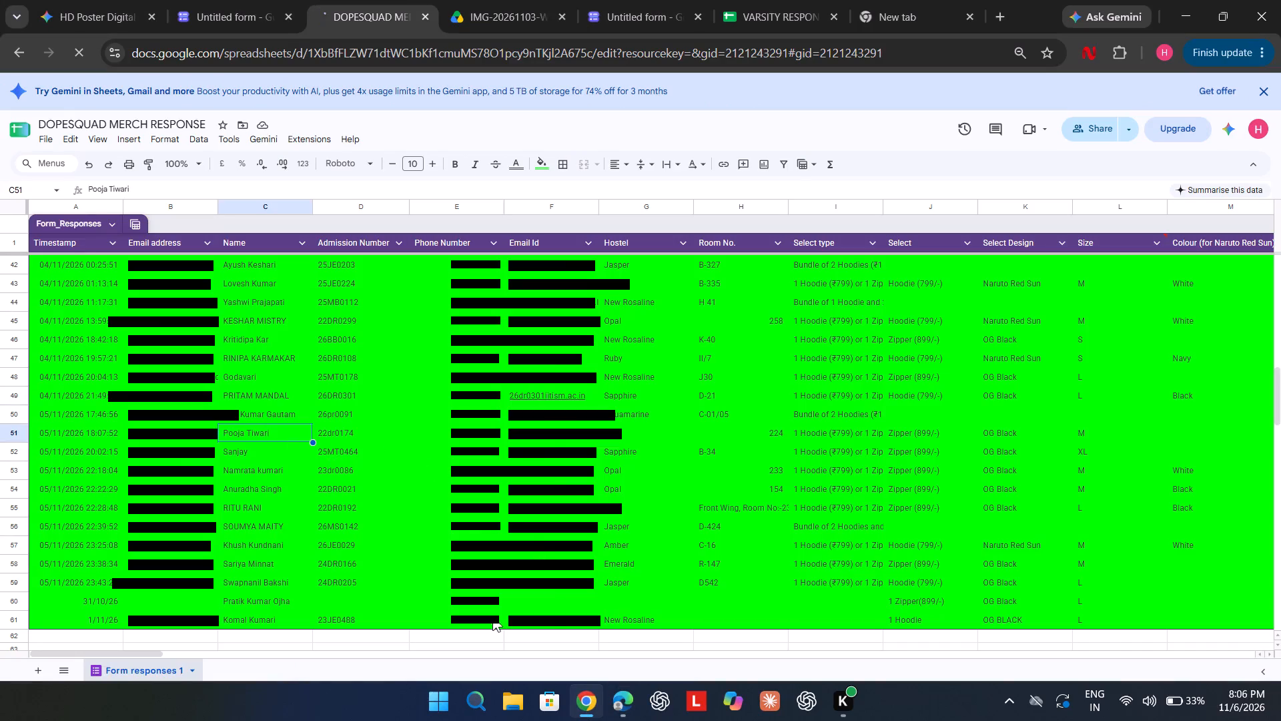
click(627, 708)
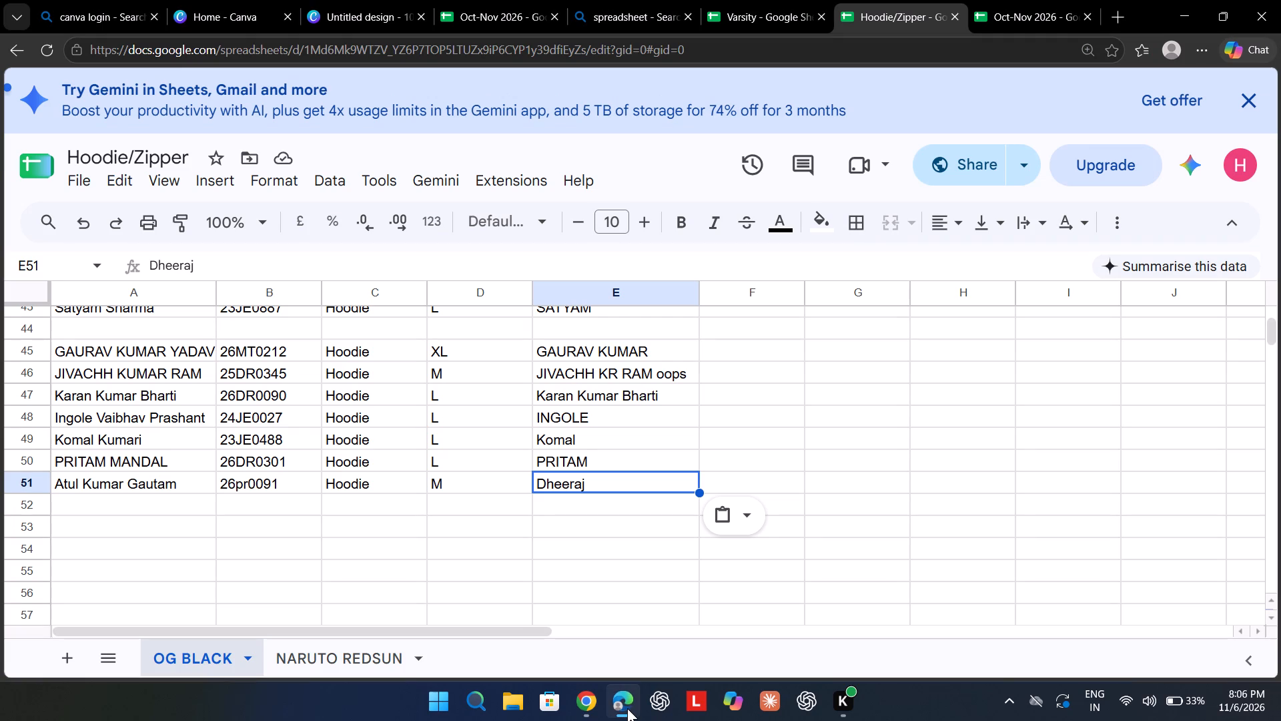
click(336, 664)
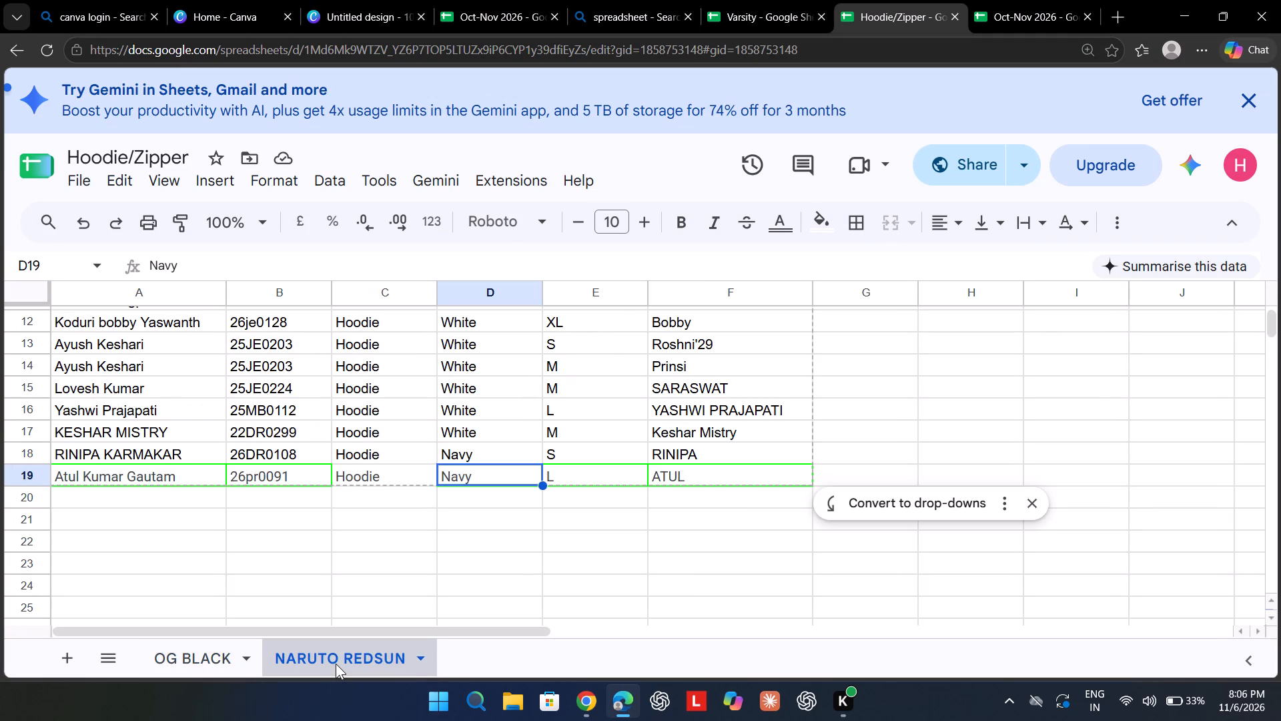
Copy the name and admission number from cells C51:D51 of DOPESQUAD MERCH RESPONSE in Google Chrome.
click(598, 692)
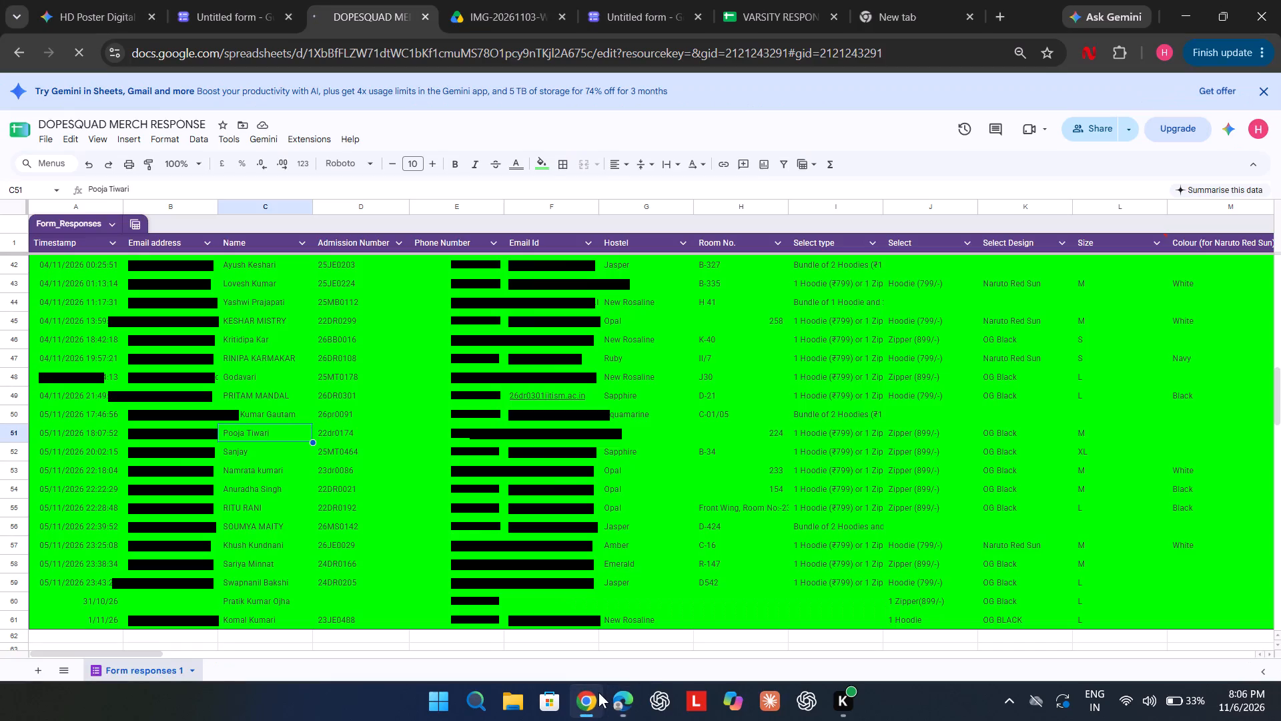
scroll(627, 541, left, 4)
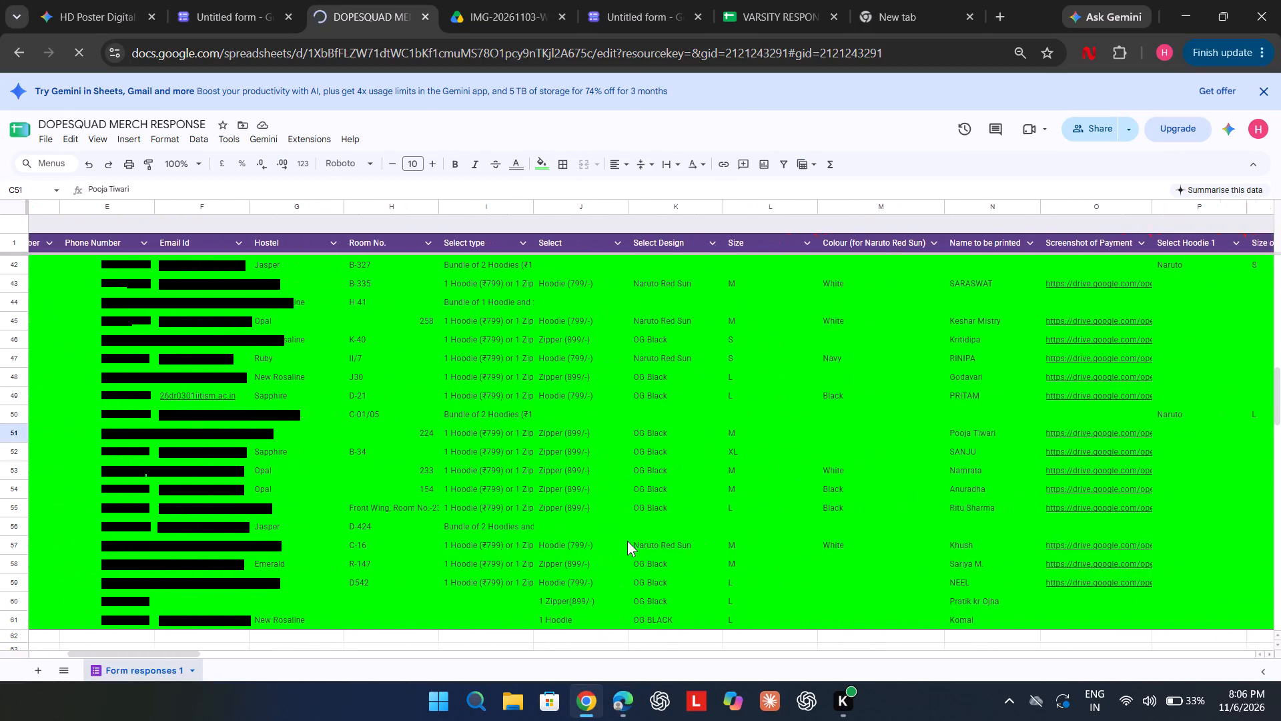
scroll(627, 541, left, 4)
scroll(627, 541, right, 1)
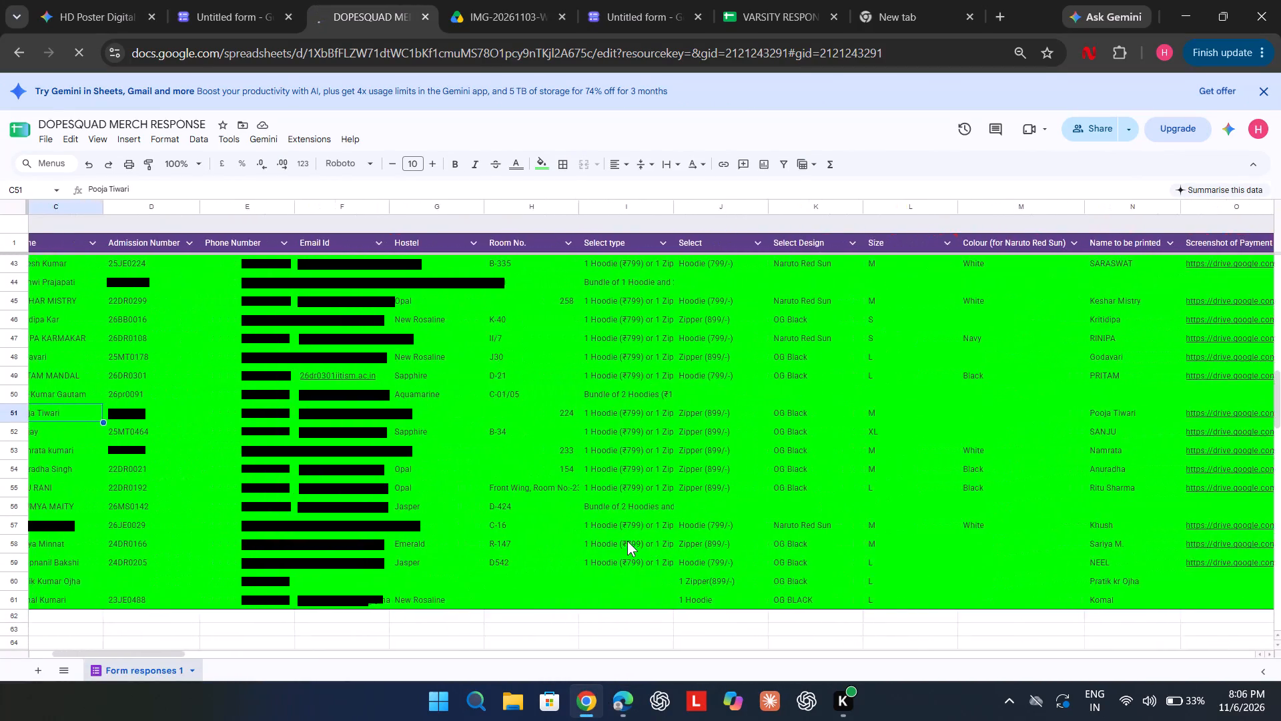
scroll(627, 541, right, 4)
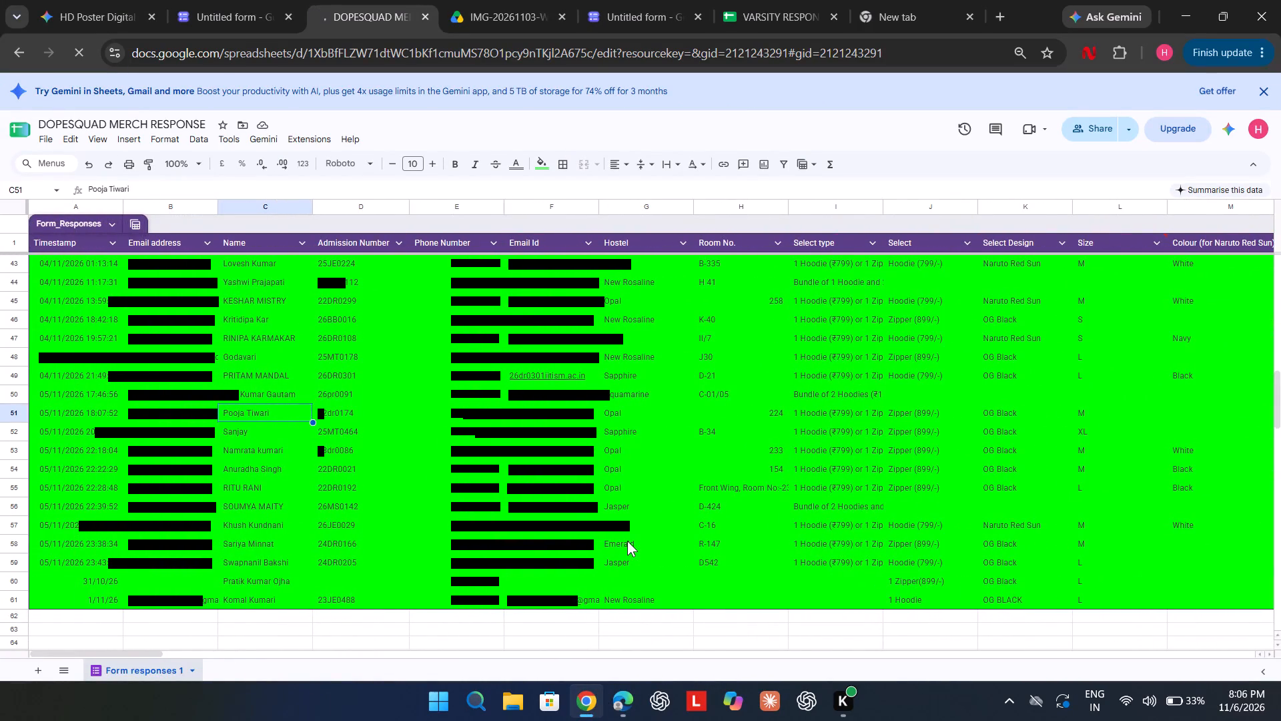
scroll(643, 509, left, 1)
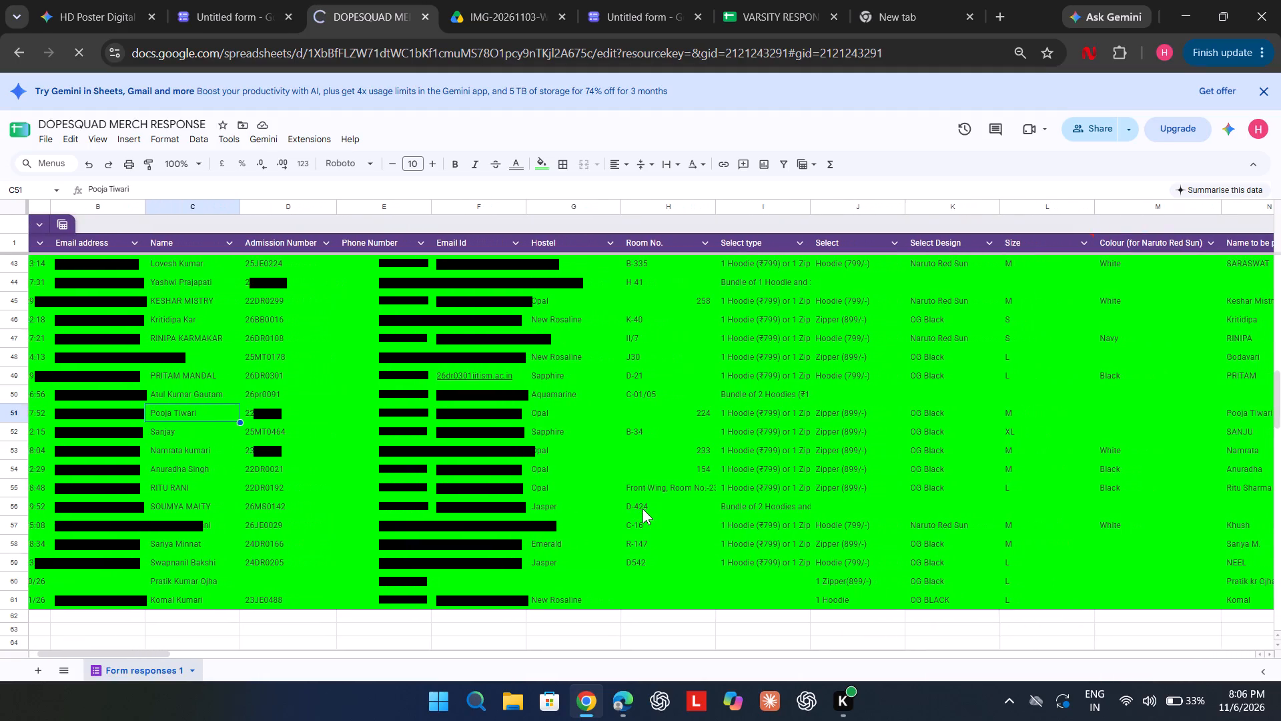
scroll(643, 509, left, 2)
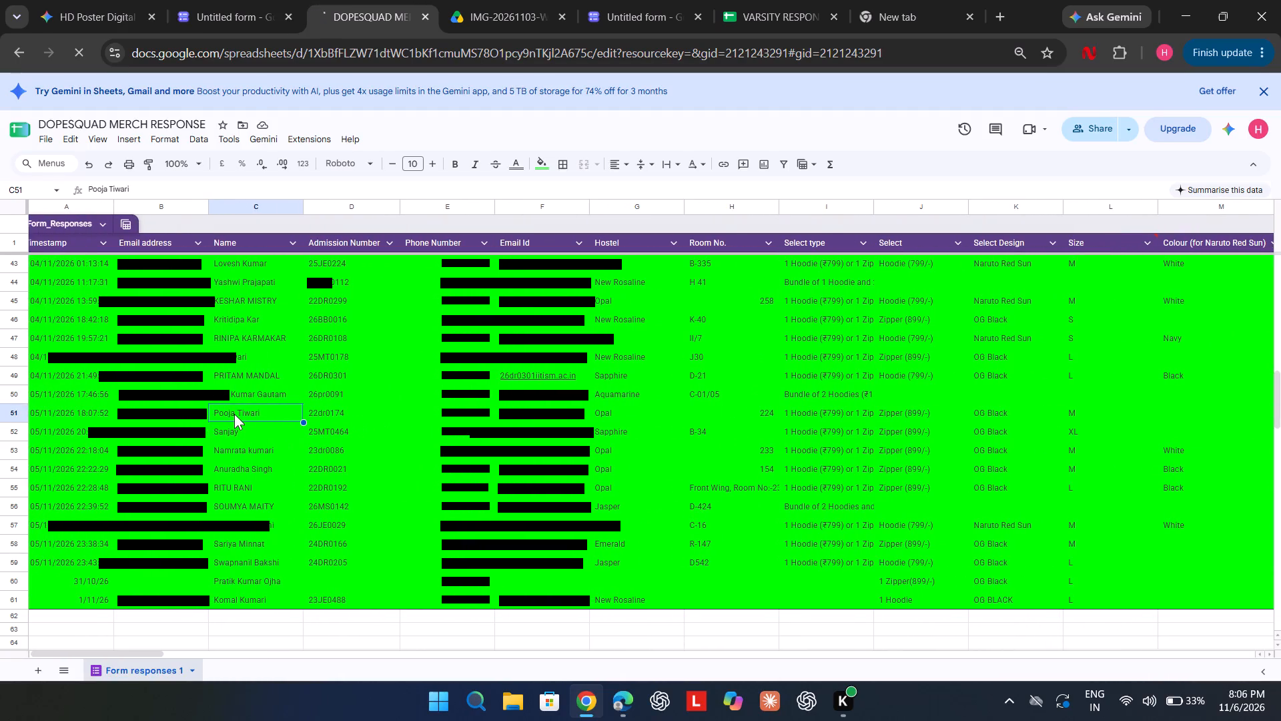
drag(234, 414, 337, 413)
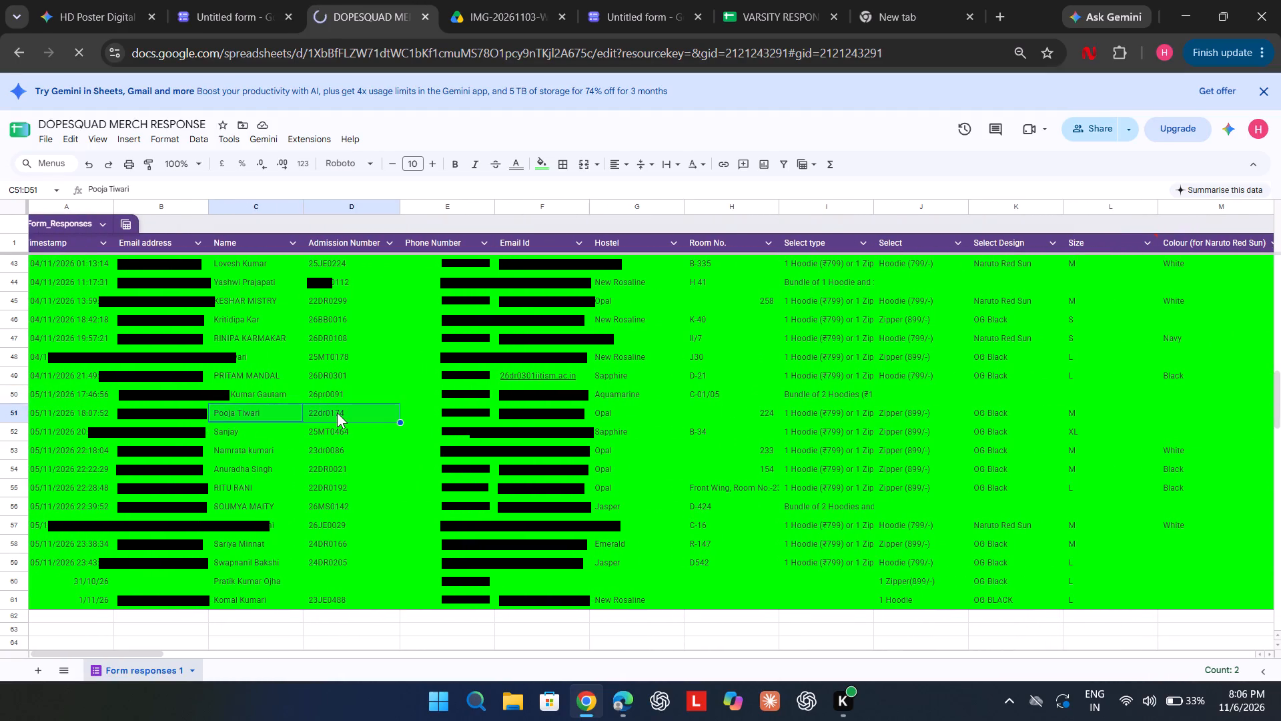
key(ctrl+c)
scroll(337, 413, left, 1)
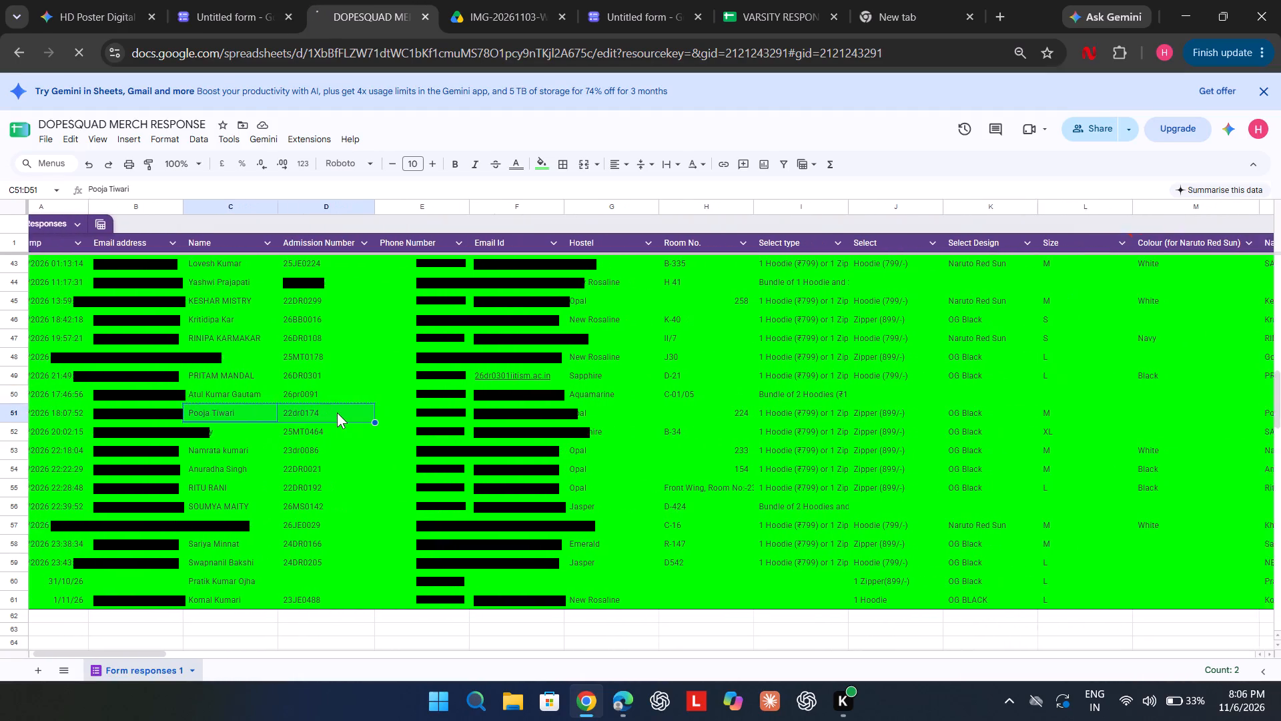
scroll(337, 413, left, 1)
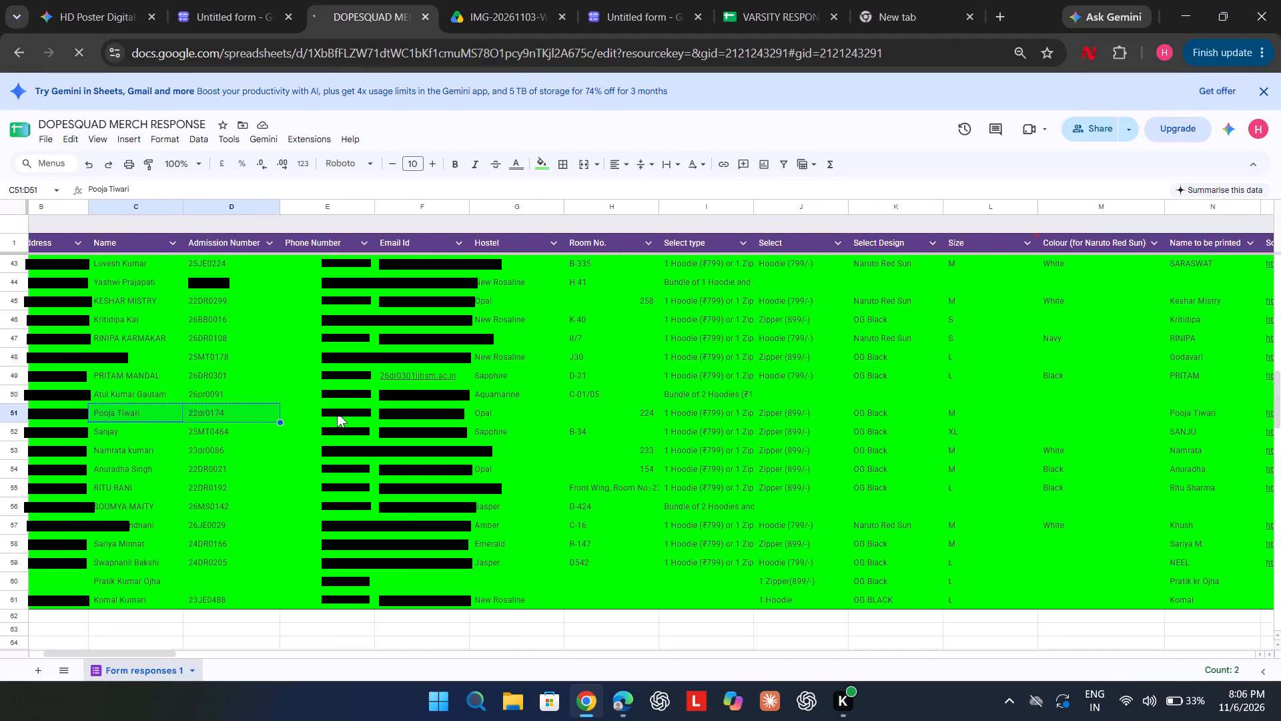
scroll(339, 420, left, 1)
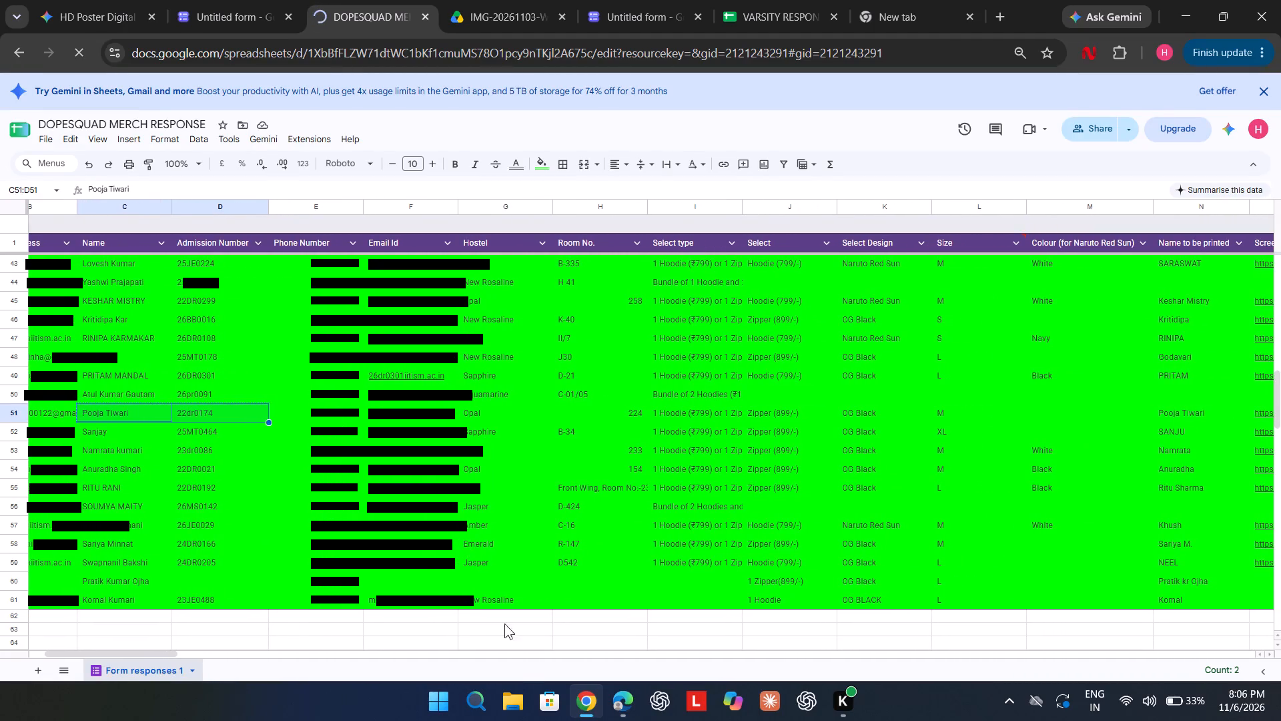
Paste the copied name and admission number into cells A49:B49 of NARUTO REDSUN in Microsoft Edge.
click(623, 703)
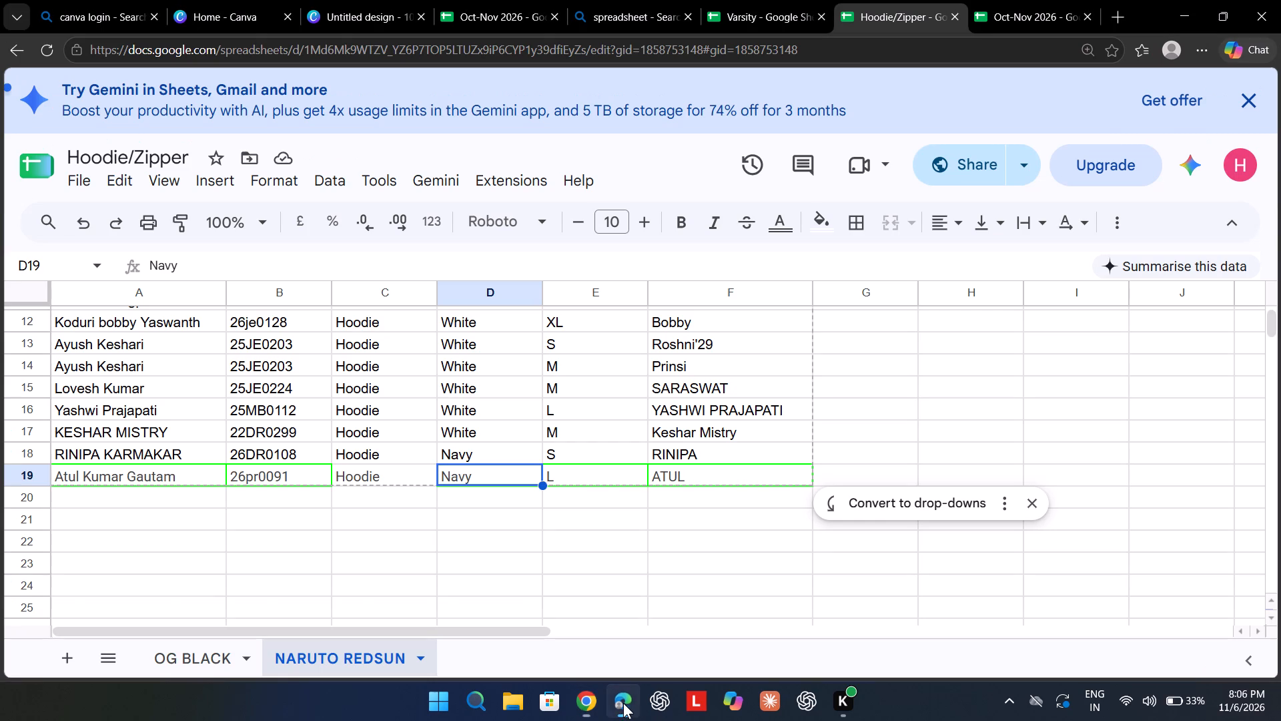
scroll(438, 573, down, 7)
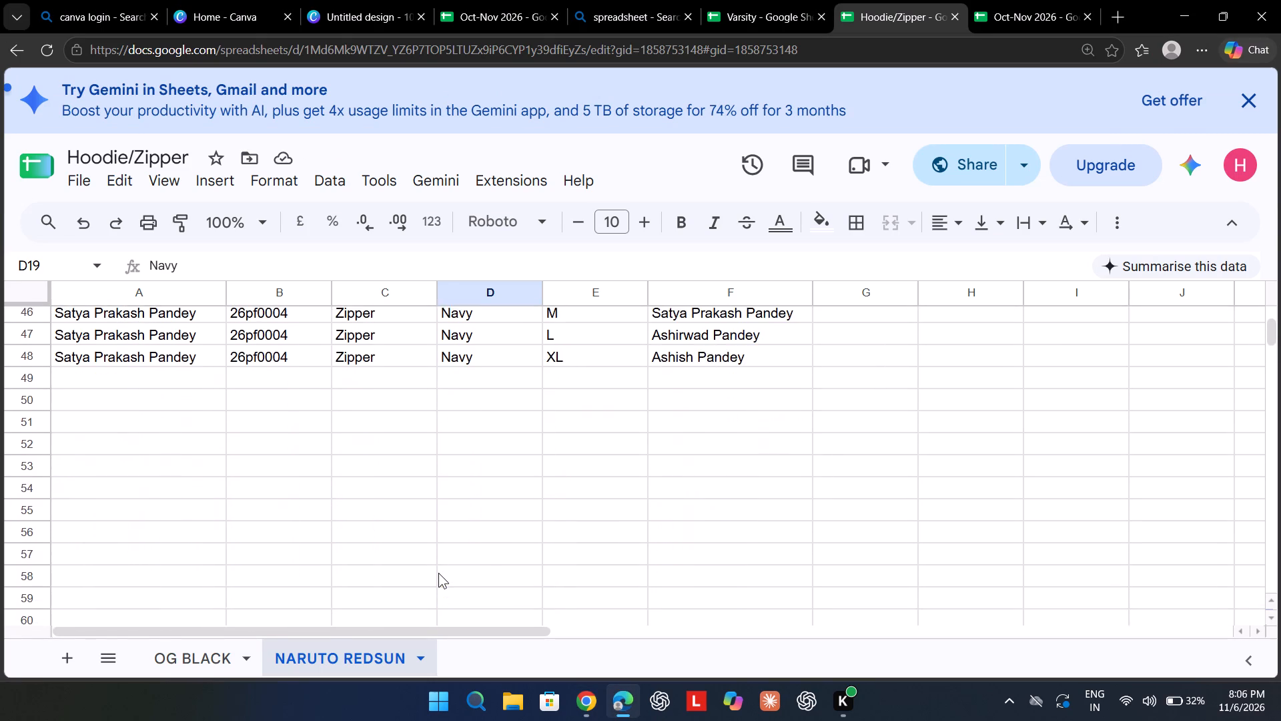
drag(65, 381, 195, 375)
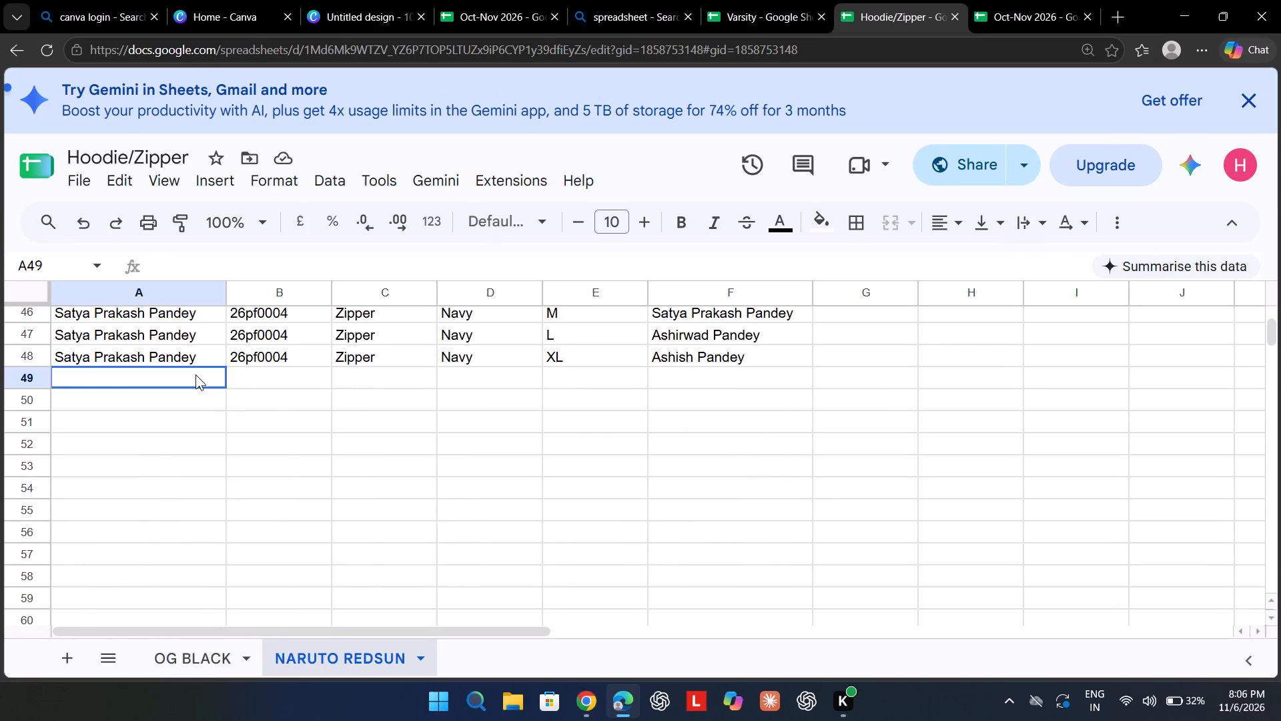
drag(195, 375, 284, 377)
key(ctrl+v)
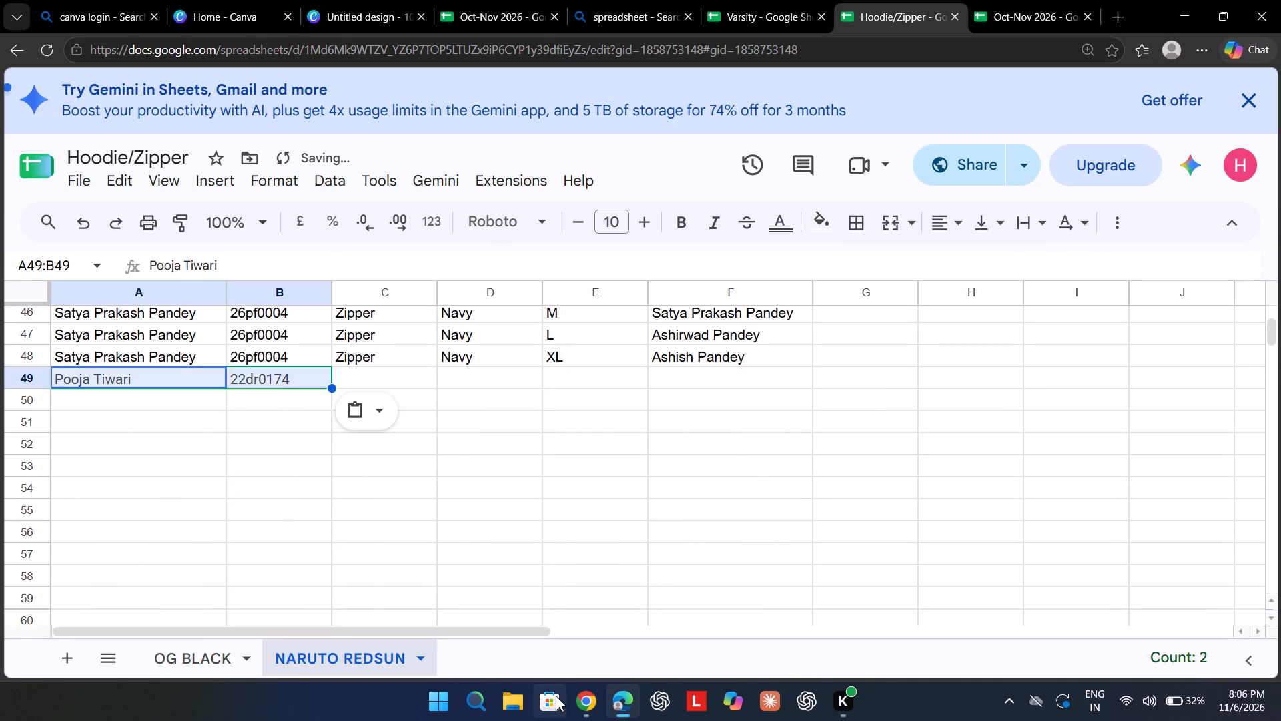
Move the pasted name and admission number from cells A49:B49 of NARUTO REDSUN to cells A32:B32 of OG BLACK.
click(588, 706)
click(624, 702)
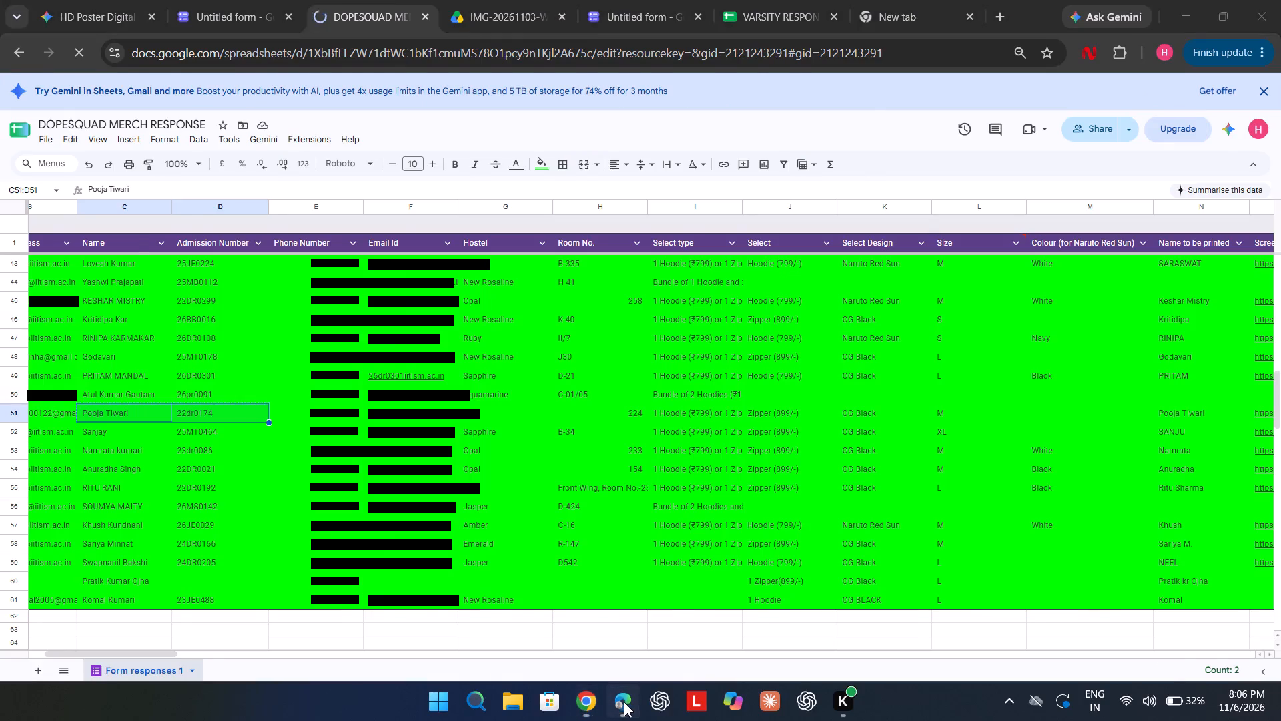
drag(130, 381, 271, 383)
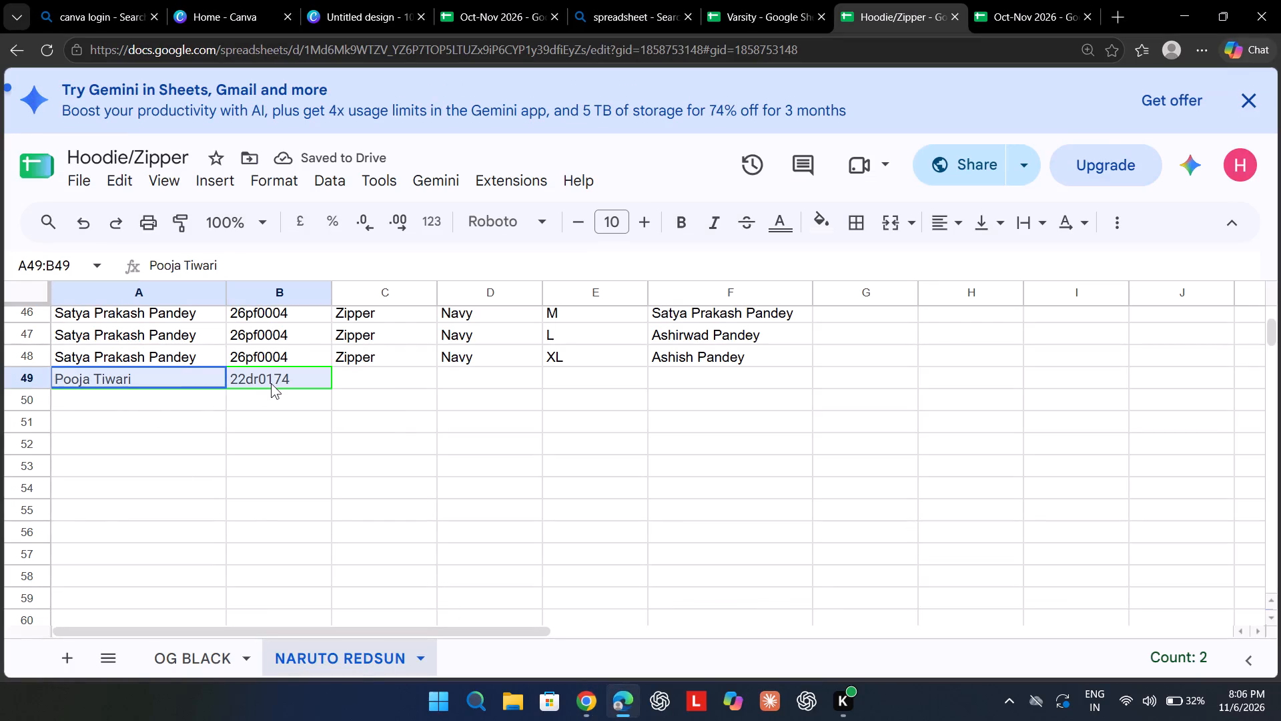
key(ctrl+x)
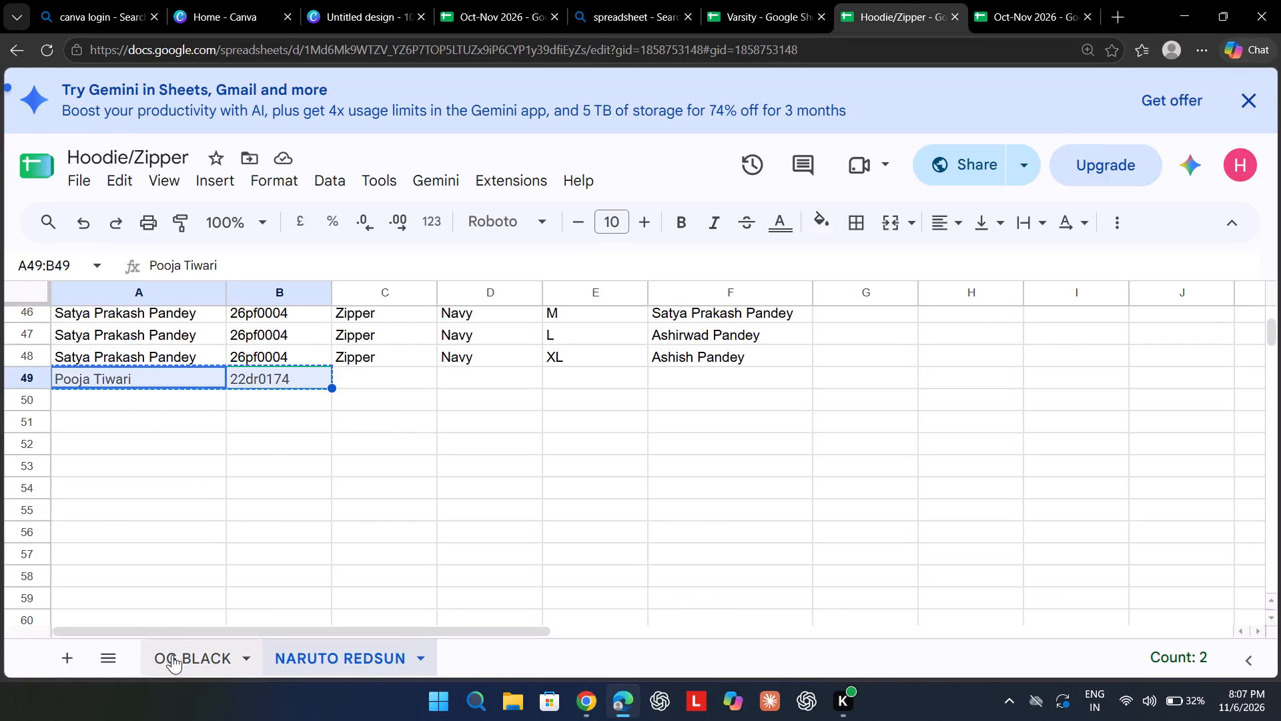
click(172, 655)
drag(104, 497, 116, 494)
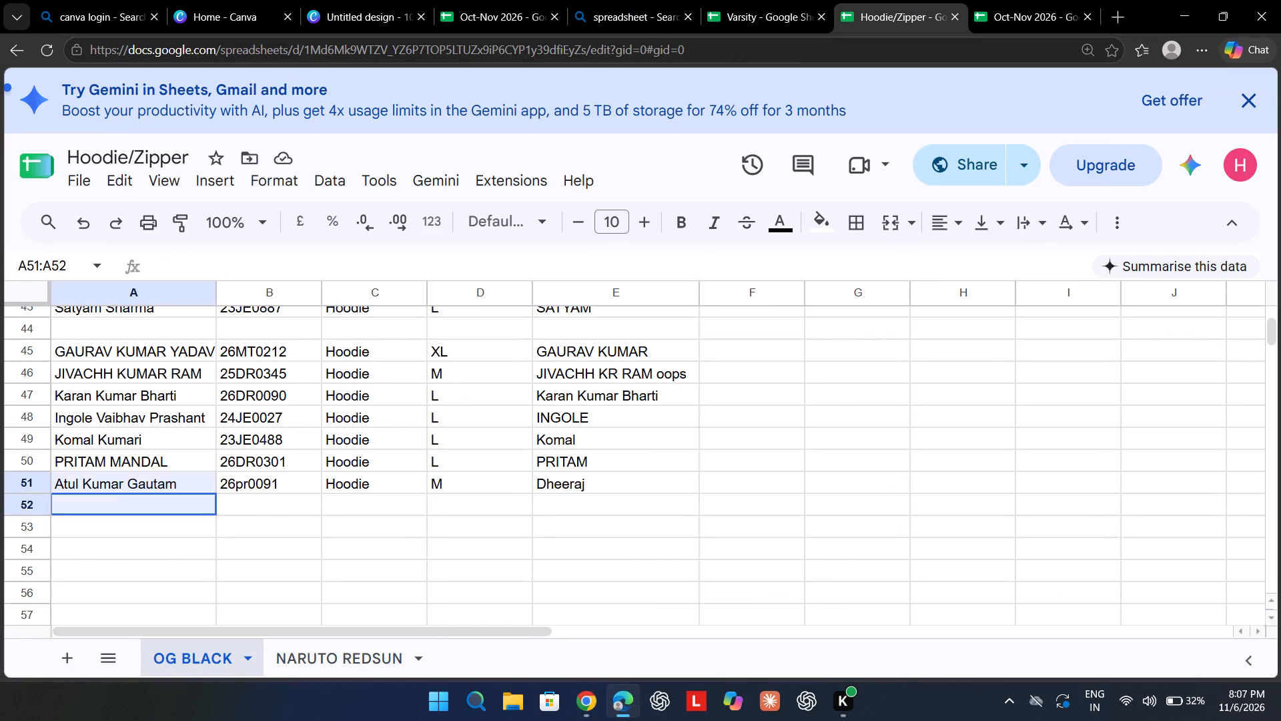
drag(116, 494, 117, 494)
drag(117, 494, 119, 503)
scroll(119, 503, up, 3)
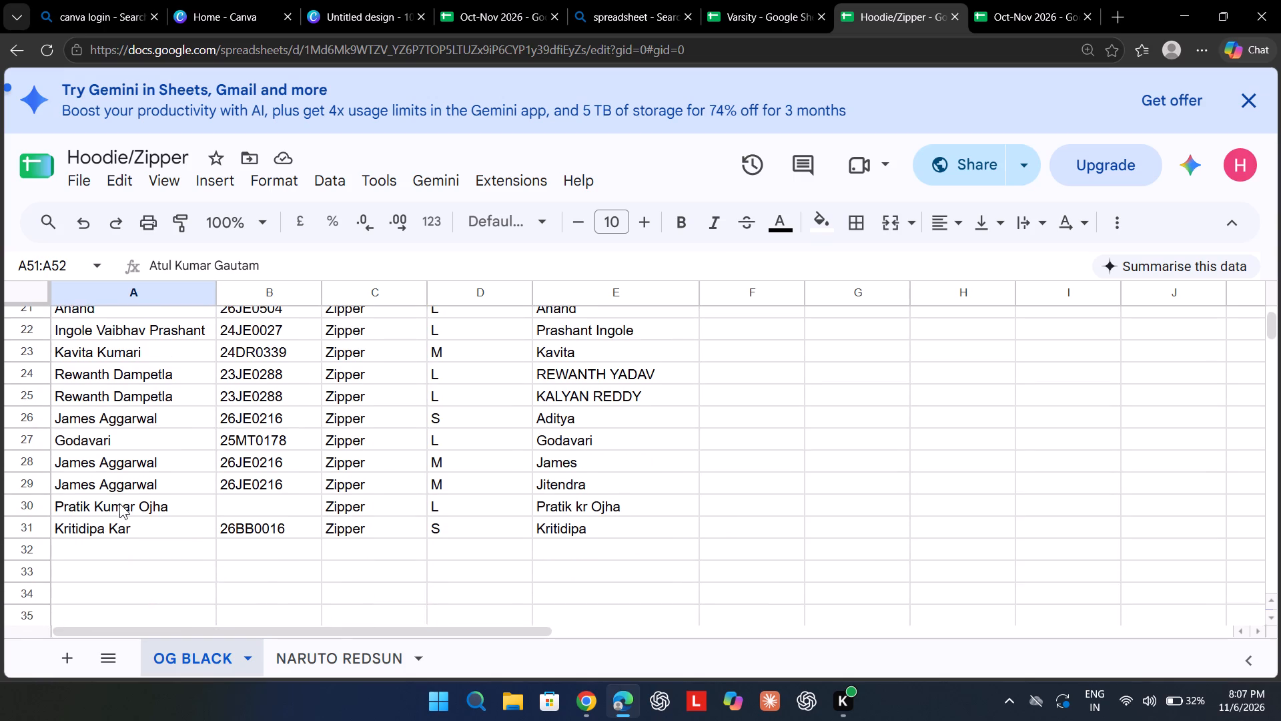
scroll(119, 503, down, 1)
drag(99, 531, 268, 531)
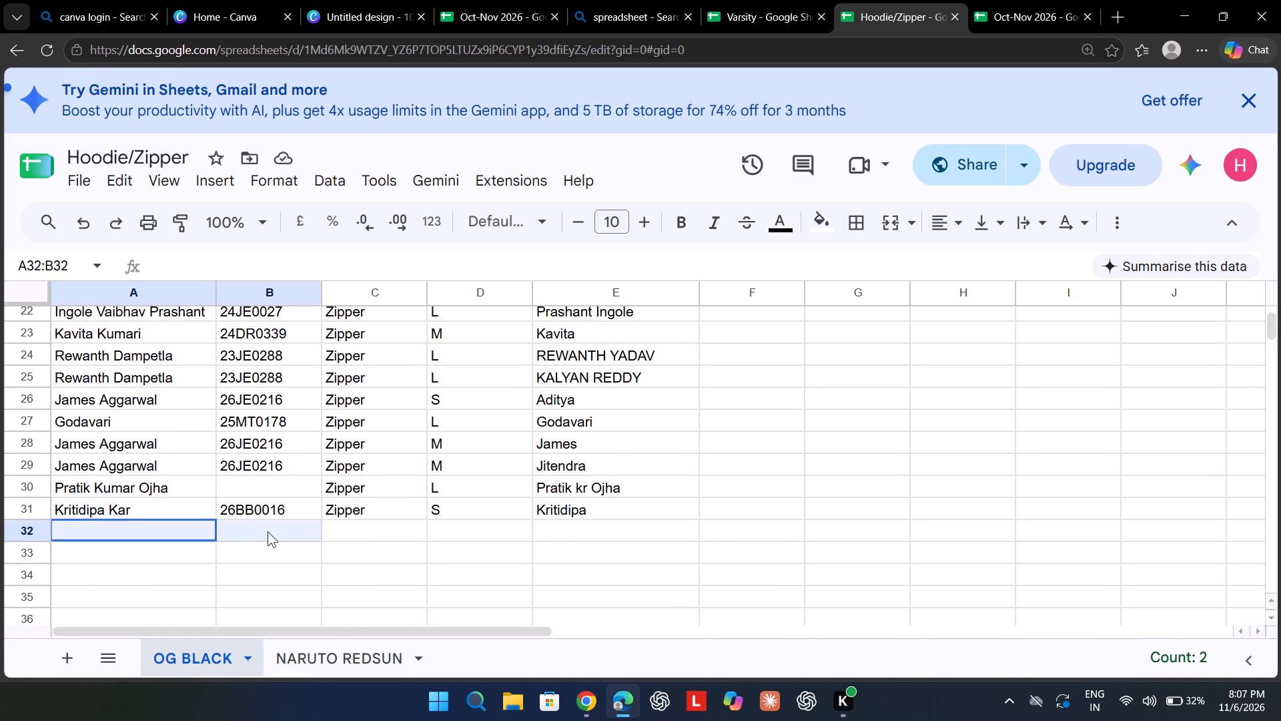
drag(268, 531, 268, 532)
key(ctrl+v)
click(372, 672)
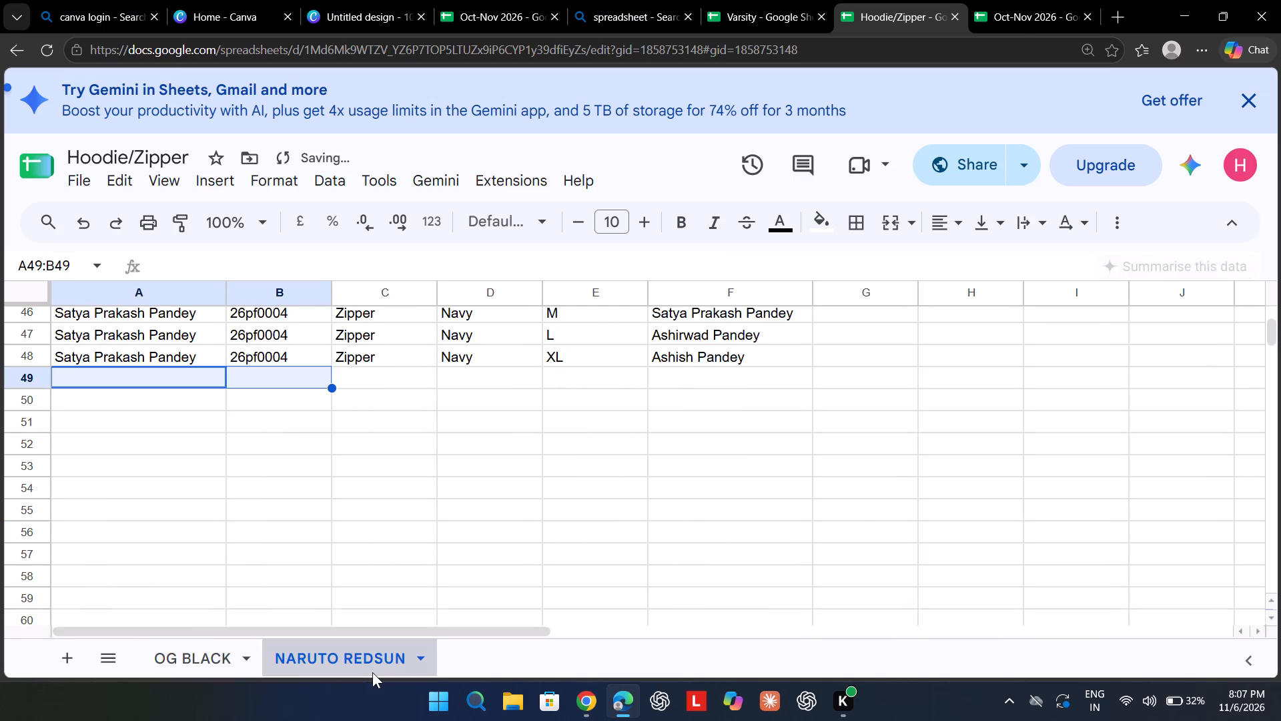
click(221, 473)
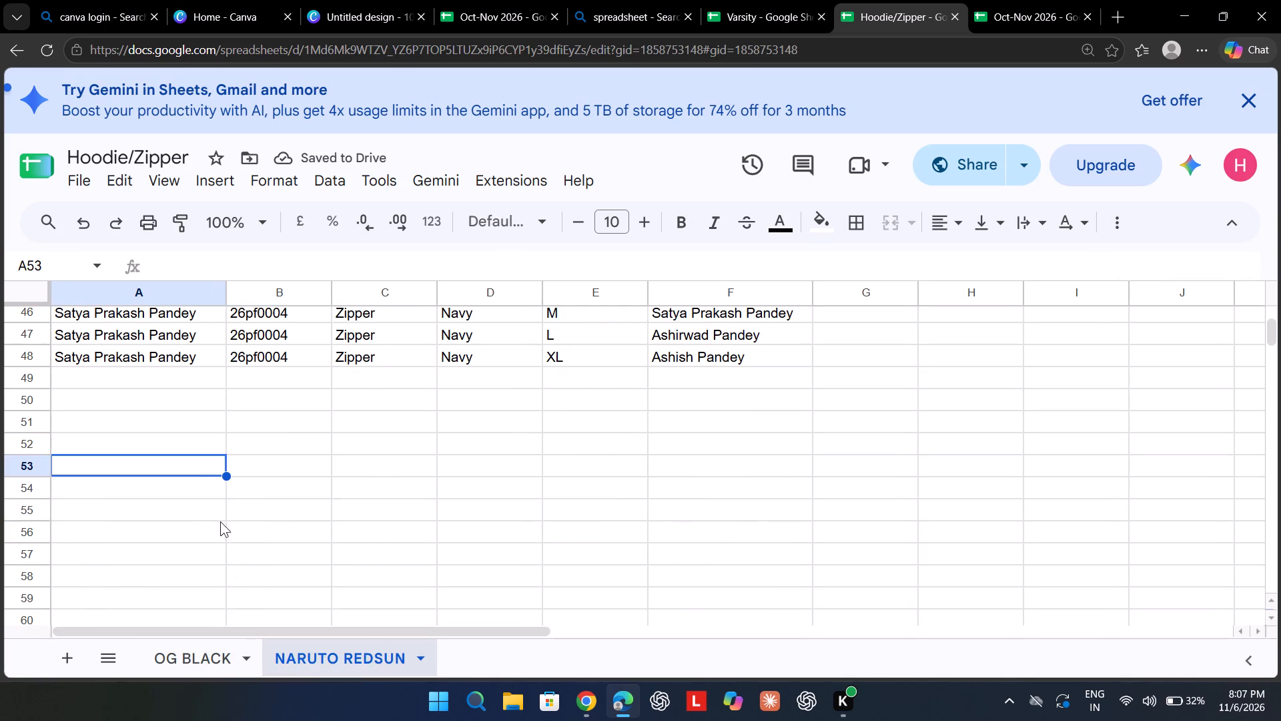
click(203, 657)
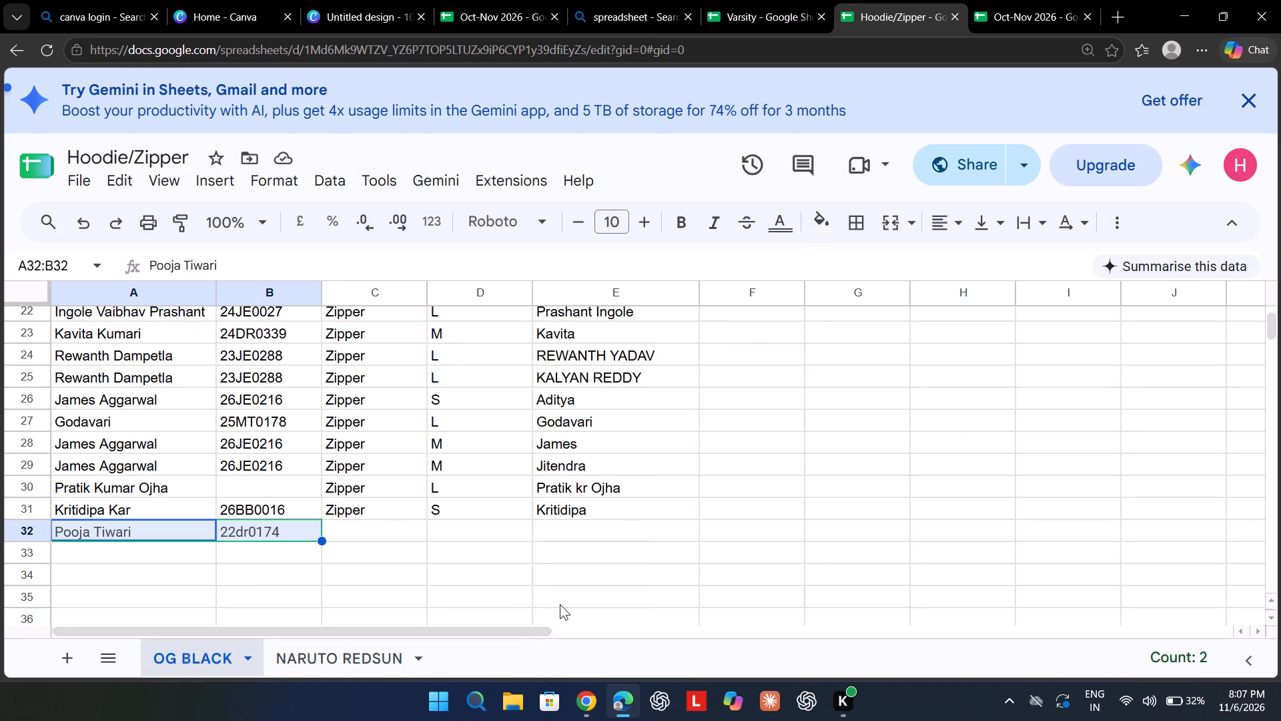
Check response row 51's item type in Google Chrome, and set cell C32 of OG BLACK to Zipper in Microsoft Edge.
click(582, 714)
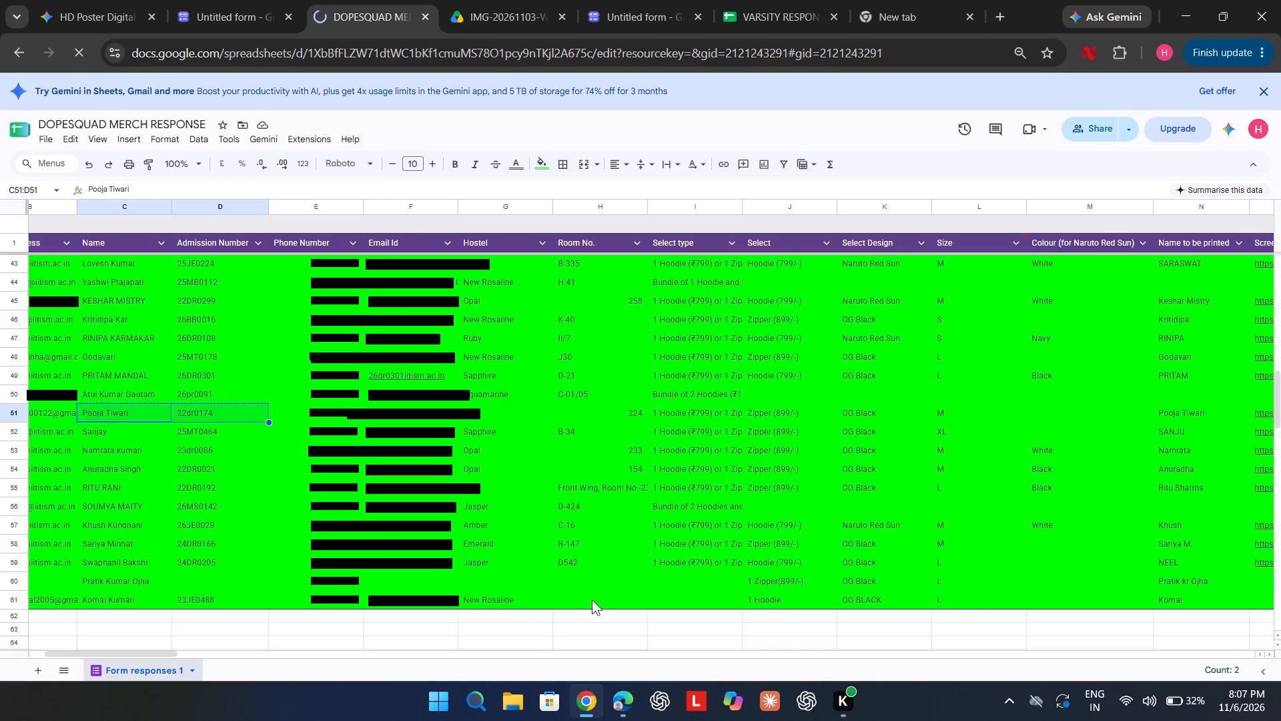
scroll(616, 530, left, 2)
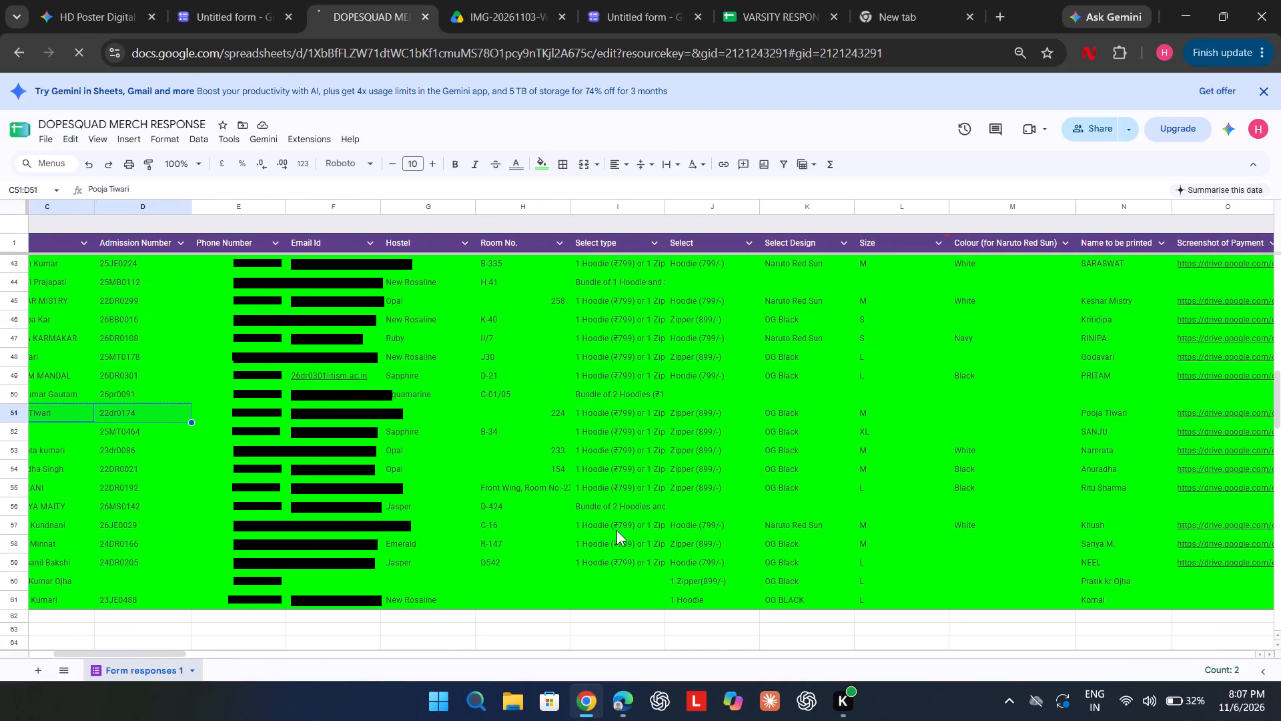
click(620, 705)
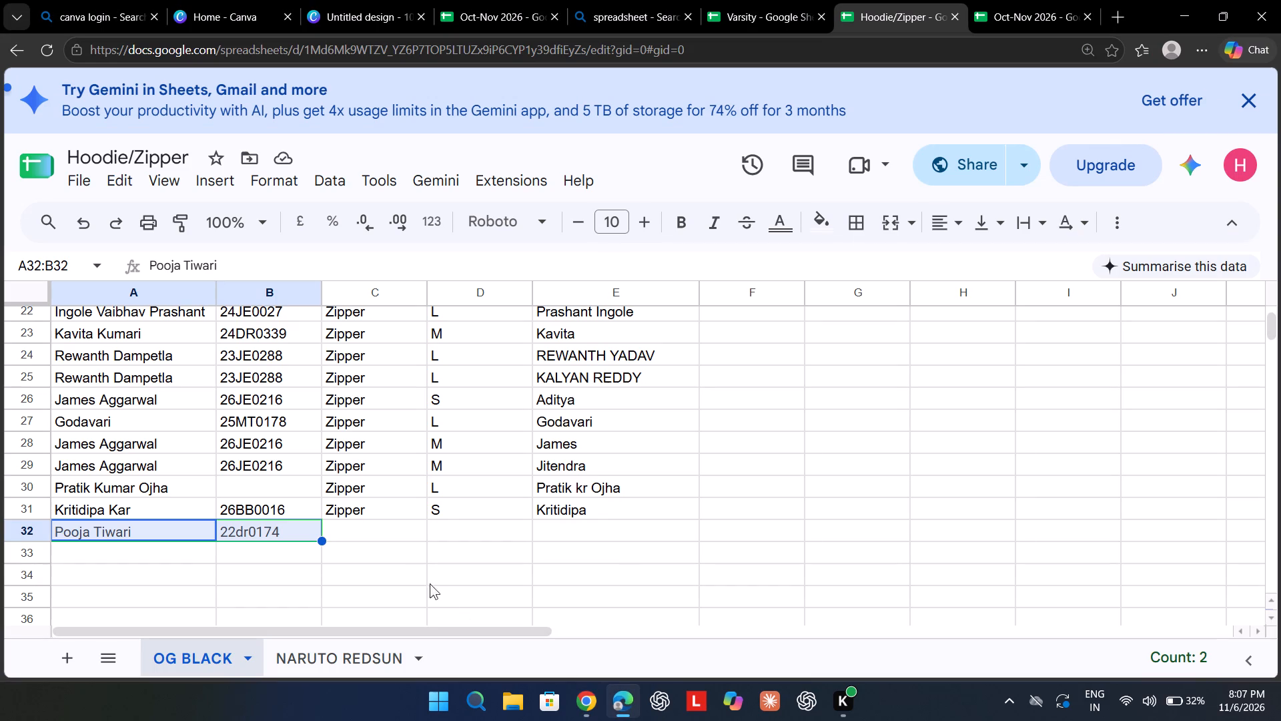
click(371, 527)
key(z)
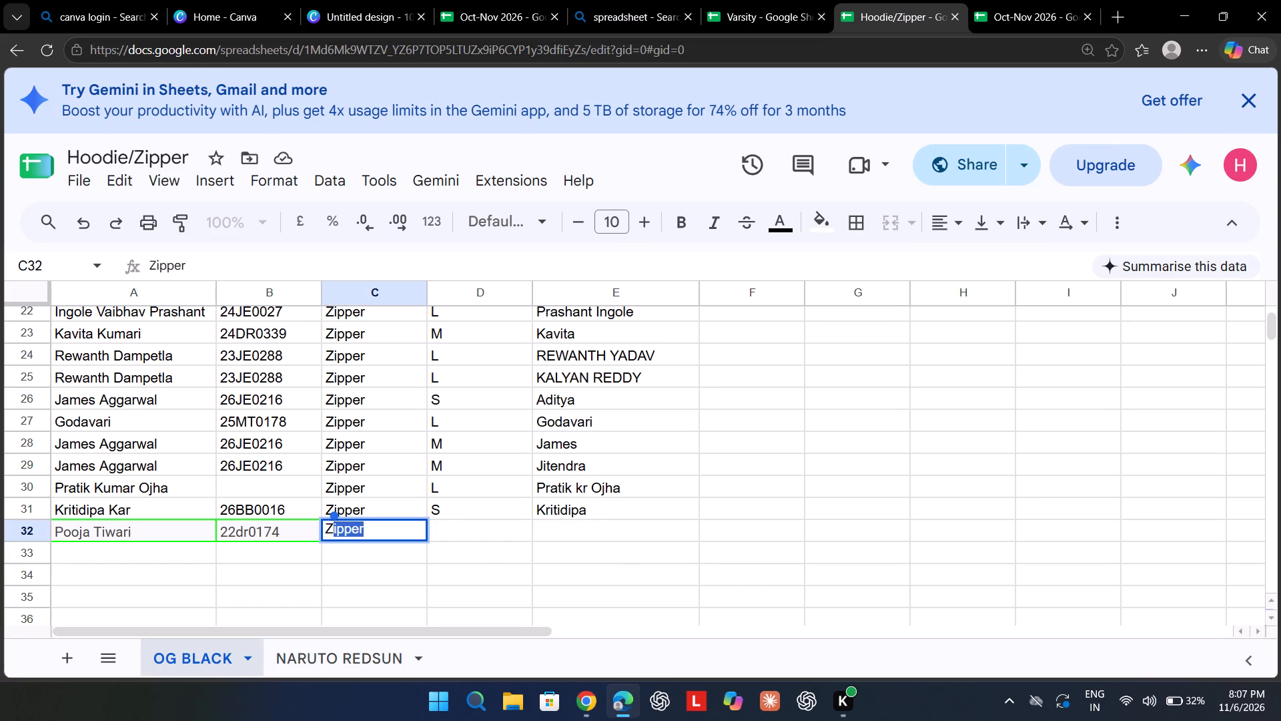
key(Tab)
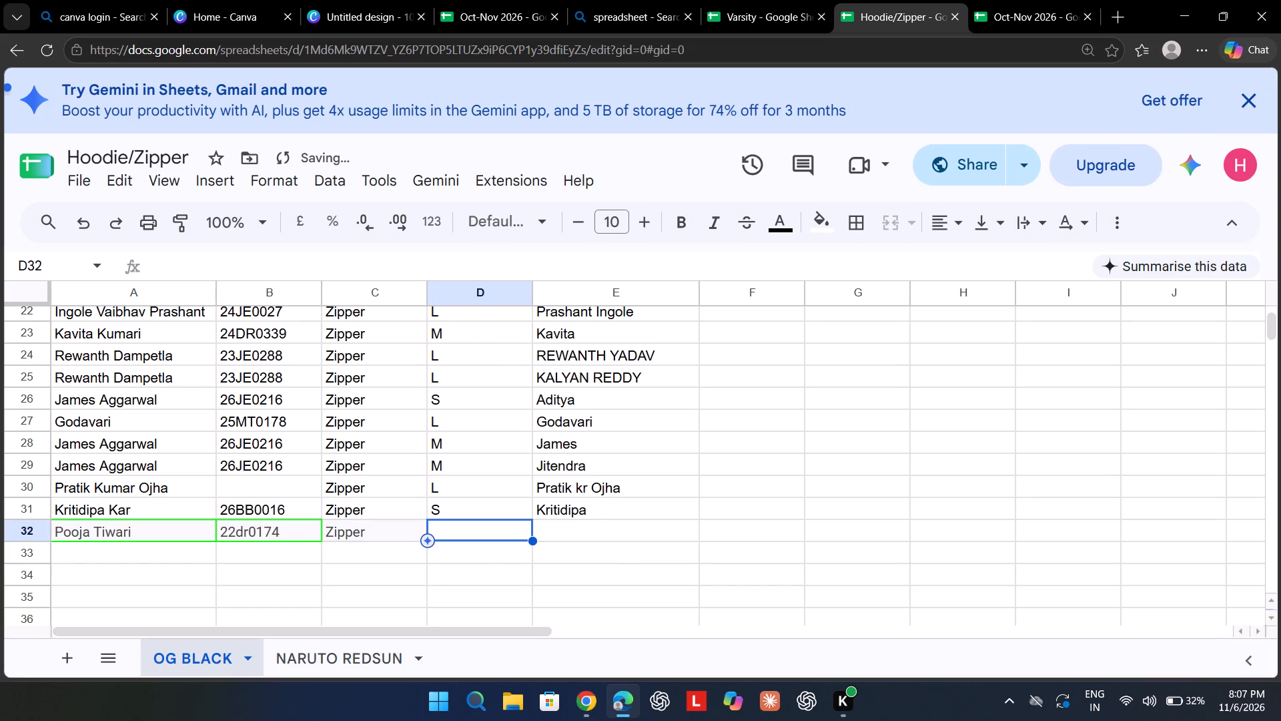
Check response row 51's size in DOPESQUAD MERCH RESPONSE in Google Chrome, and copy the name to be printed from cell N51.
click(593, 710)
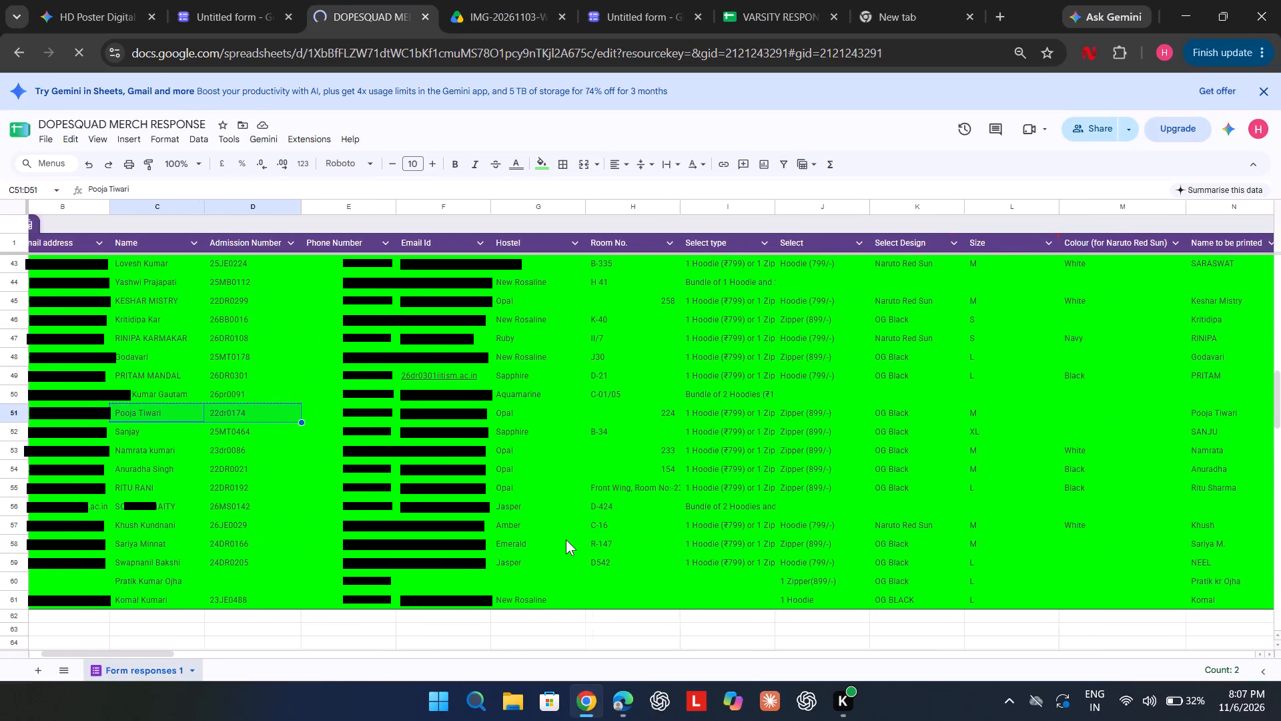
scroll(566, 539, left, 1)
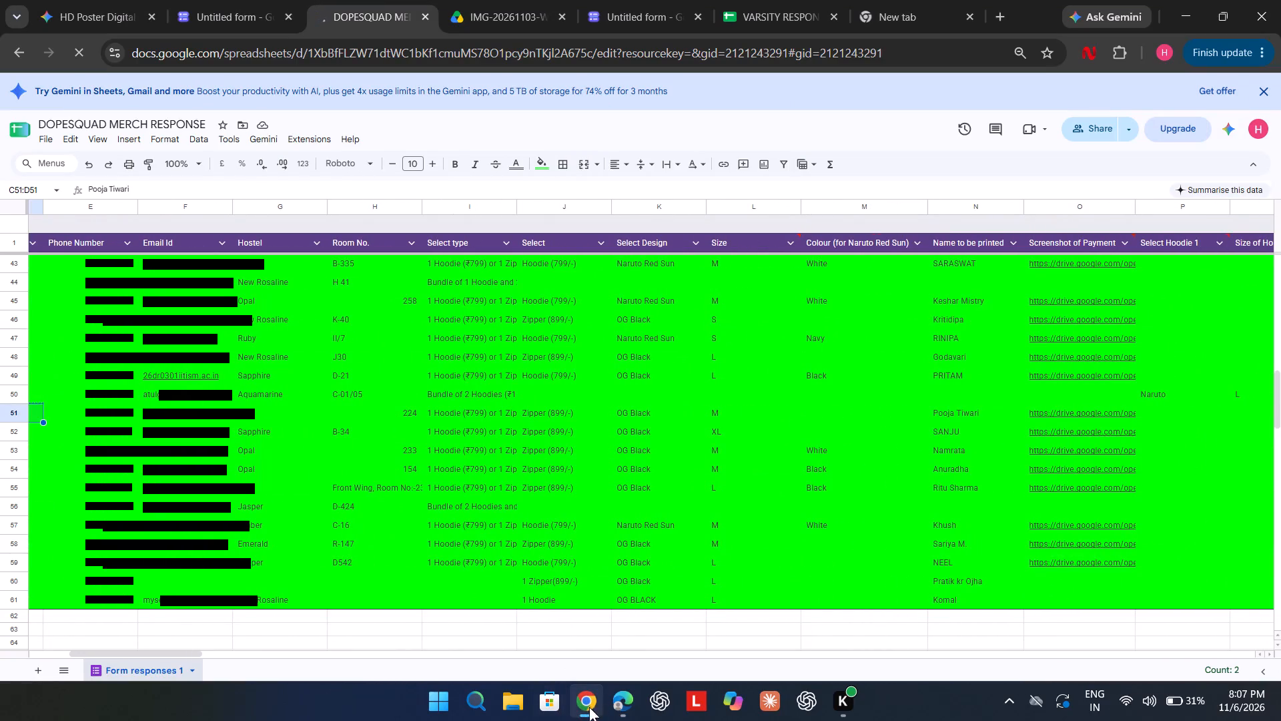
click(616, 702)
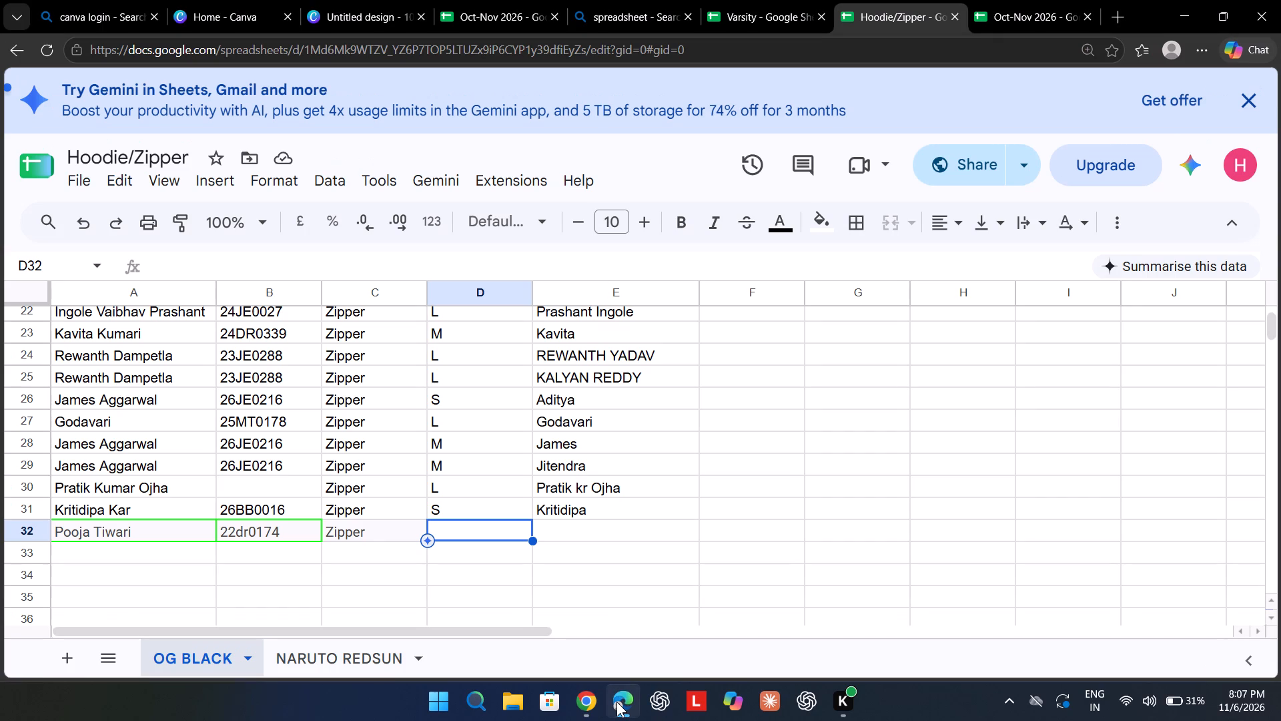
click(616, 702)
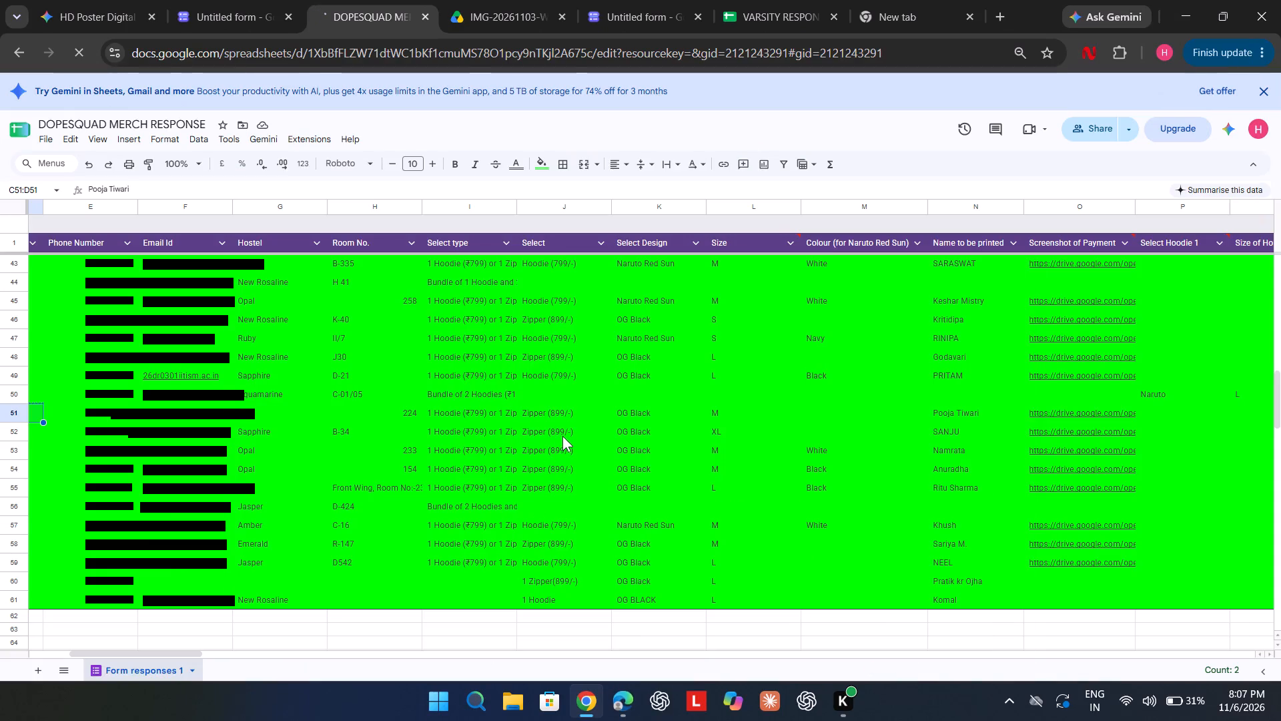
scroll(566, 435, left, 1)
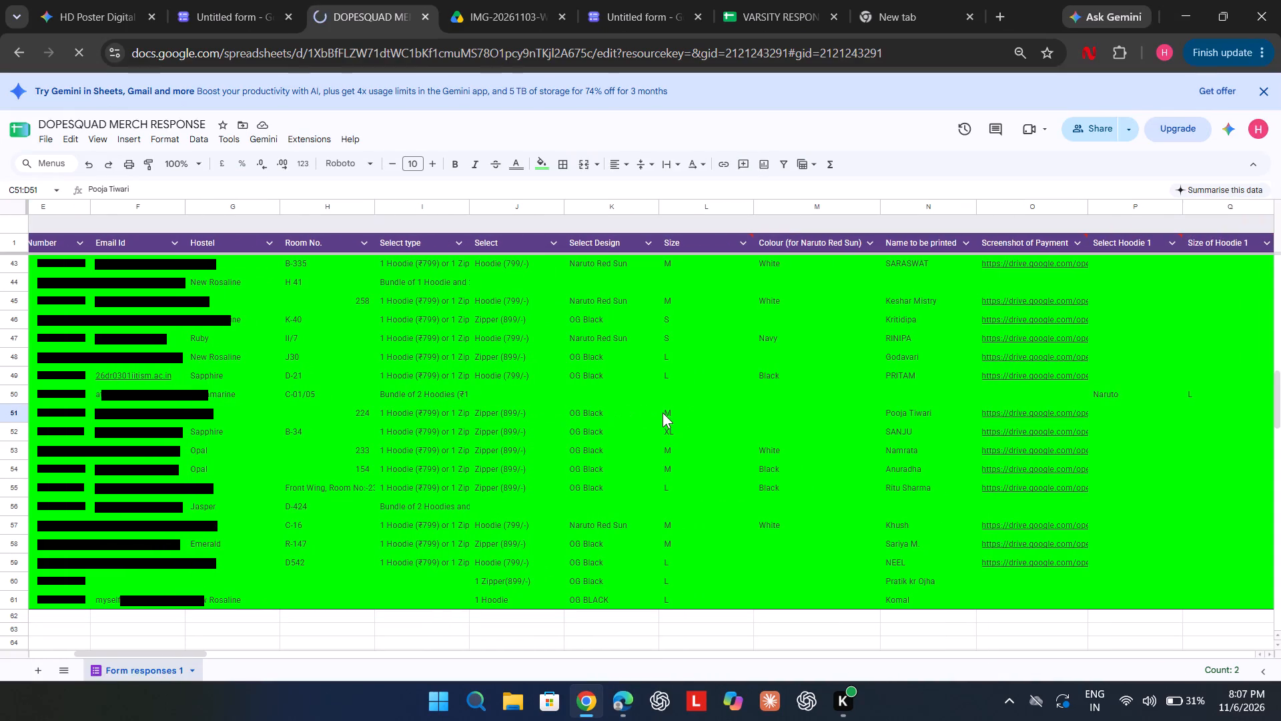
click(663, 413)
double_click(663, 413)
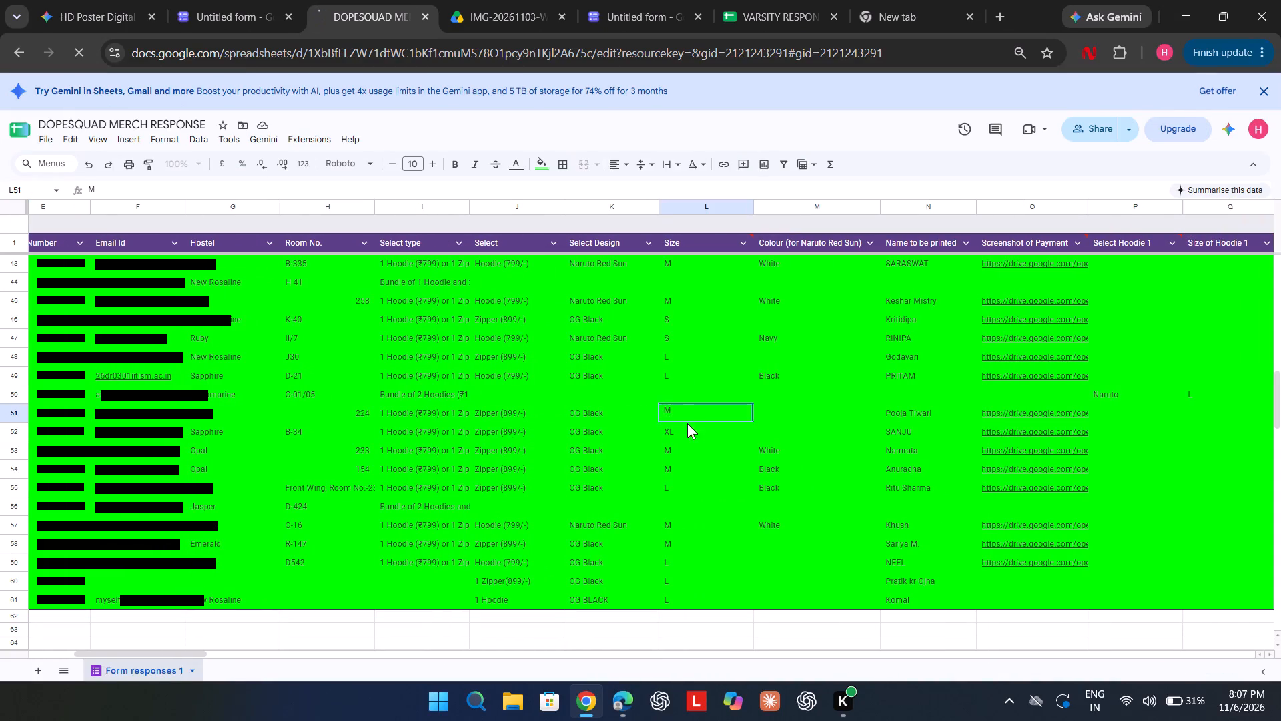
triple_click(909, 408)
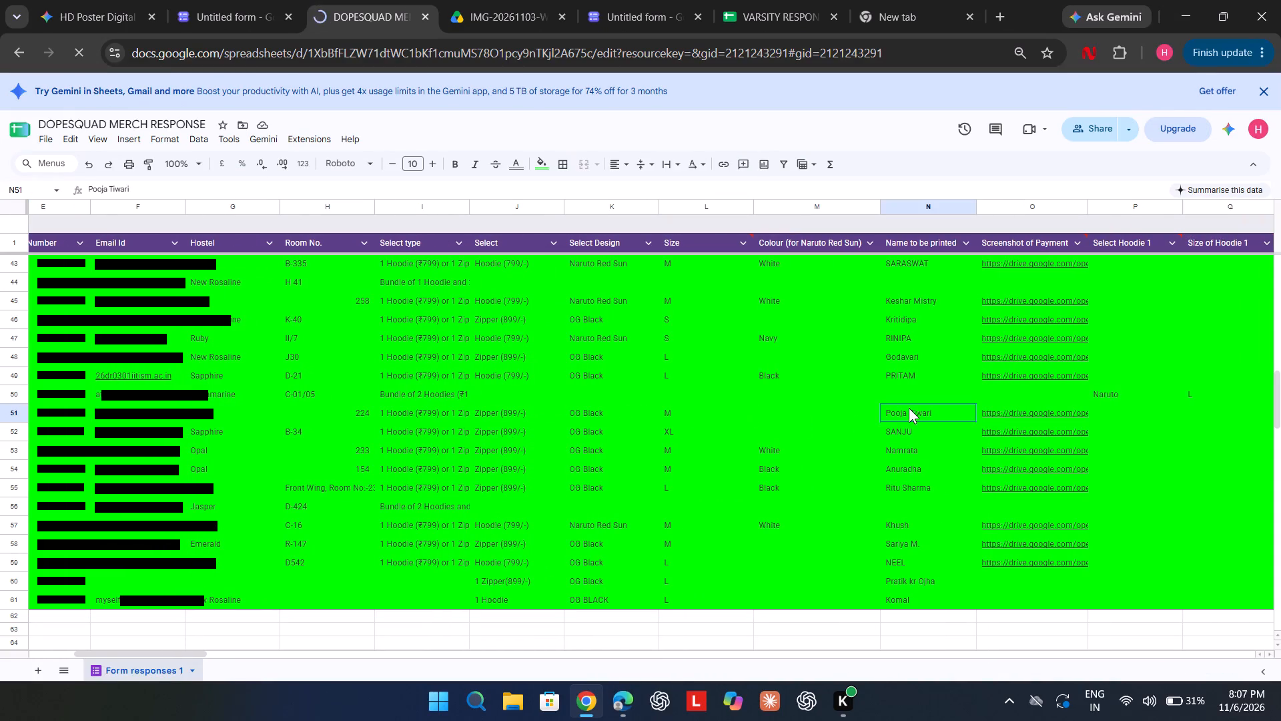
click(909, 408)
key(ctrl+c)
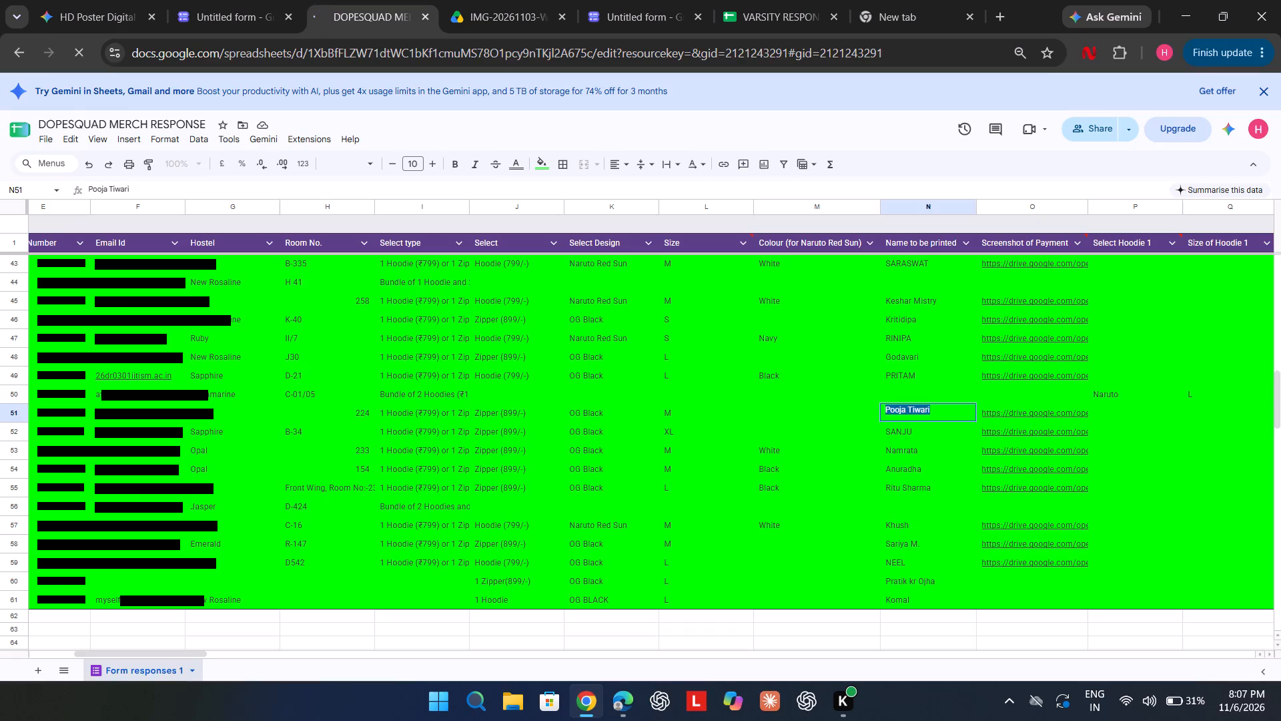
click(838, 413)
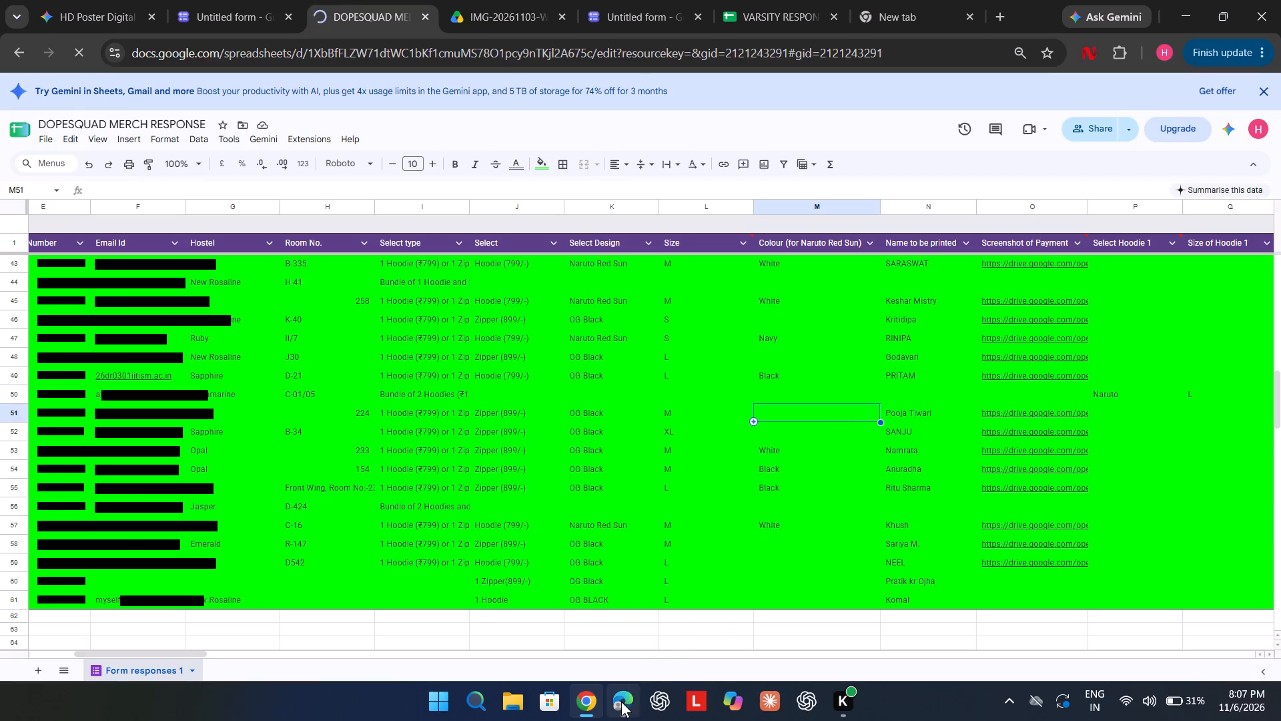
In Microsoft Edge, set cell D32 of OG BLACK to M and paste the copied print name into cell E32.
click(620, 704)
key(m)
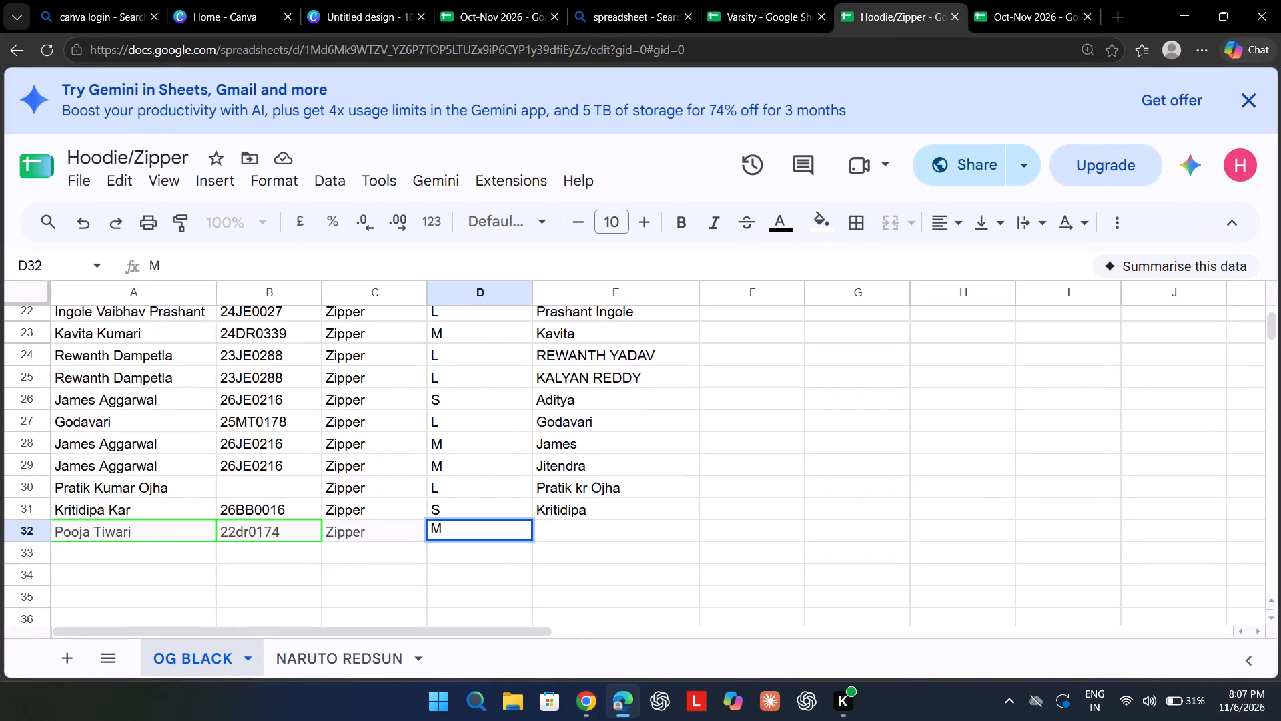
key(Right)
key(ctrl+v)
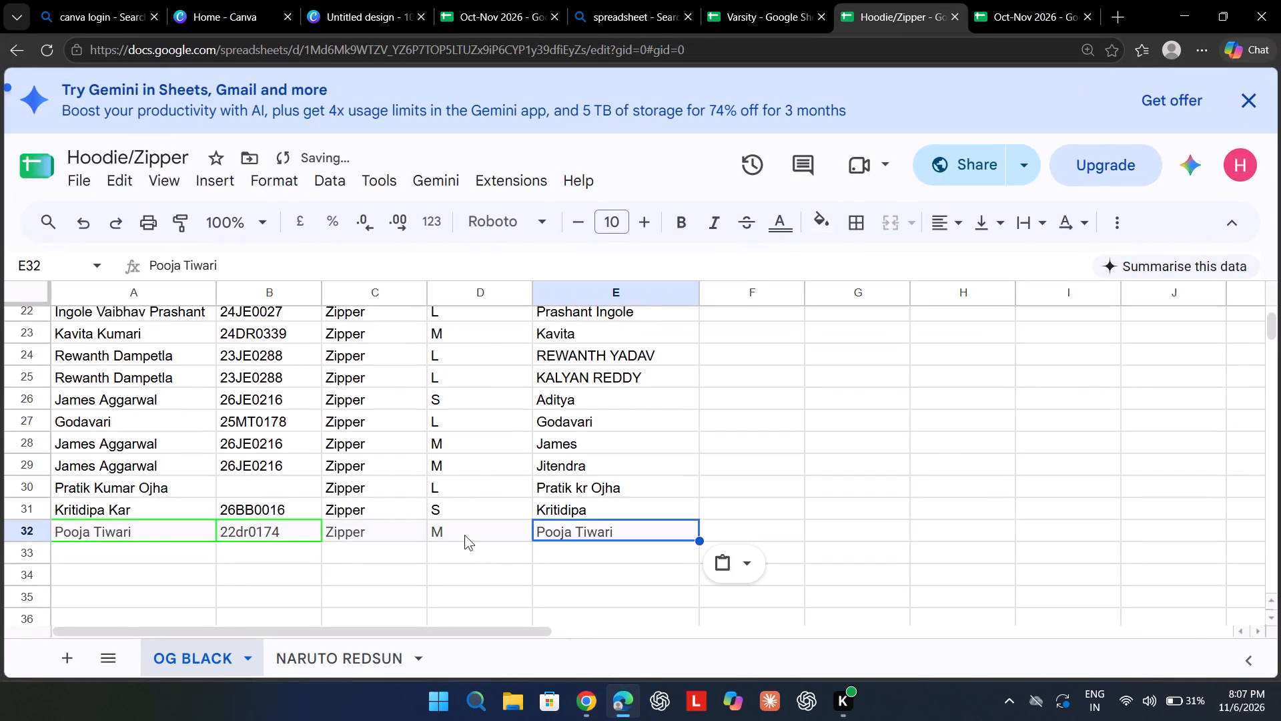
Examine the names, item types, designs and sizes in response rows 43 to 61 in Google Chrome alongside OG BLACK in Microsoft Edge.
click(580, 698)
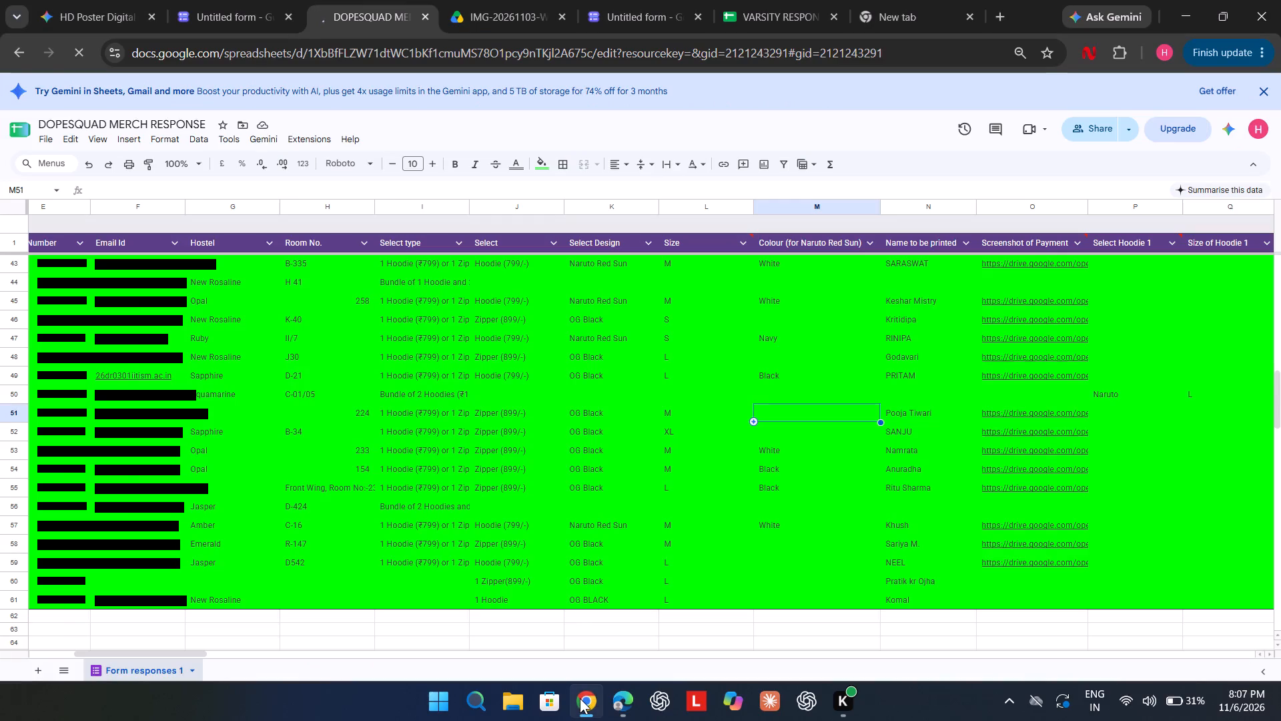
scroll(580, 698, right, 1)
scroll(545, 582, right, 1)
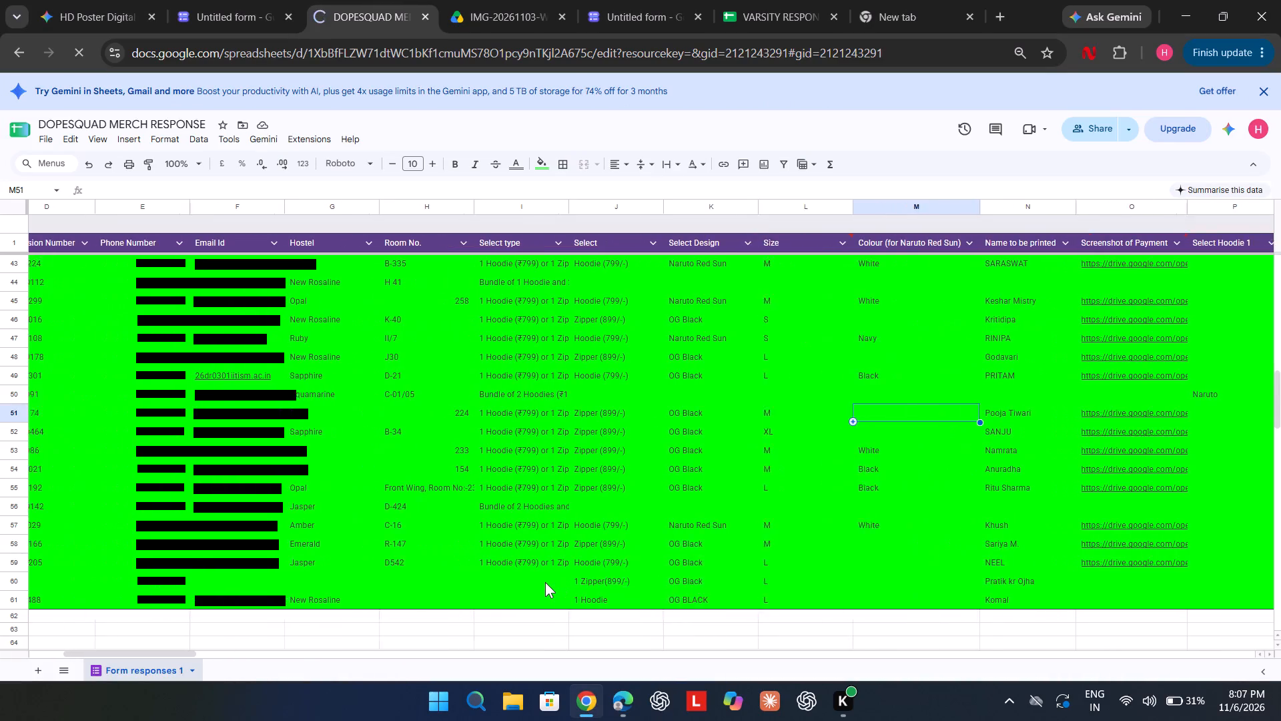
scroll(545, 582, right, 2)
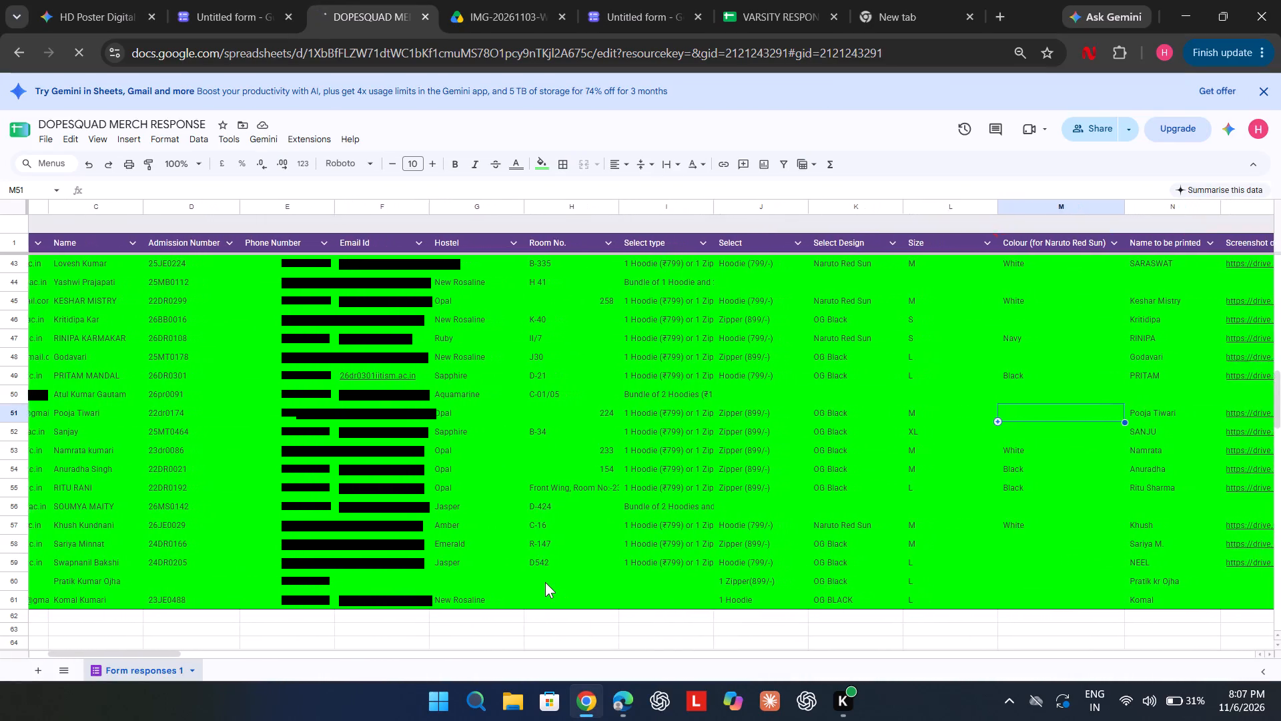
scroll(545, 582, right, 1)
scroll(545, 582, left, 2)
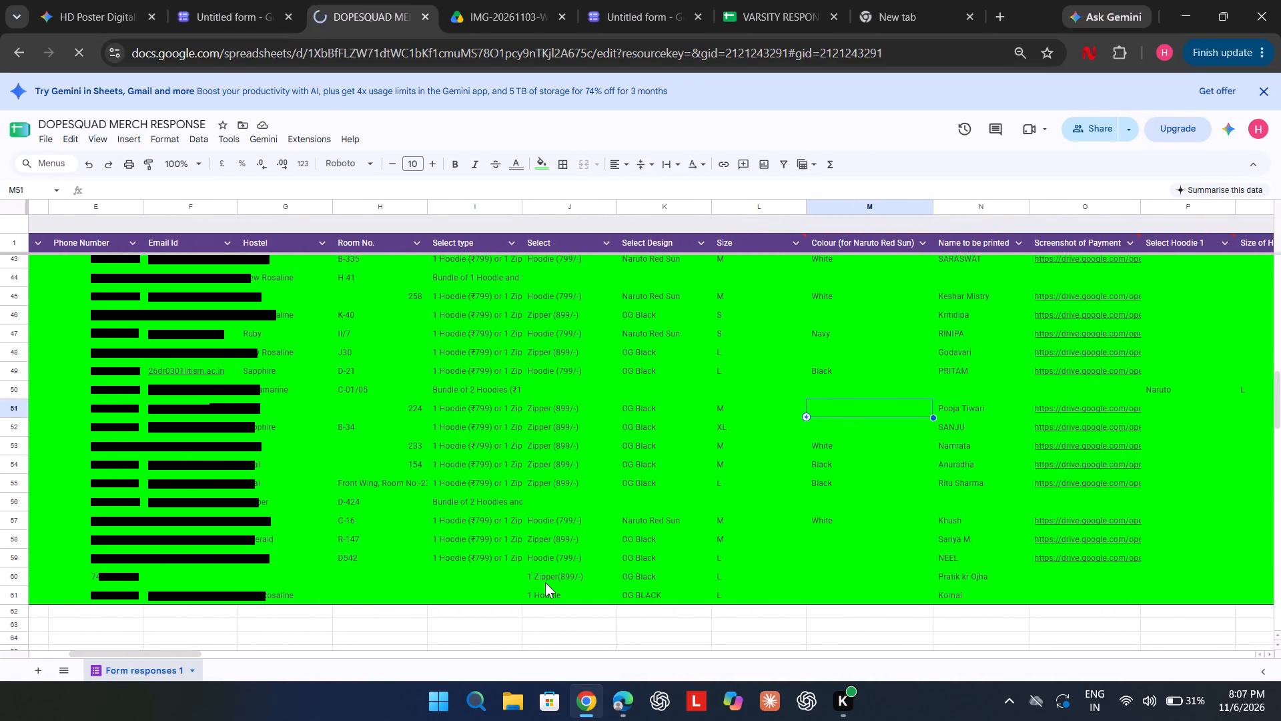
click(628, 711)
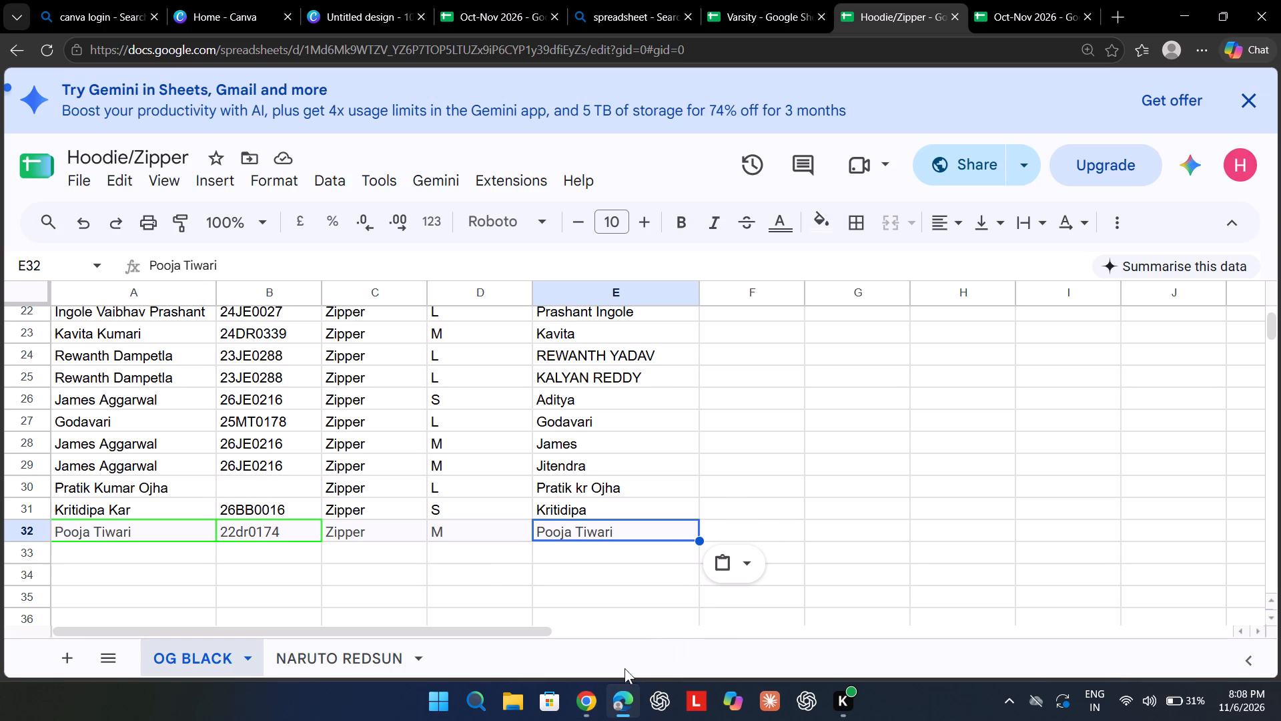
click(587, 694)
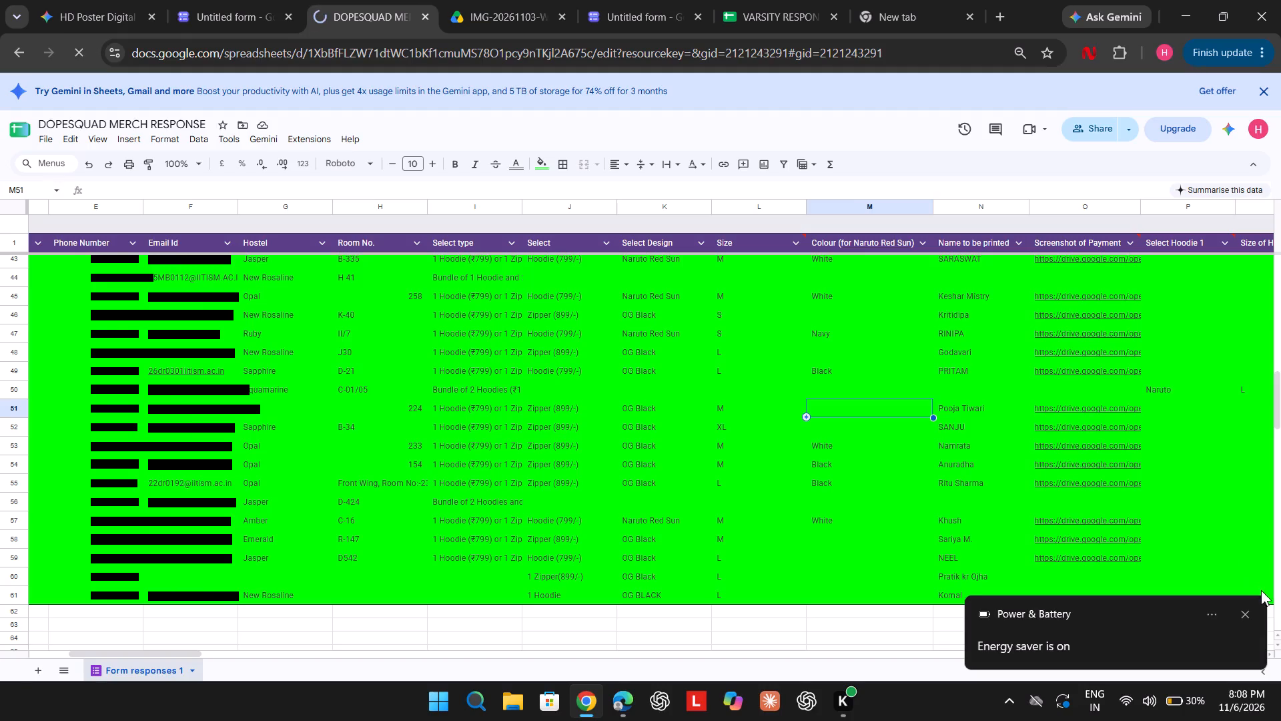
Dismiss the energy saver notification.
click(1252, 610)
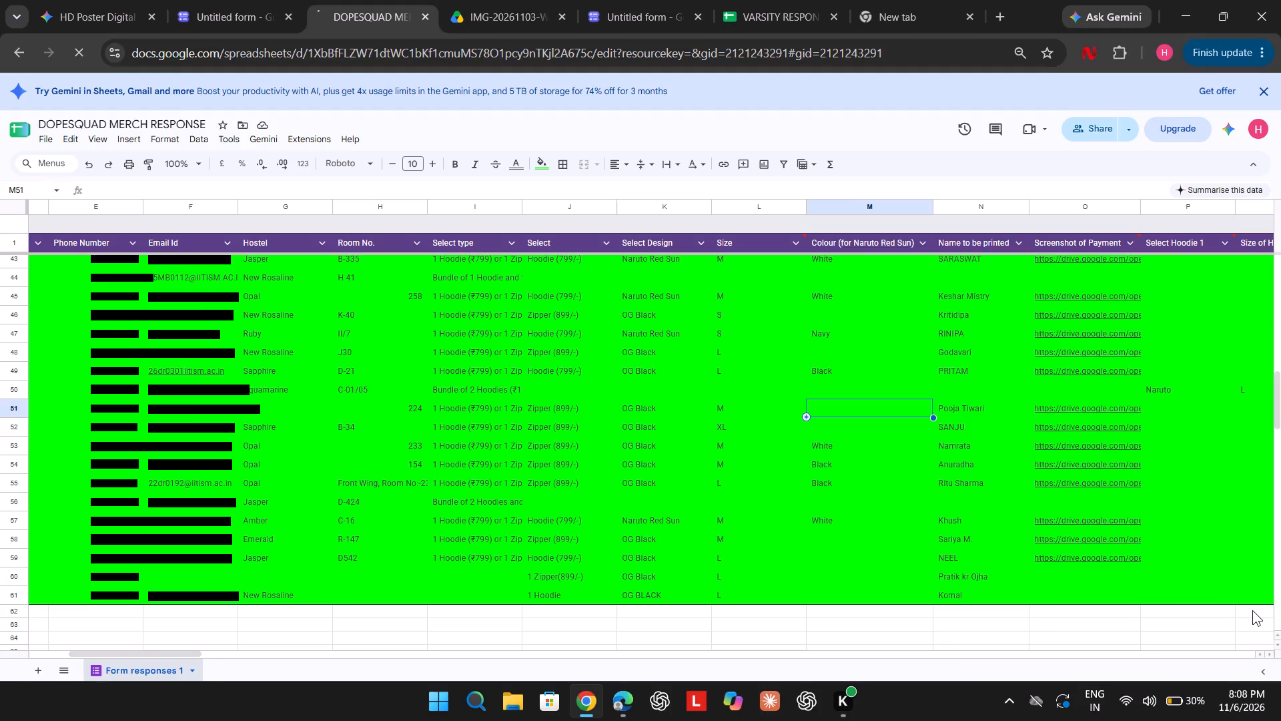
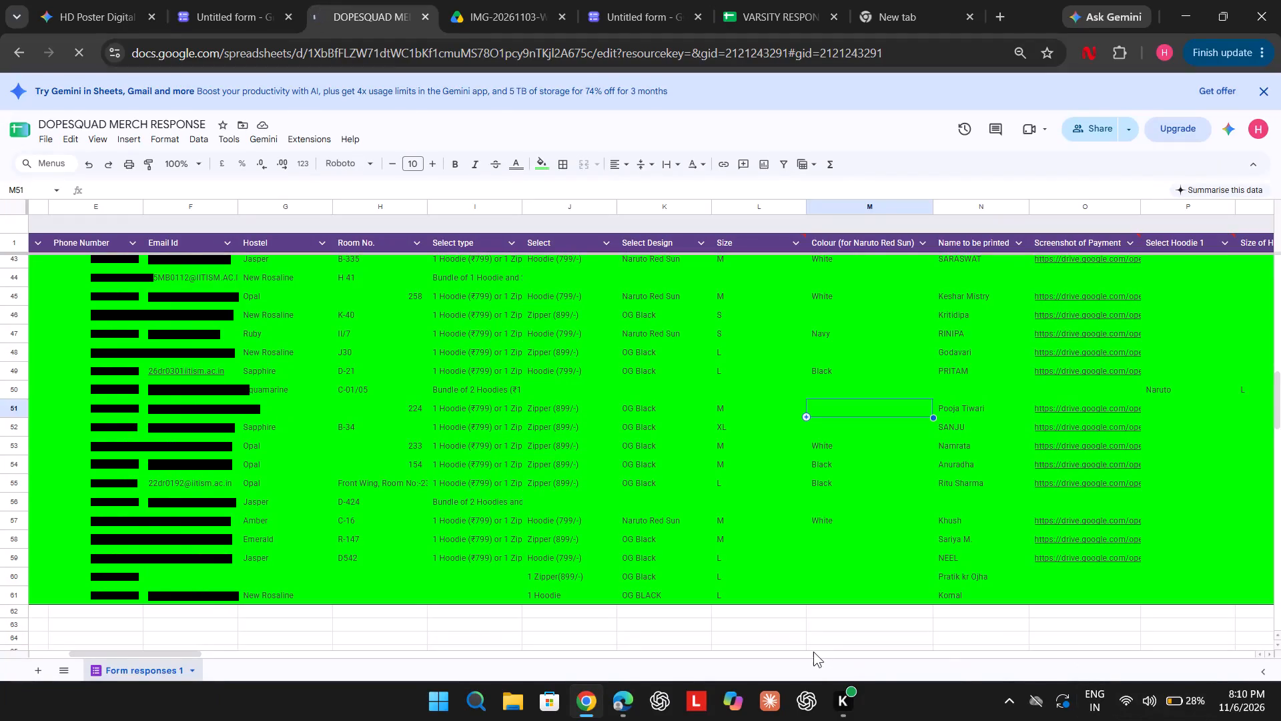
Check the name and order details of response row 52 in Google Chrome against the entries in OG BLACK in Microsoft Edge.
click(614, 704)
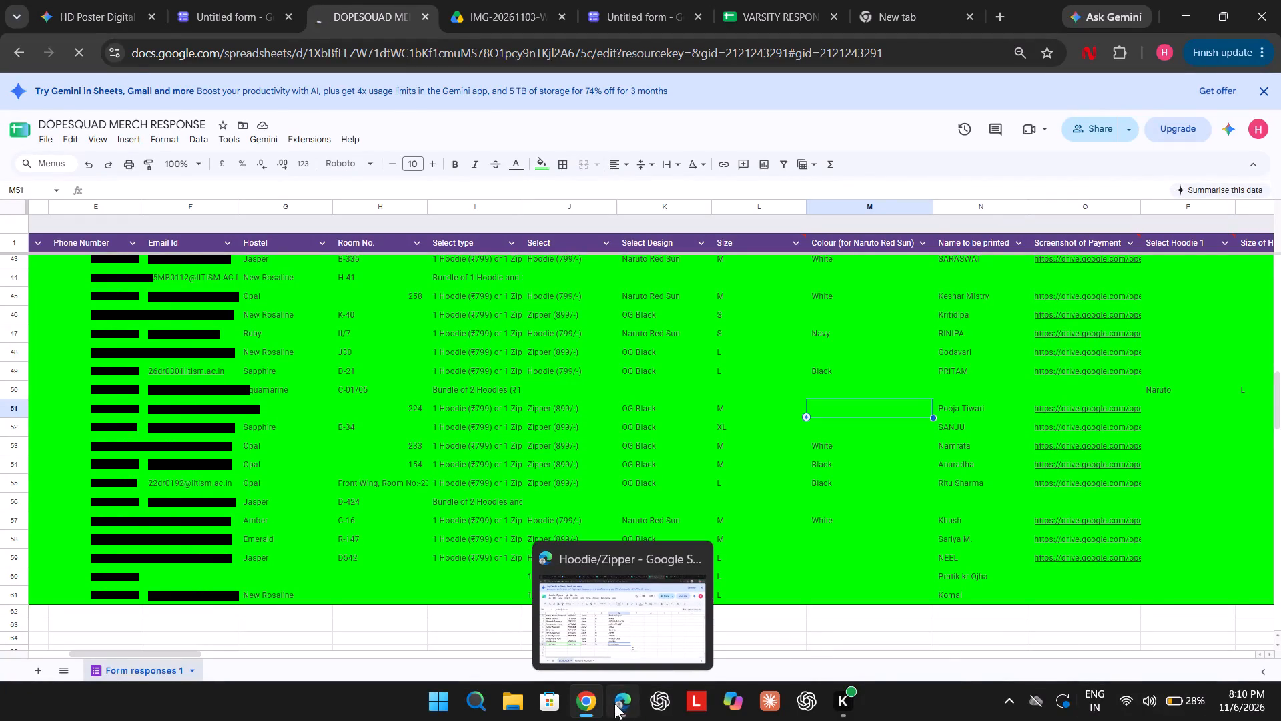
click(583, 697)
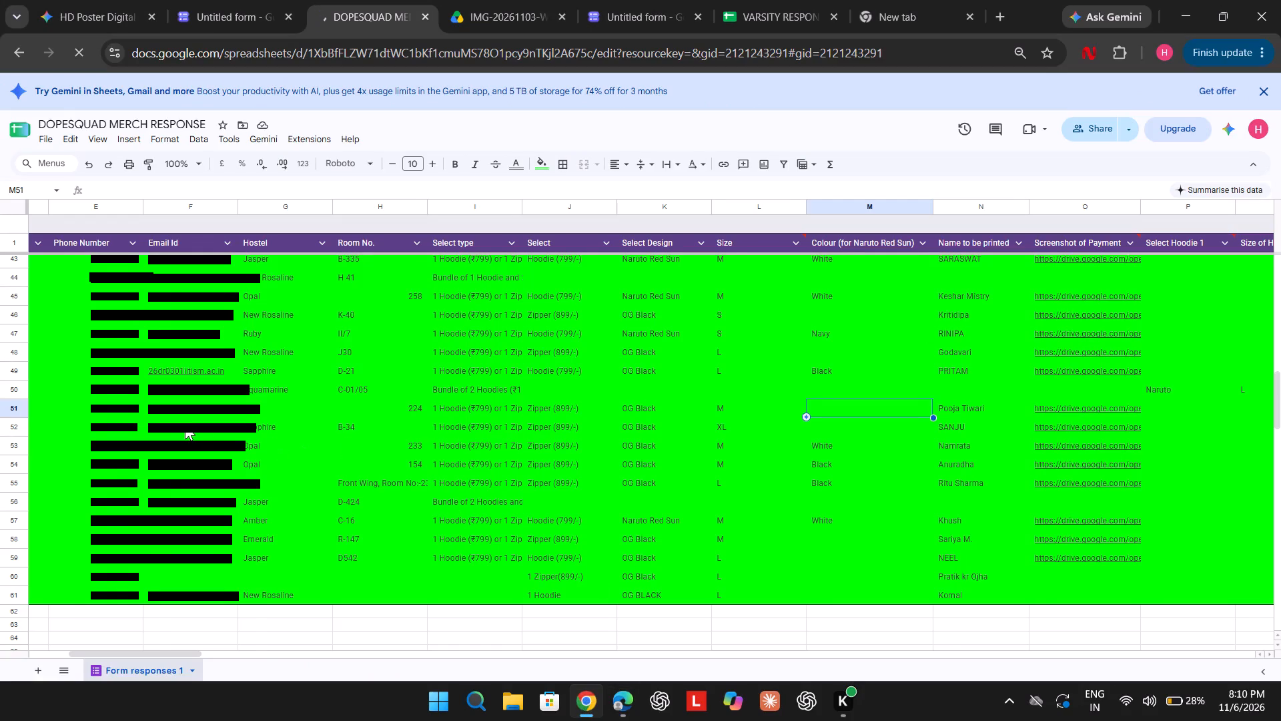
scroll(185, 425, right, 3)
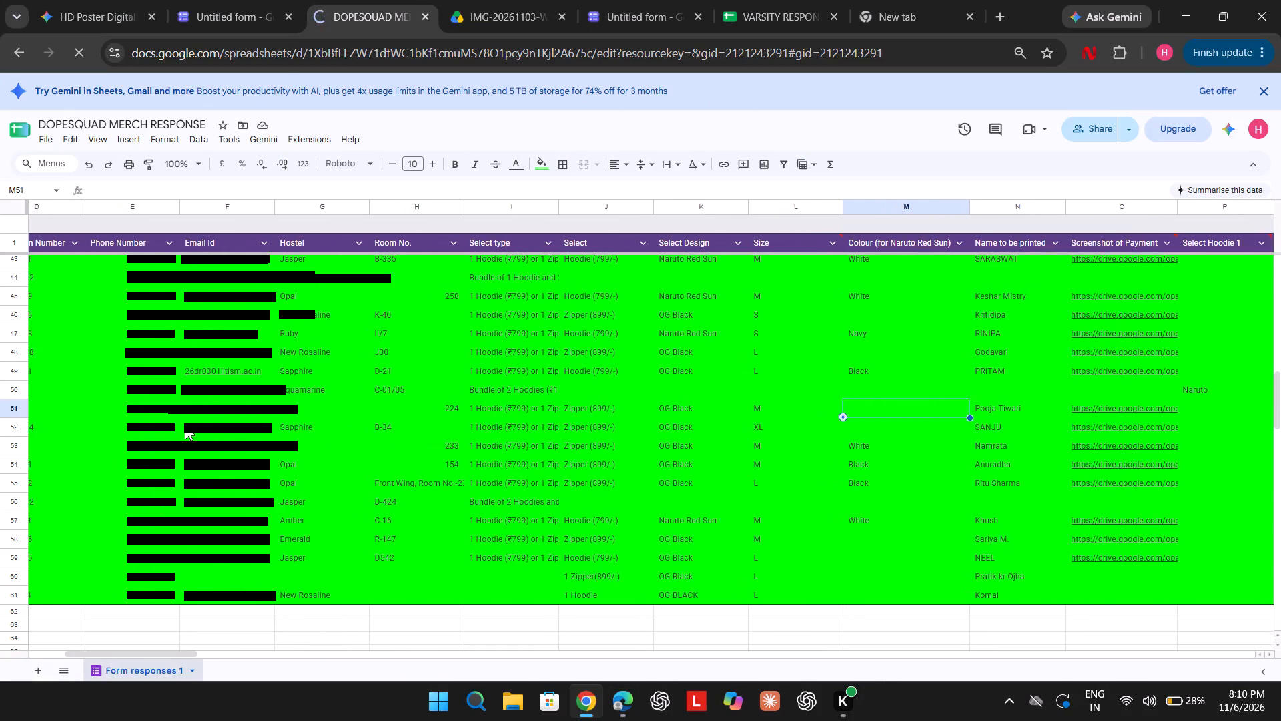
scroll(185, 425, right, 2)
click(216, 425)
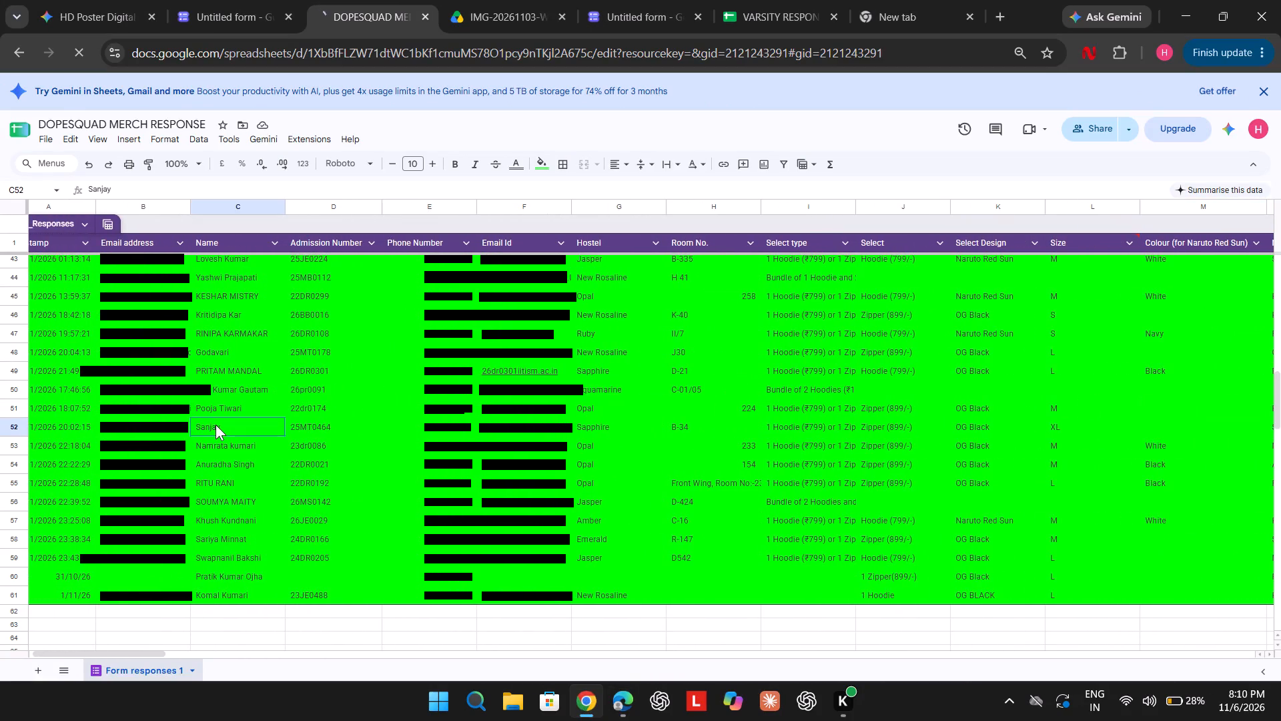
scroll(216, 425, left, 2)
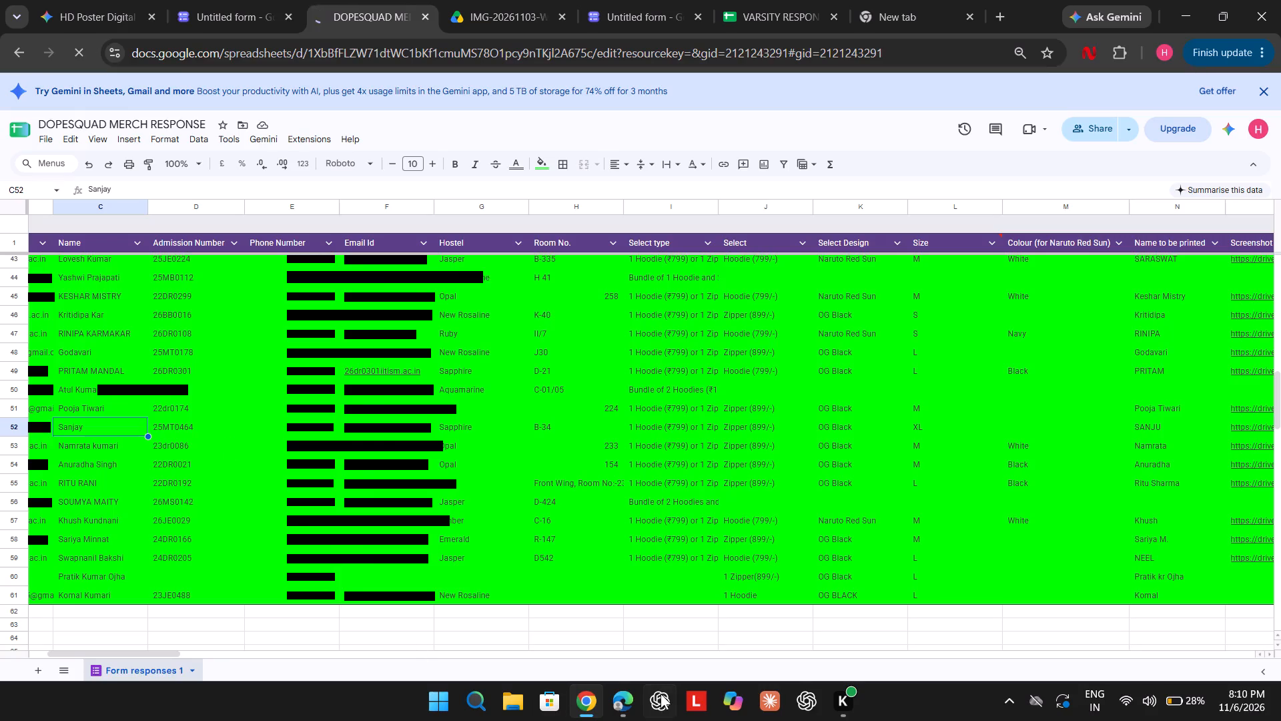
click(625, 710)
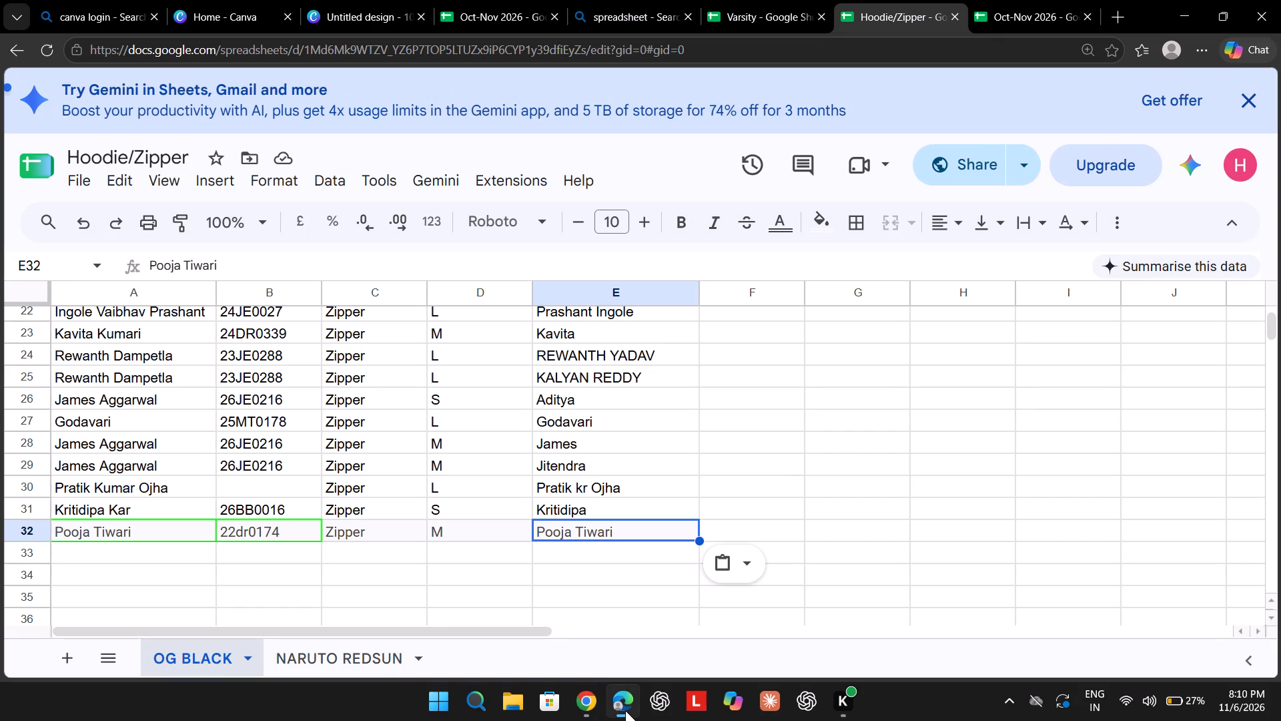
Copy the name and admission number from response cells C52:D52 in Google Chrome into A33:B33 of OG BLACK in Microsoft Edge.
click(587, 699)
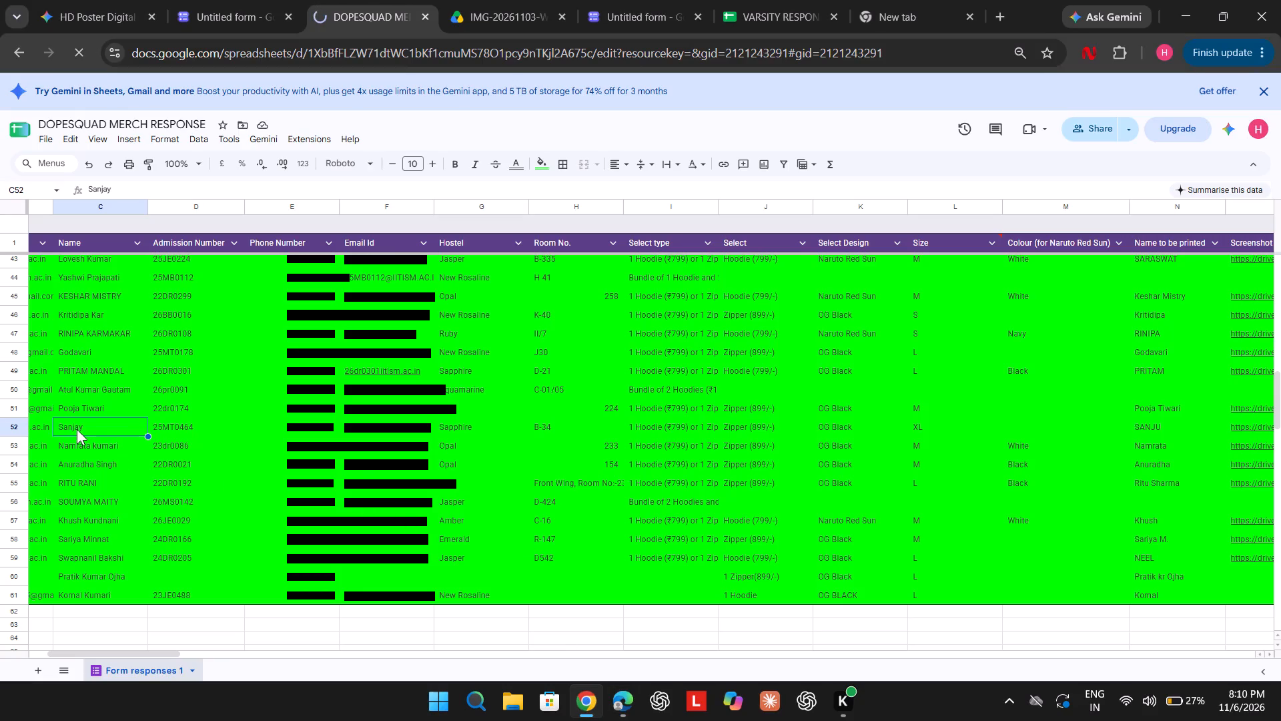
drag(77, 429, 177, 419)
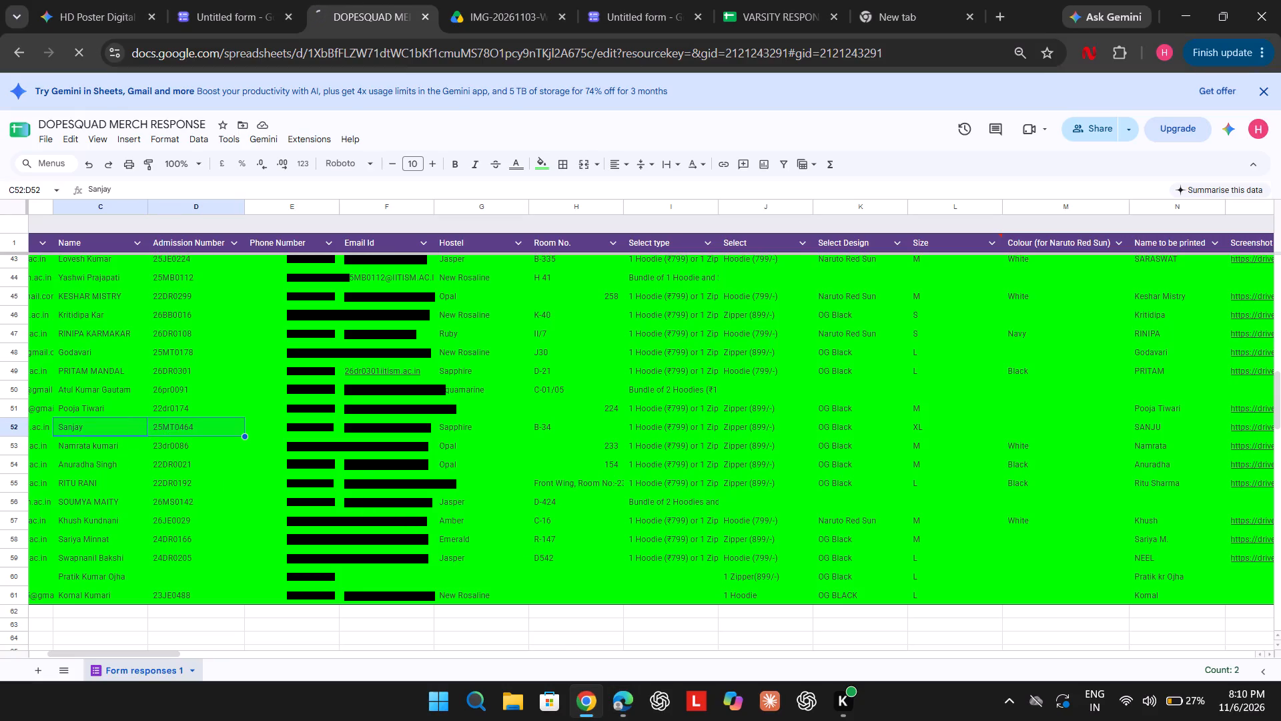
key(ctrl+c)
click(618, 711)
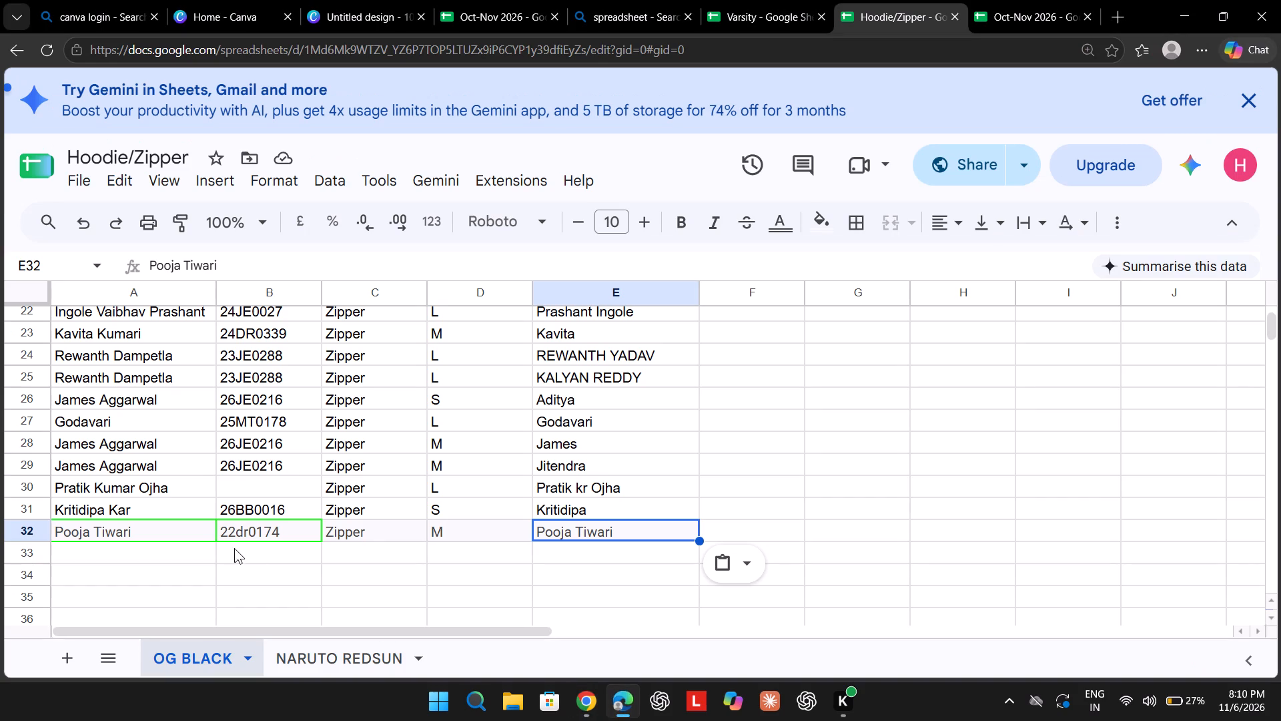
drag(164, 549, 266, 553)
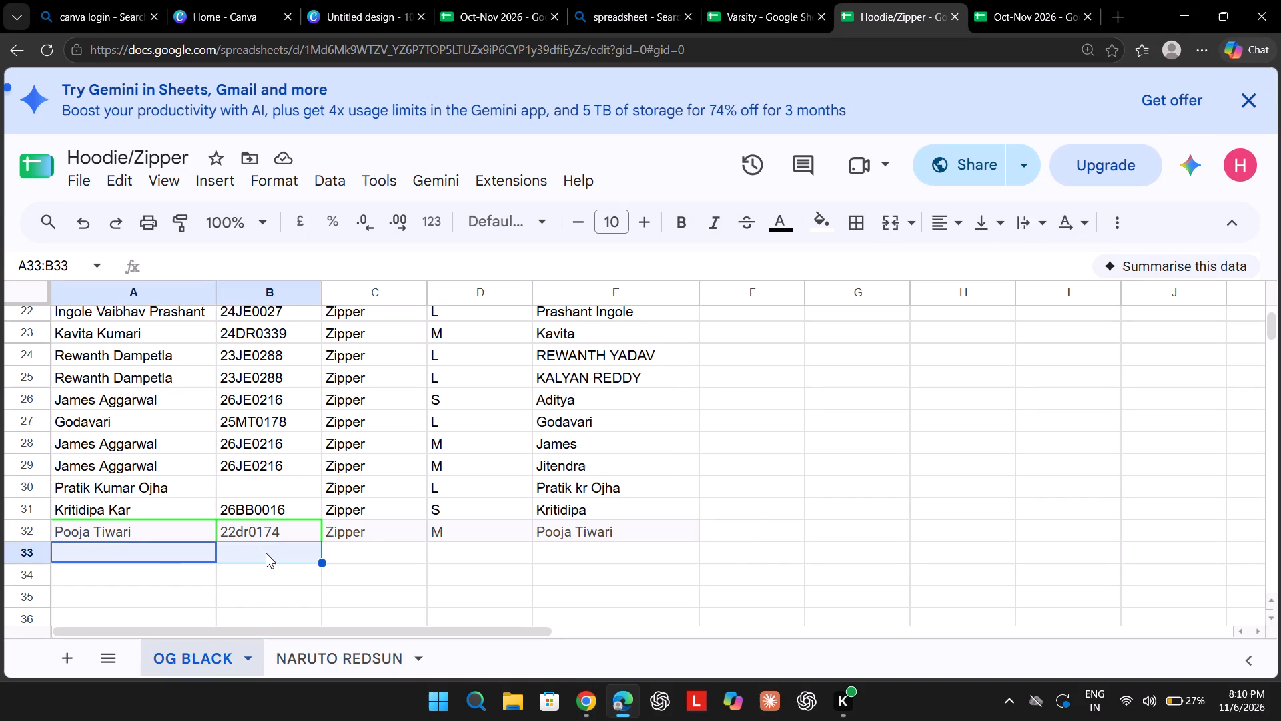
key(ctrl+v)
Complete OG BLACK row 33 in Microsoft Edge with Zipper, size XL and the print name copied from response cell N52 in Google Chrome.
click(595, 720)
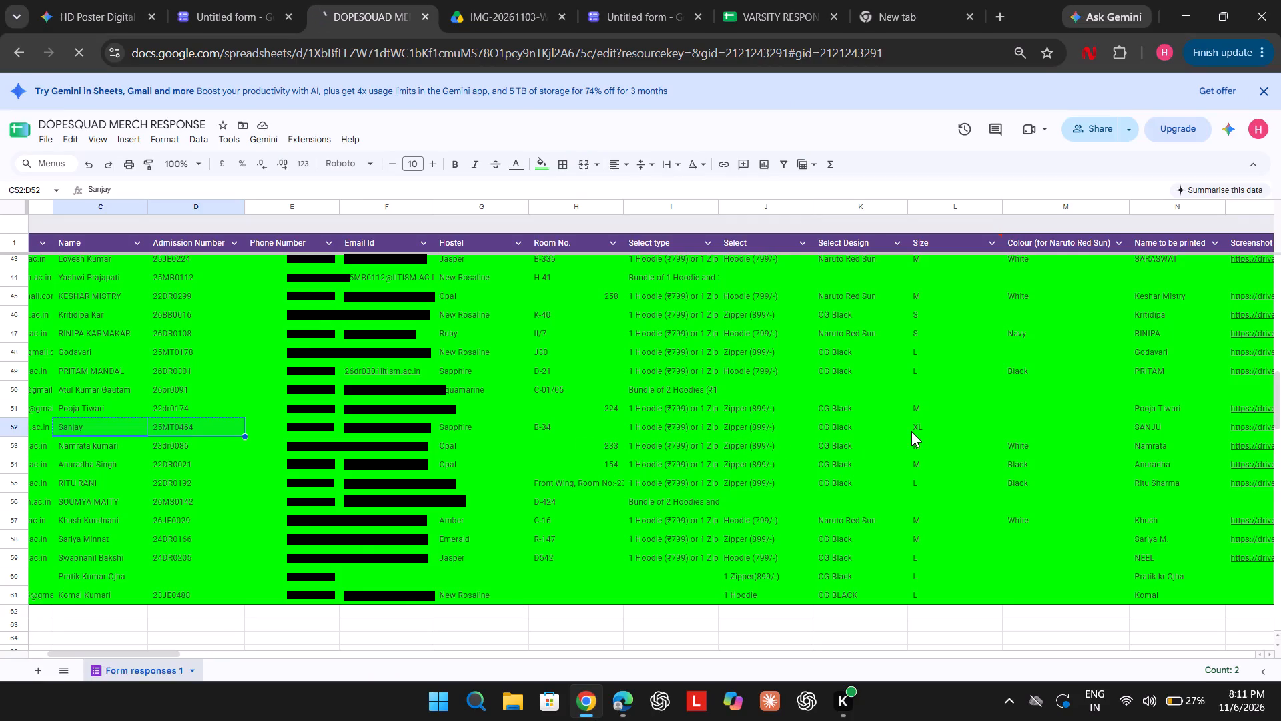
triple_click(1158, 425)
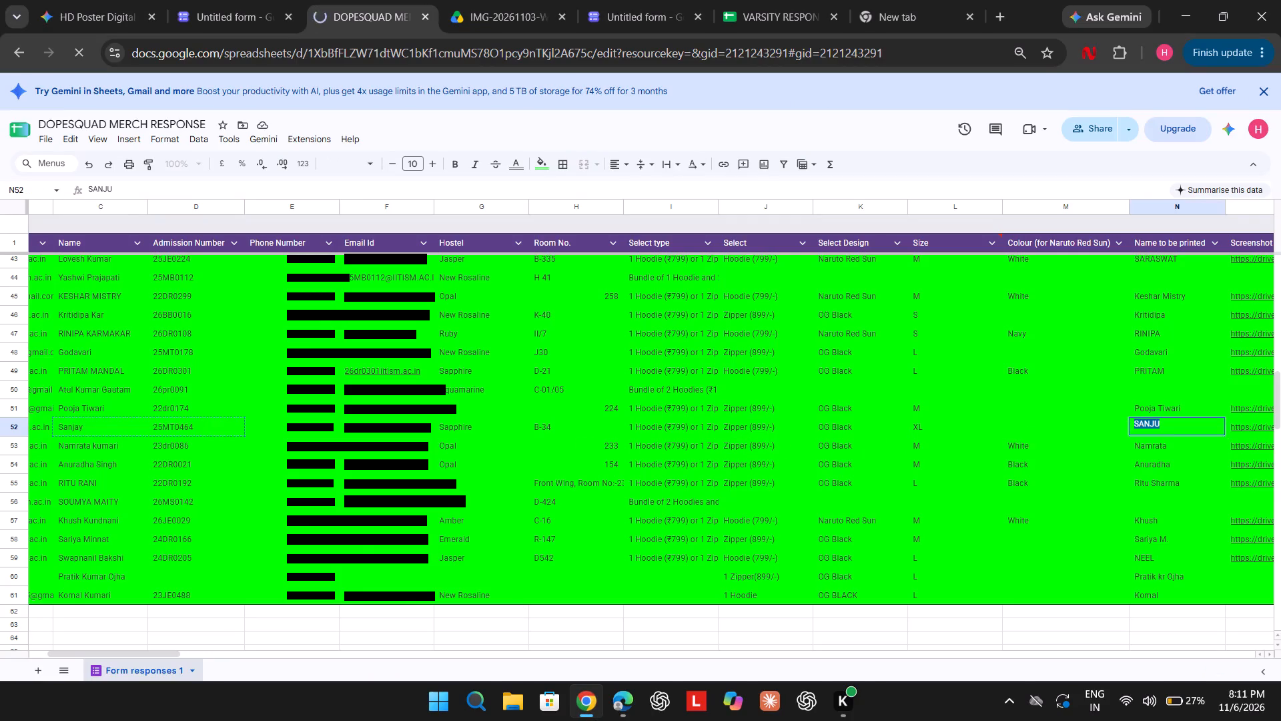
key(ctrl+c)
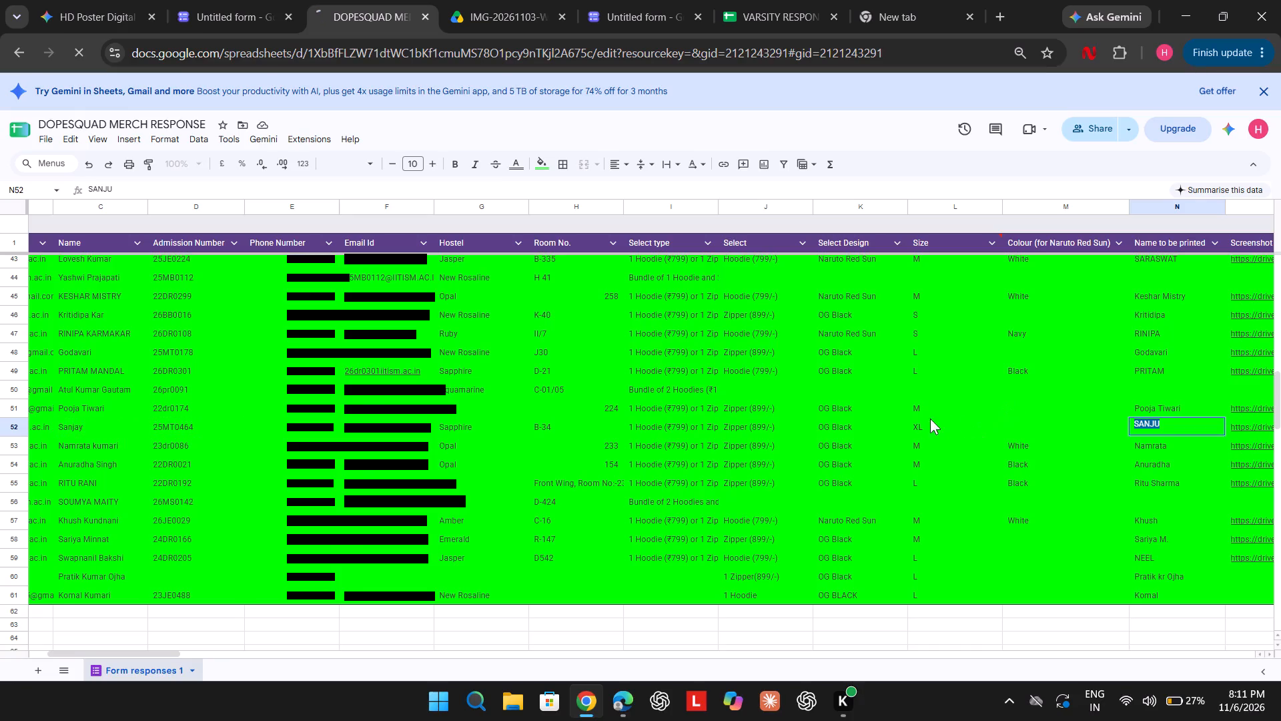
click(919, 419)
click(614, 706)
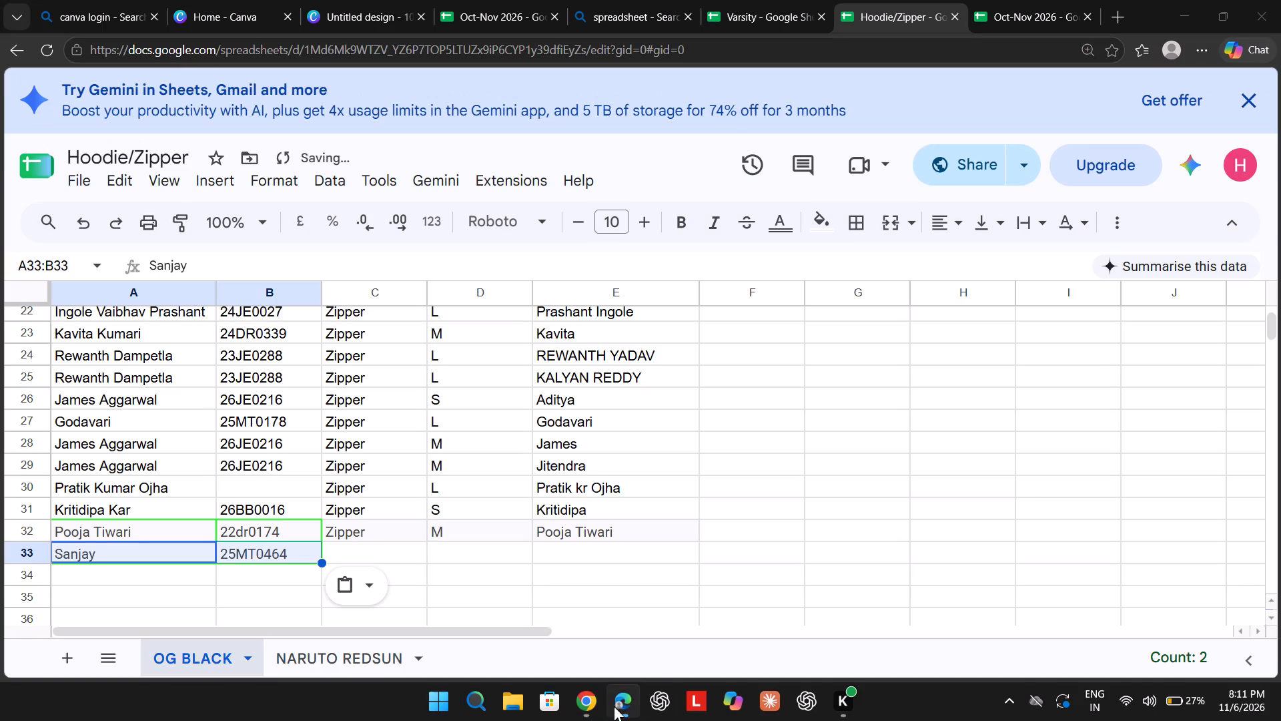
click(457, 545)
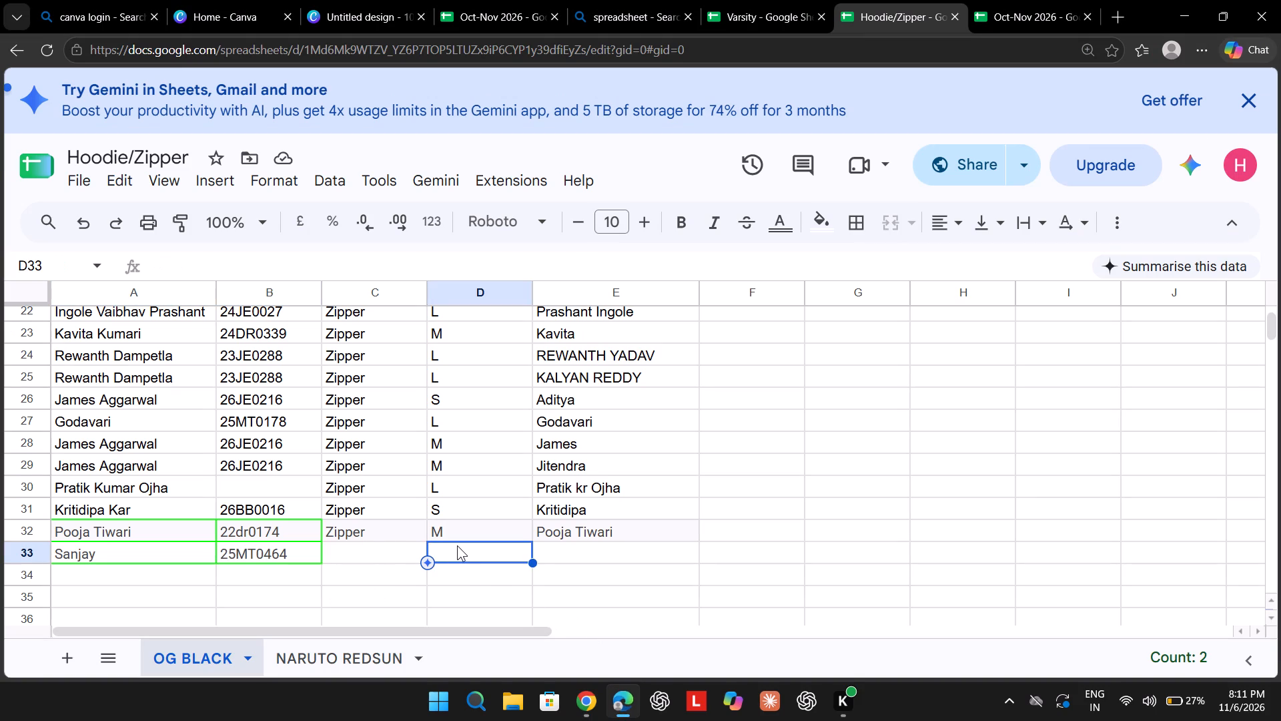
text(XL)
key(Right)
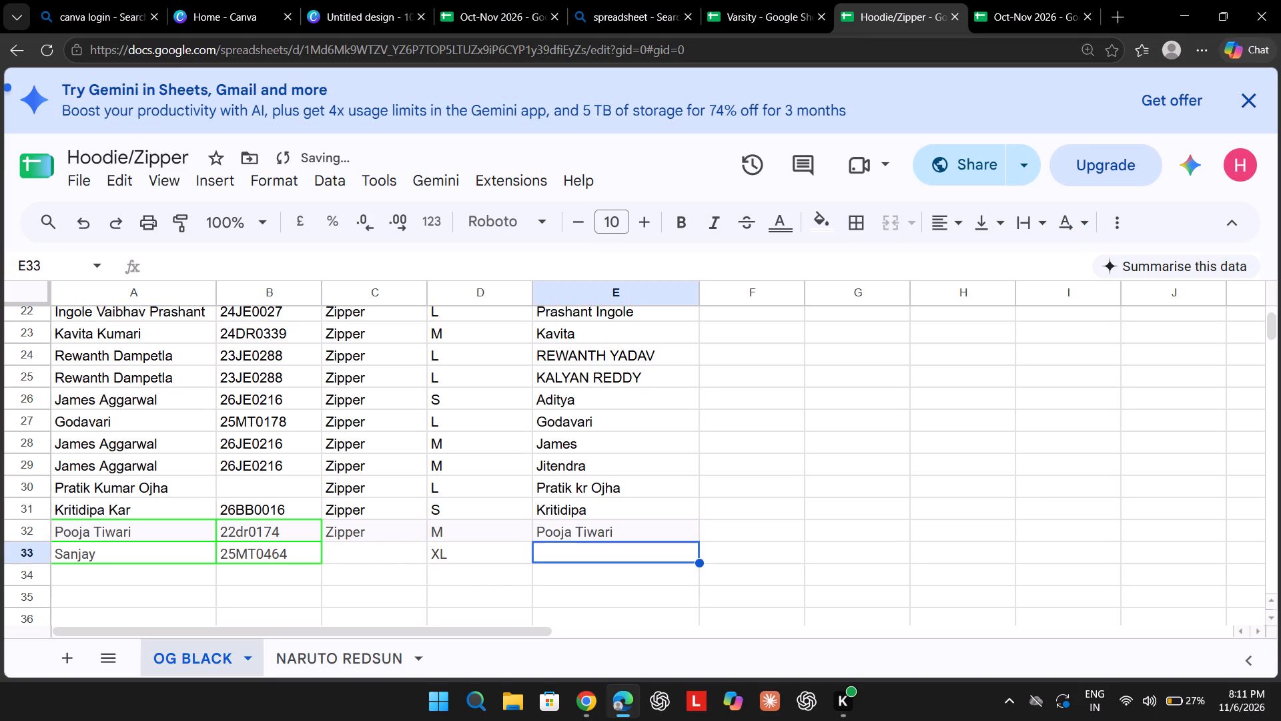
key(ctrl+v)
click(327, 546)
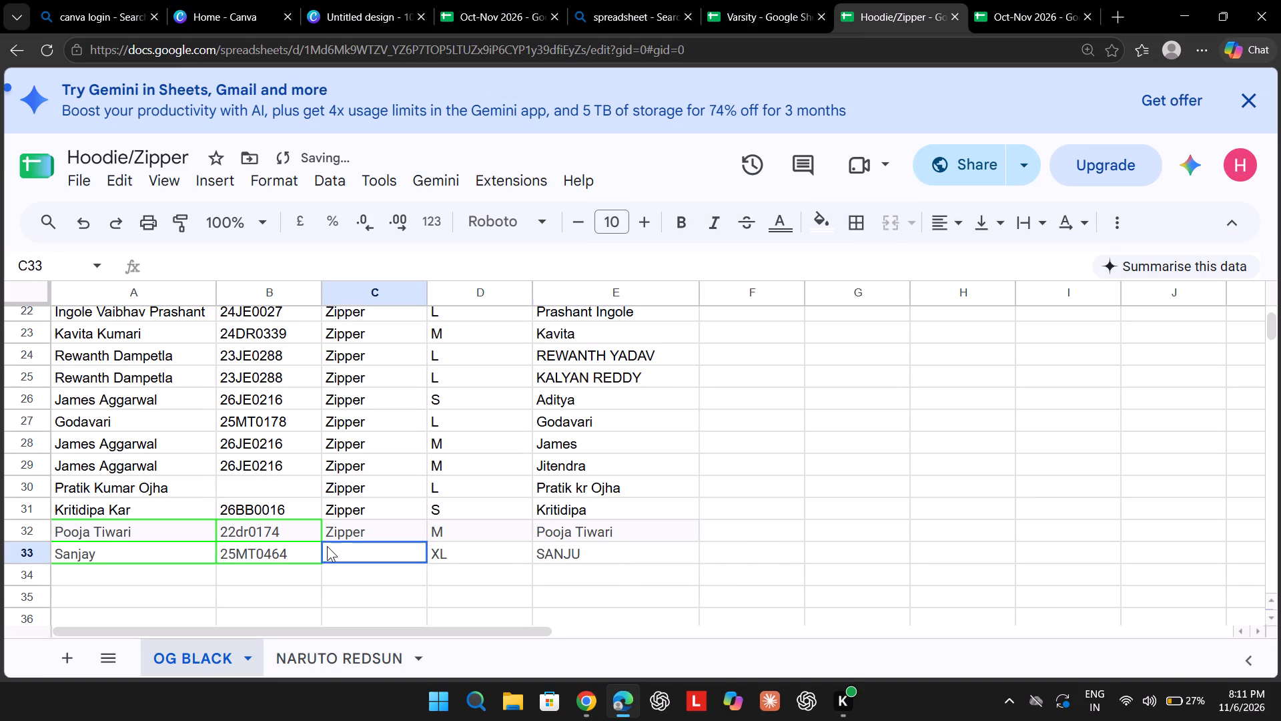
key(z)
key(Tab)
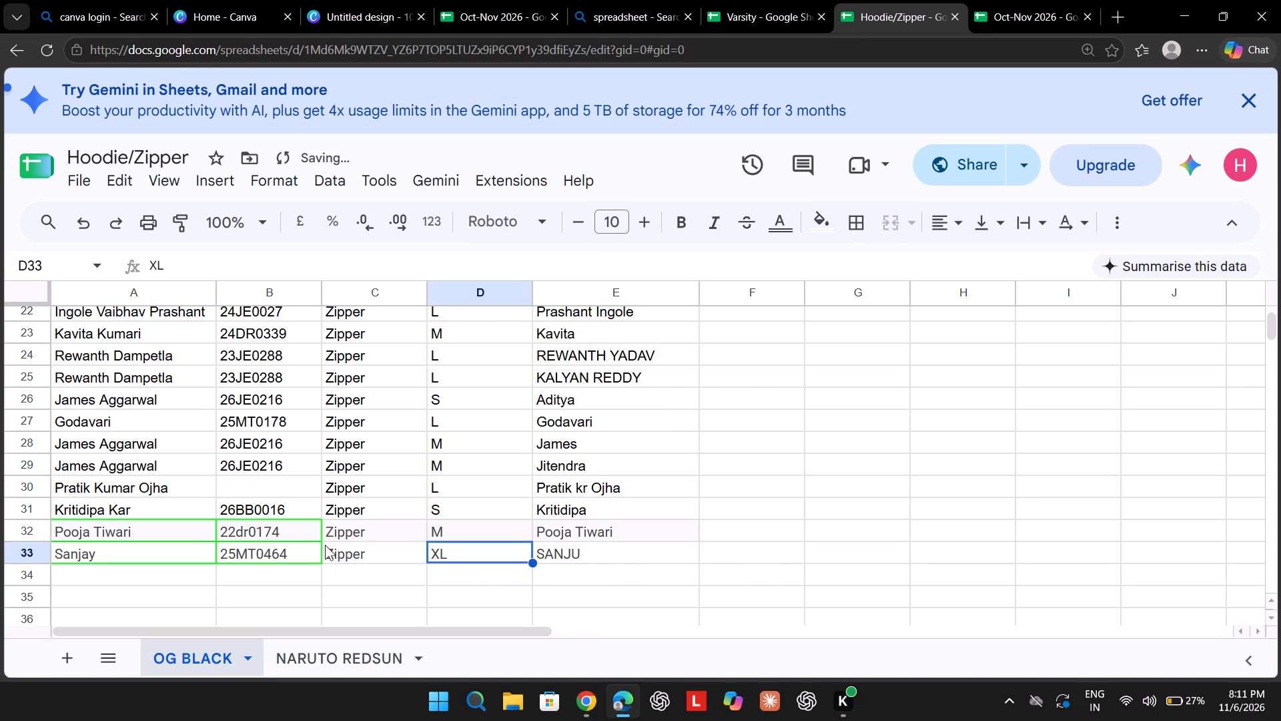
Copy the name and admission number from response cells C53:D53 in Google Chrome into A34:B34 of OG BLACK in Microsoft Edge.
click(129, 576)
click(588, 702)
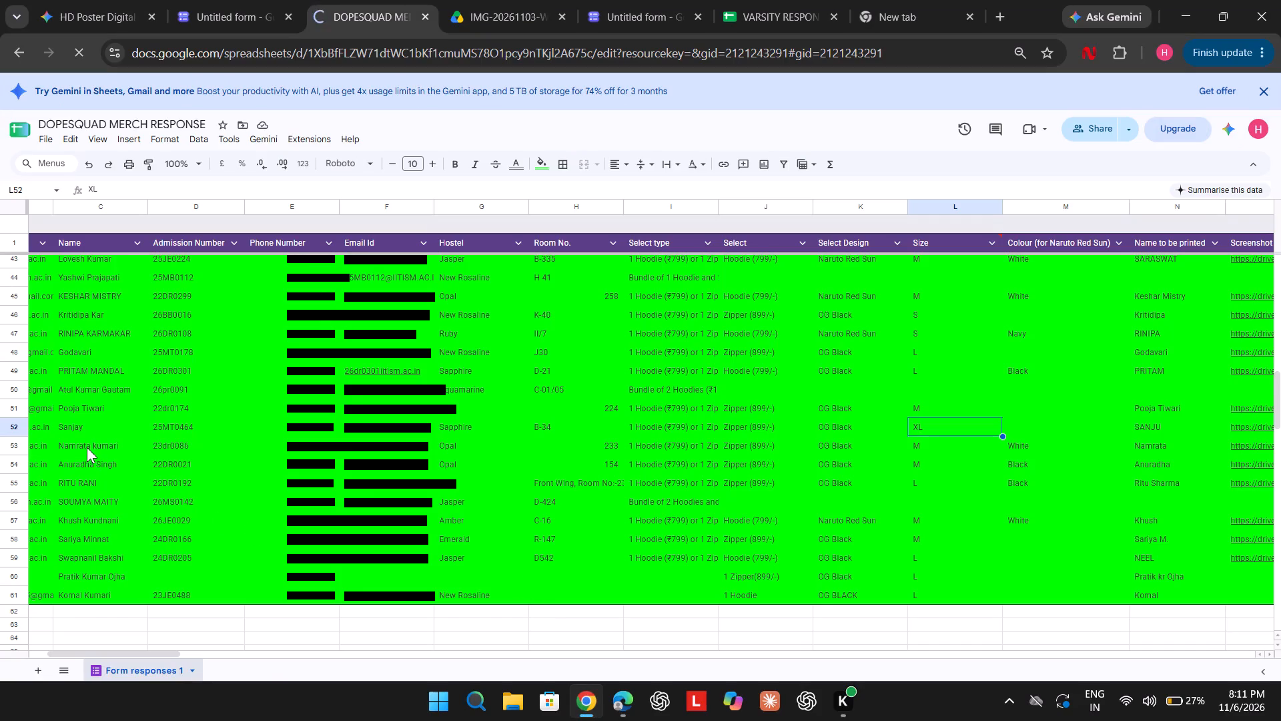
click(87, 447)
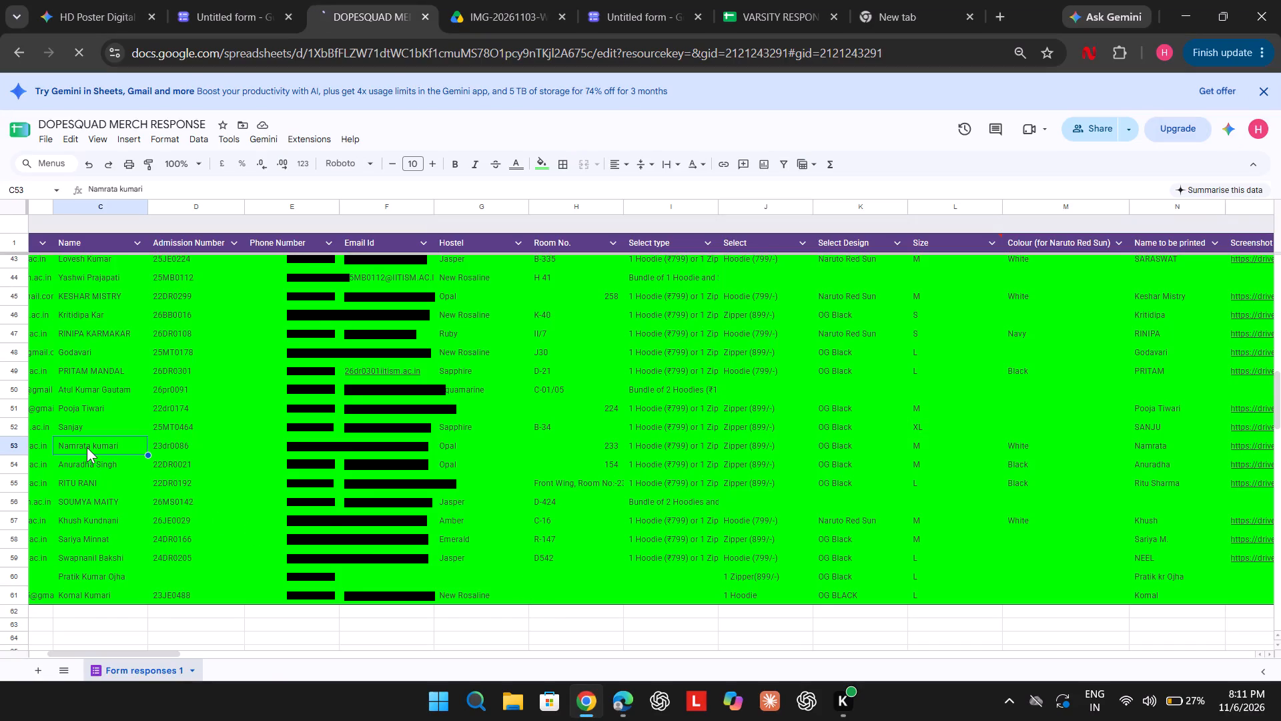
click(621, 706)
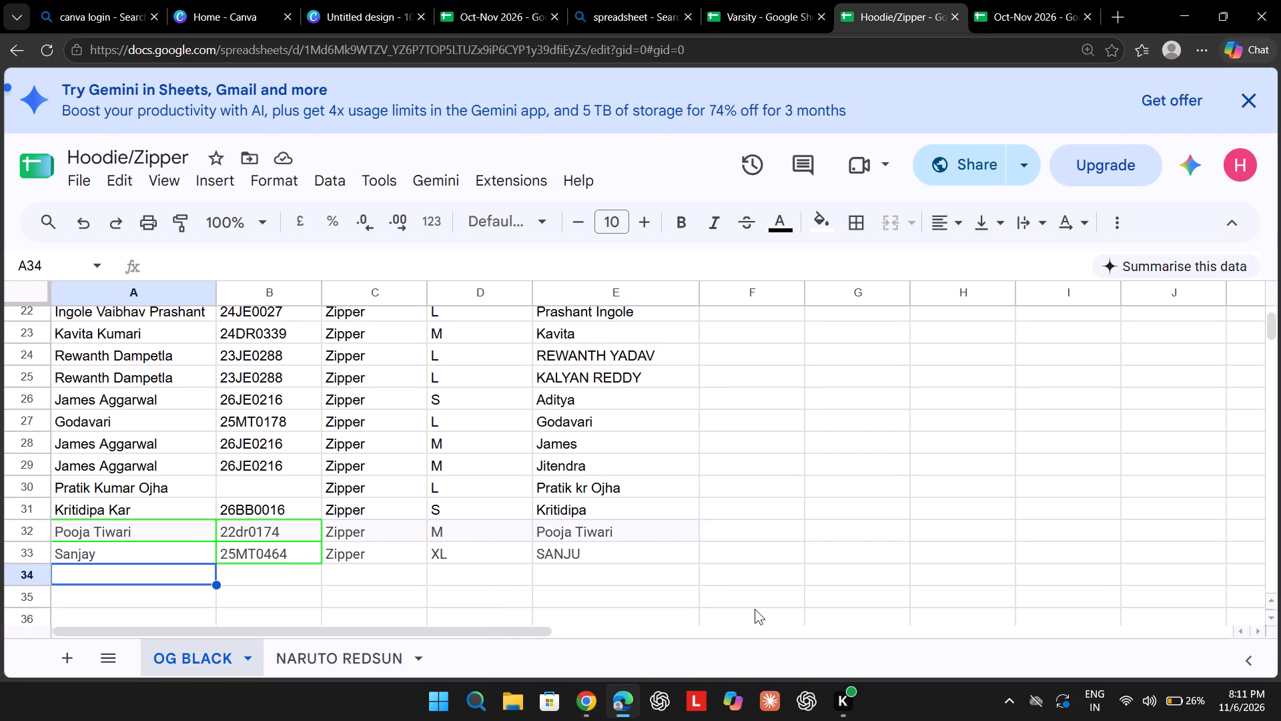
click(593, 715)
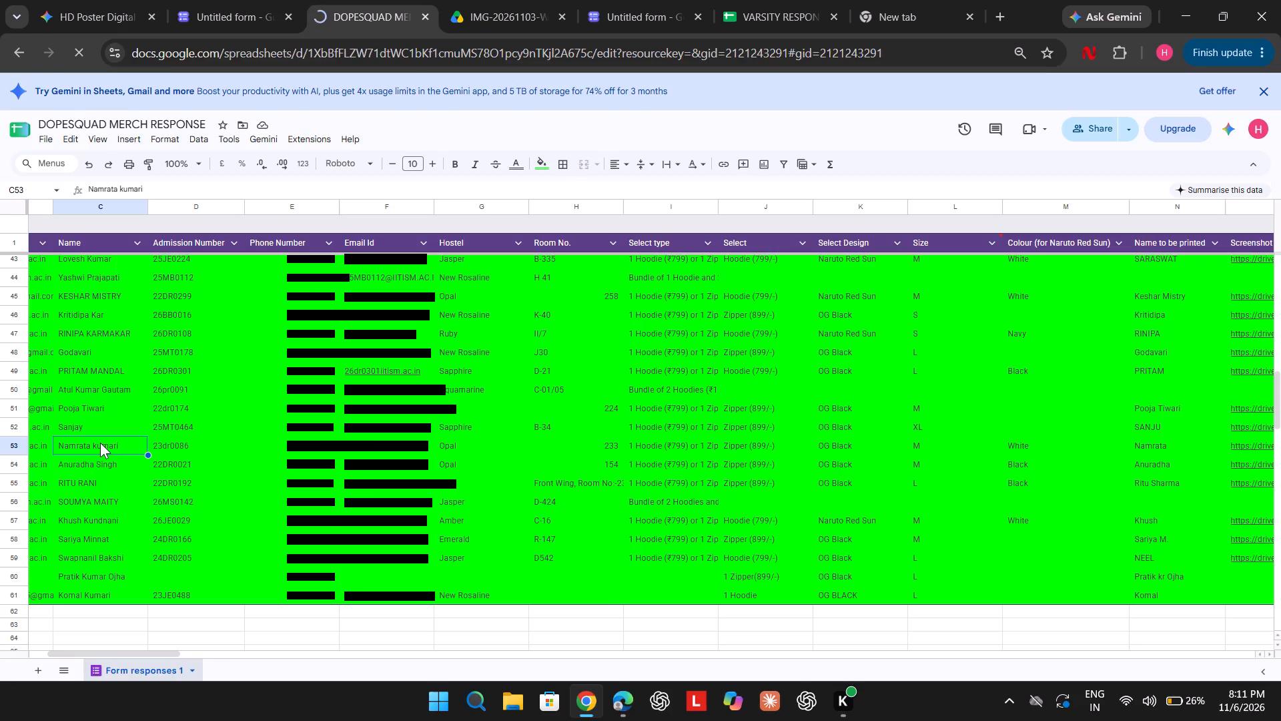
triple_click(100, 443)
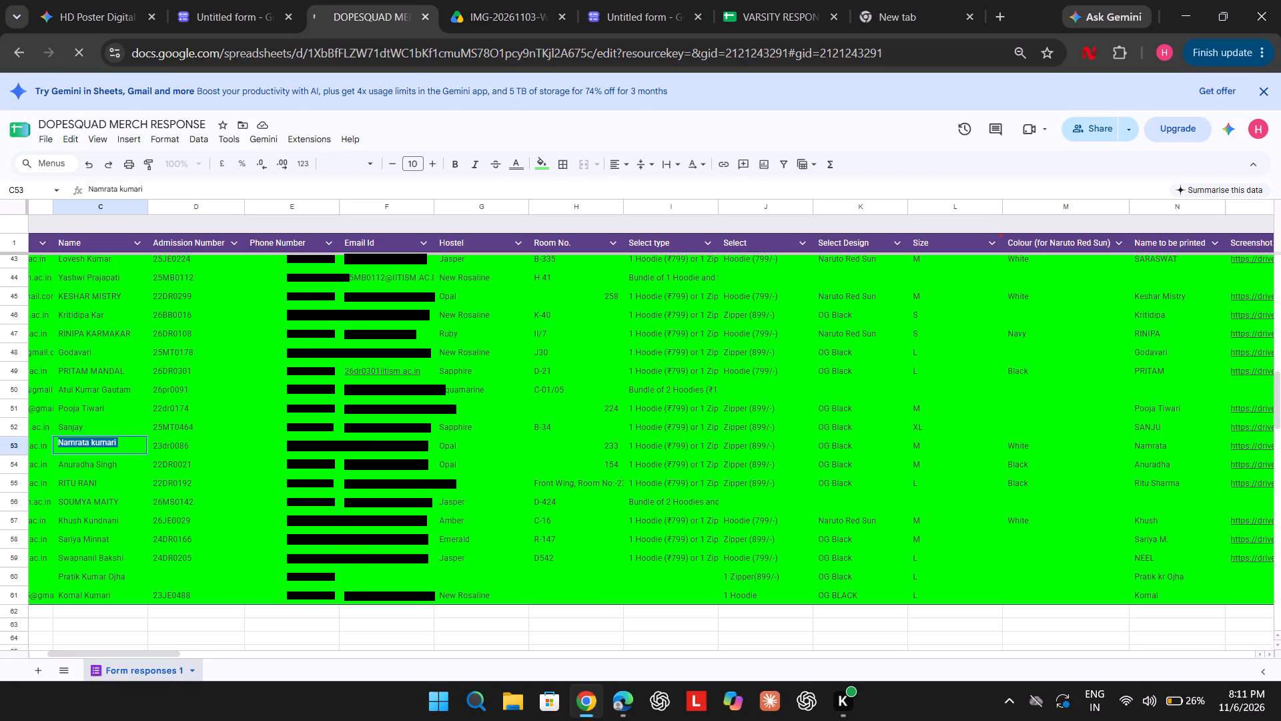
click(100, 443)
click(173, 446)
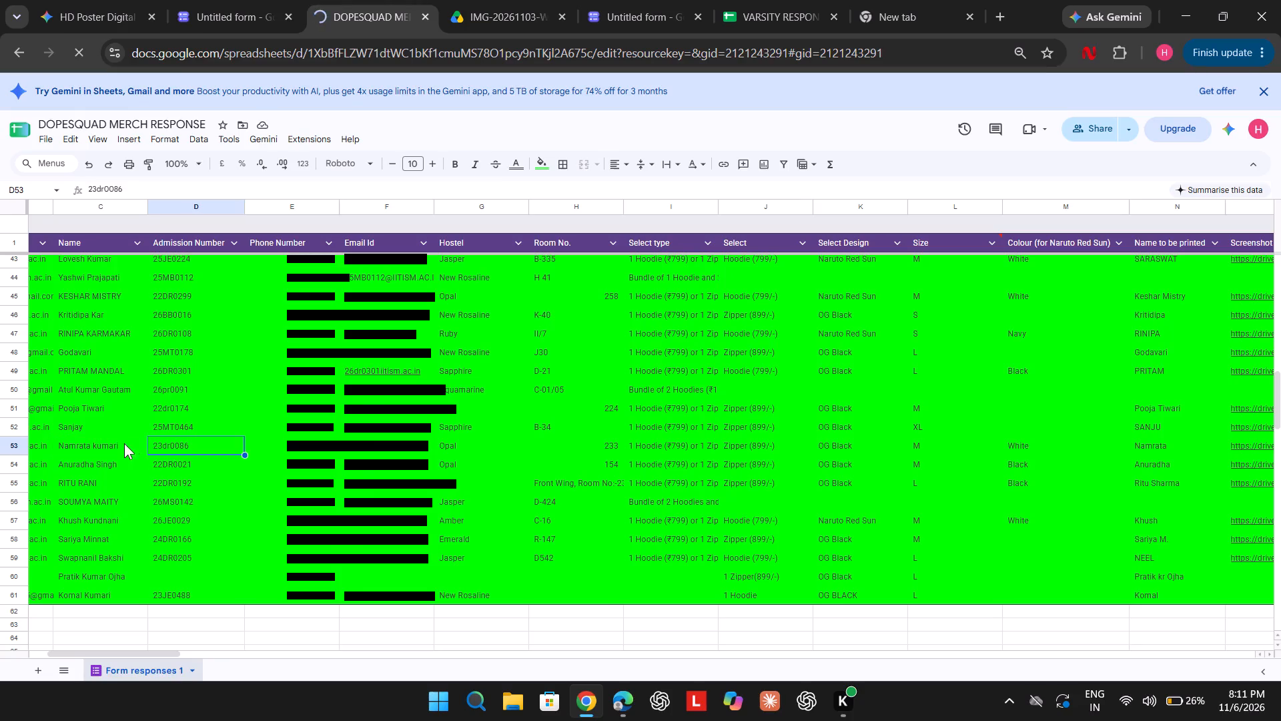
drag(105, 443, 220, 443)
key(ctrl+c)
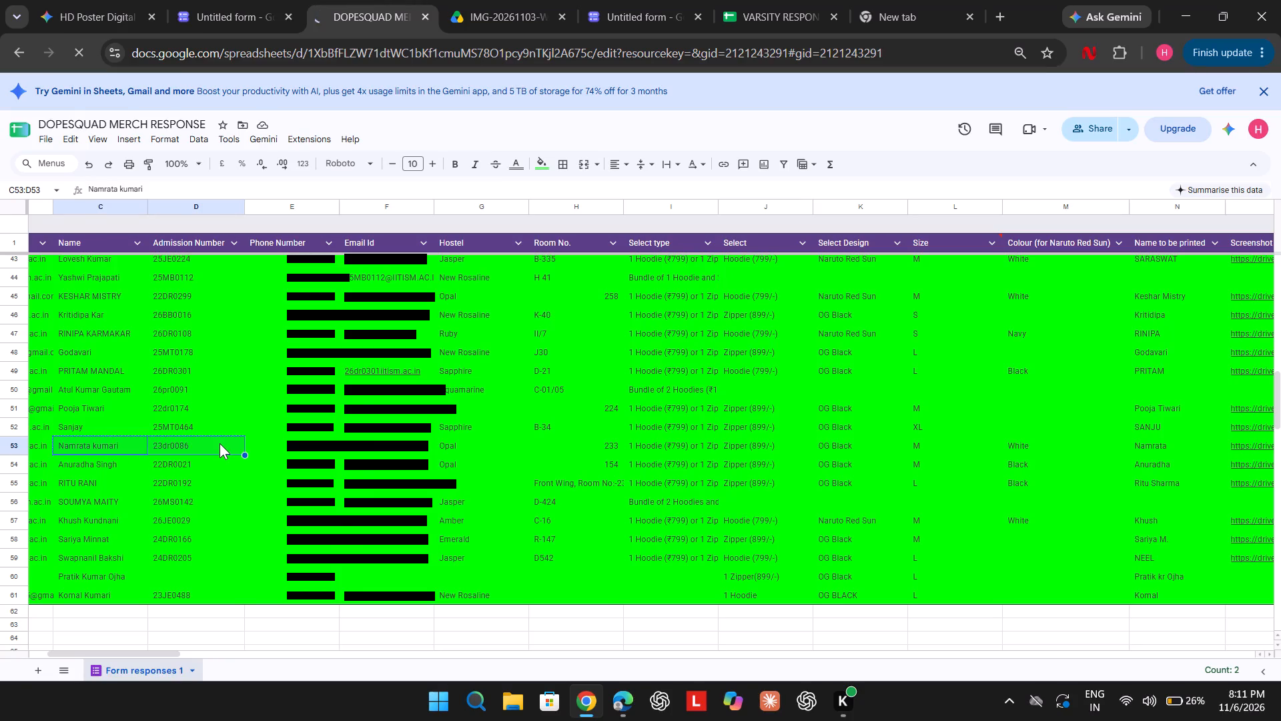
click(612, 716)
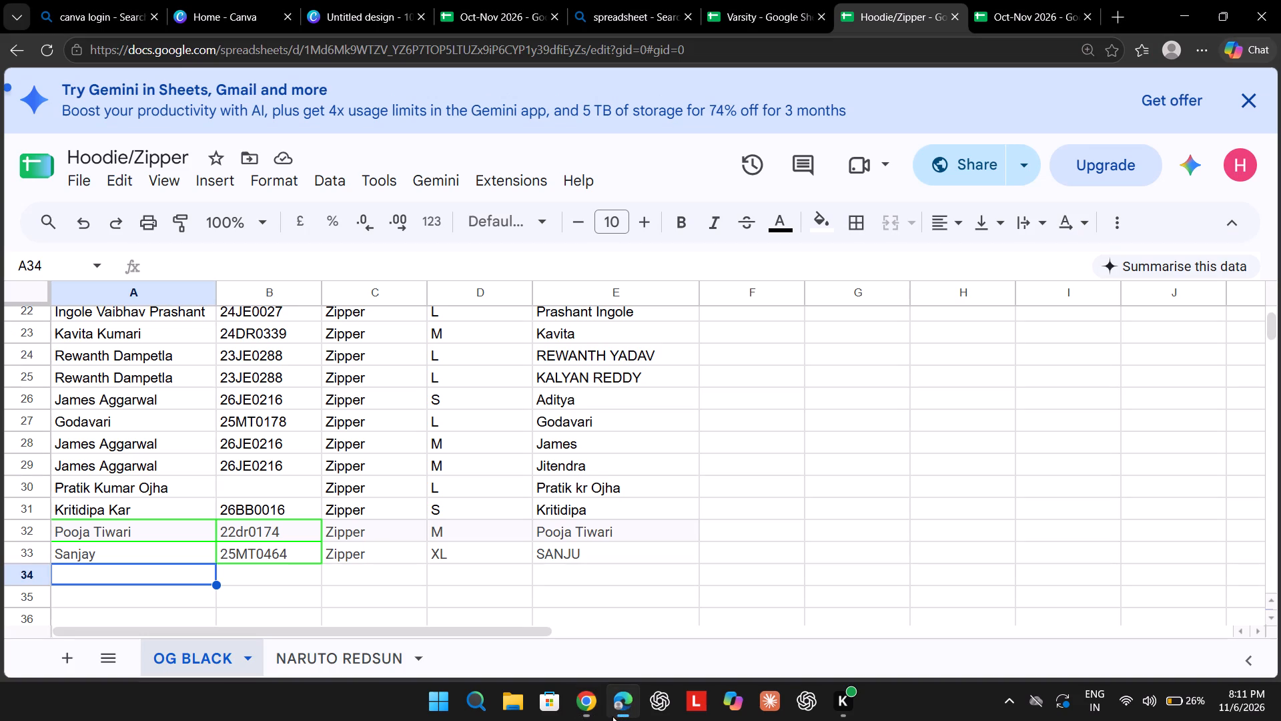
drag(171, 577, 250, 575)
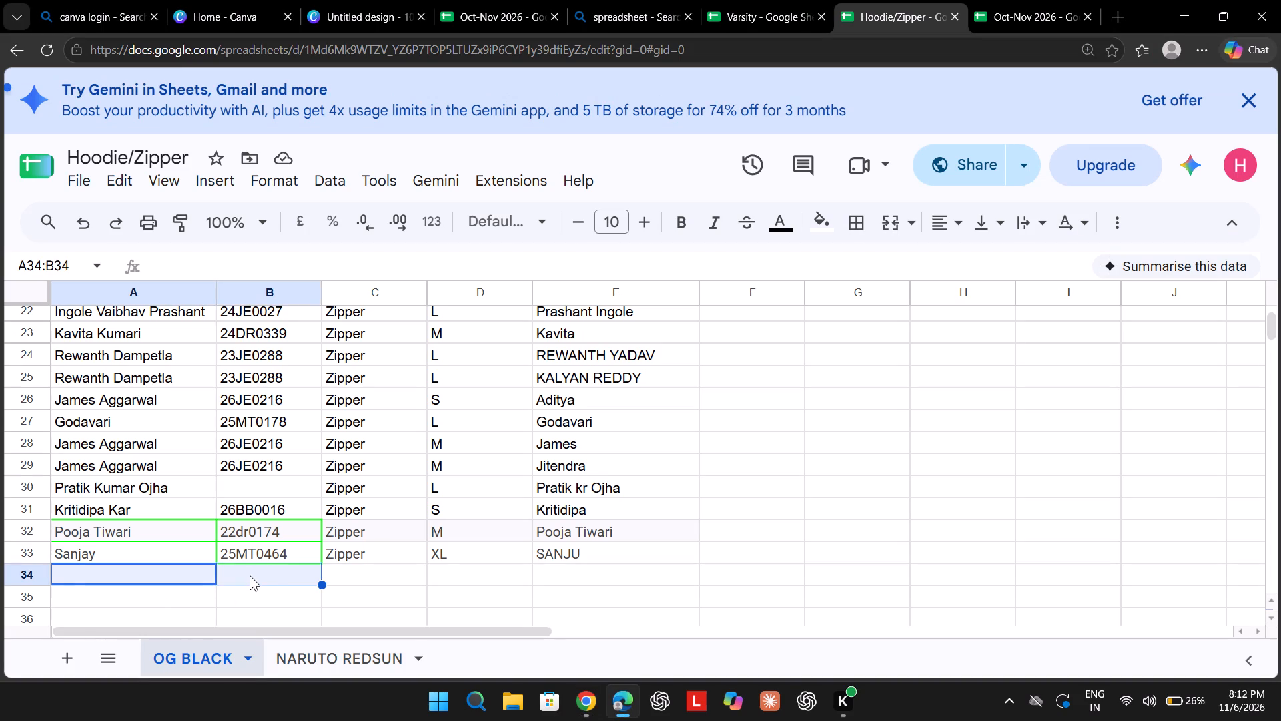
key(ctrl+v)
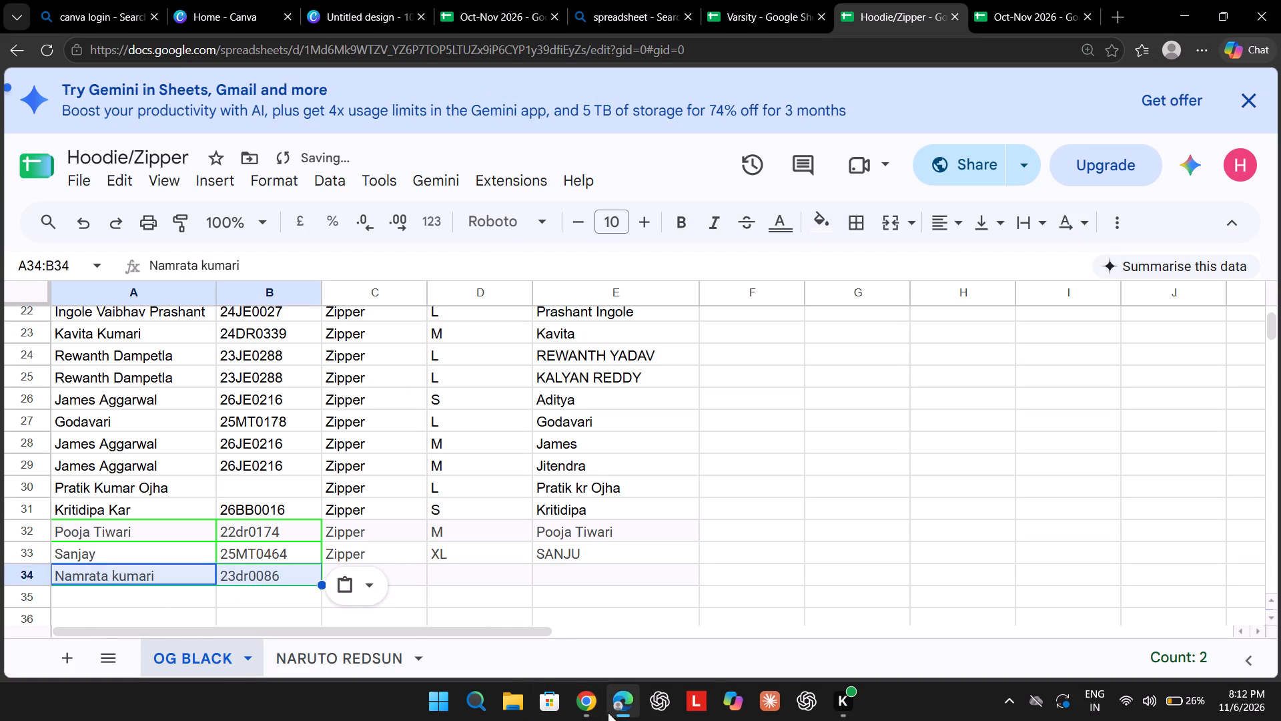
Check response row 53's size in Google Chrome, and copy the print name from N53 into cell E34 of OG BLACK in Microsoft Edge.
click(590, 708)
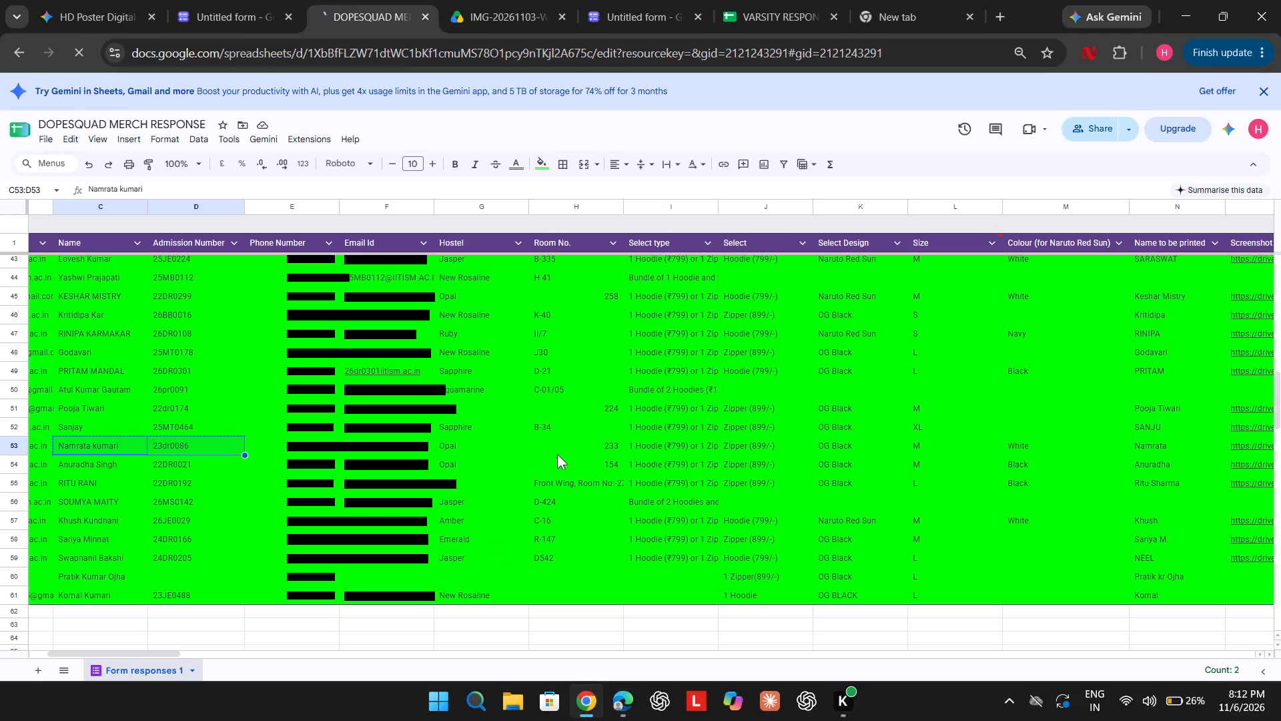
click(917, 446)
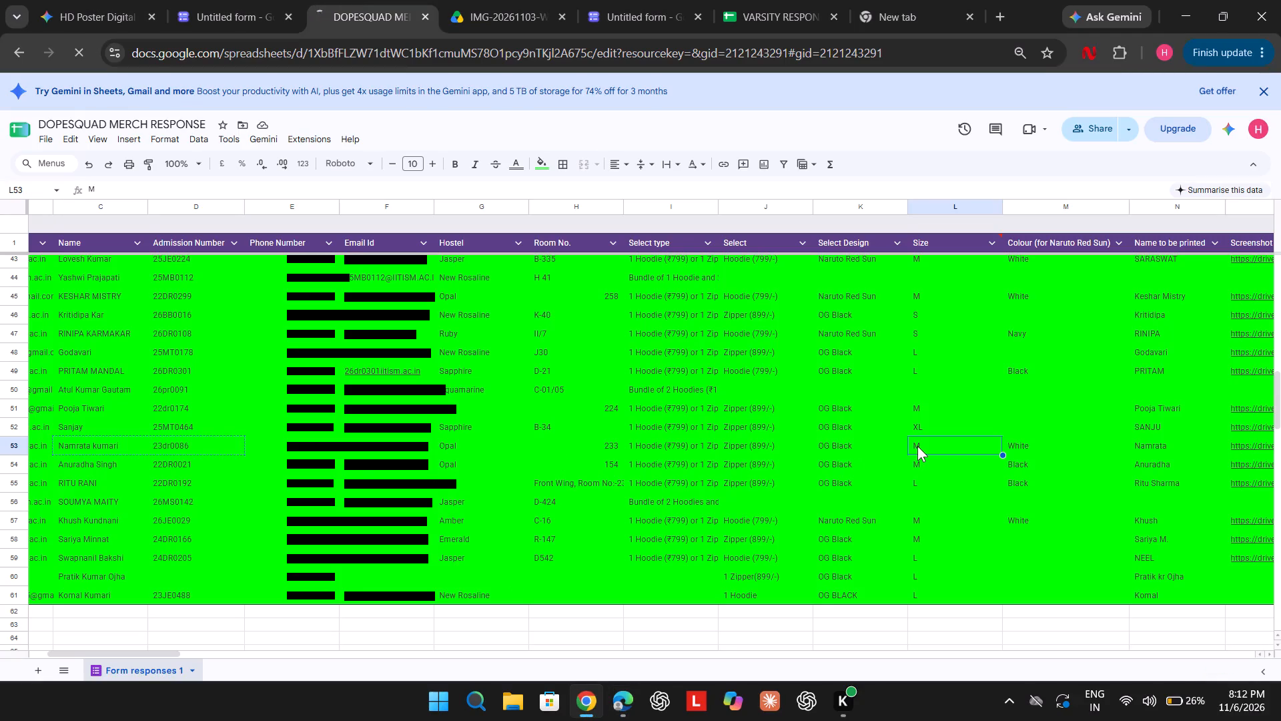
triple_click(1160, 446)
key(ctrl+c)
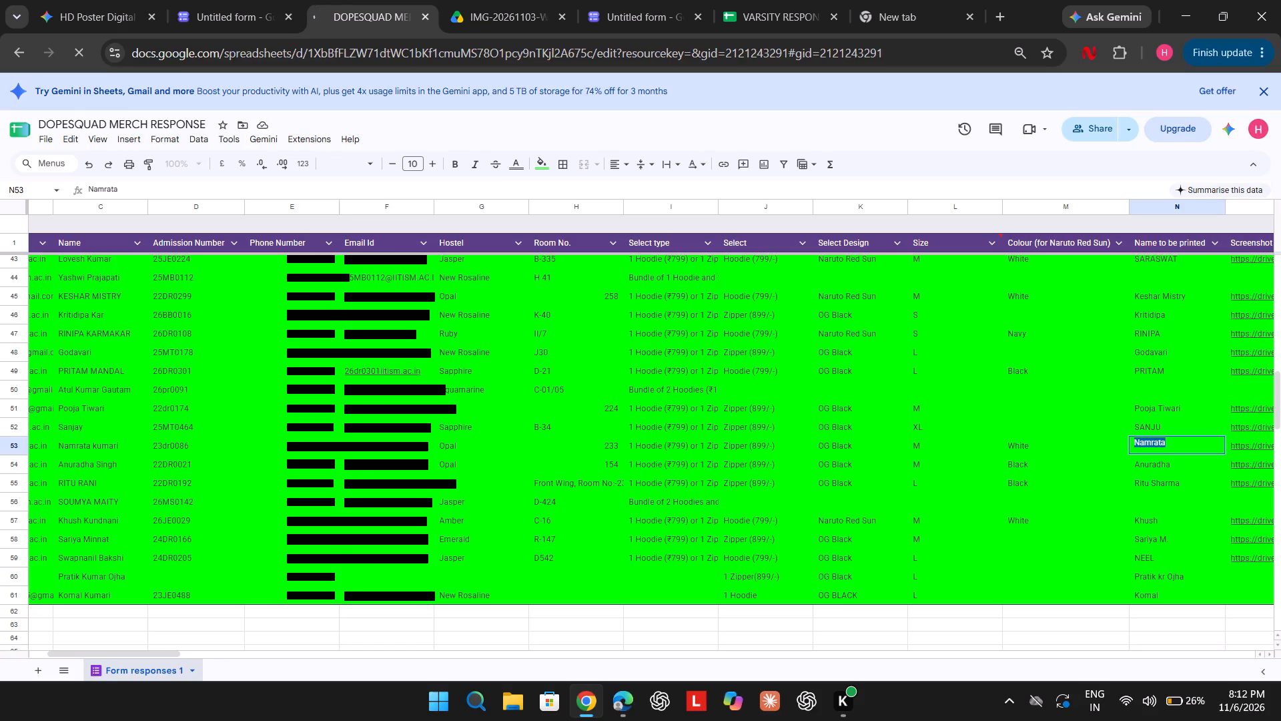
click(1057, 439)
click(624, 692)
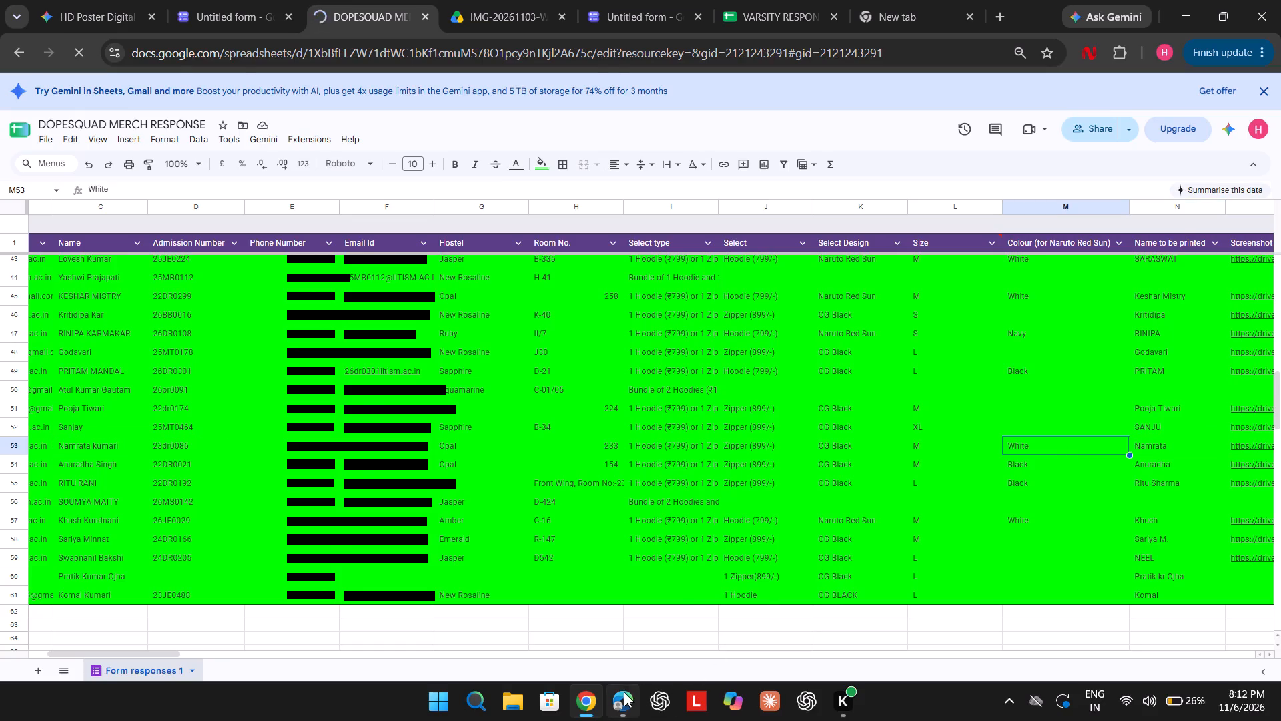
click(474, 575)
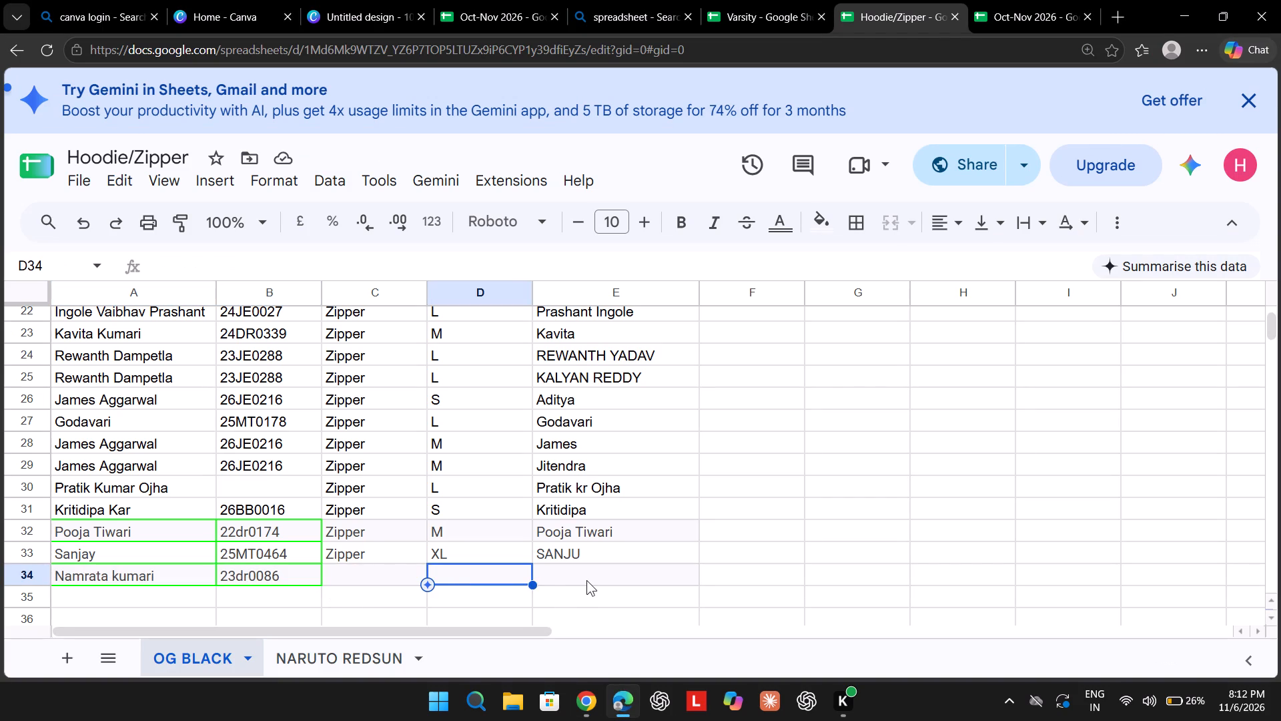
click(586, 580)
key(ctrl+v)
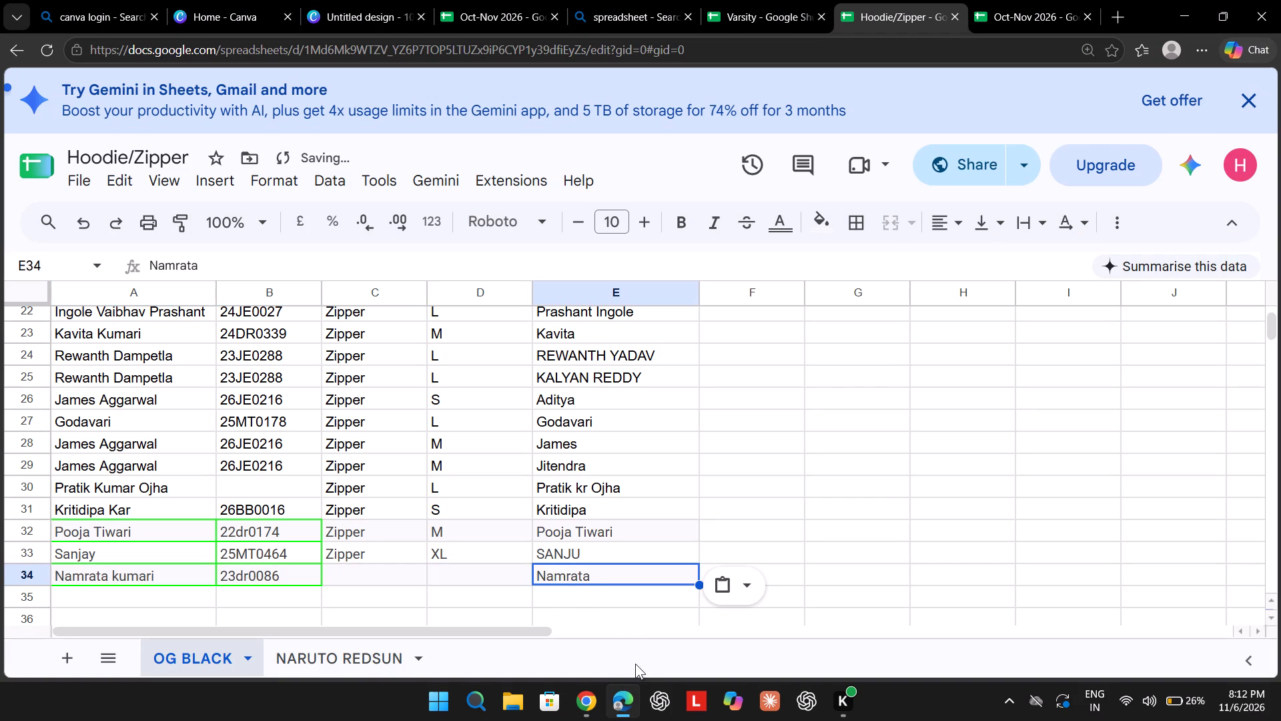
Check response row 53's size in Google Chrome and enter size M in cell D34 of OG BLACK in Microsoft Edge.
click(582, 707)
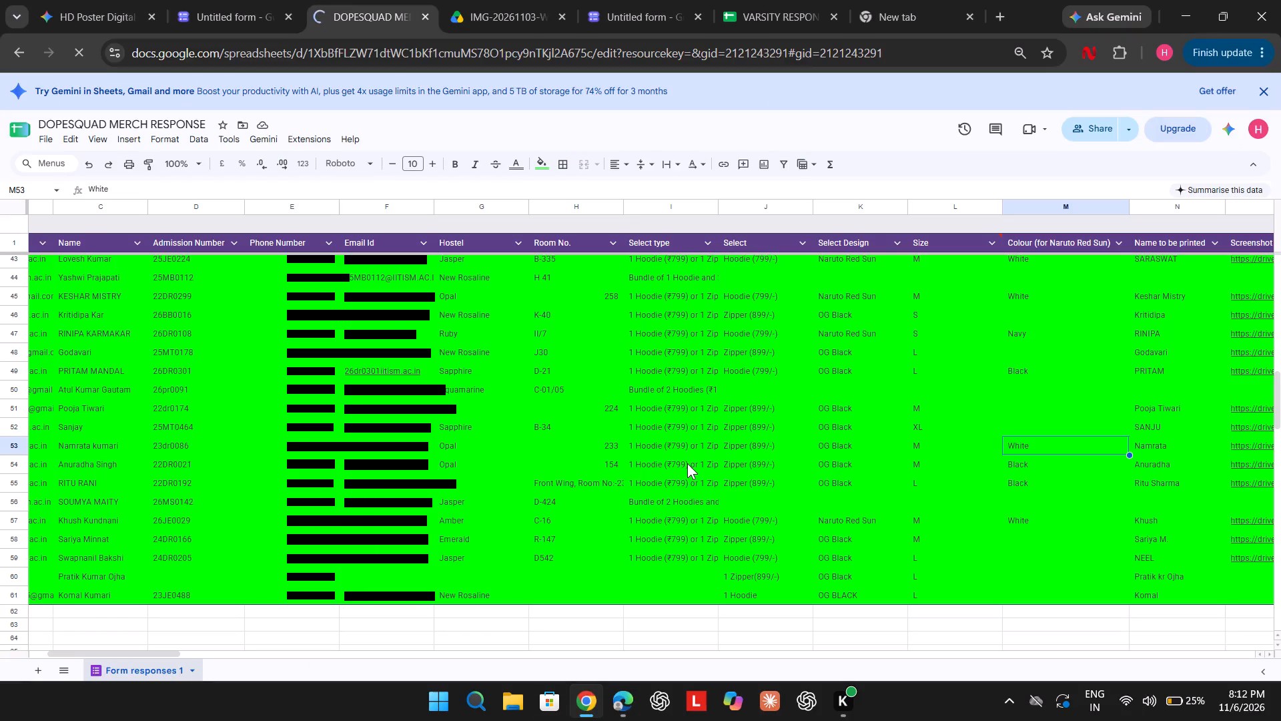
click(922, 451)
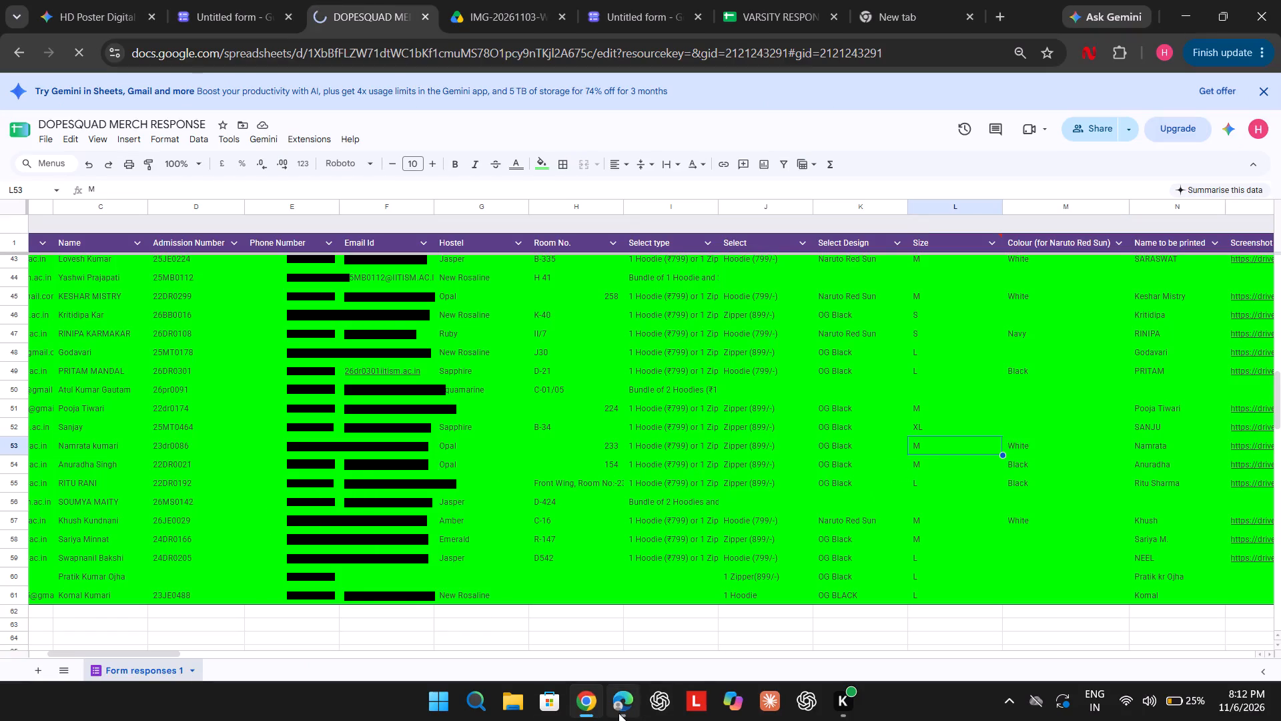
click(618, 713)
click(504, 574)
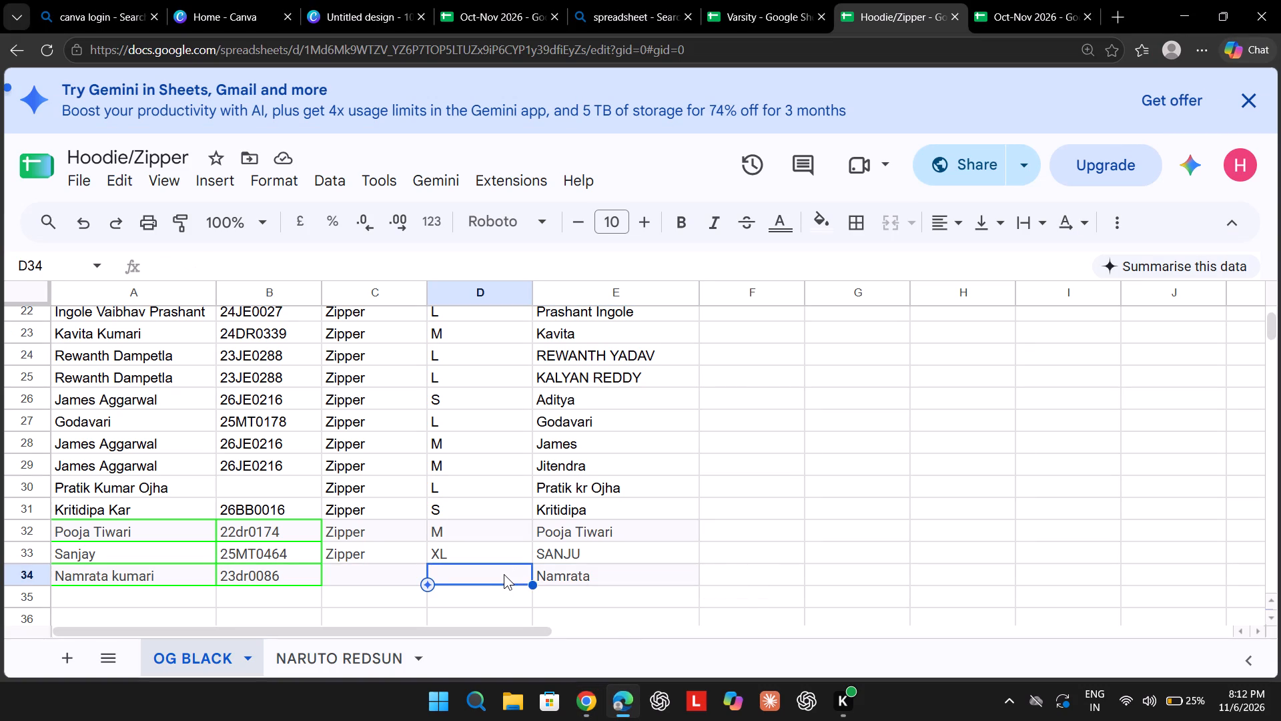
key(m)
Copy the name and admission number from response cells C54:D54 in Google Chrome into A35:B35 of OG BLACK in Microsoft Edge.
click(580, 705)
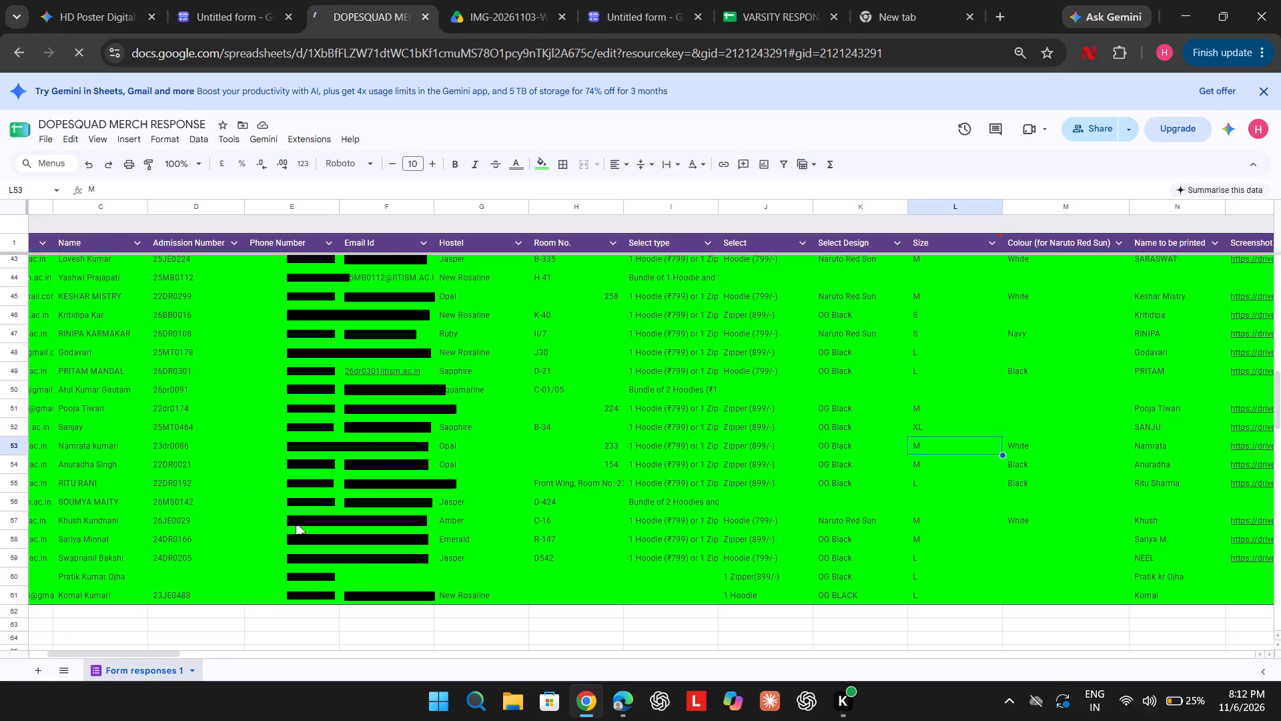
click(95, 461)
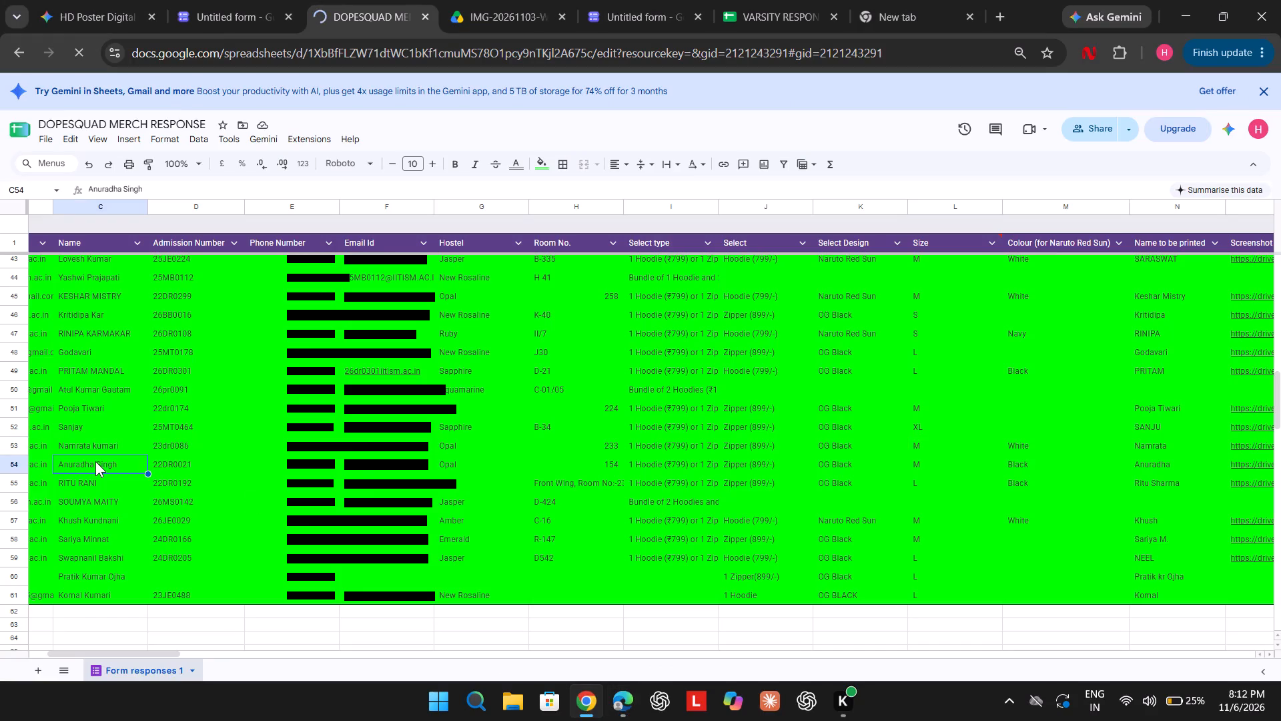
drag(95, 461, 191, 466)
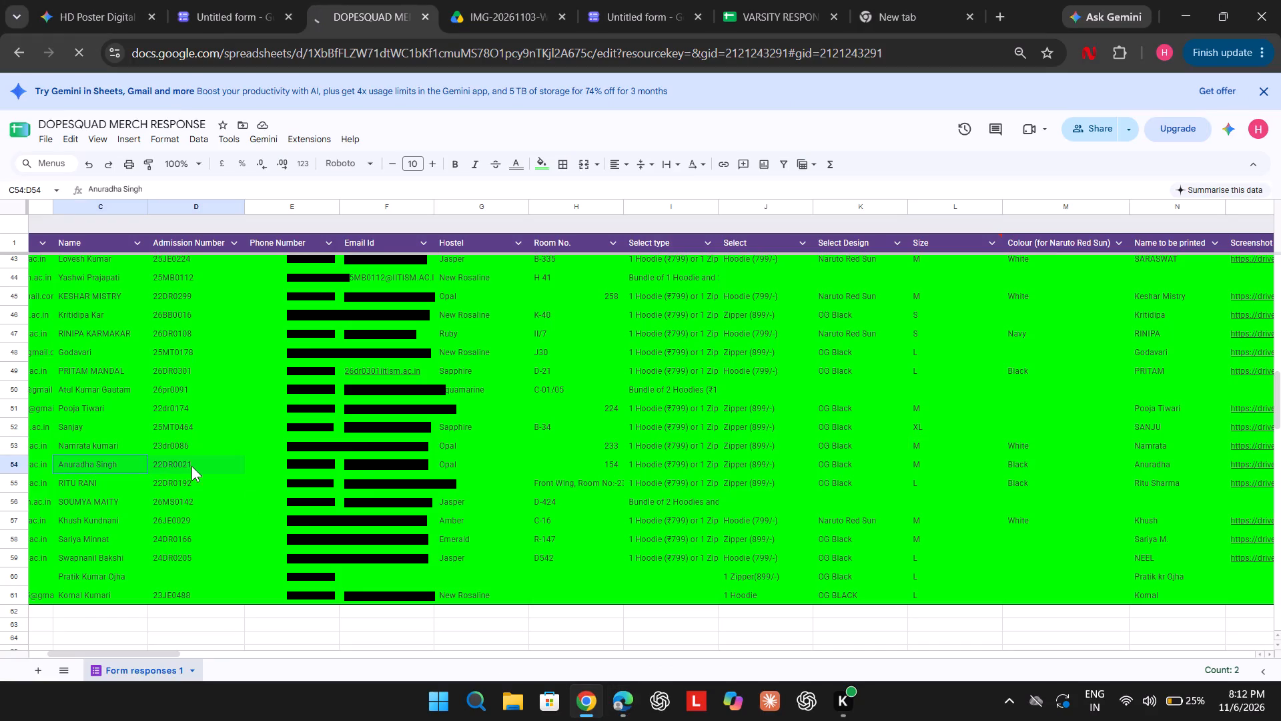
drag(191, 466, 217, 467)
key(ctrl+c)
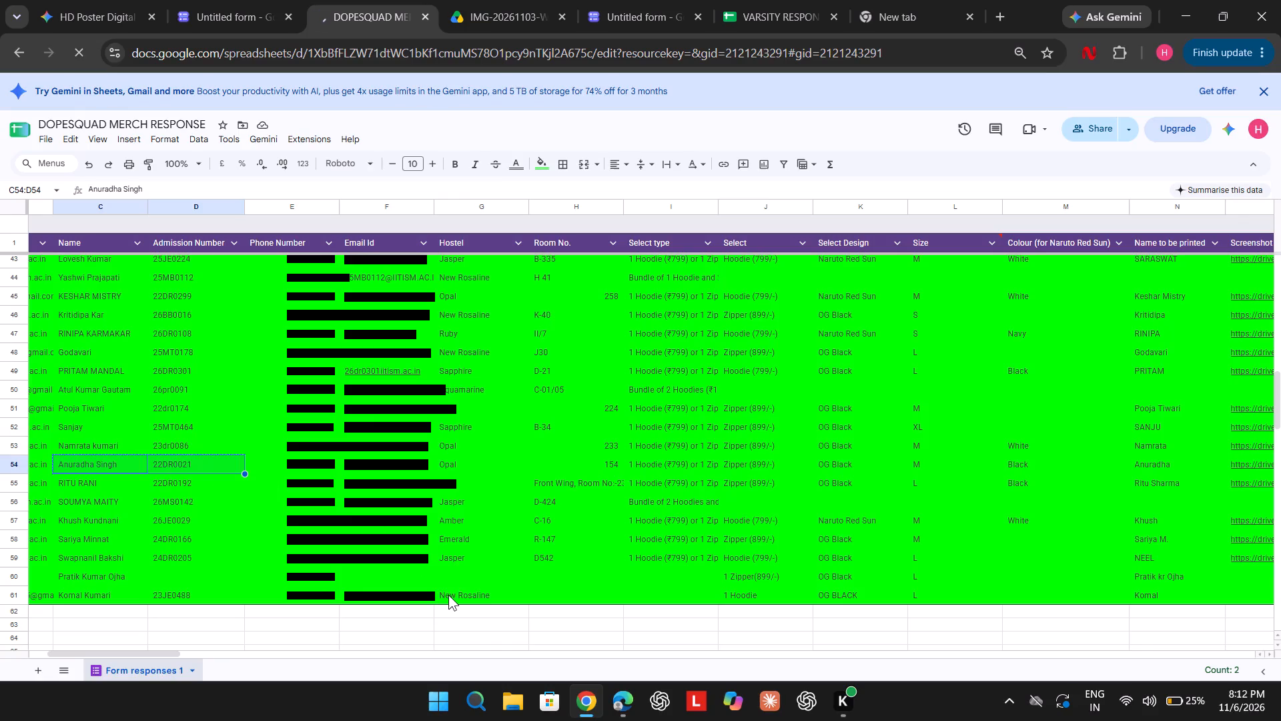
click(625, 700)
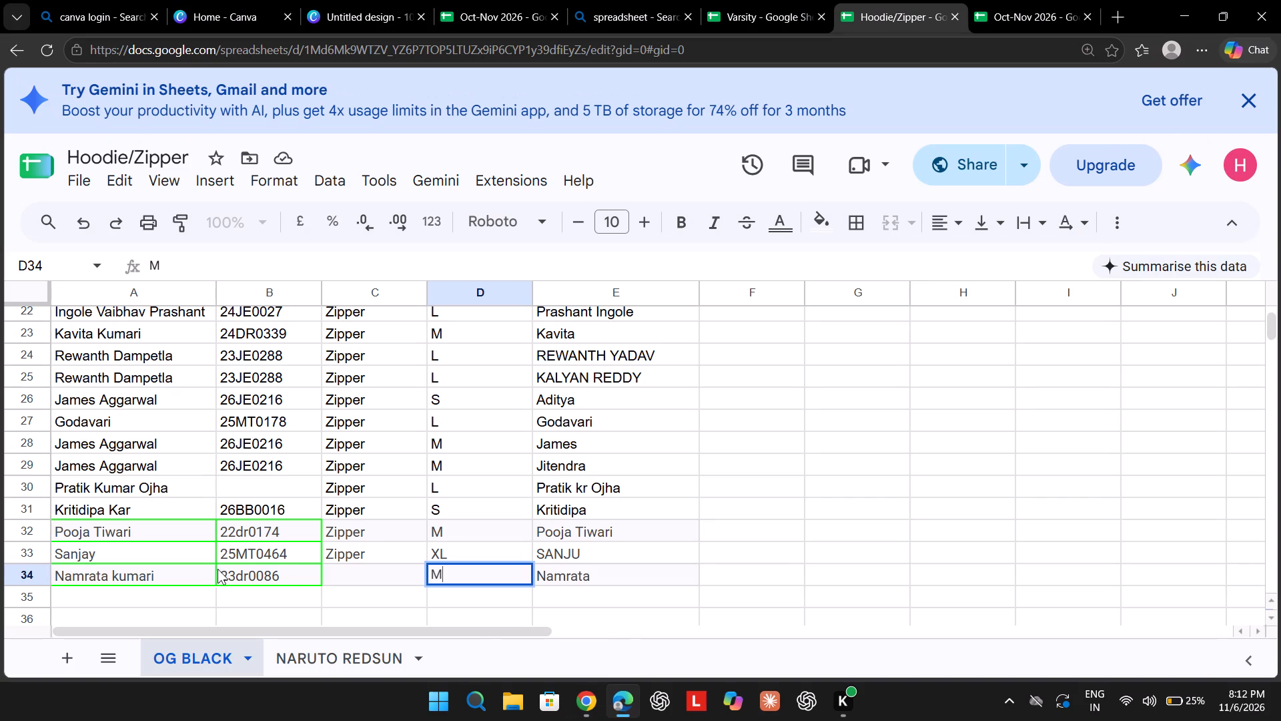
drag(177, 591, 301, 601)
key(ctrl+v)
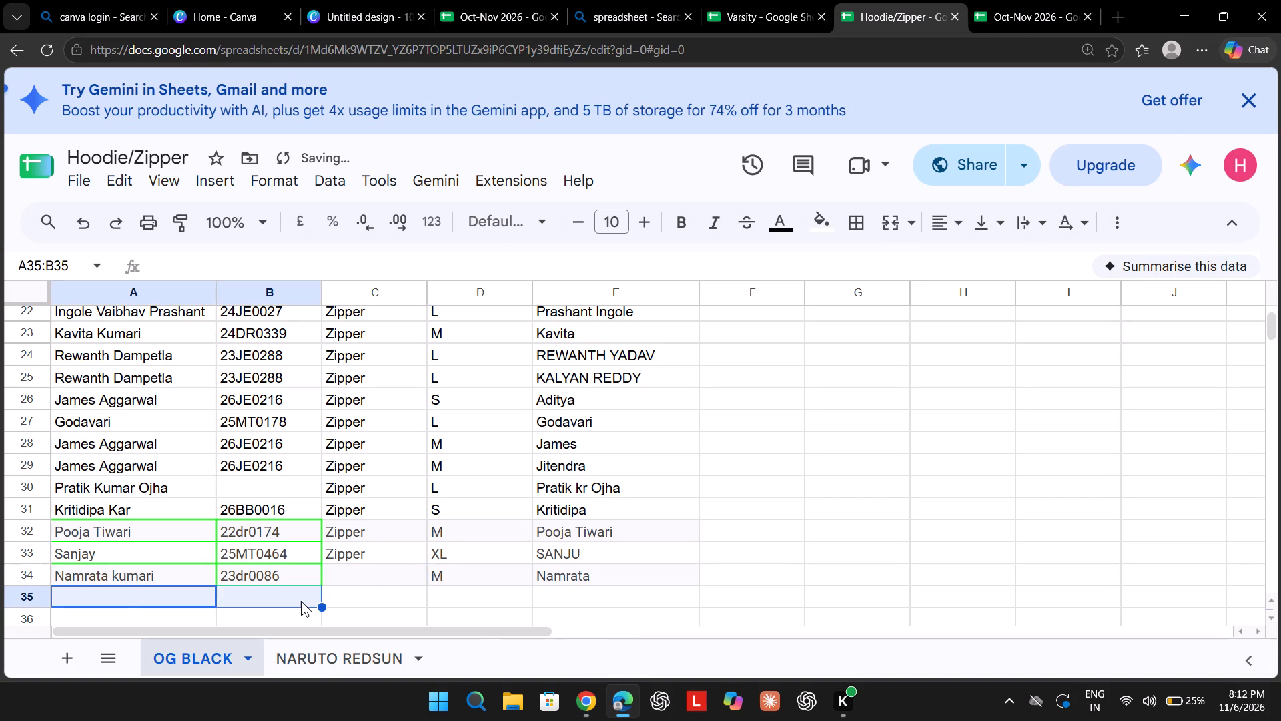
Fill D35:E35 of OG BLACK in Microsoft Edge with size M and the print name copied from response cell N54 in Google Chrome.
scroll(478, 591, down, 1)
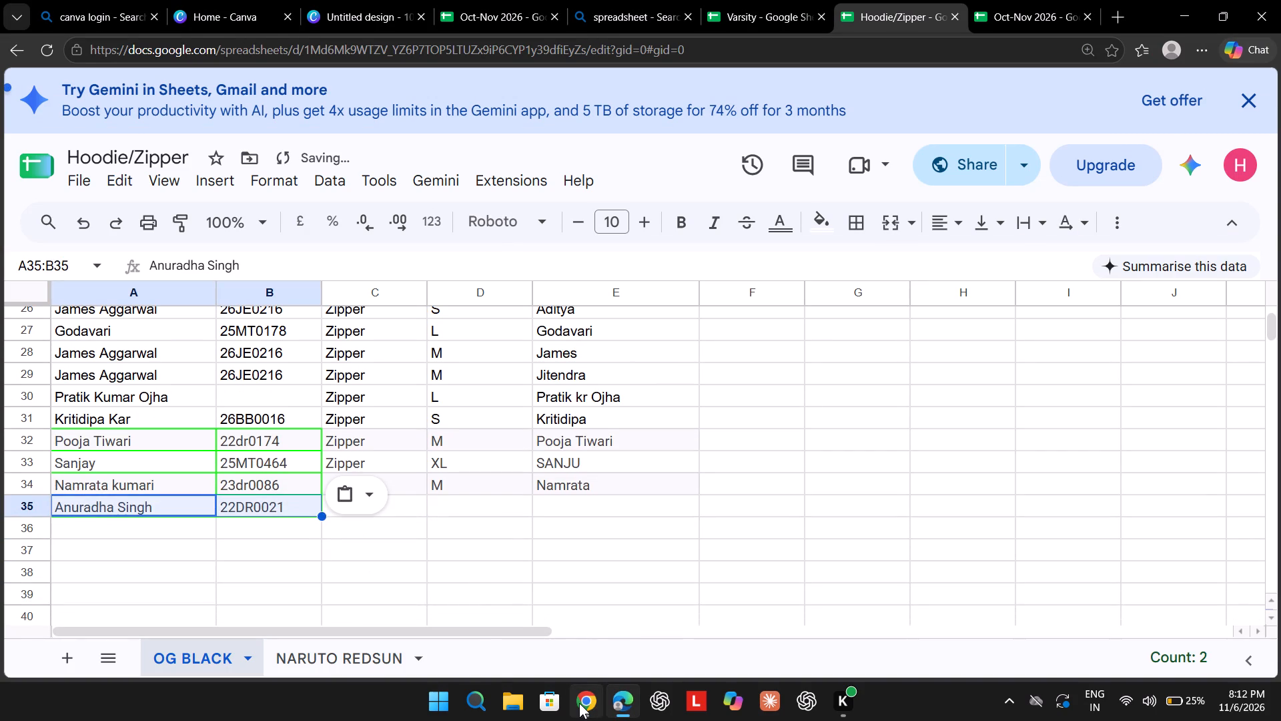
click(579, 703)
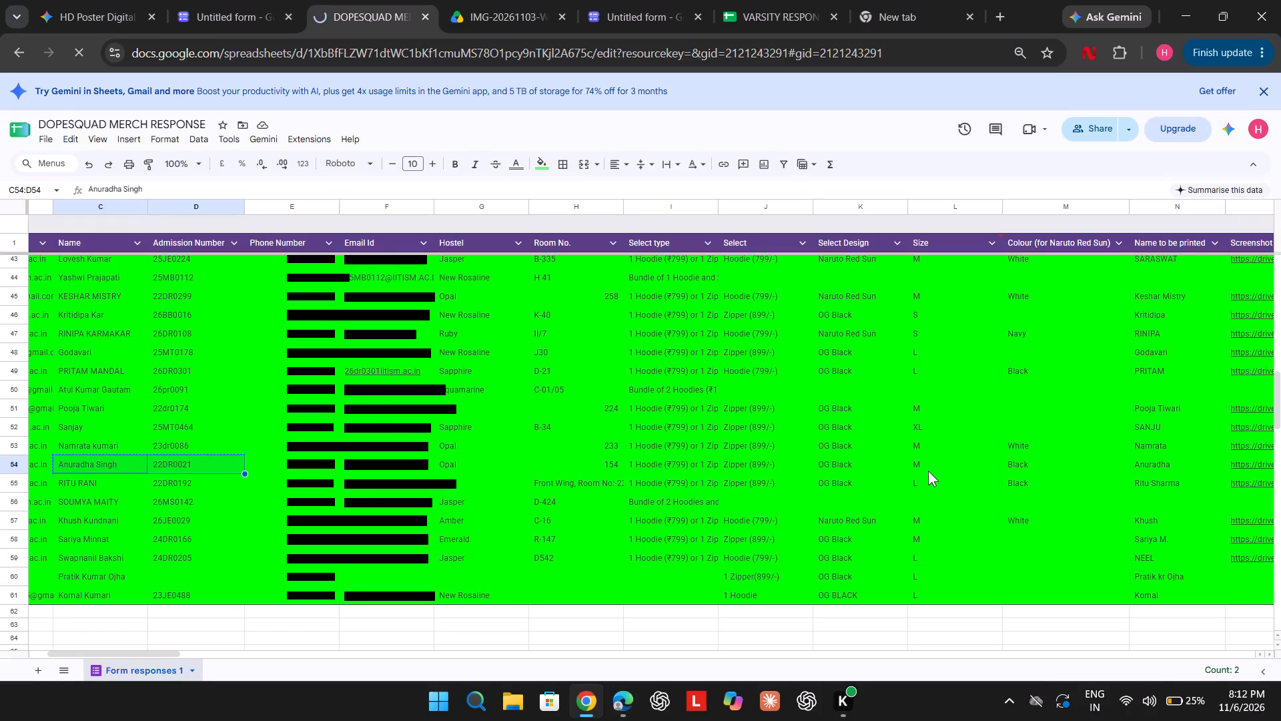
triple_click(1150, 469)
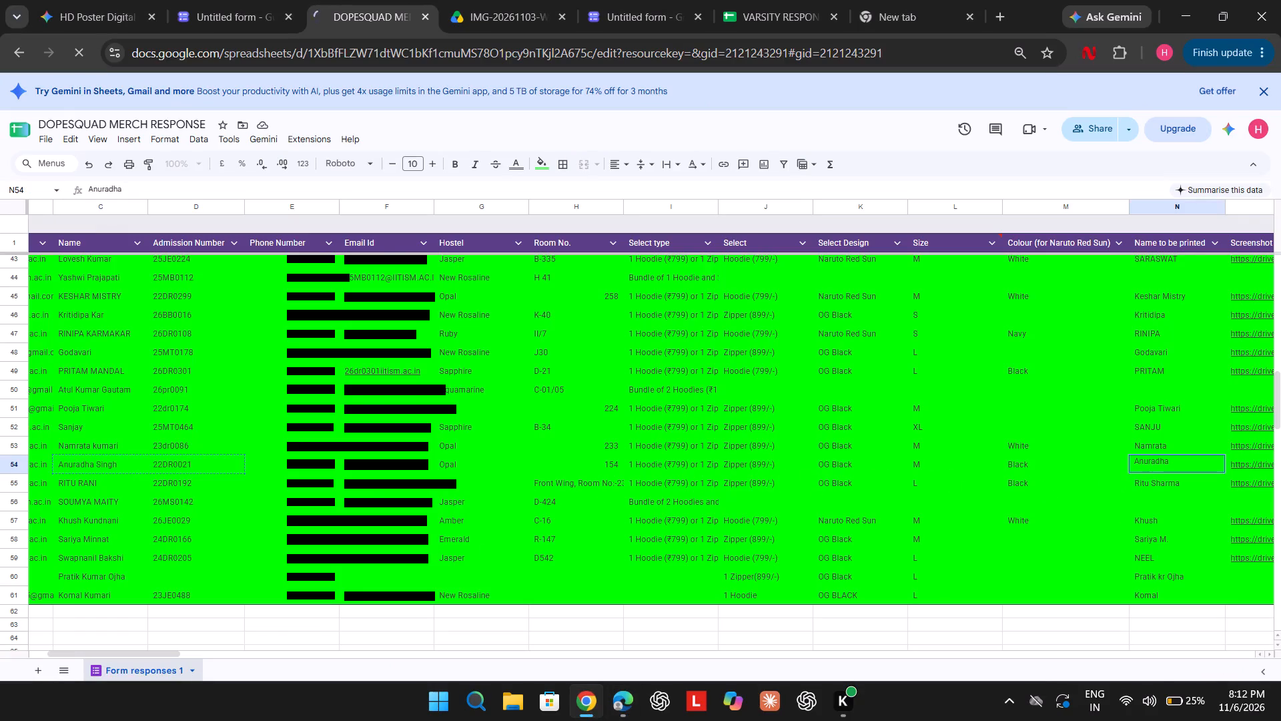
triple_click(1154, 460)
key(ctrl+c)
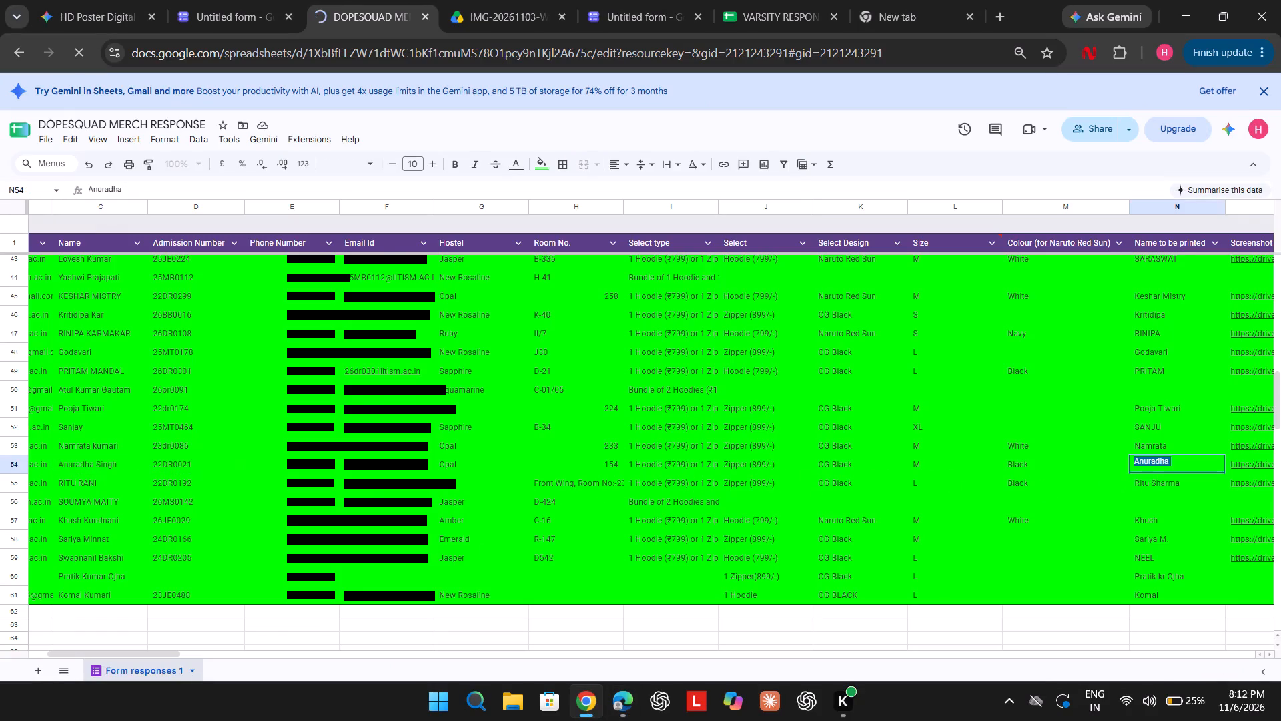
click(614, 710)
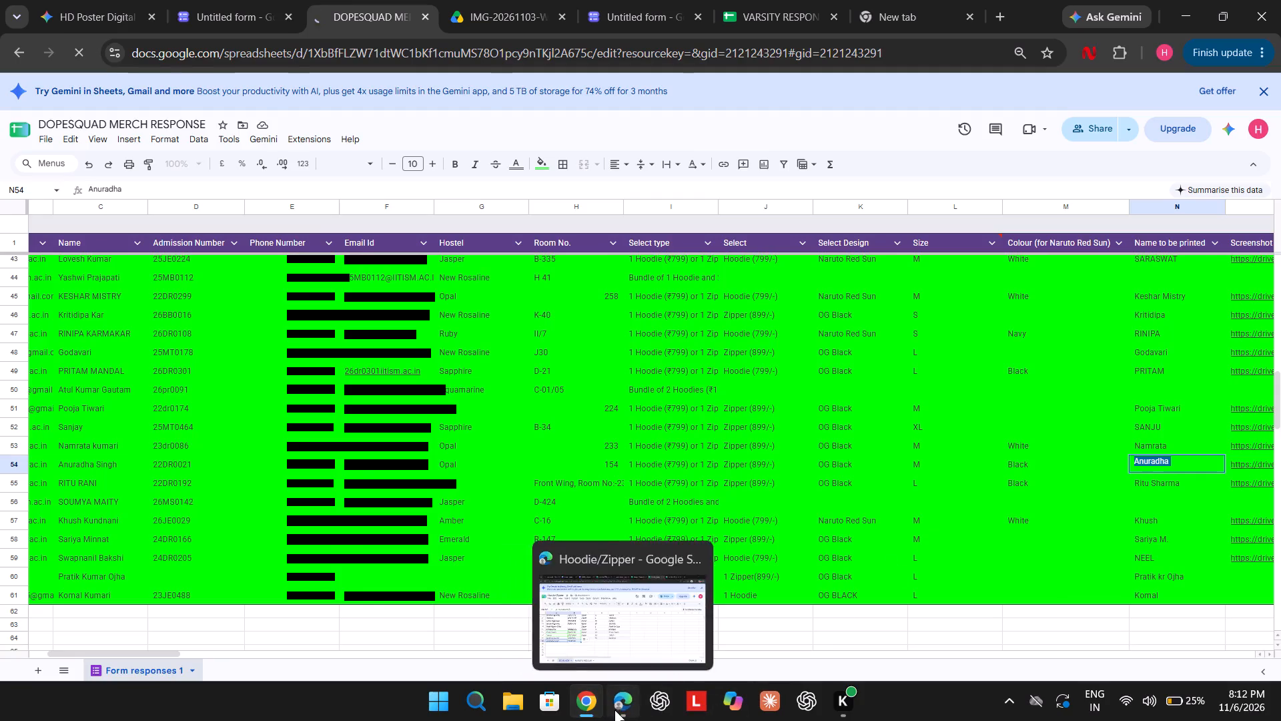
click(464, 507)
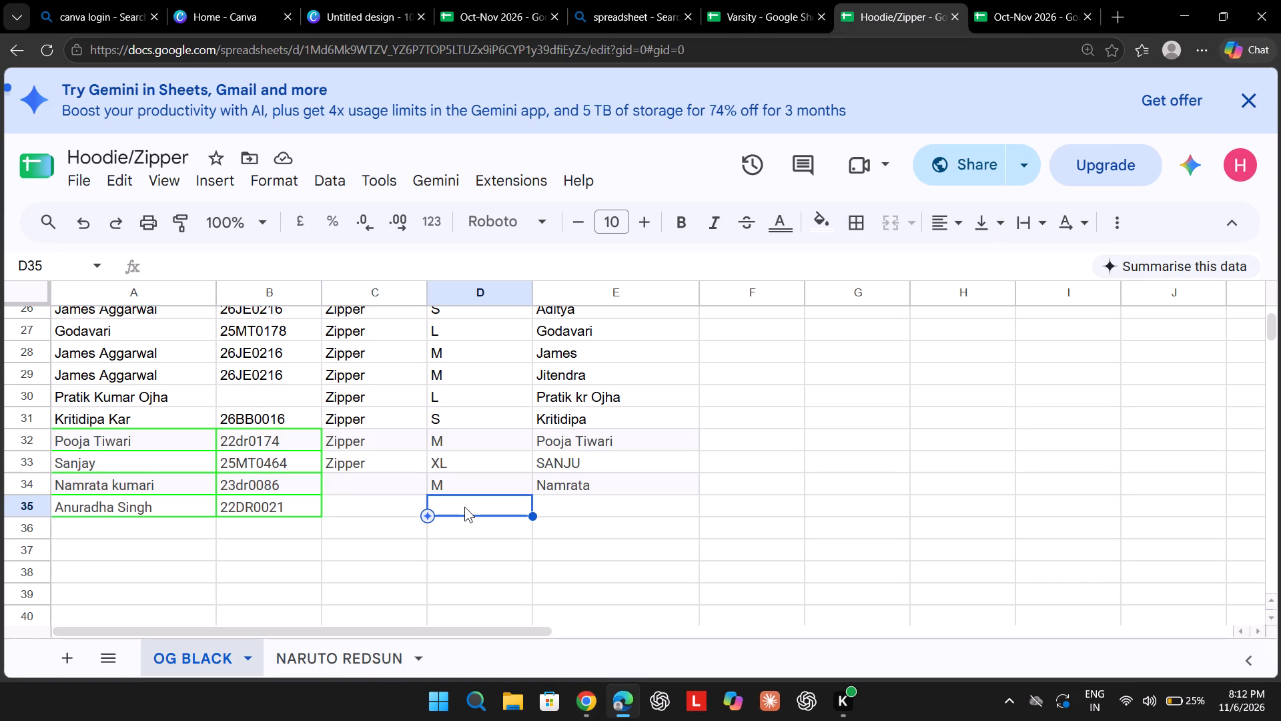
key(m)
key(Right)
key(ctrl+v)
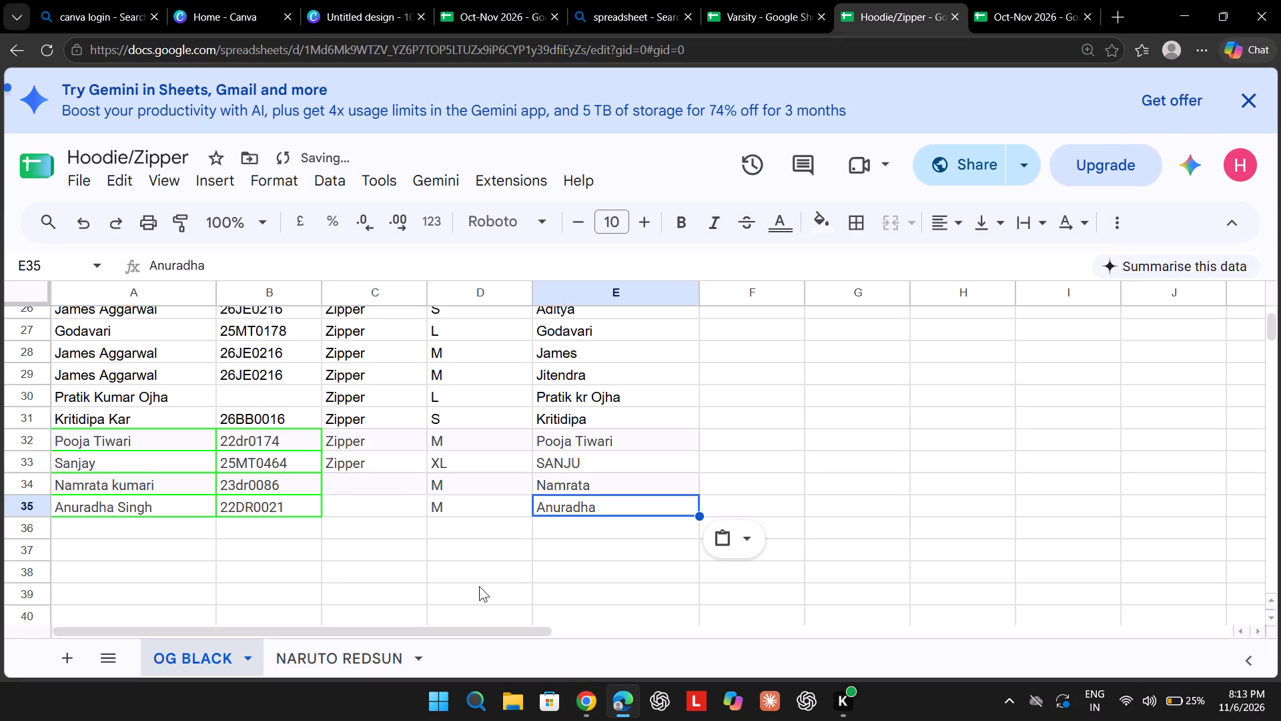
Copy the name and admission number from response cells C55:D55 in Google Chrome into A36:B36 of OG BLACK in Microsoft Edge.
click(586, 698)
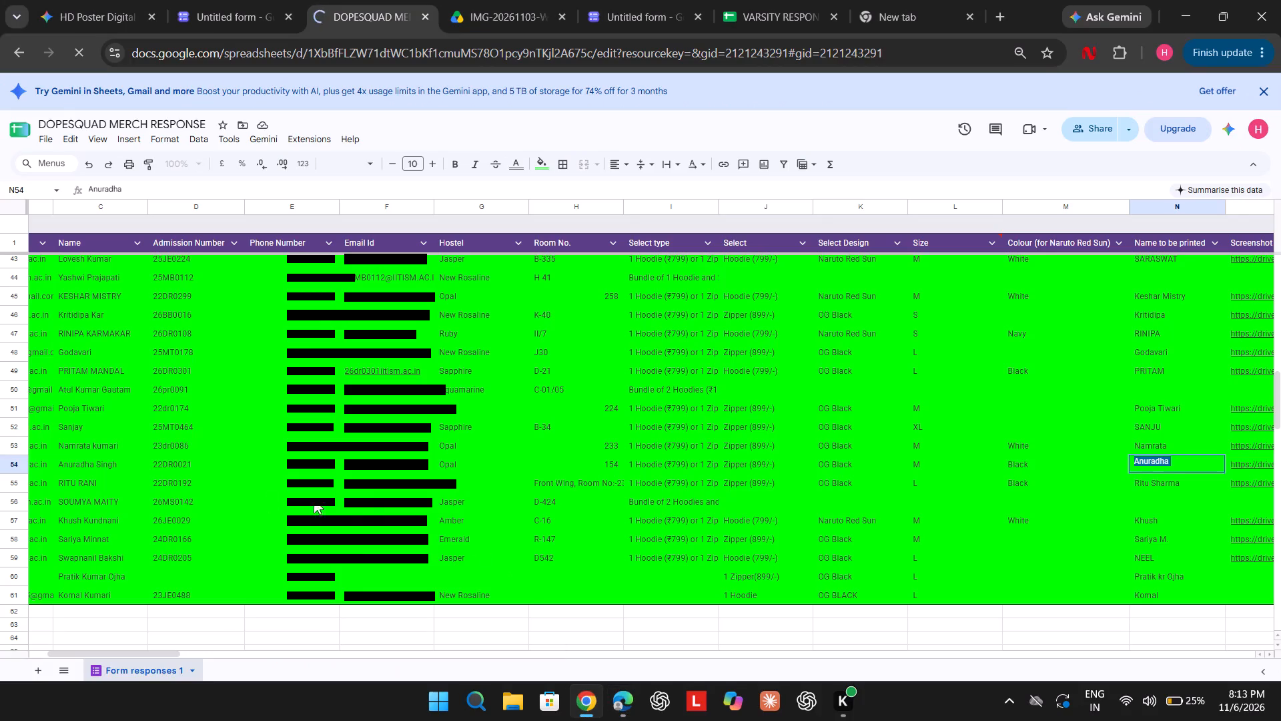
click(98, 477)
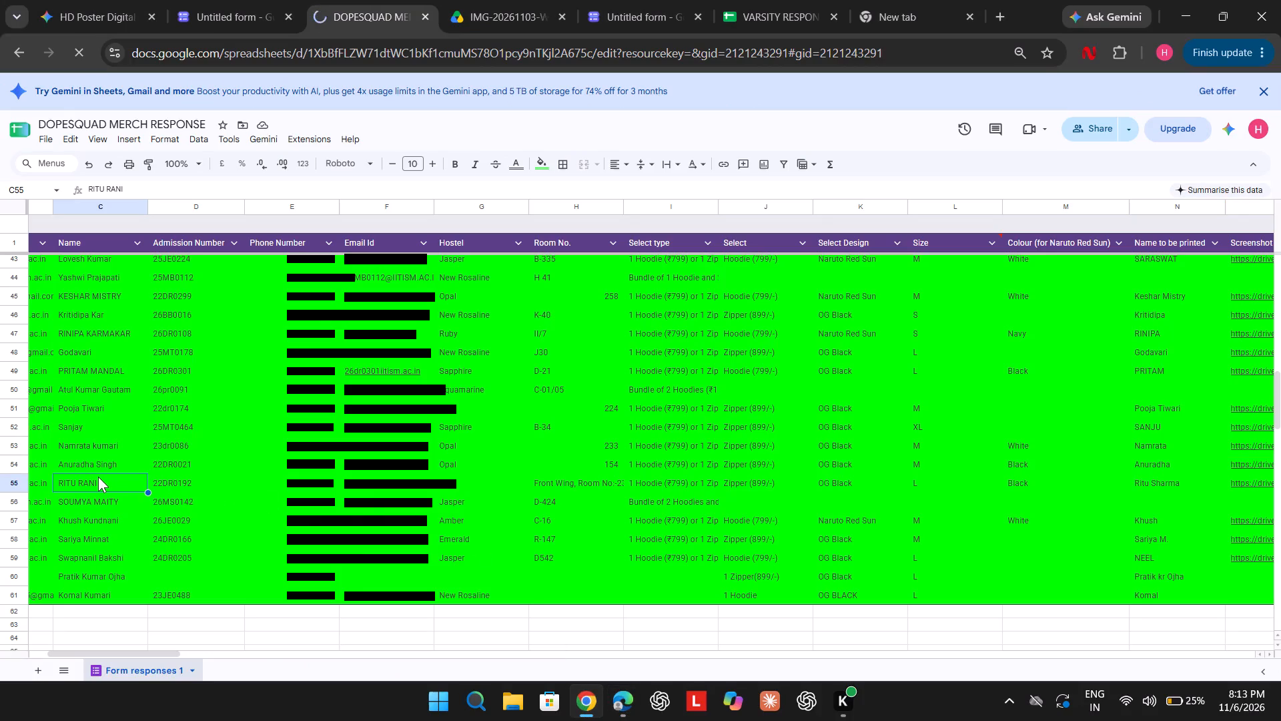
drag(98, 477, 213, 478)
key(ctrl+c)
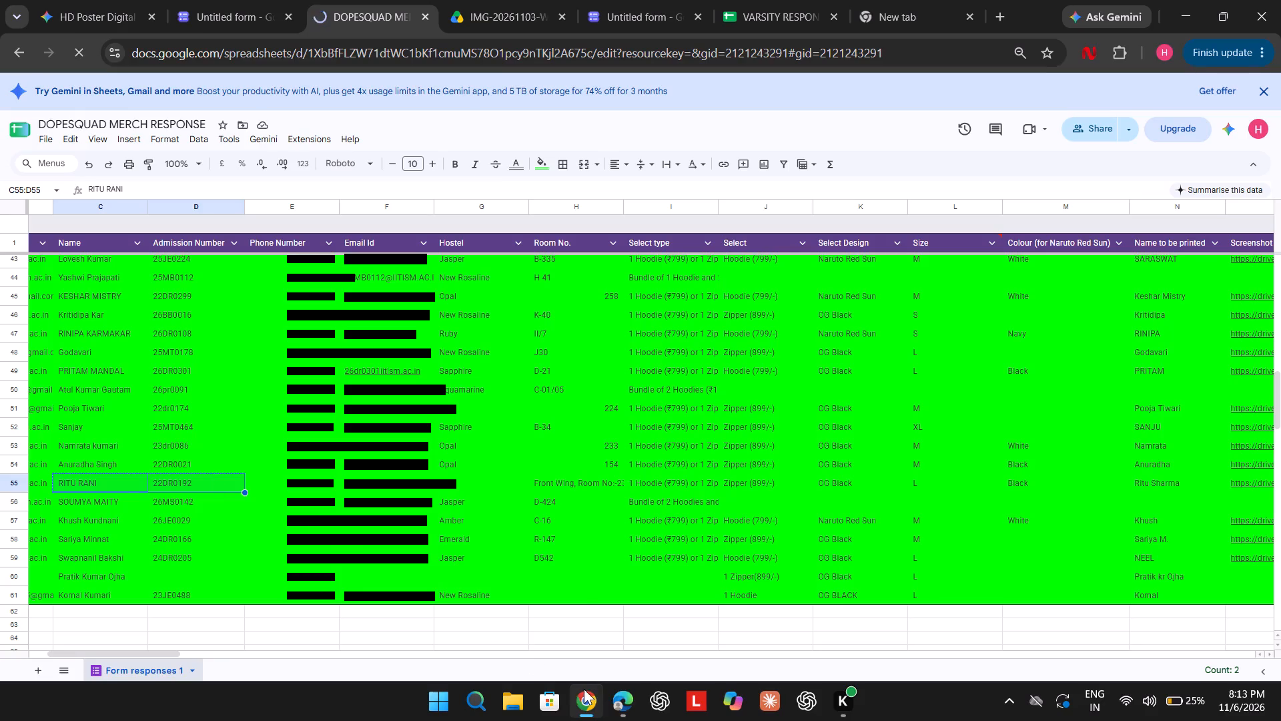
click(614, 694)
drag(134, 522, 249, 523)
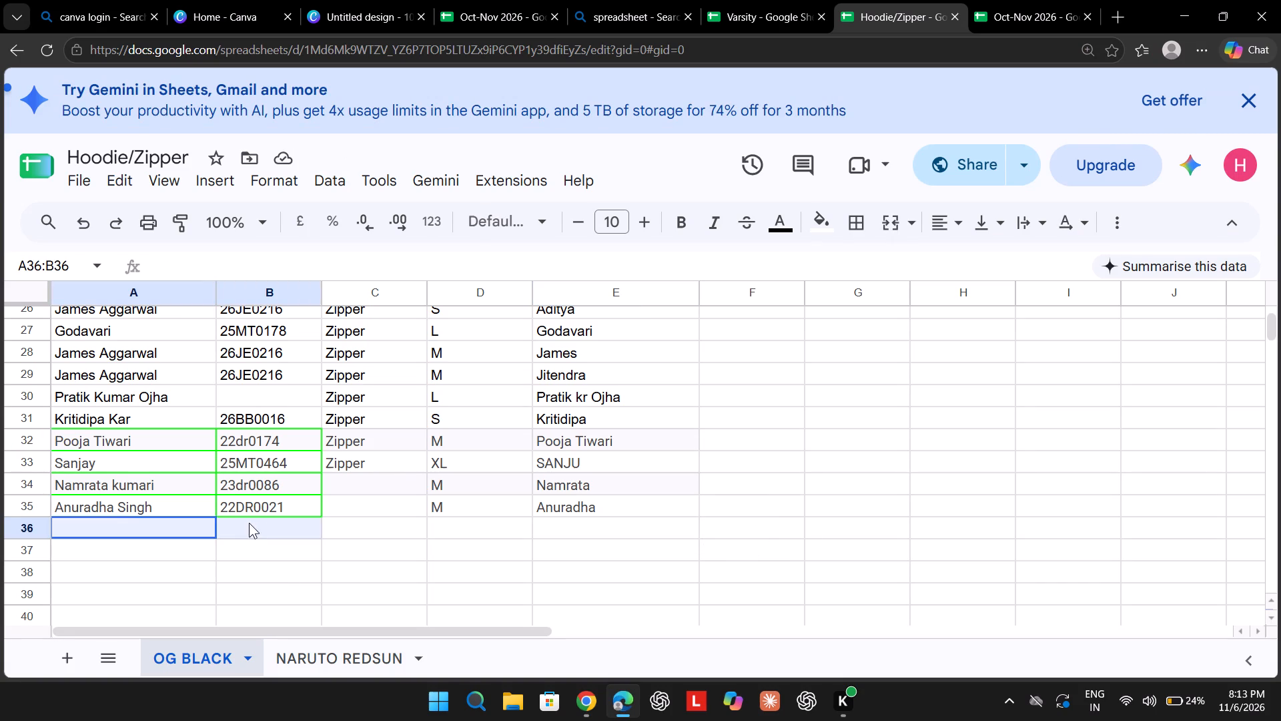
drag(249, 523, 266, 525)
key(ctrl+v)
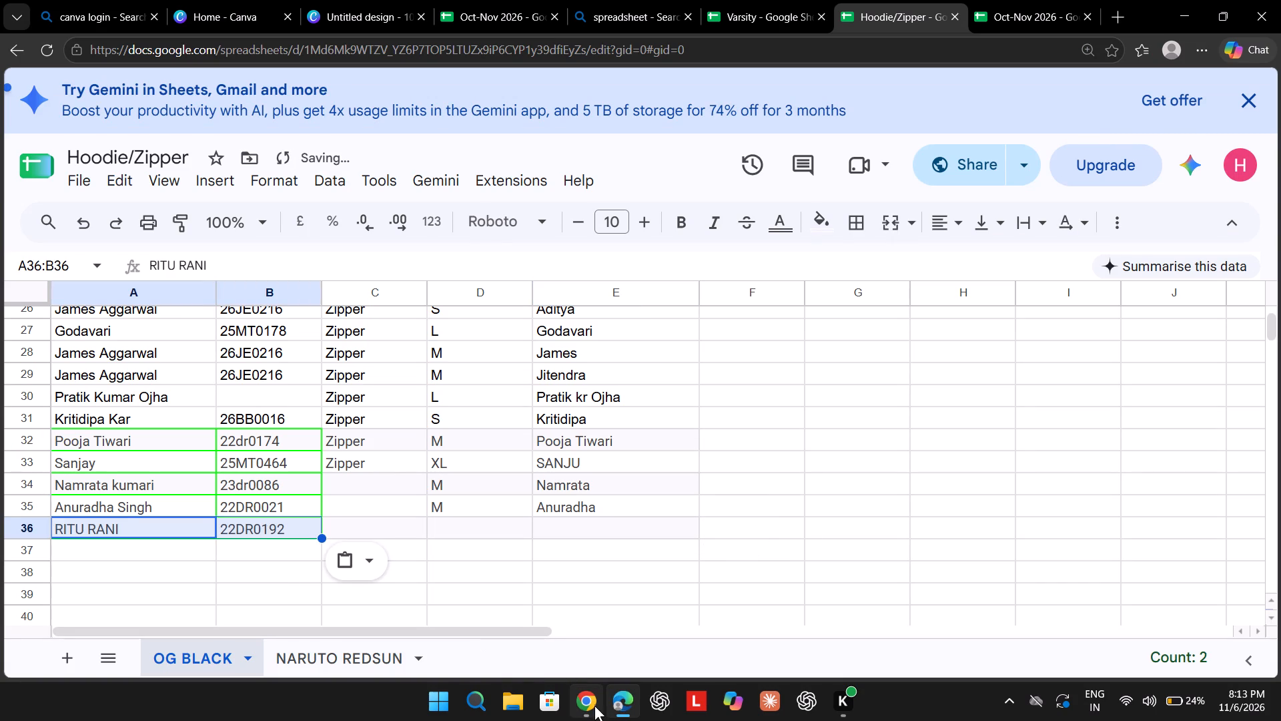
Fill D36:E36 of OG BLACK in Microsoft Edge with size L and the print name copied from response cell N55 in Google Chrome.
click(594, 706)
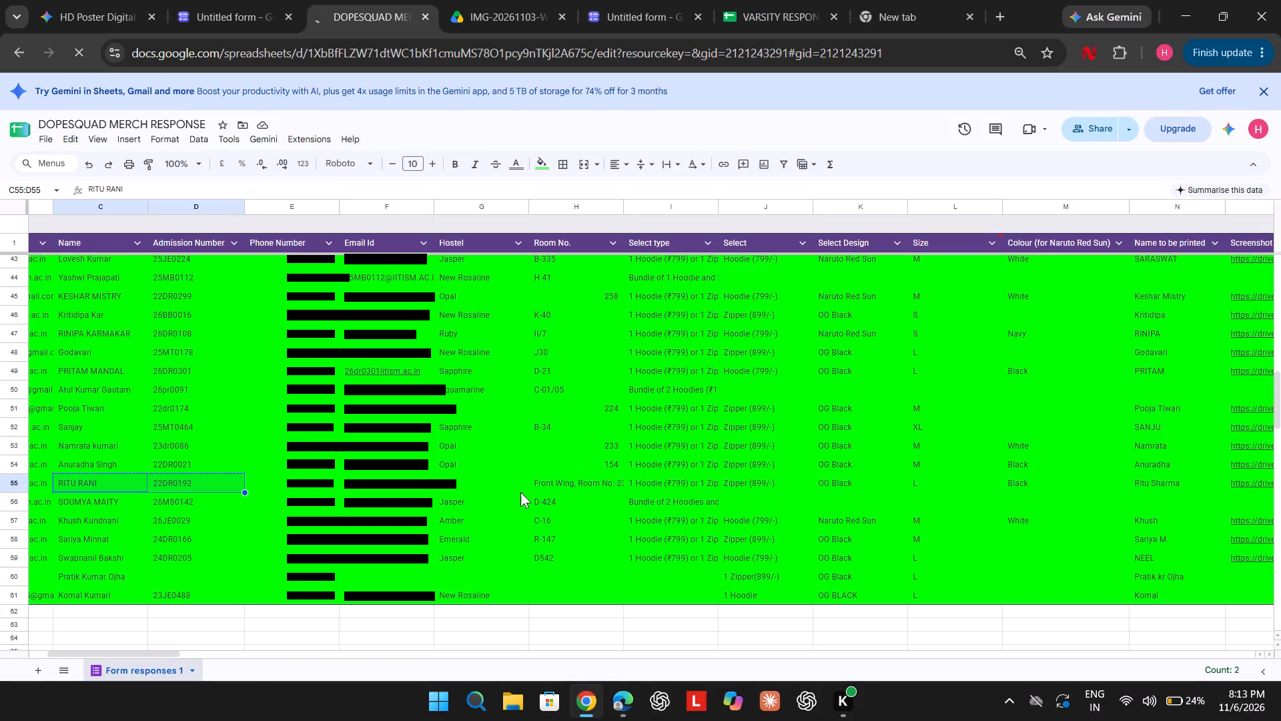
click(915, 487)
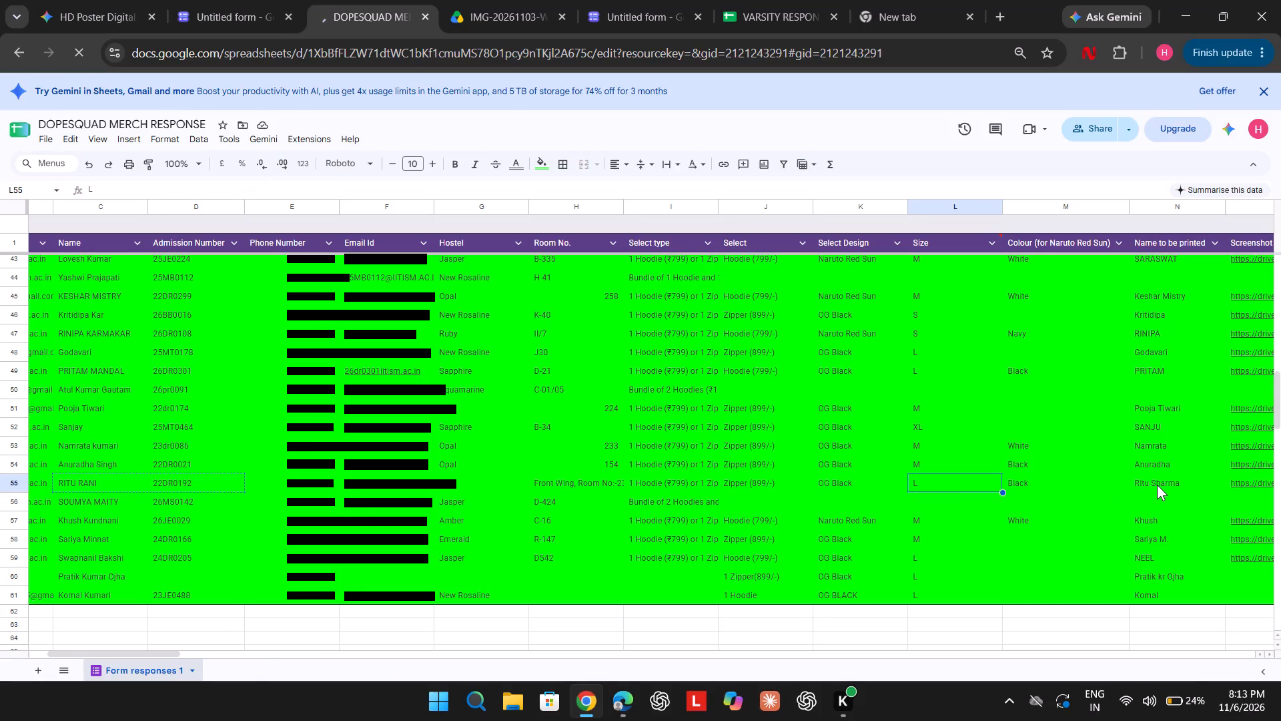
triple_click(1157, 485)
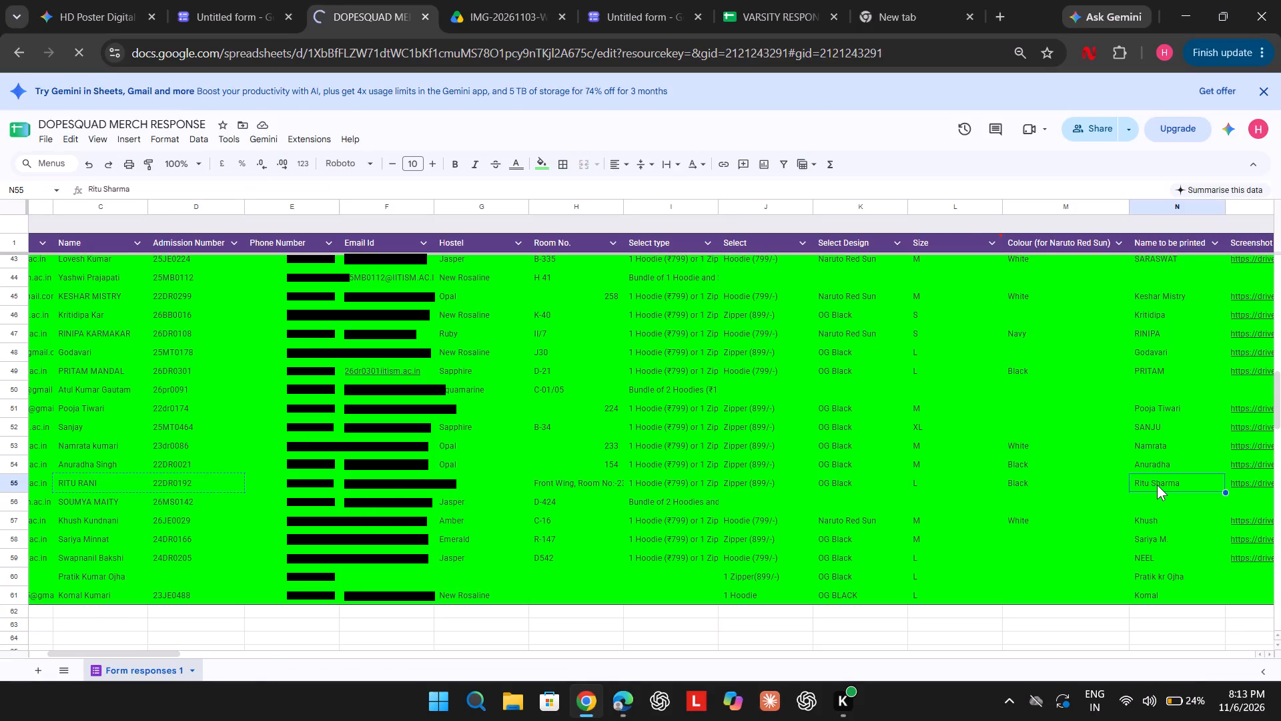
triple_click(1160, 480)
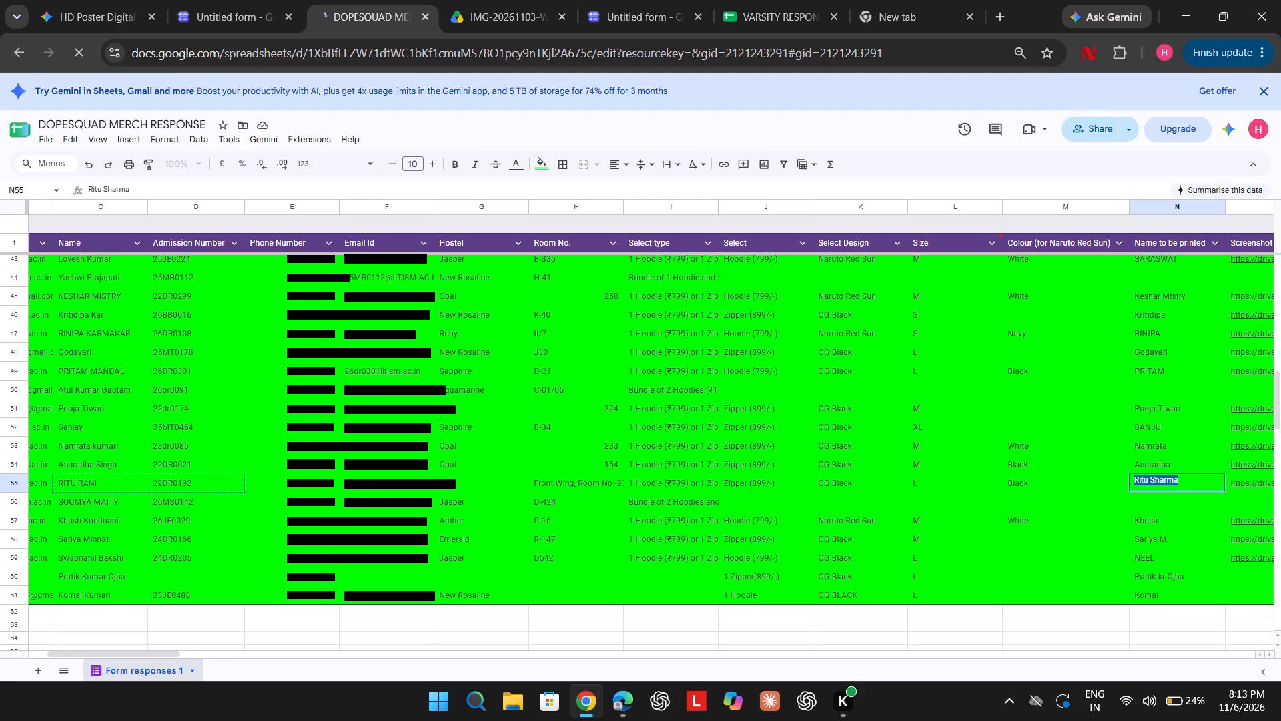
key(ctrl+c)
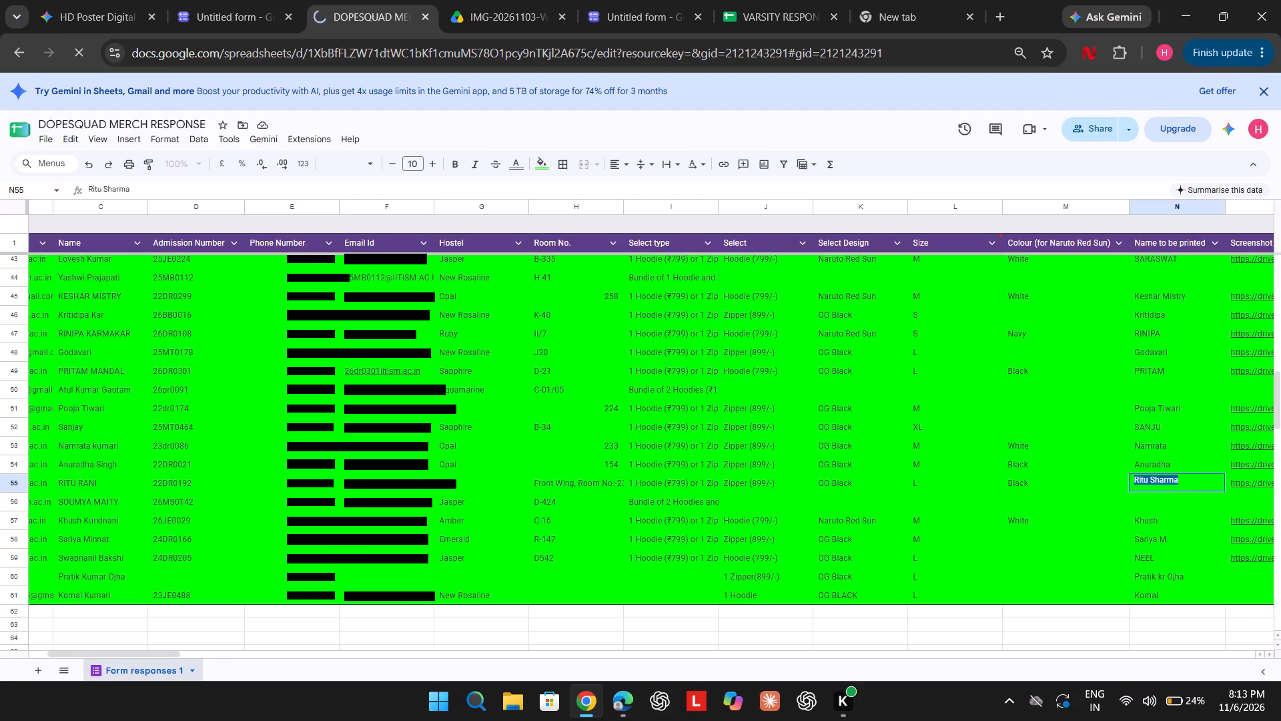
click(621, 700)
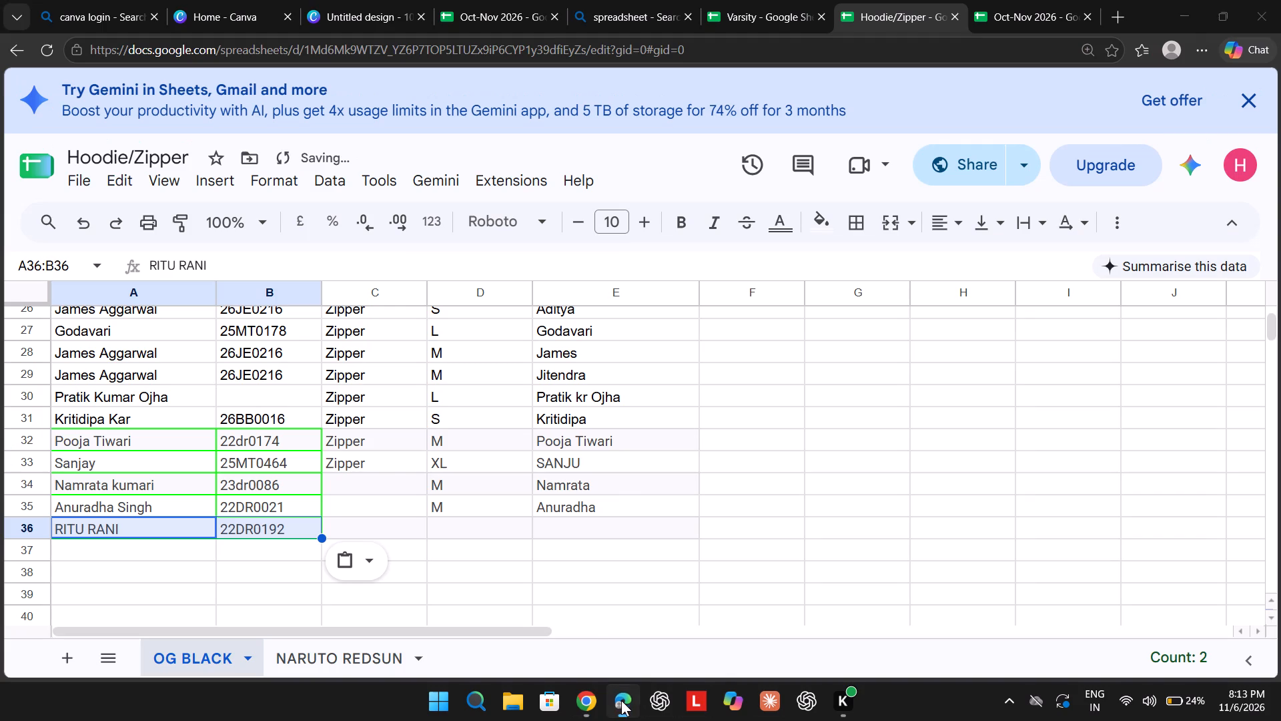
click(460, 523)
key(l)
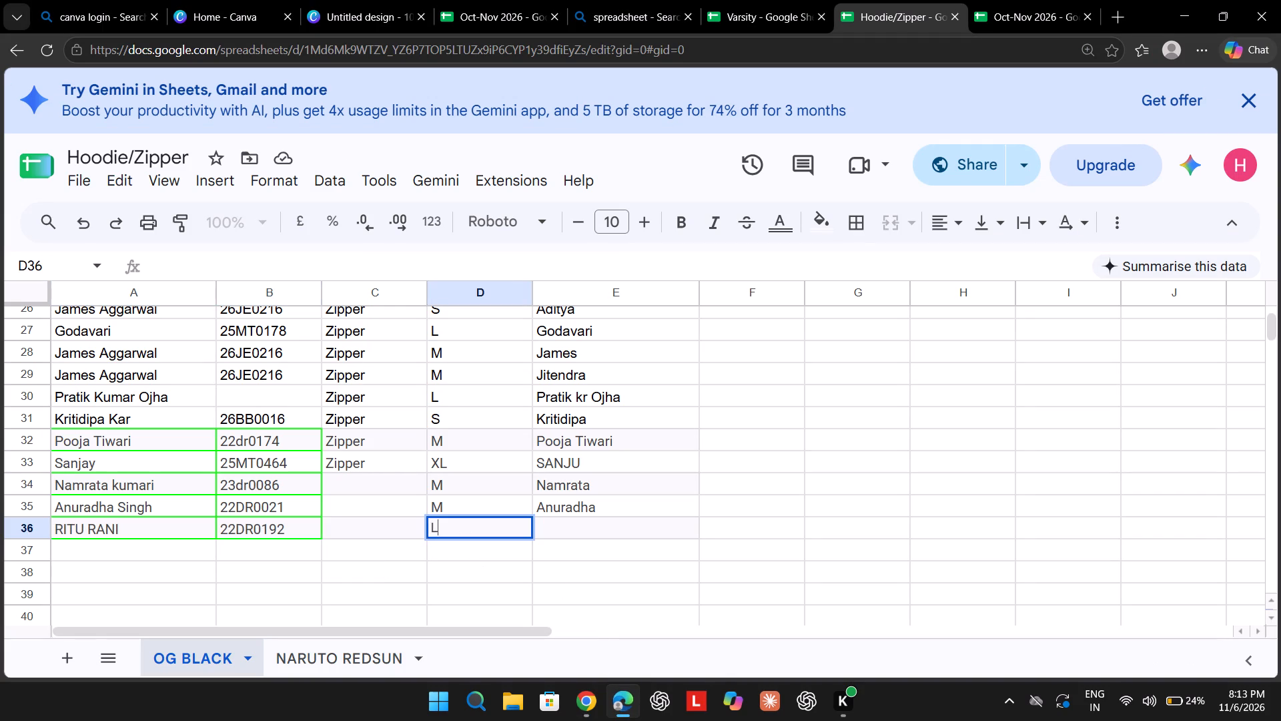
key(Right)
key(ctrl+v)
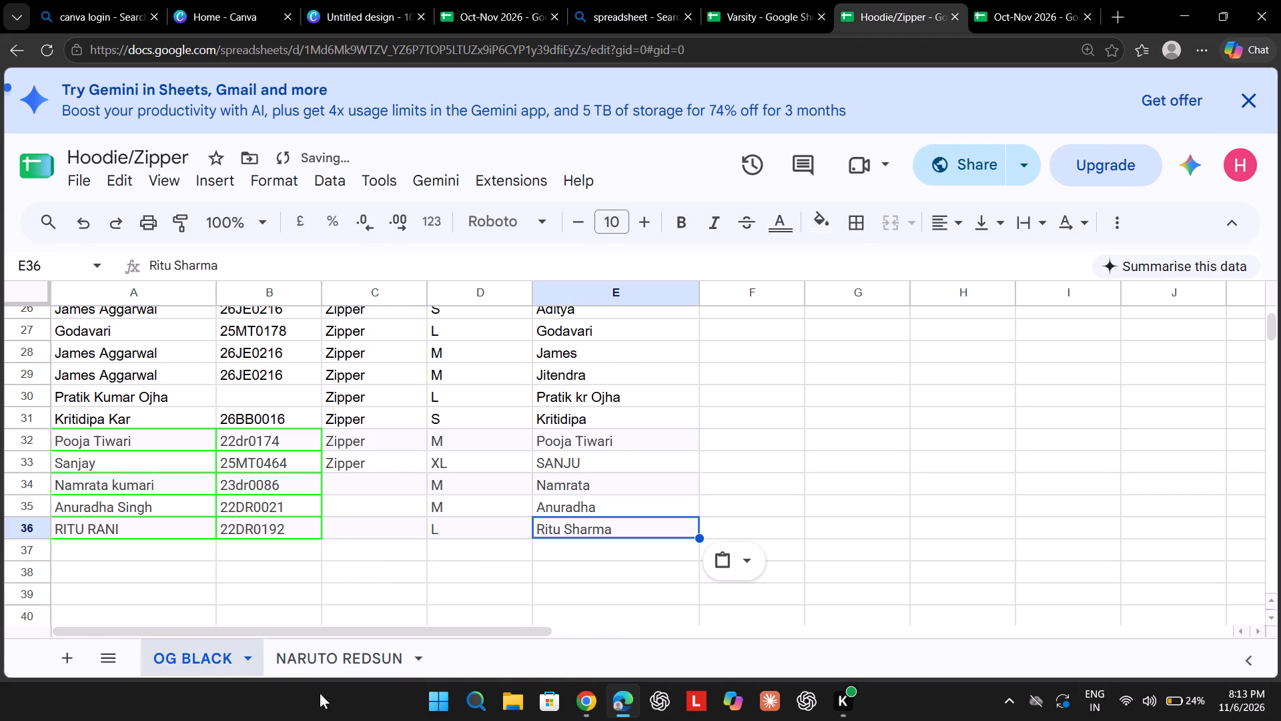
Examine the two hoodie and one zipper entries of response row 56 in Google Chrome, covering design, size and print name.
click(599, 696)
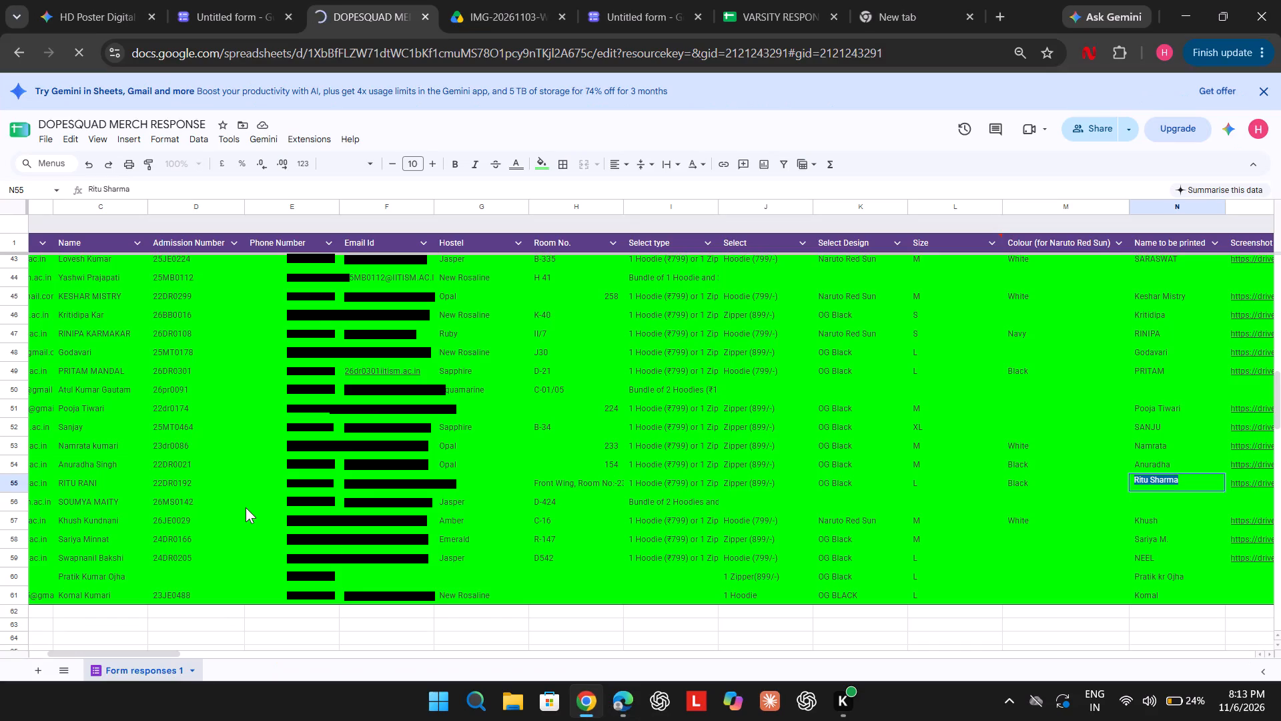
click(89, 498)
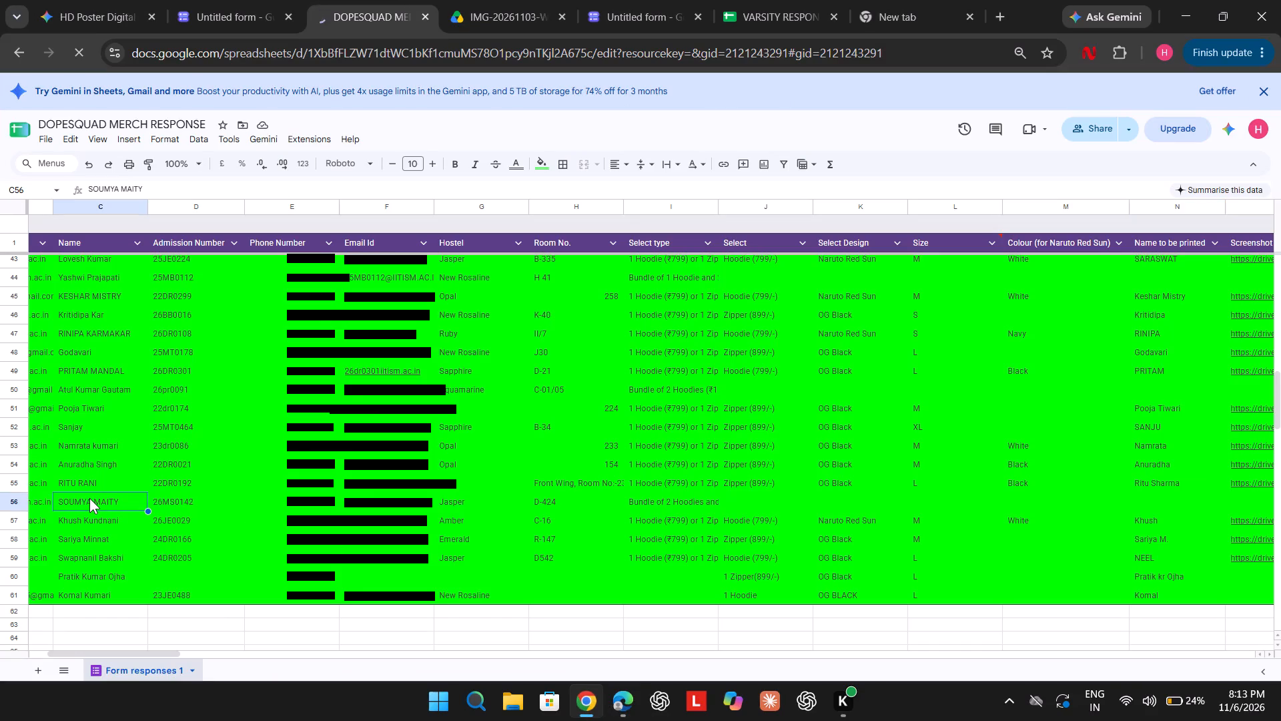
scroll(89, 498, left, 4)
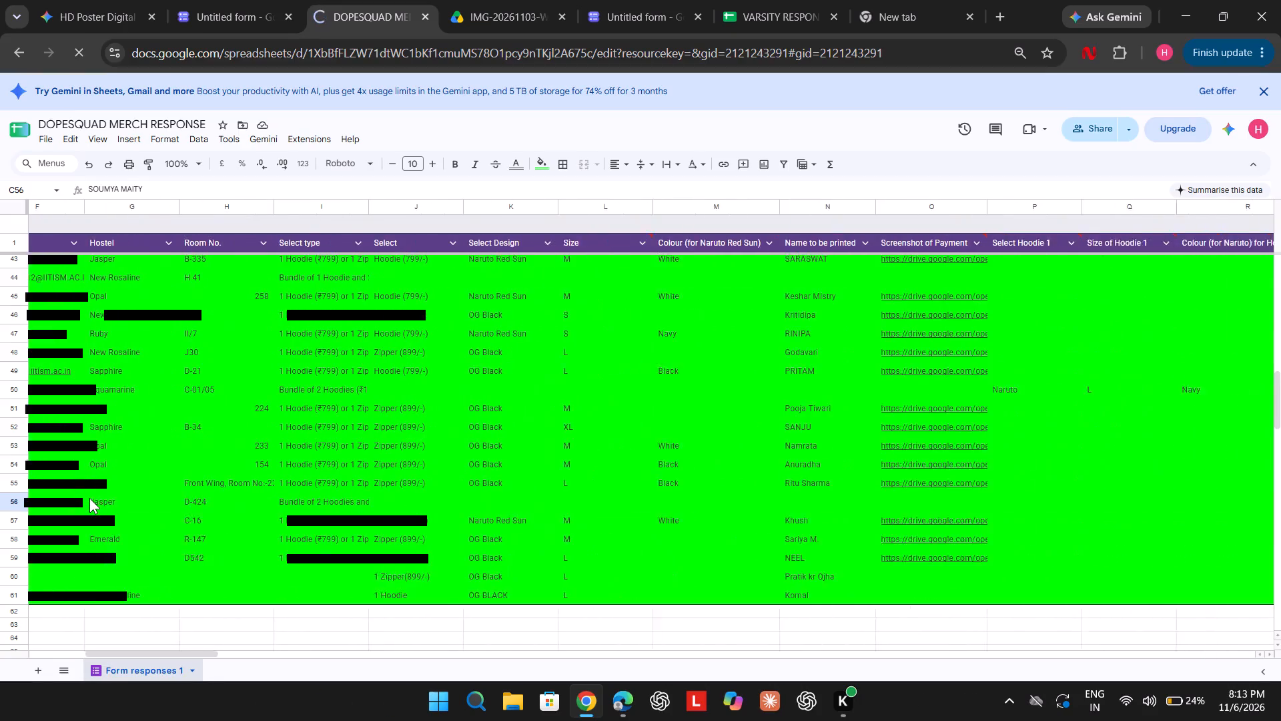
scroll(89, 498, left, 3)
scroll(89, 498, right, 6)
scroll(89, 498, left, 5)
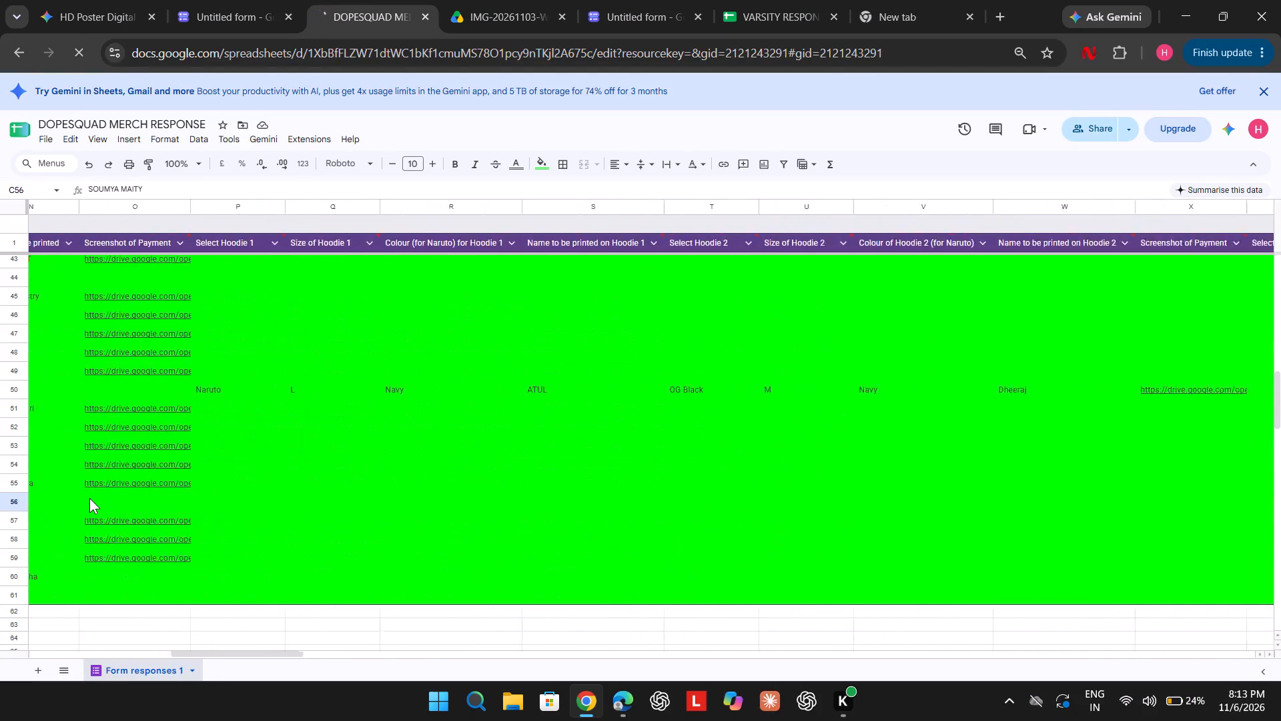
scroll(89, 498, left, 11)
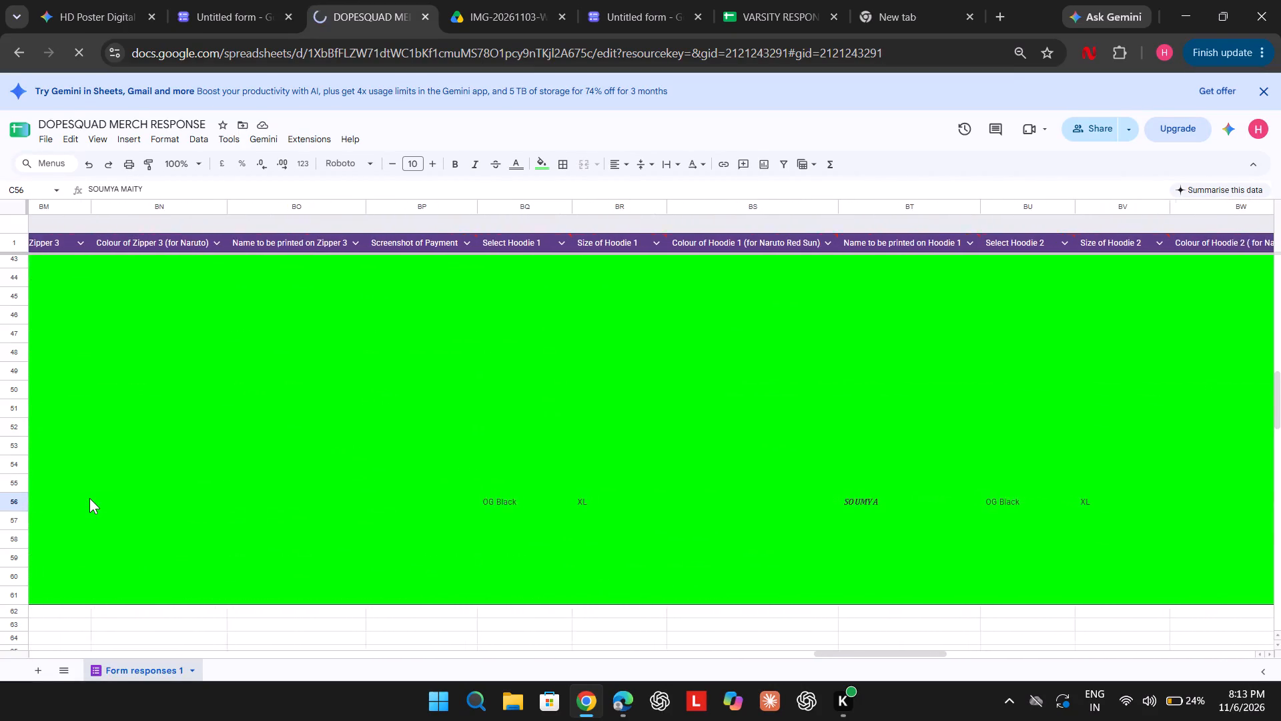
scroll(89, 498, left, 5)
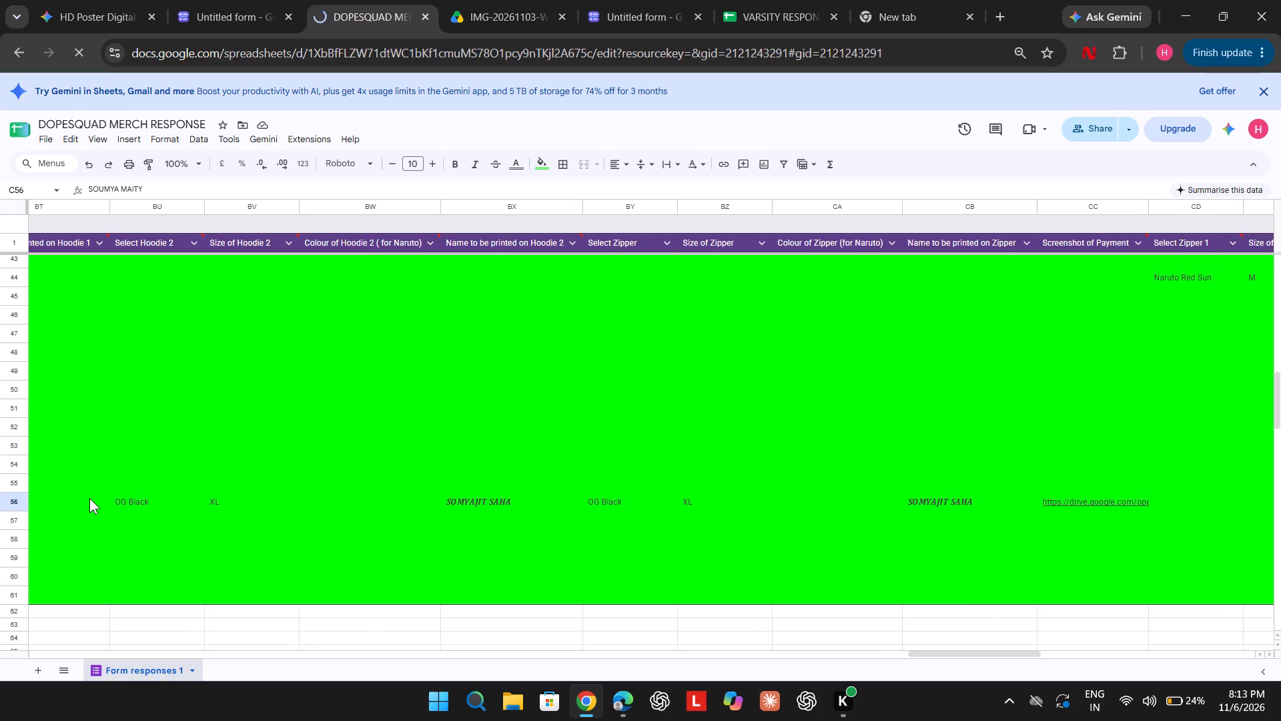
scroll(89, 498, left, 3)
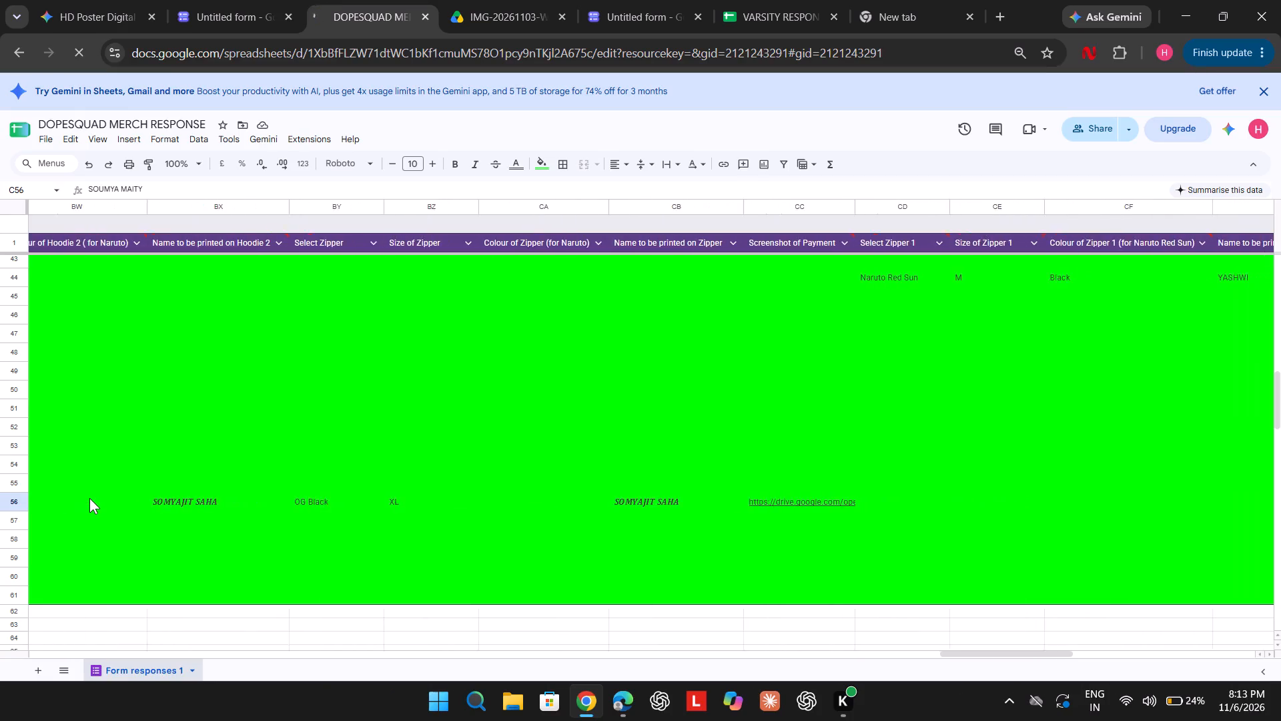
scroll(89, 498, left, 2)
scroll(89, 498, right, 1)
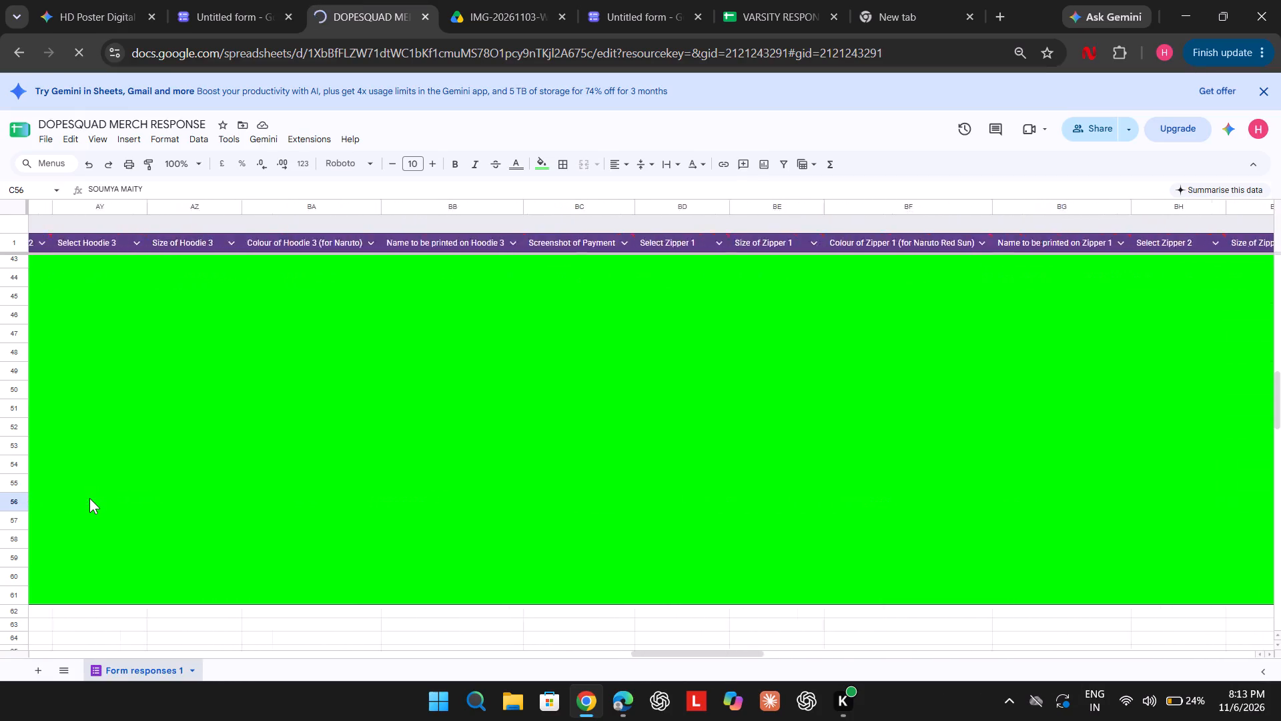
scroll(89, 498, right, 13)
scroll(89, 498, right, 8)
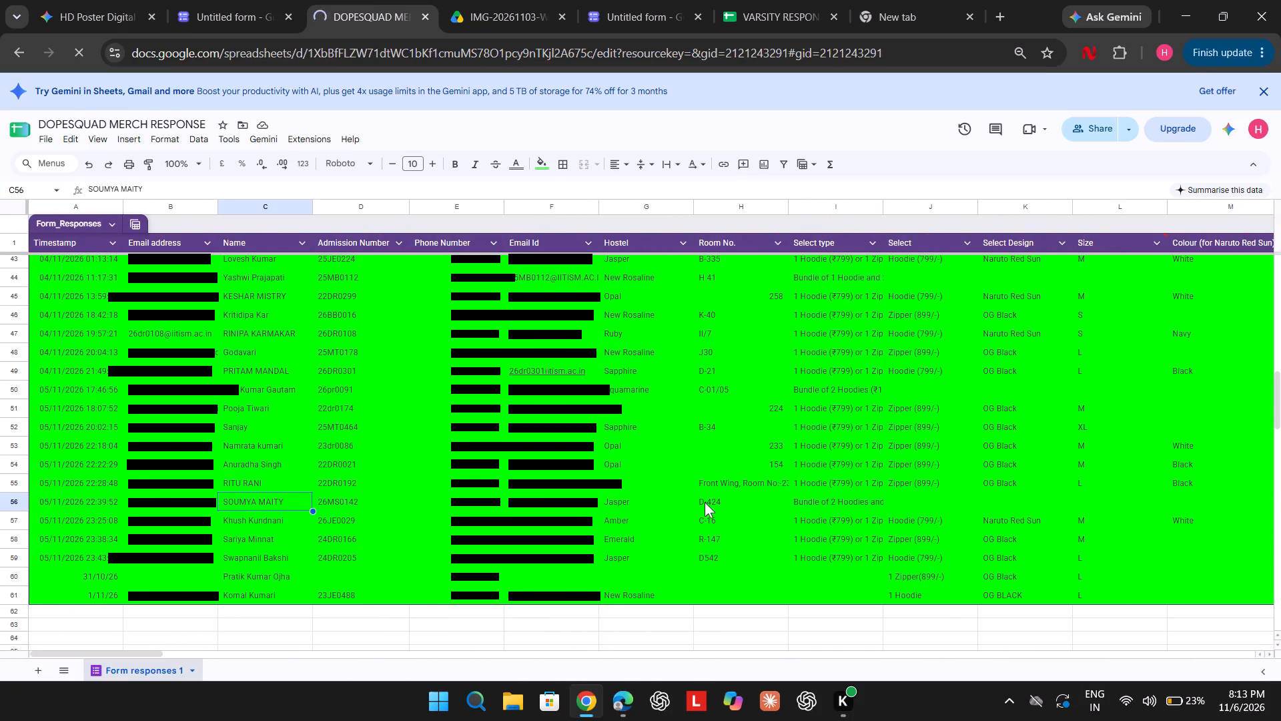
Read the full bundle type in response cell I56.
click(874, 499)
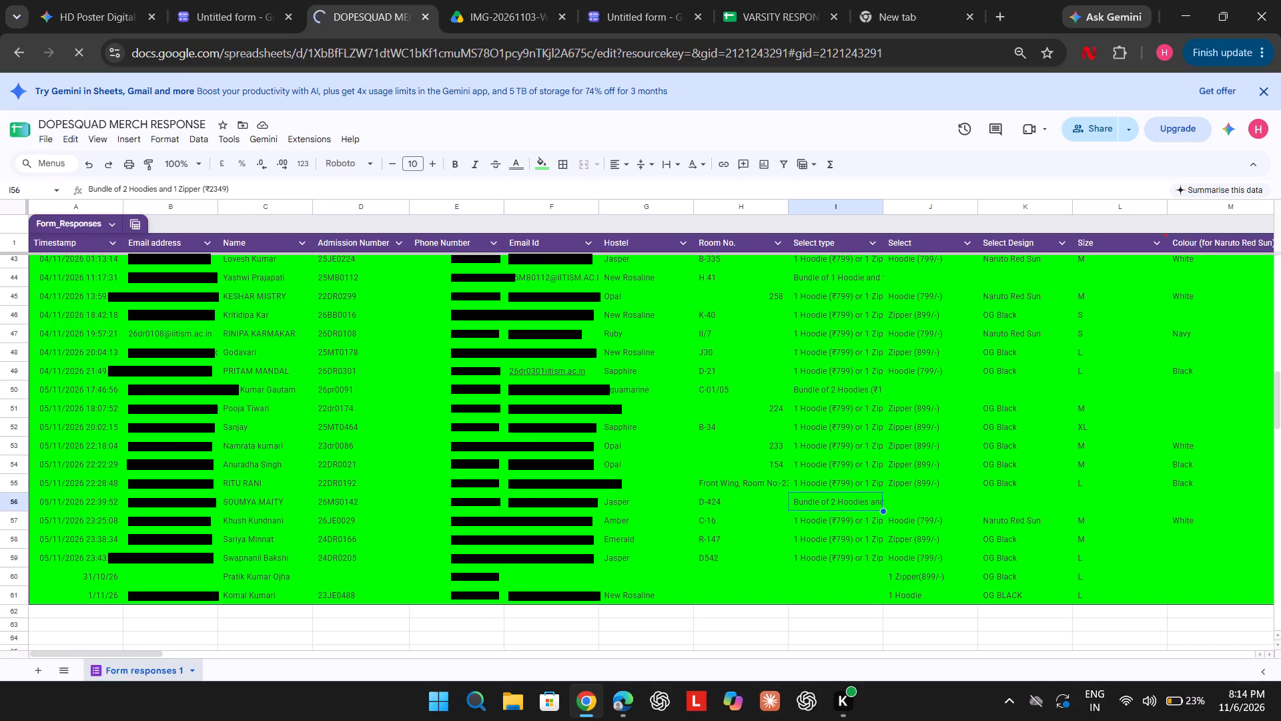
drag(883, 502, 850, 503)
double_click(850, 503)
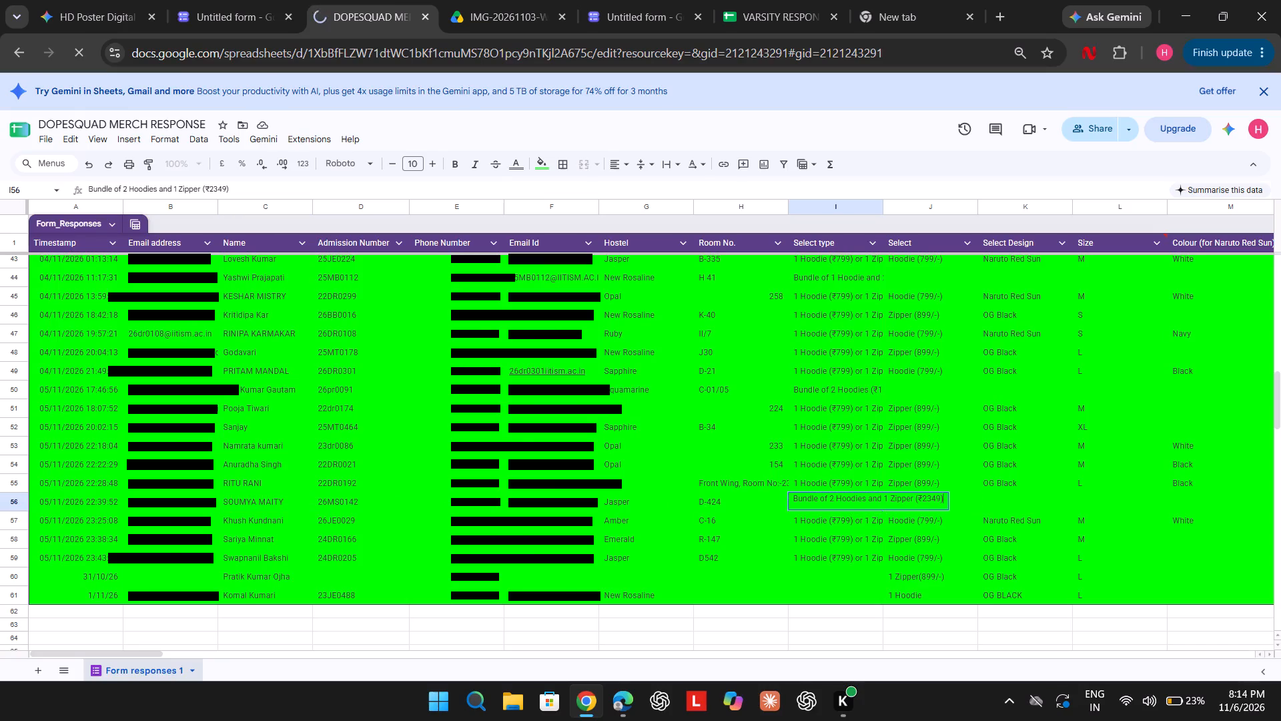
click(275, 501)
Recheck the design, size and print name of each hoodie and zipper across columns BQ to CB of response row 56.
scroll(398, 513, left, 11)
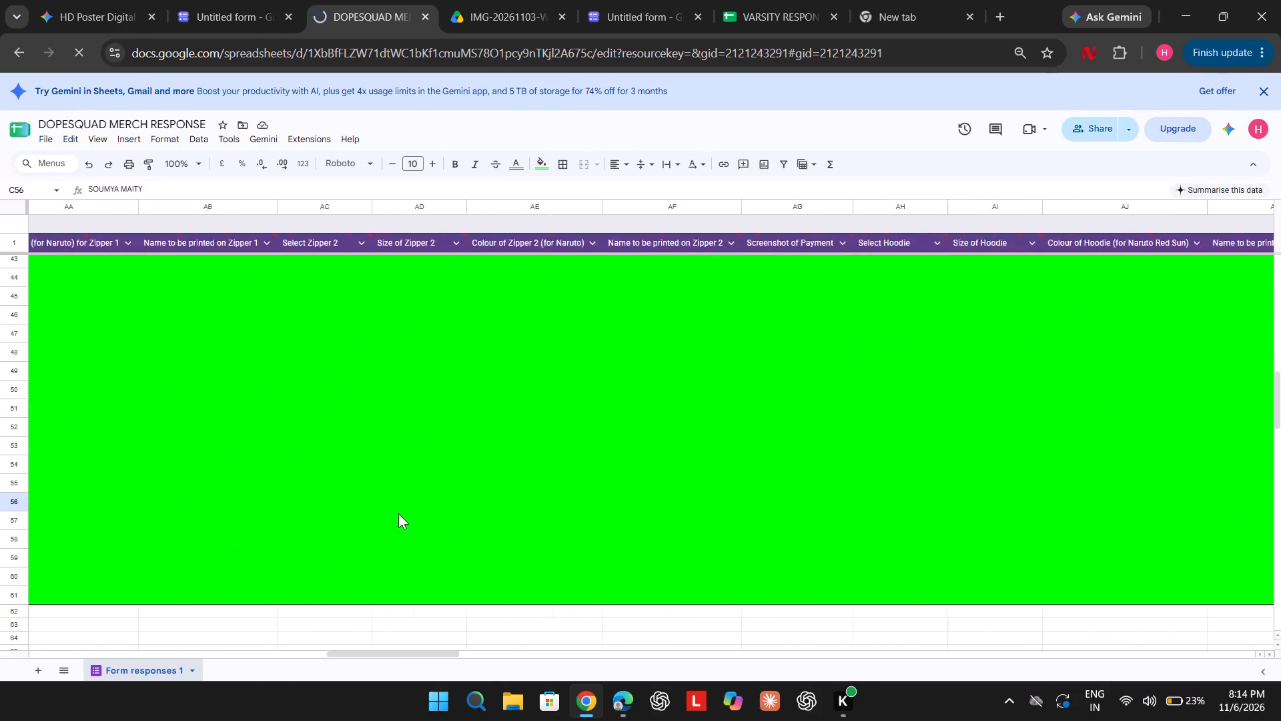
scroll(398, 513, left, 8)
scroll(398, 513, right, 1)
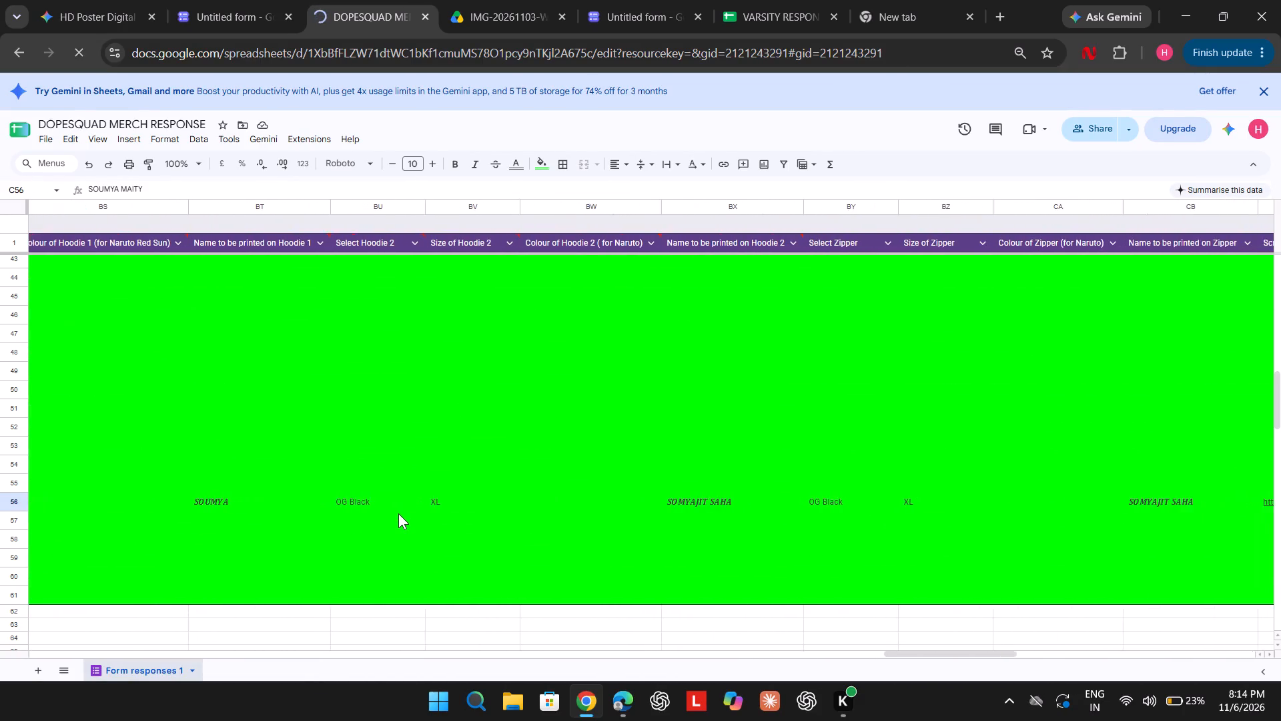
scroll(398, 513, right, 3)
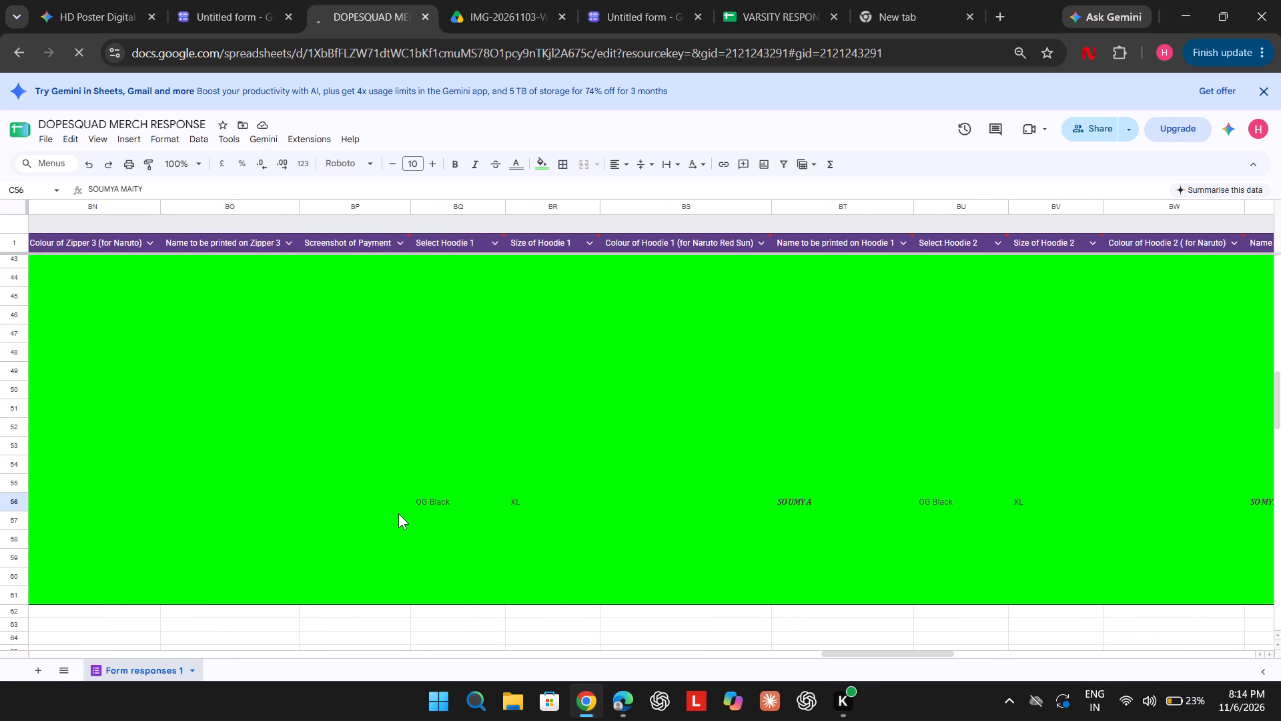
scroll(398, 513, left, 1)
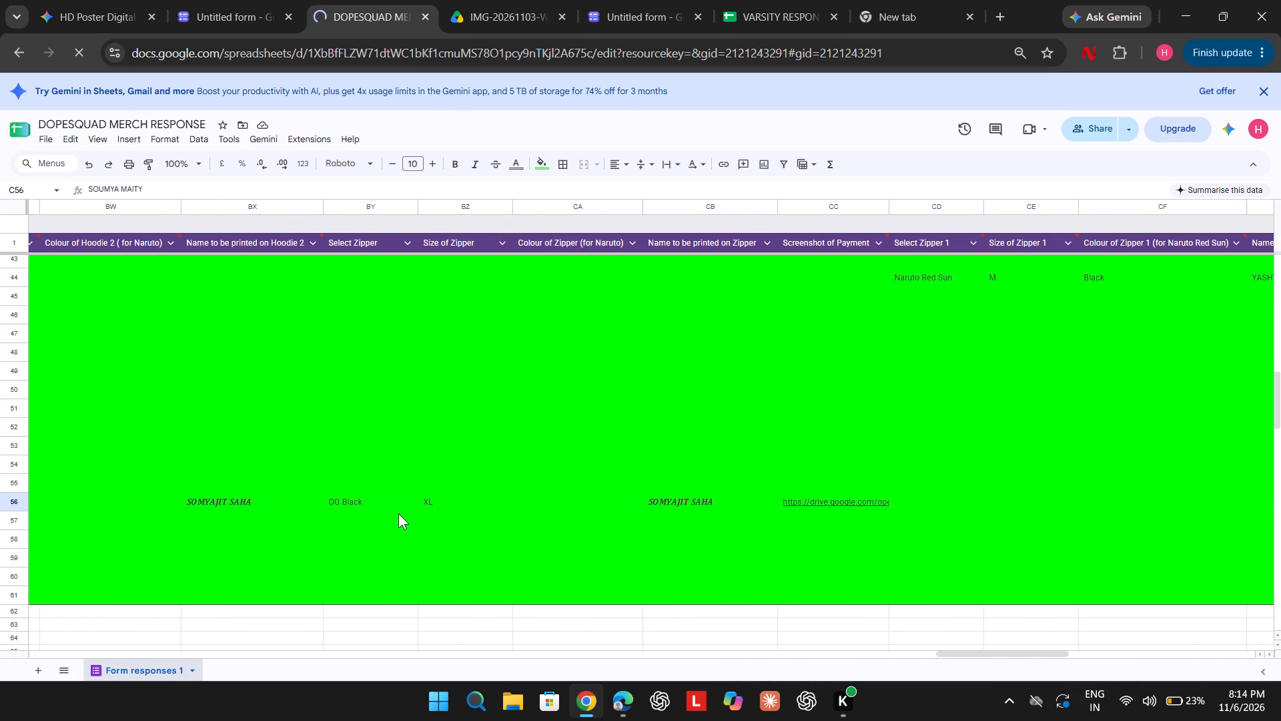
scroll(398, 513, left, 2)
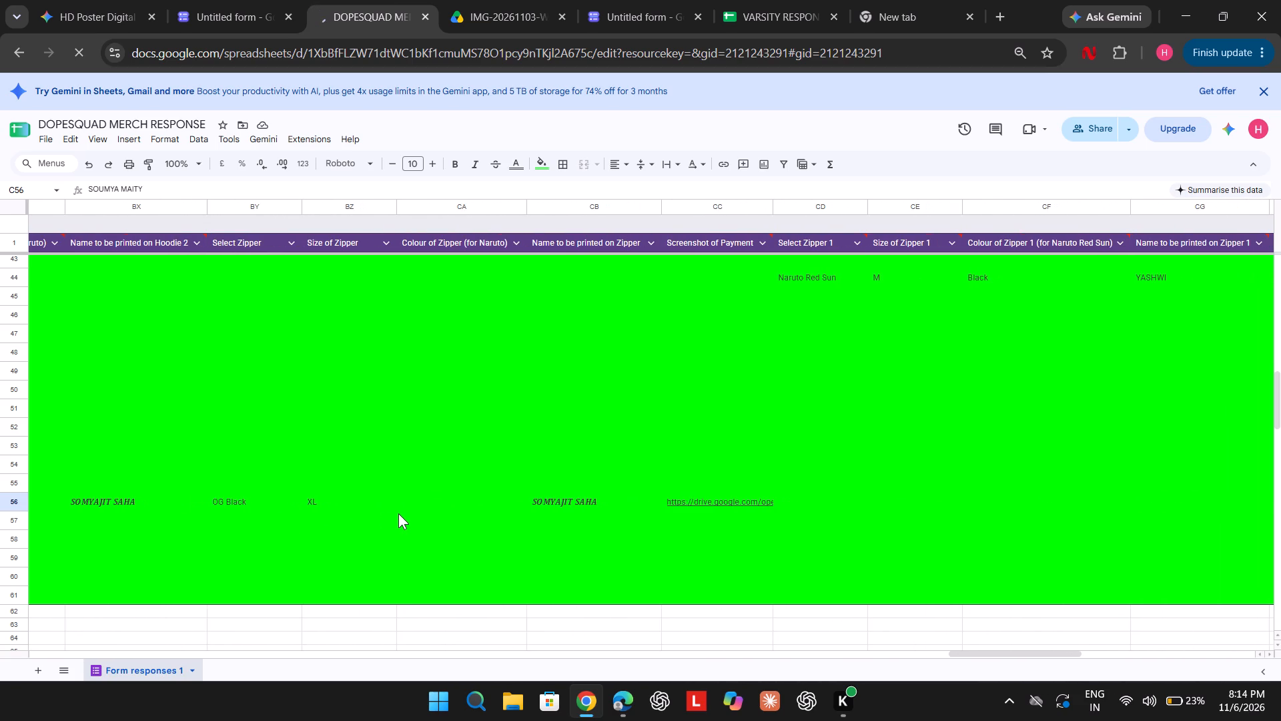
scroll(398, 513, right, 1)
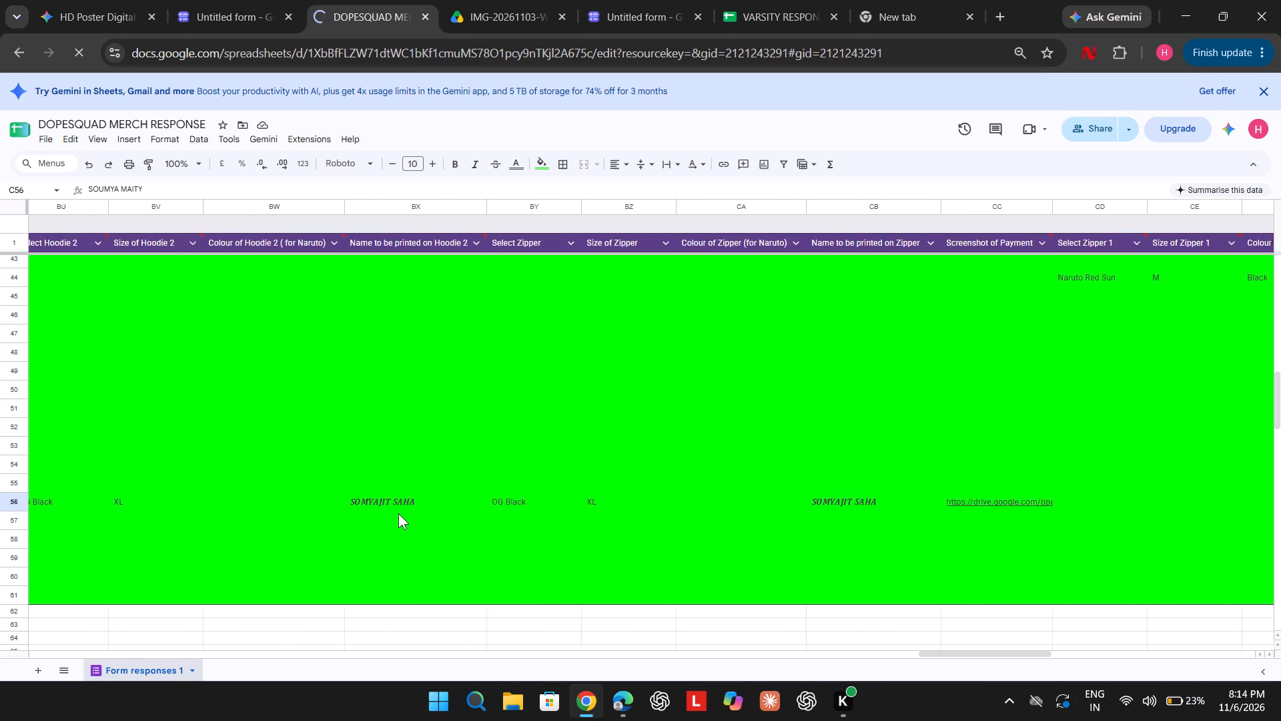
scroll(398, 513, right, 3)
scroll(398, 513, left, 5)
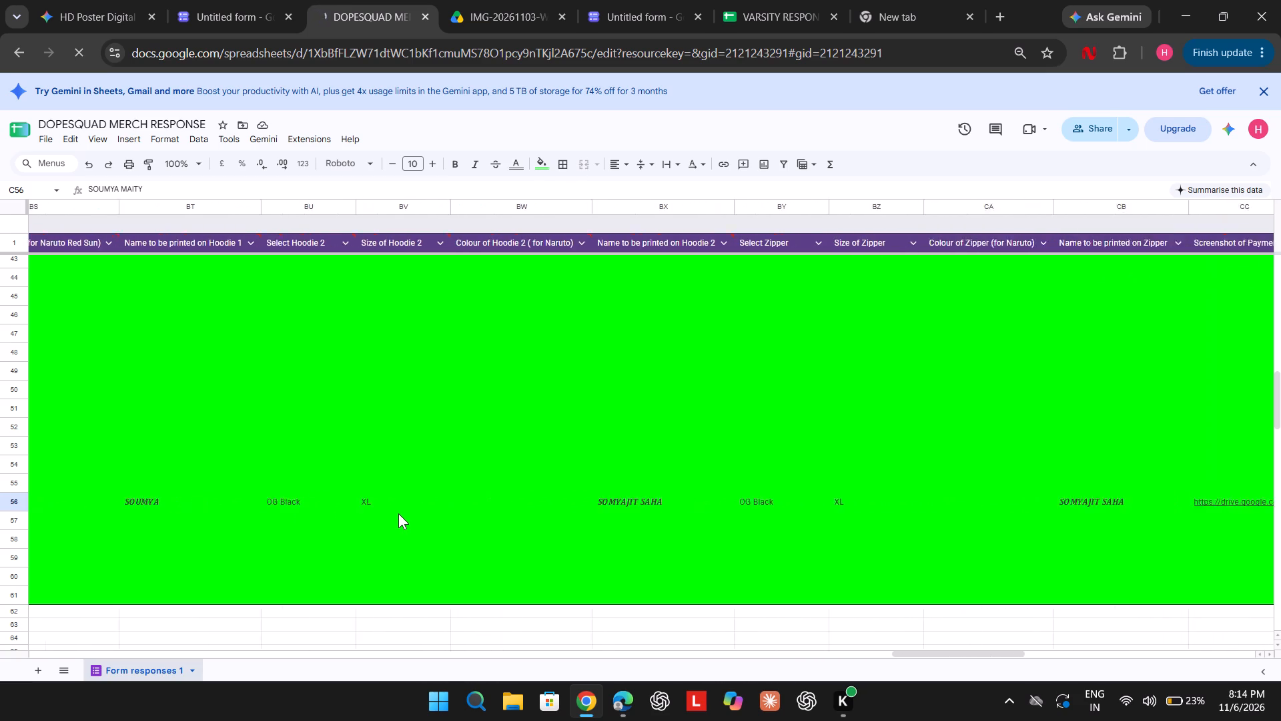
scroll(398, 513, left, 4)
scroll(398, 513, right, 1)
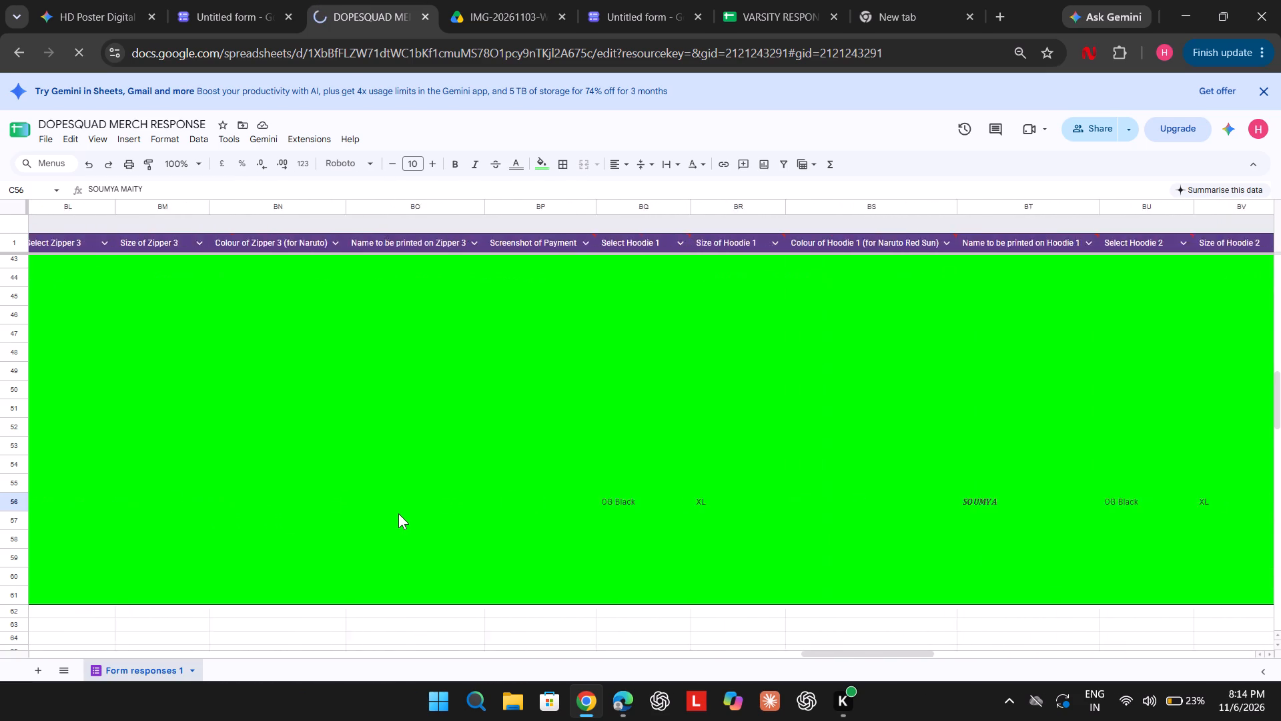
scroll(398, 513, left, 5)
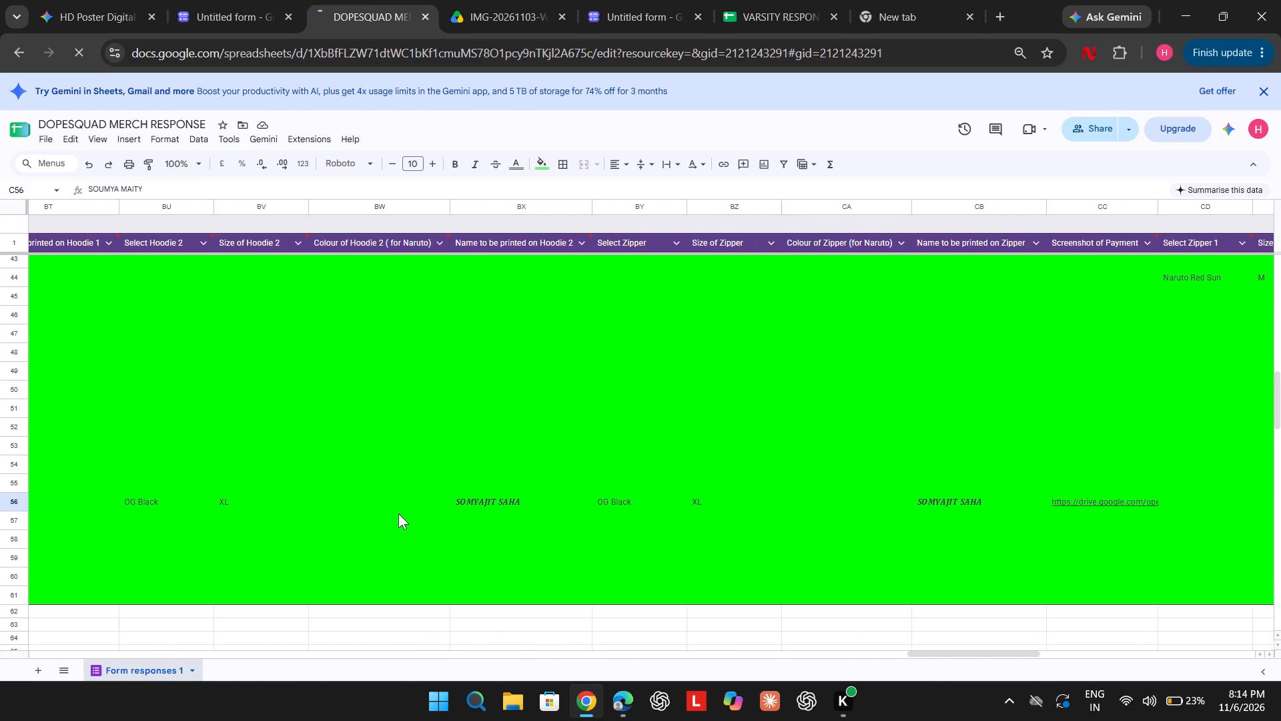
scroll(398, 513, left, 1)
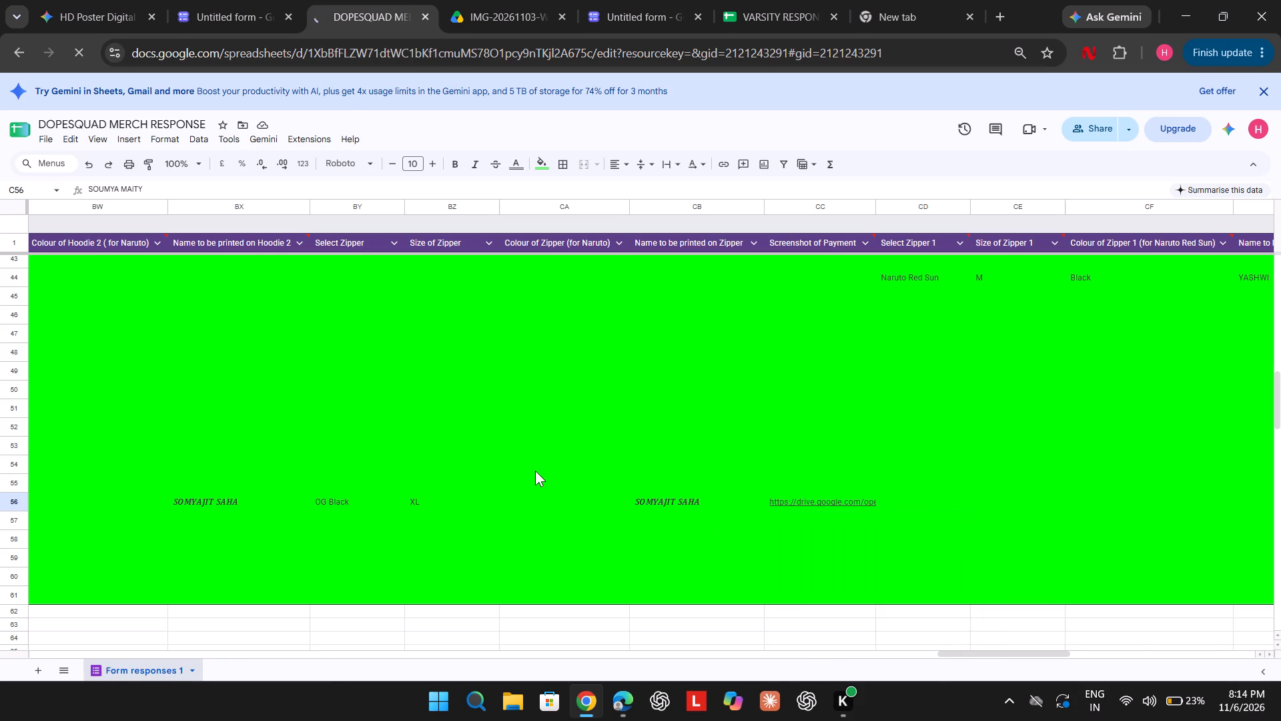
scroll(535, 471, right, 6)
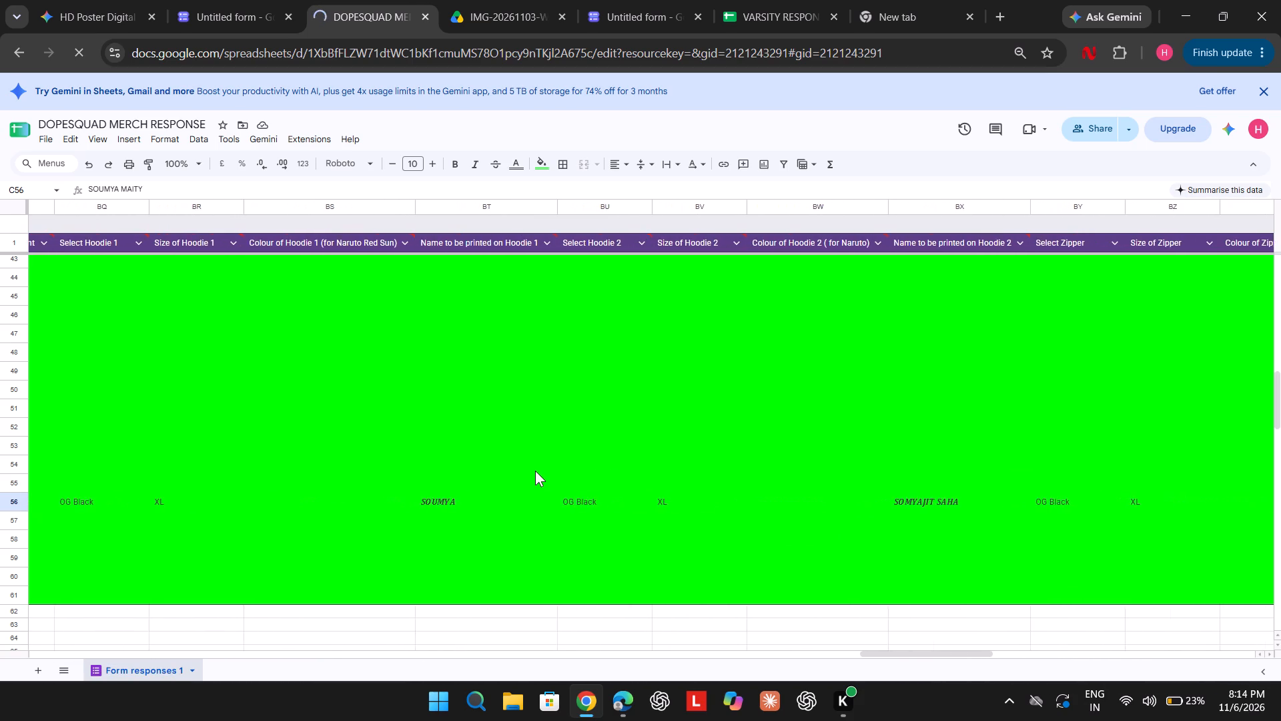
scroll(535, 471, right, 3)
scroll(535, 471, left, 3)
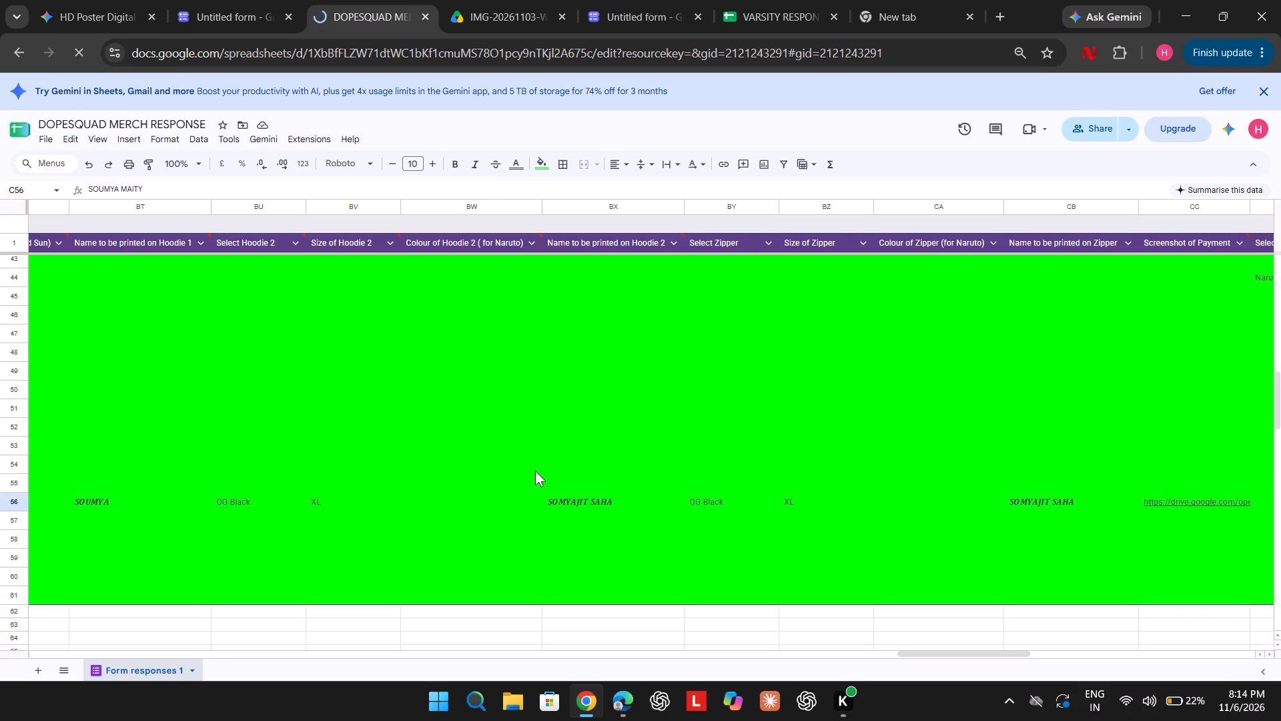
Copy the name and admission number from response cells C56:D56 in Google Chrome into A37:B37 of OG BLACK in Microsoft Edge.
scroll(535, 471, right, 20)
scroll(535, 471, right, 12)
scroll(535, 471, right, 10)
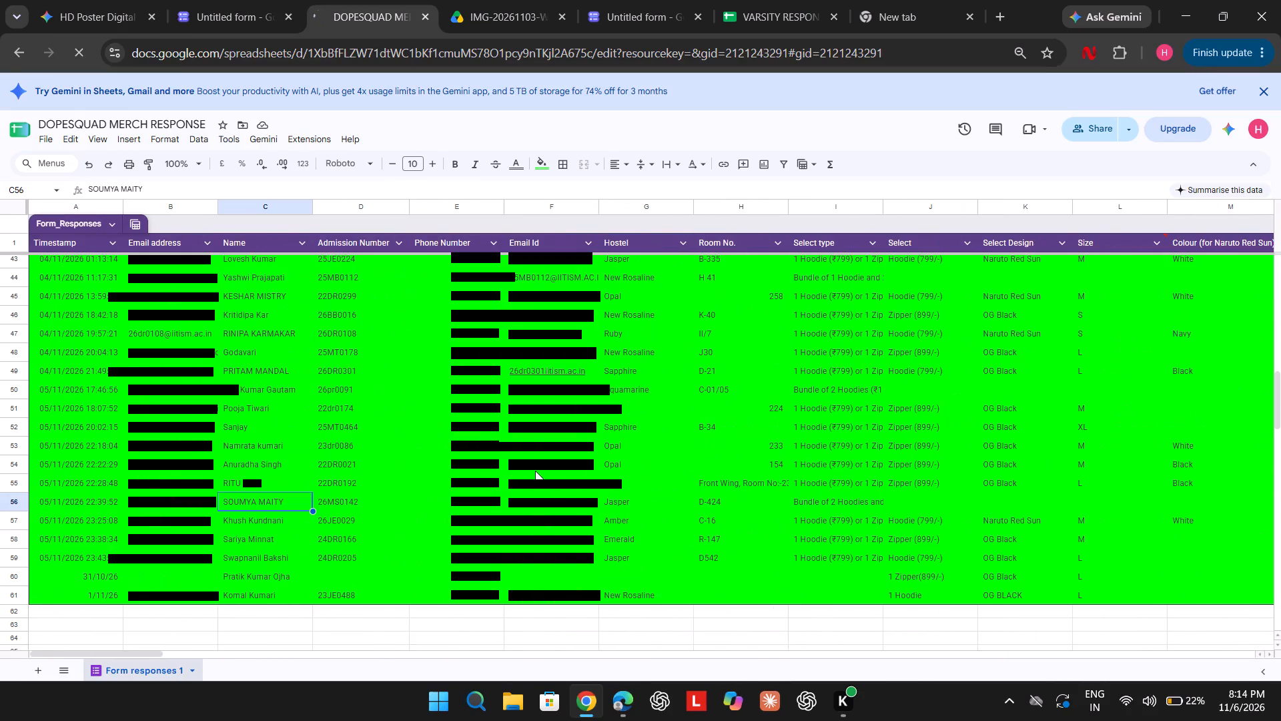
drag(246, 501, 351, 493)
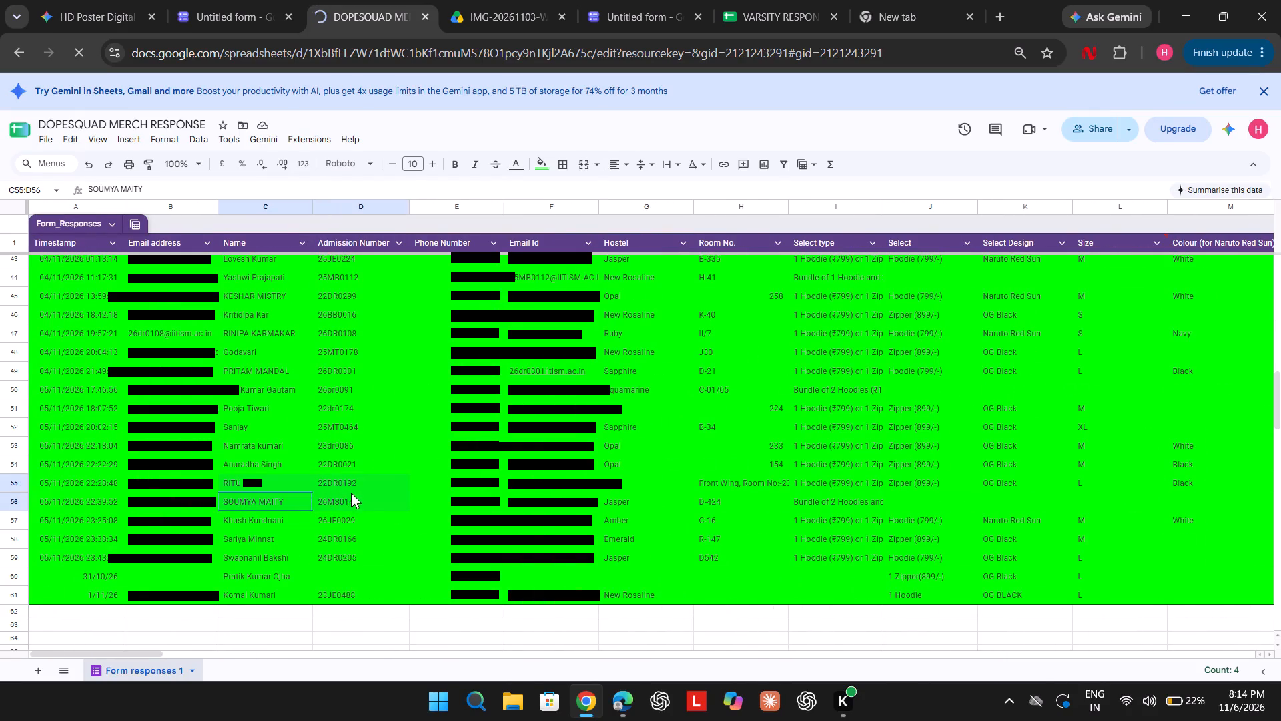
drag(351, 493, 357, 497)
key(ctrl+c)
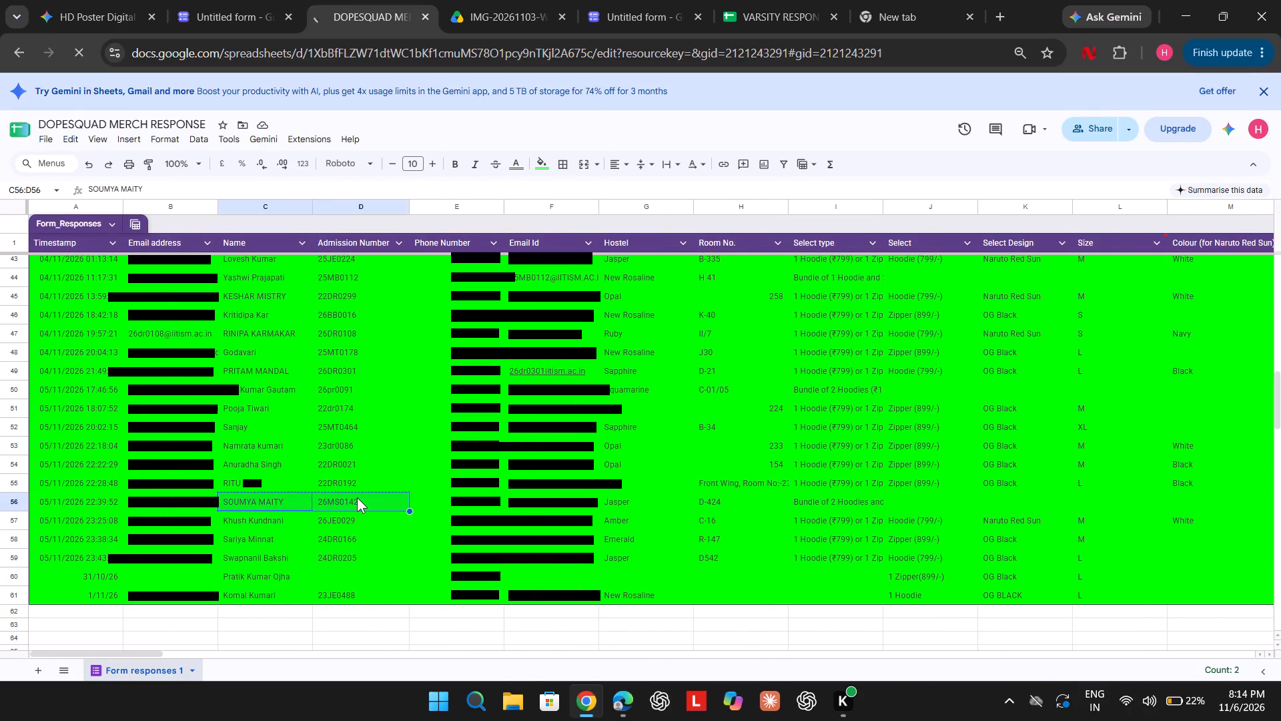
click(630, 709)
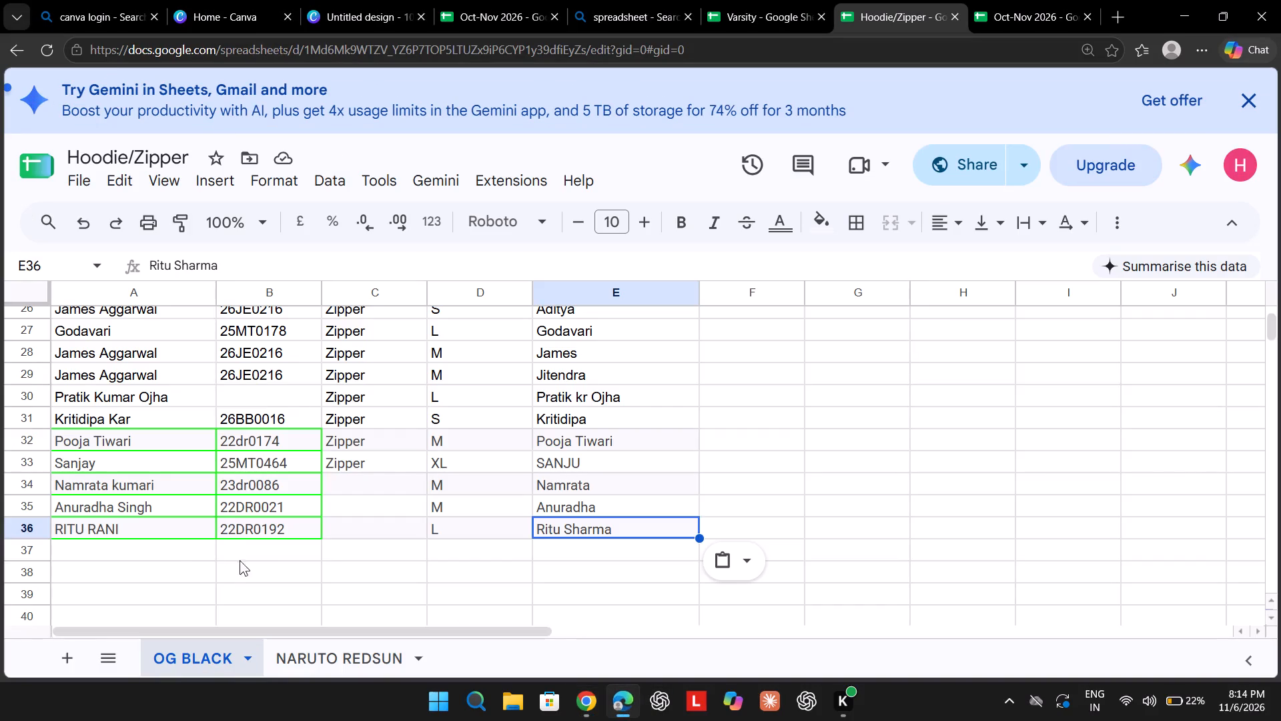
drag(150, 551, 246, 547)
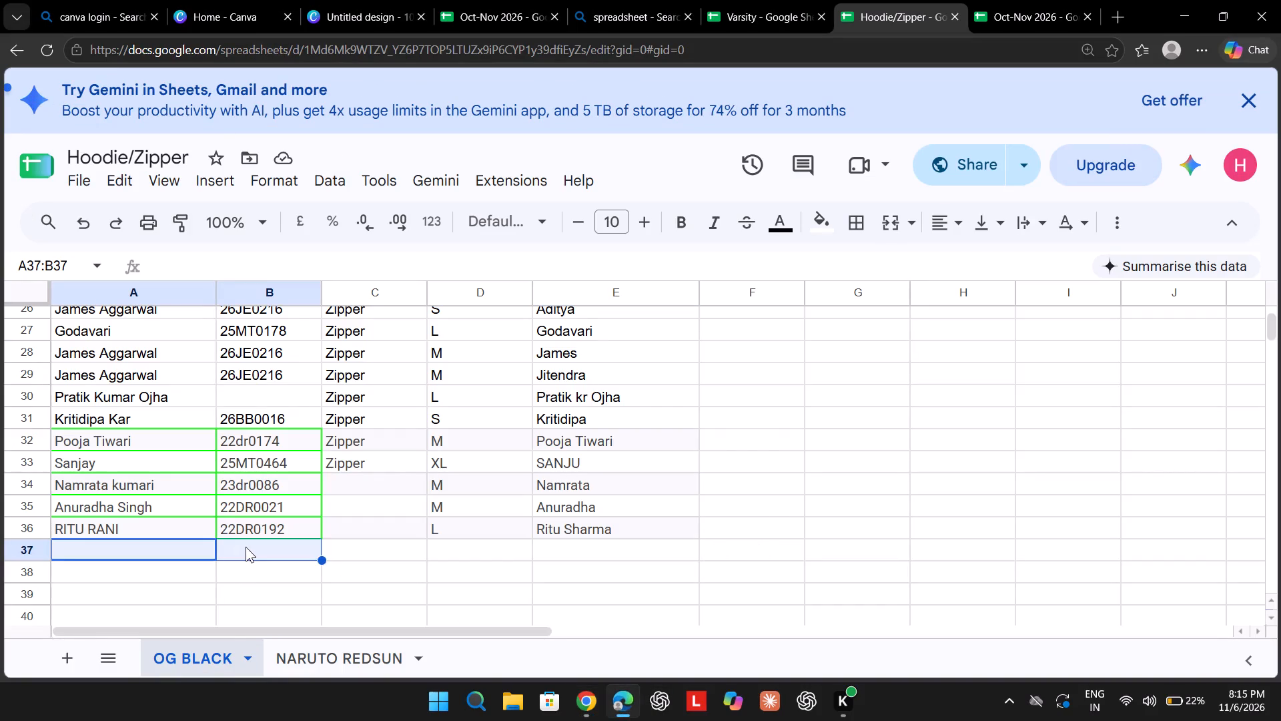
key(ctrl+v)
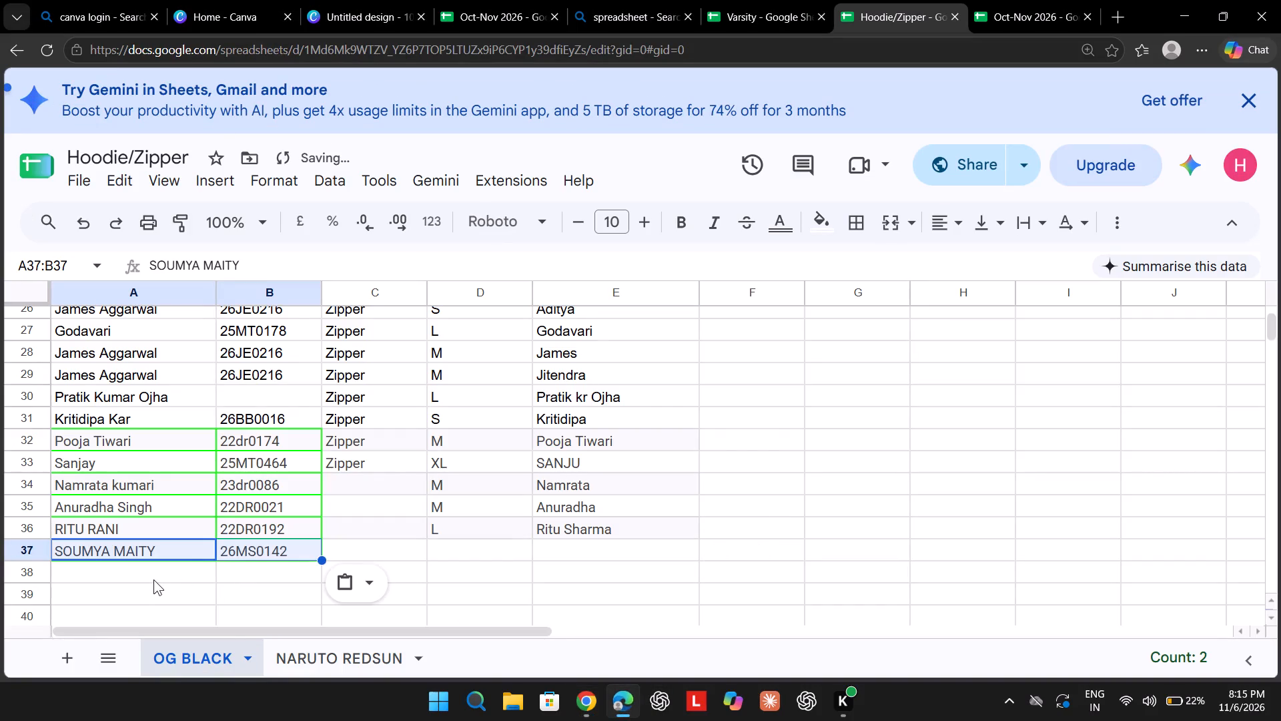
Paste the same name and admission number into A52:B52 and A53:B53, below the existing hoodie orders in OG BLACK.
scroll(290, 505, up, 5)
scroll(290, 505, down, 1)
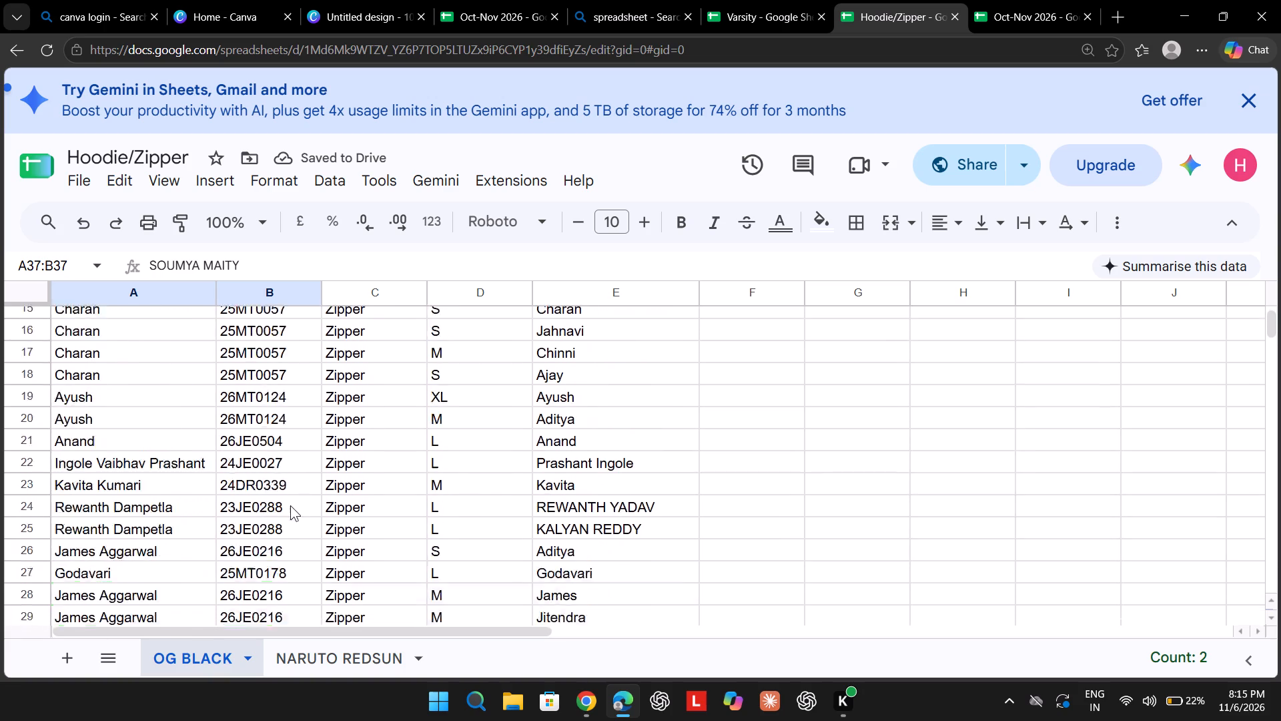
scroll(290, 505, down, 1)
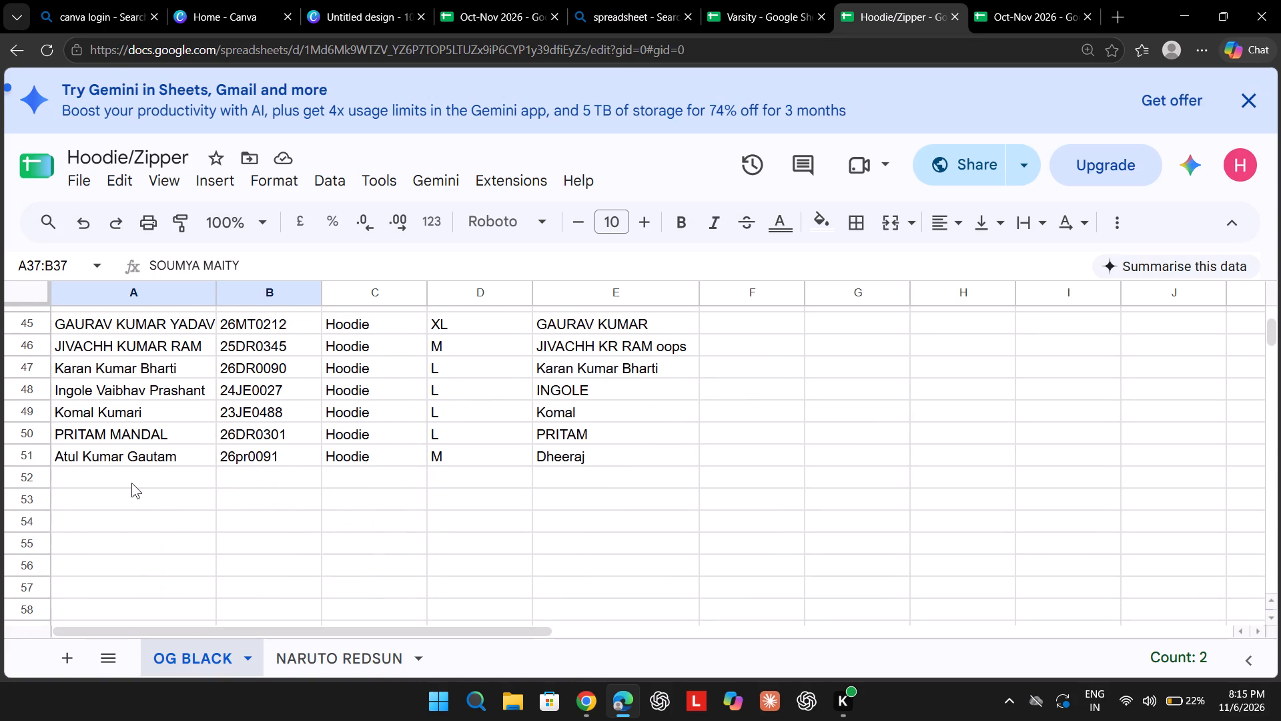
drag(131, 483, 260, 470)
key(ctrl+v)
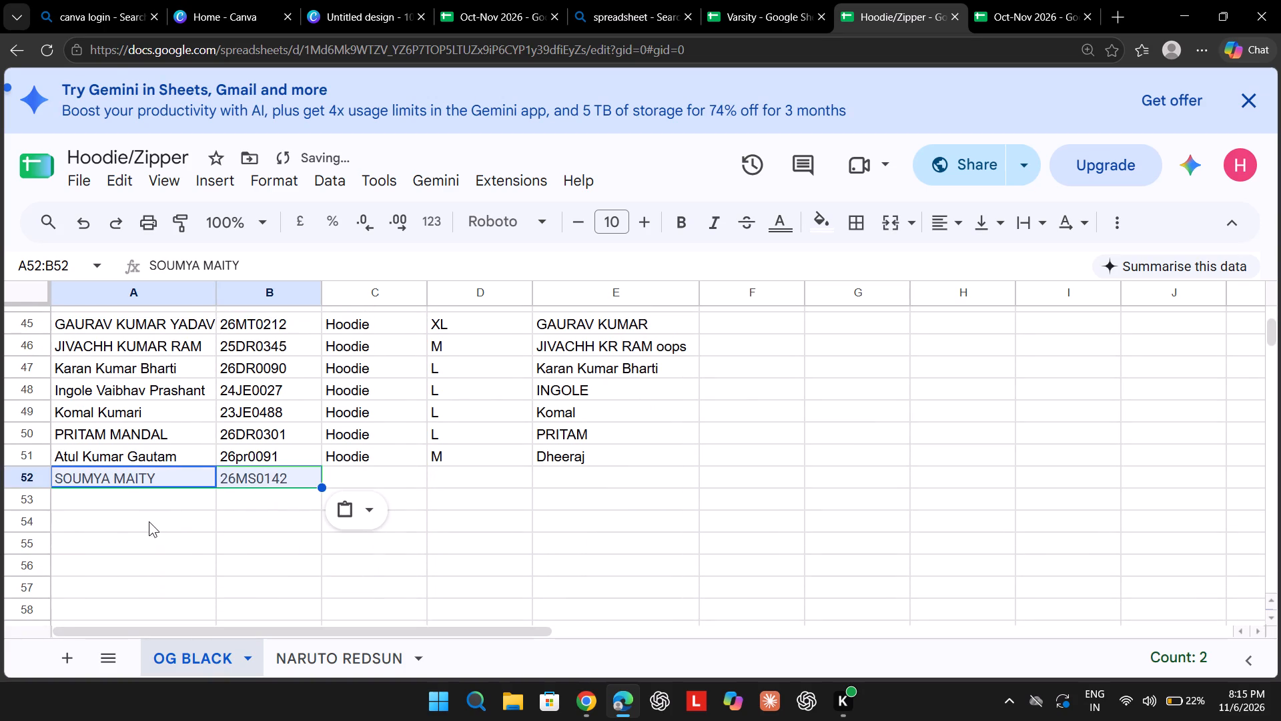
drag(142, 503, 260, 497)
key(ctrl+v)
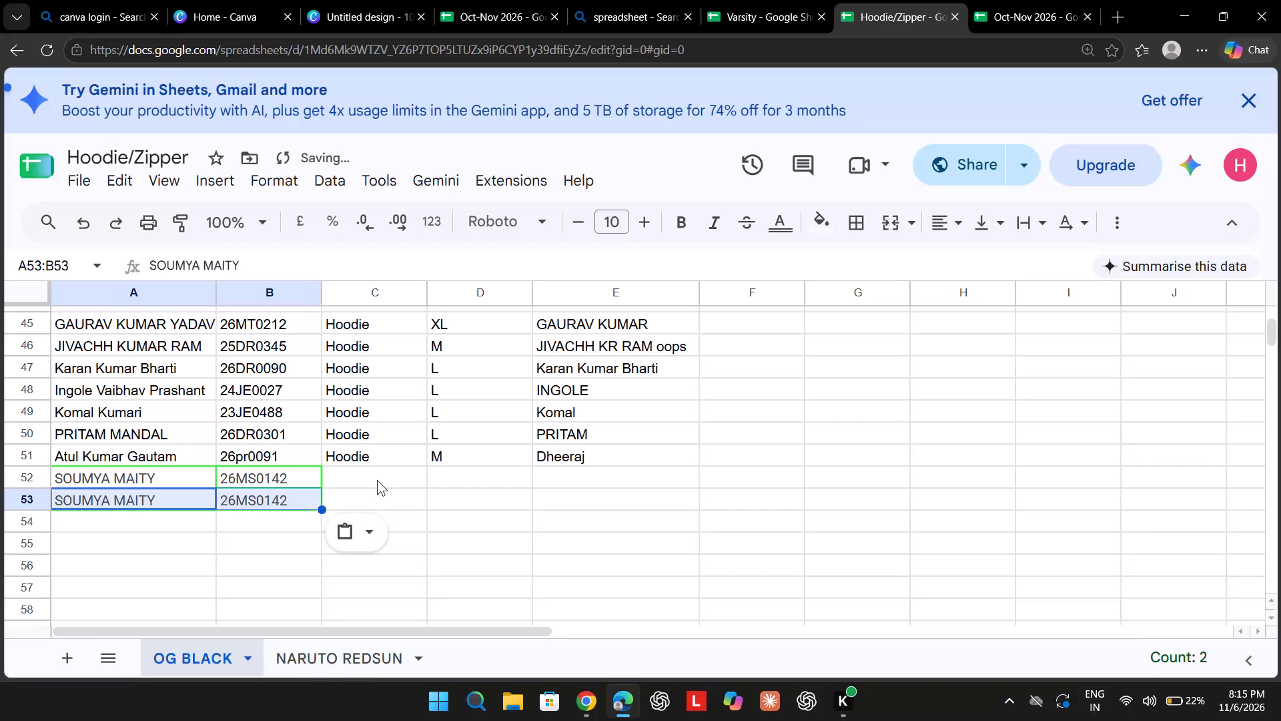
Enter Hoodie as the product type in C52 and C53 of OG BLACK for the two new hoodie orders.
click(378, 480)
key(h)
key(Tab)
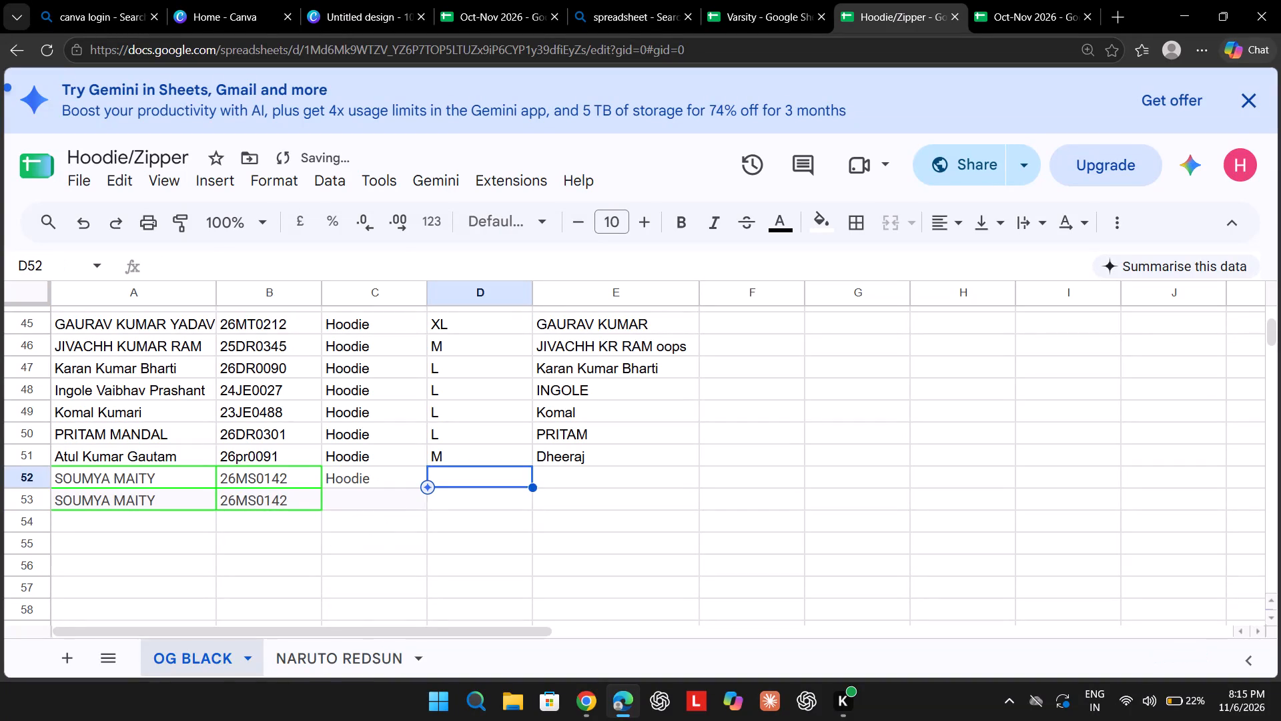
key(Down)
key(Left)
key(h)
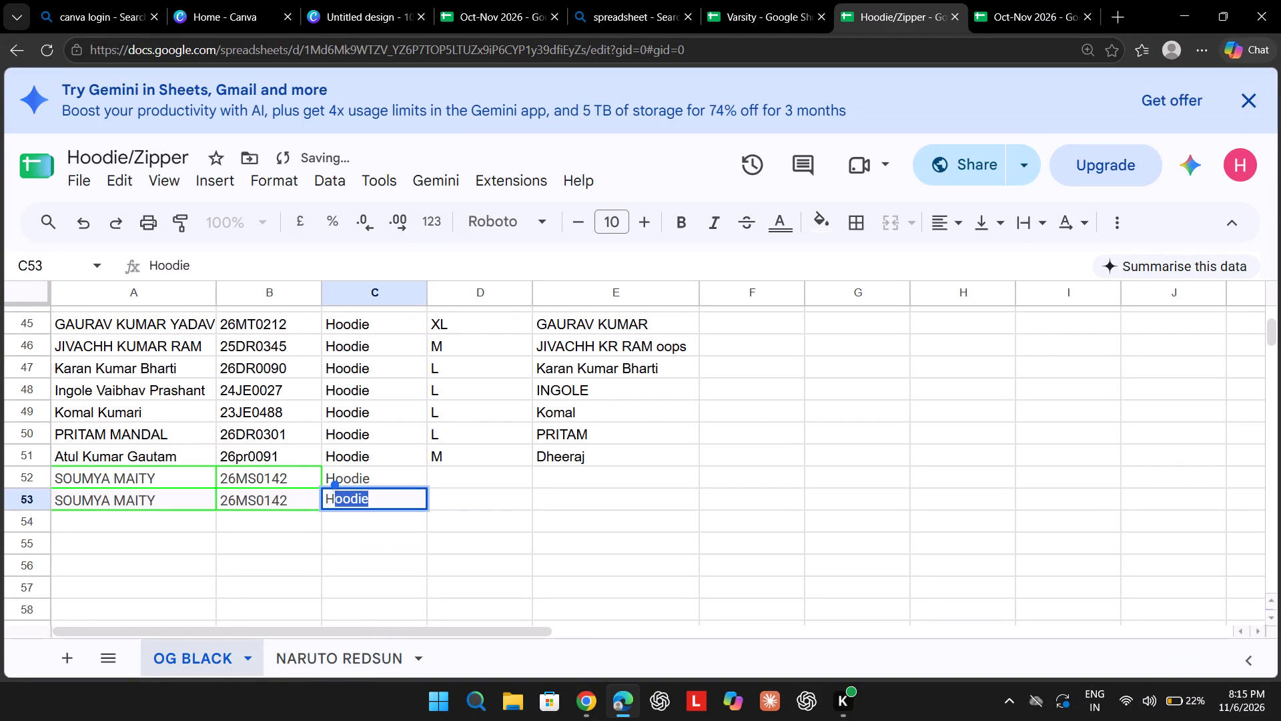
key(Tab)
Fill in Zipper as the product type in C34, C35, C36 and C37 of OG BLACK.
scroll(441, 454, up, 3)
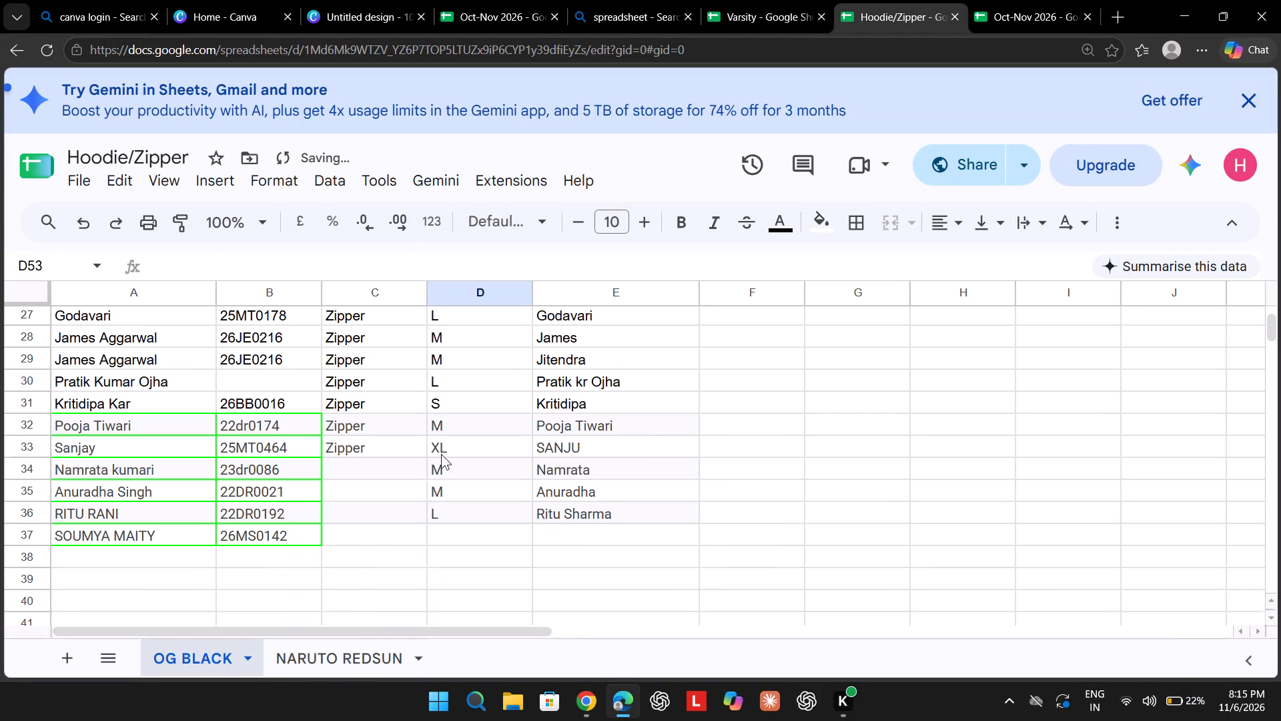
click(376, 469)
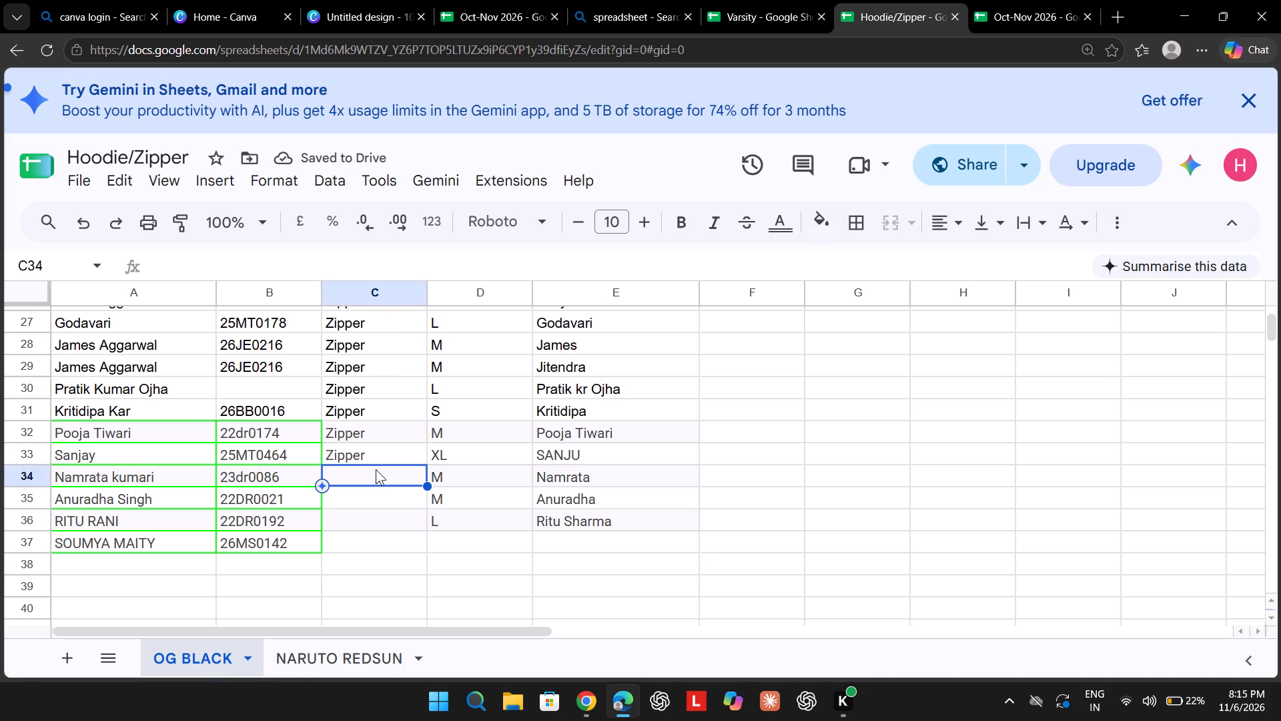
key(z)
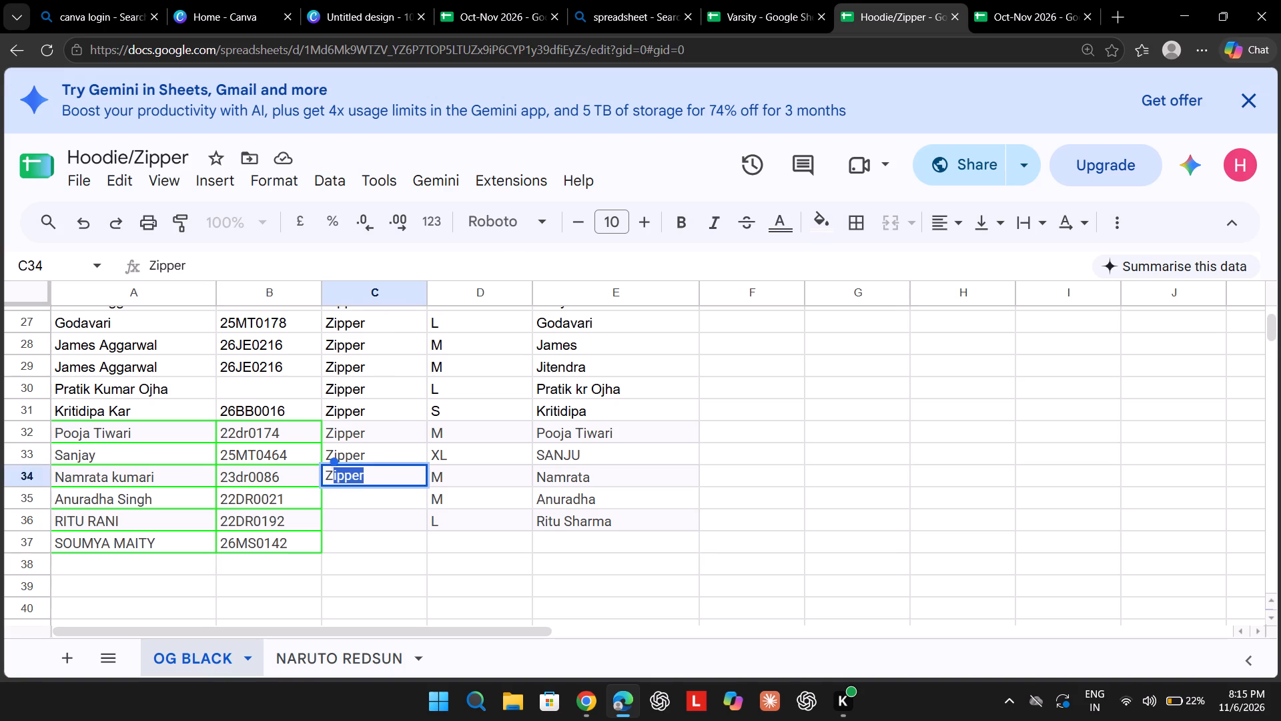
key(Tab)
key(Down)
key(Left)
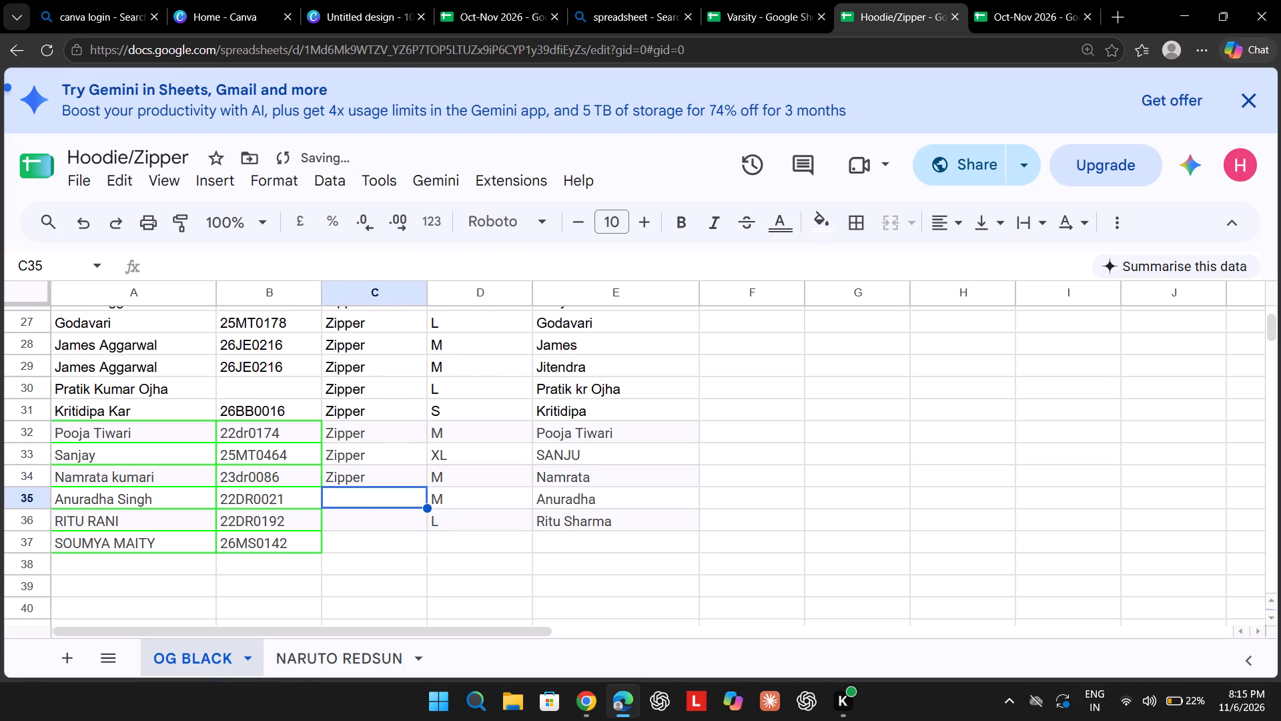
key(z)
key(Tab)
key(Down)
key(Left)
key(z)
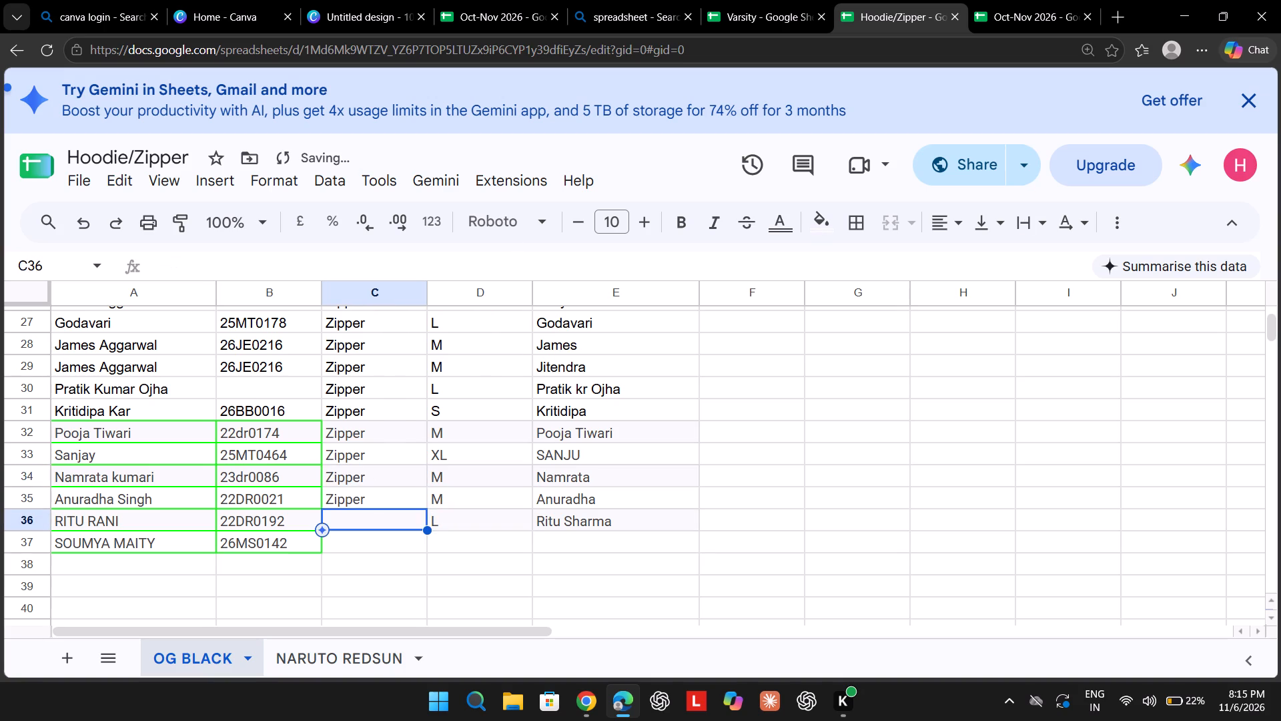
key(Down)
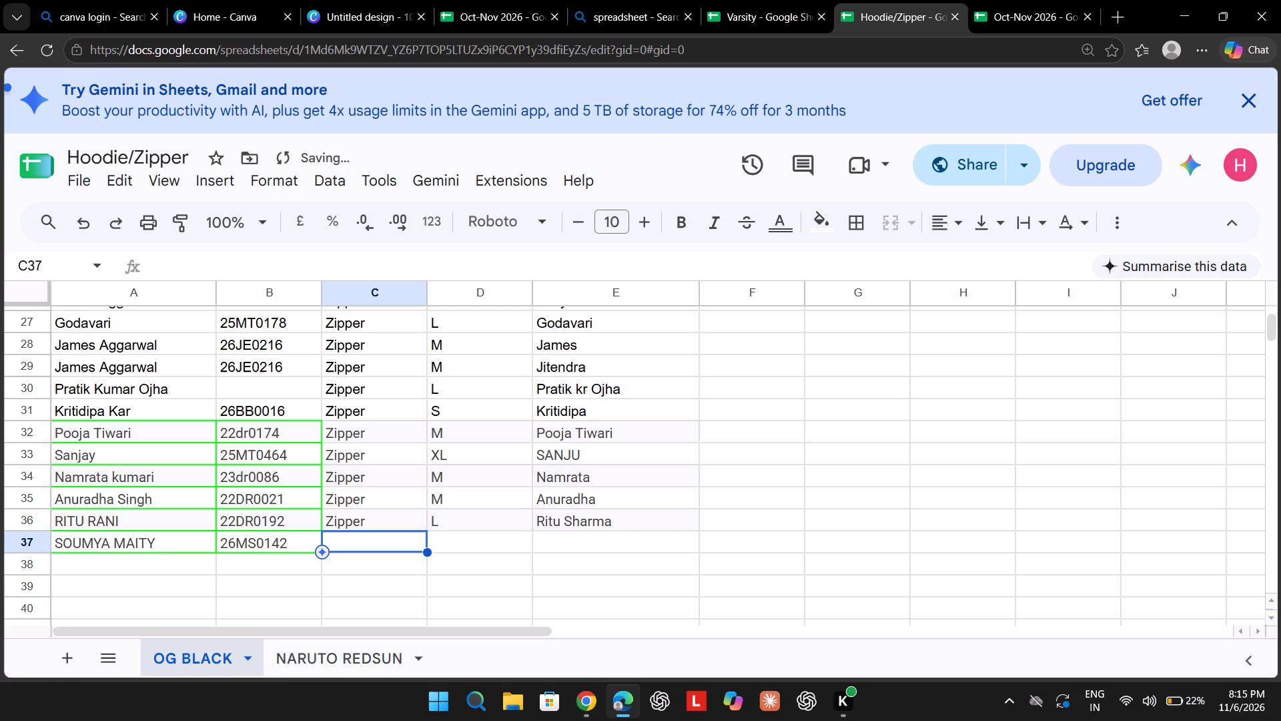
key(z)
key(Down)
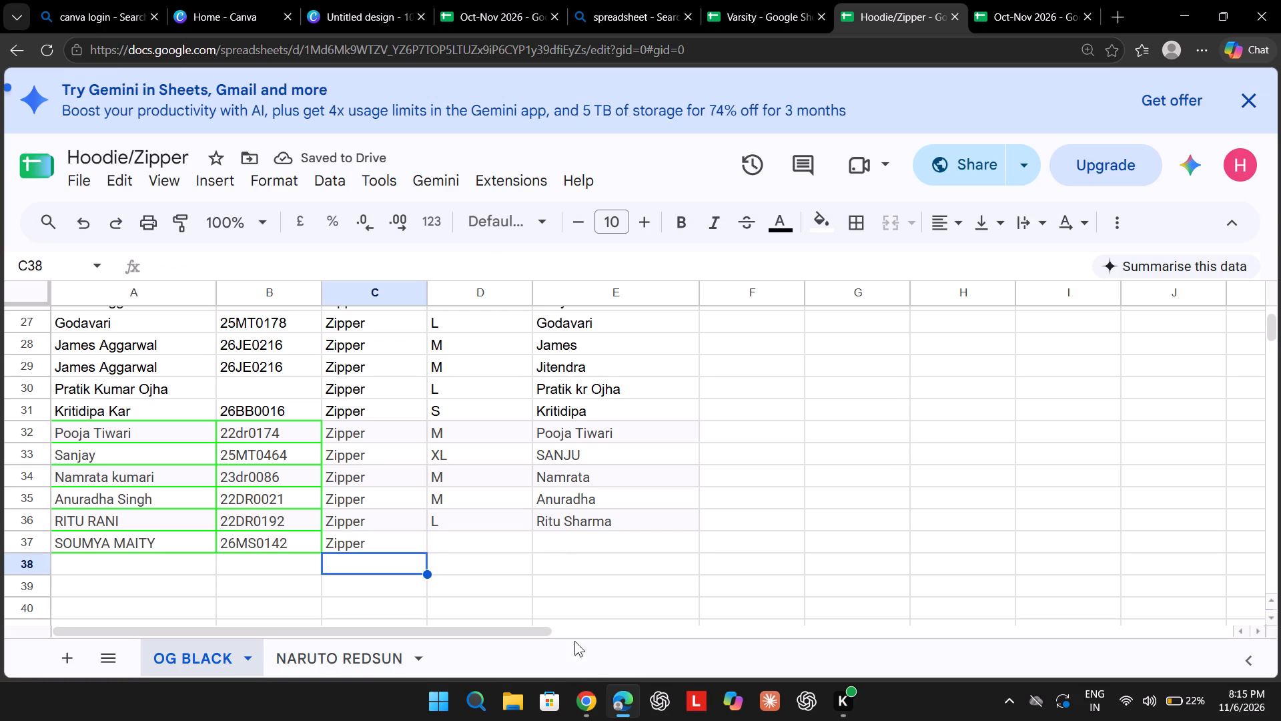
Enter size XL in D52 and copy the Hoodie 1 print name from response cell BT56 in Google Chrome into E52 in Microsoft Edge.
scroll(588, 505, down, 1)
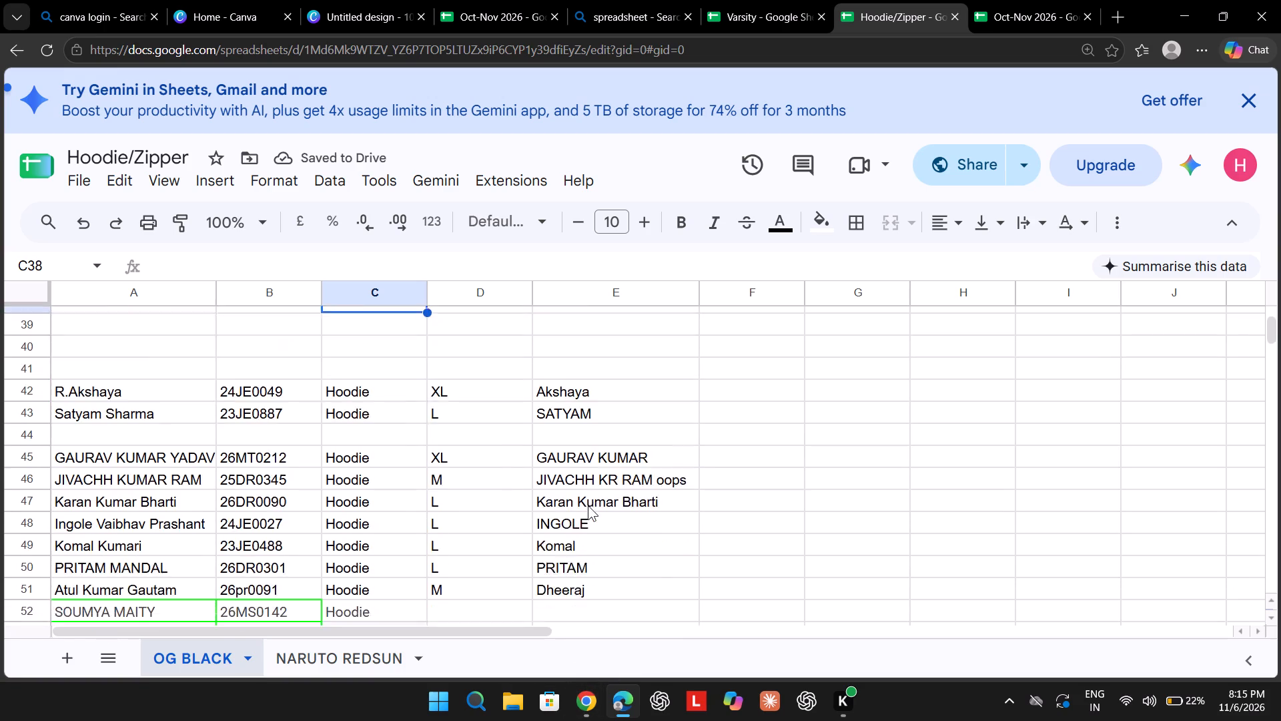
scroll(588, 505, down, 2)
click(454, 498)
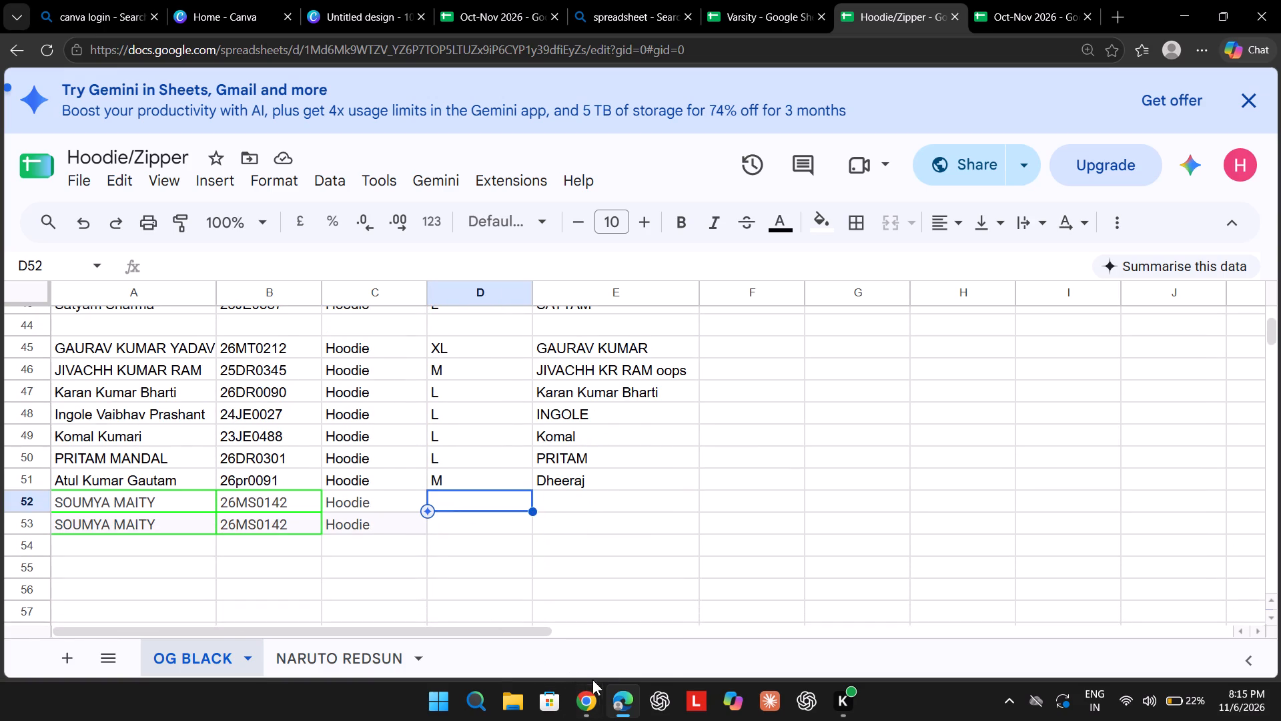
click(594, 709)
scroll(671, 526, left, 5)
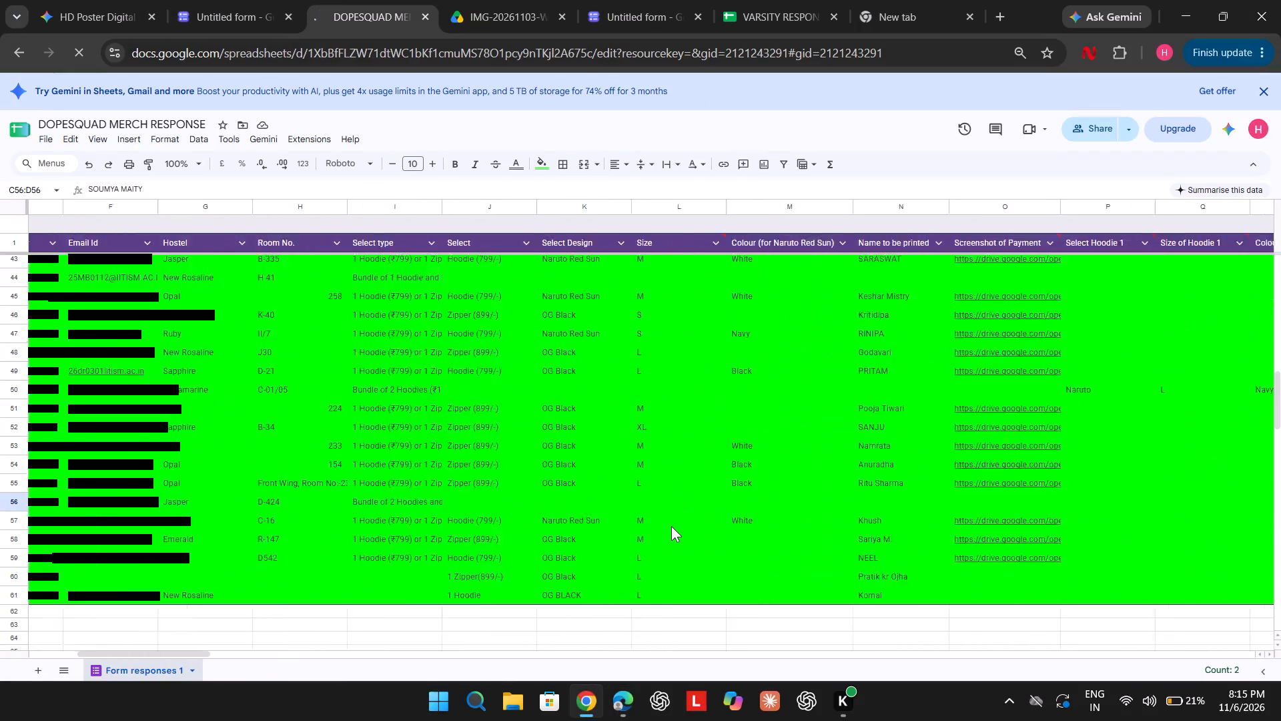
scroll(671, 526, left, 9)
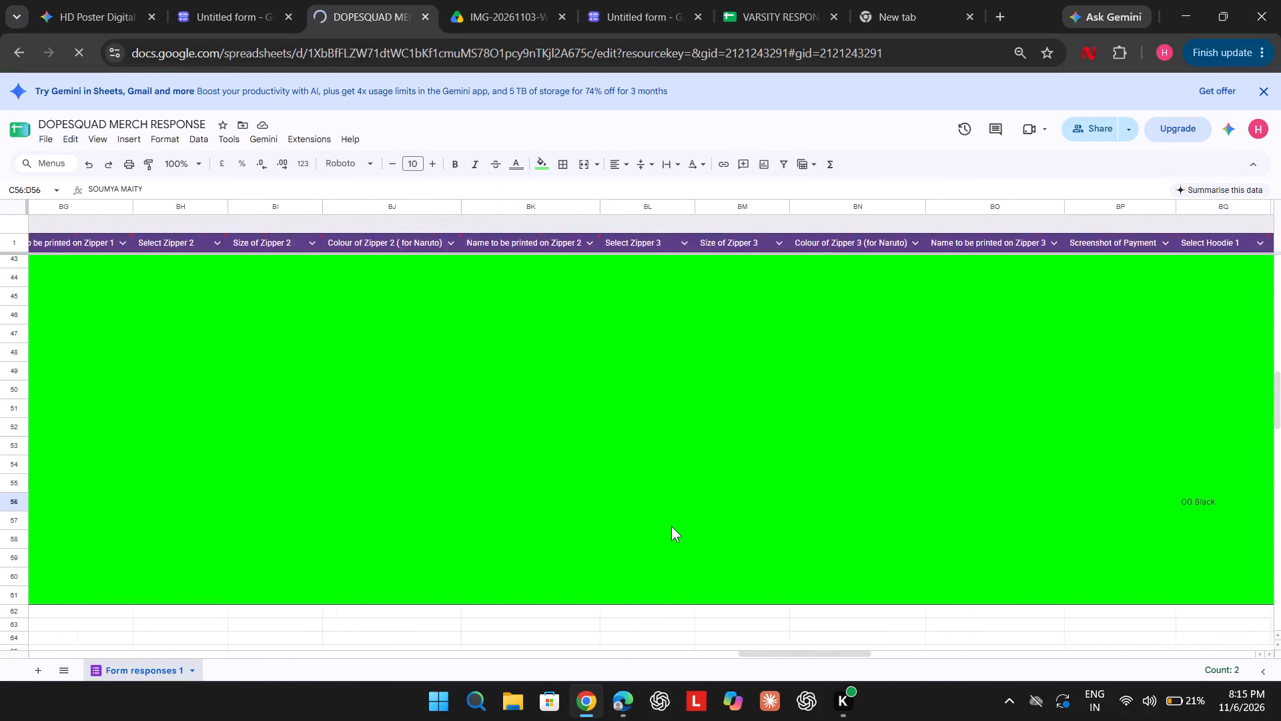
scroll(671, 526, left, 1)
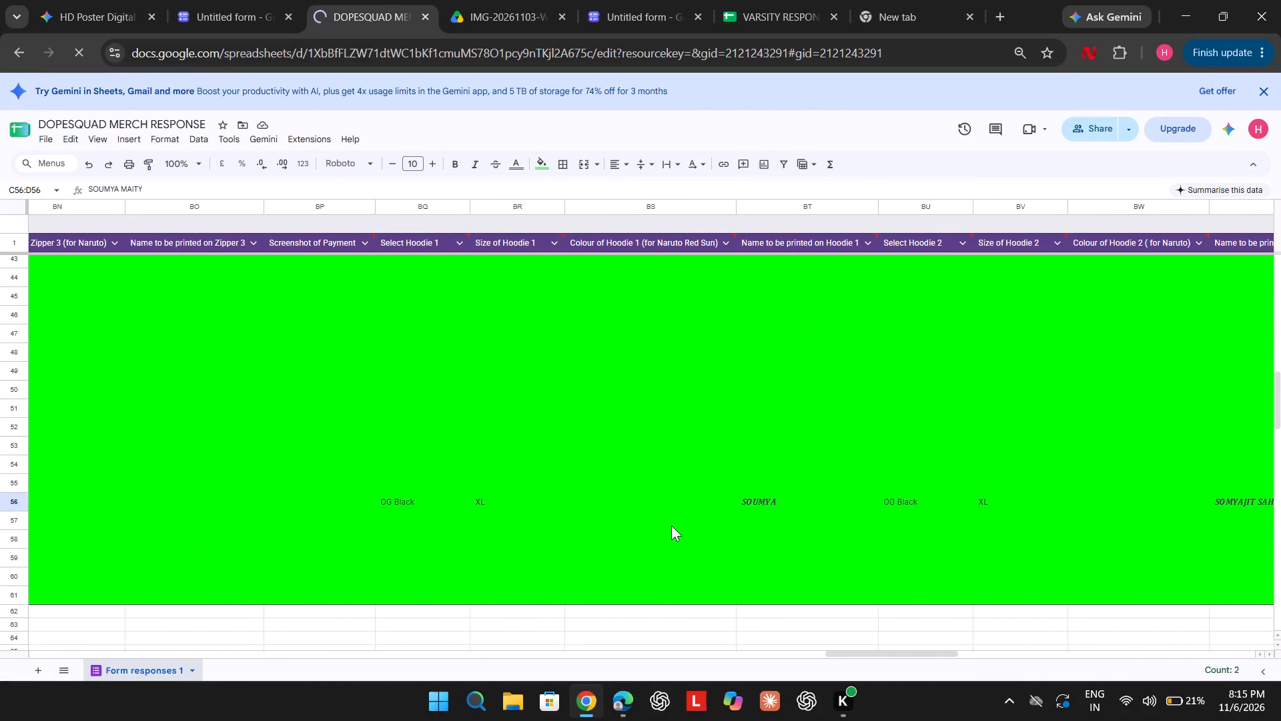
triple_click(761, 497)
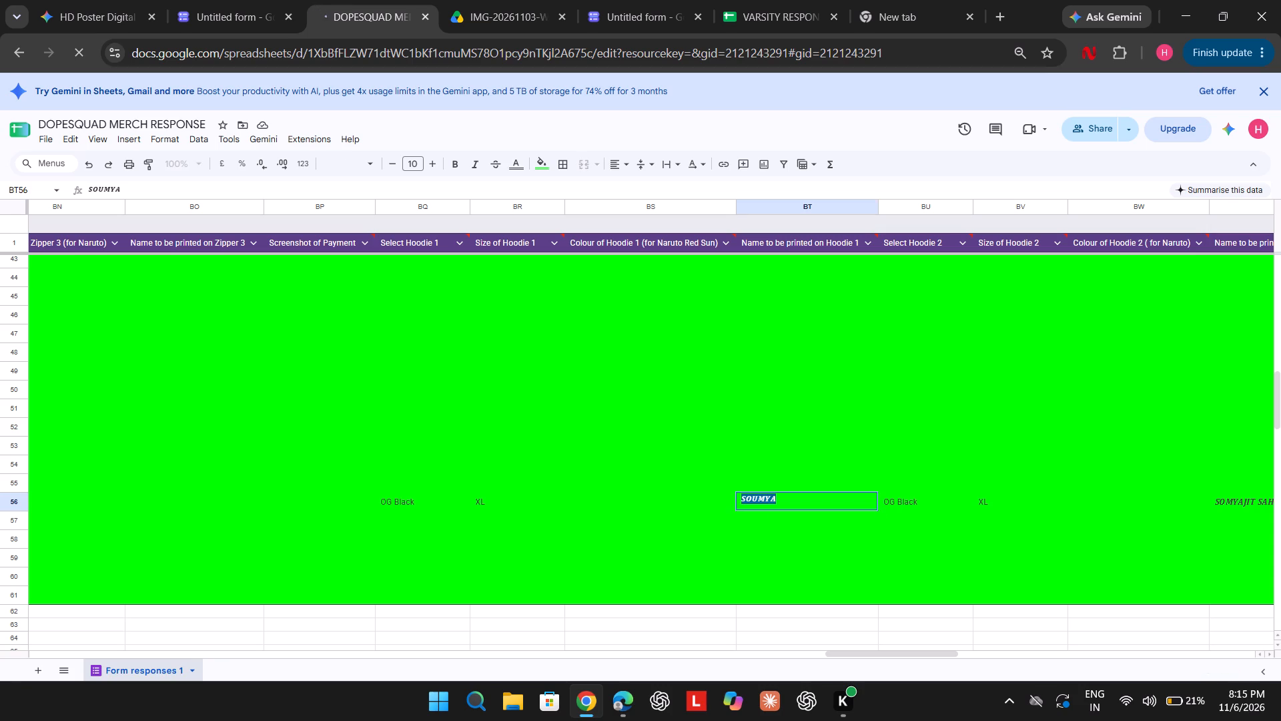
key(ctrl+c)
click(498, 497)
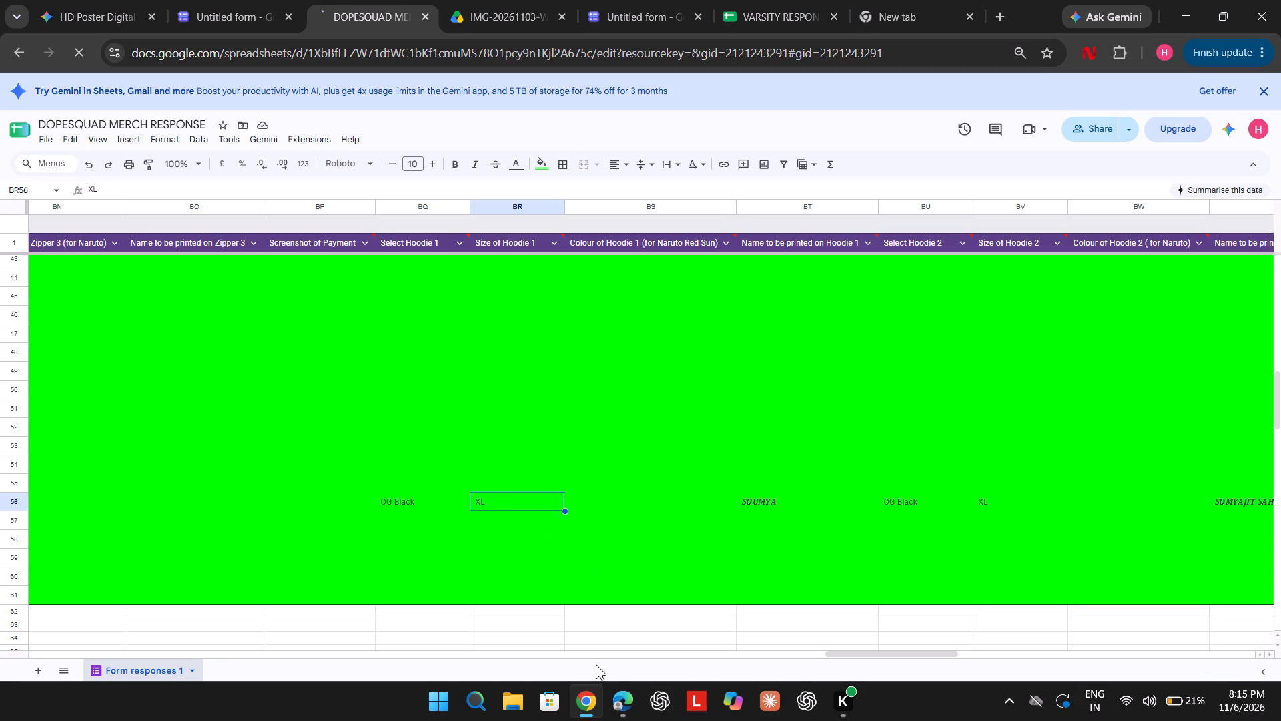
click(622, 713)
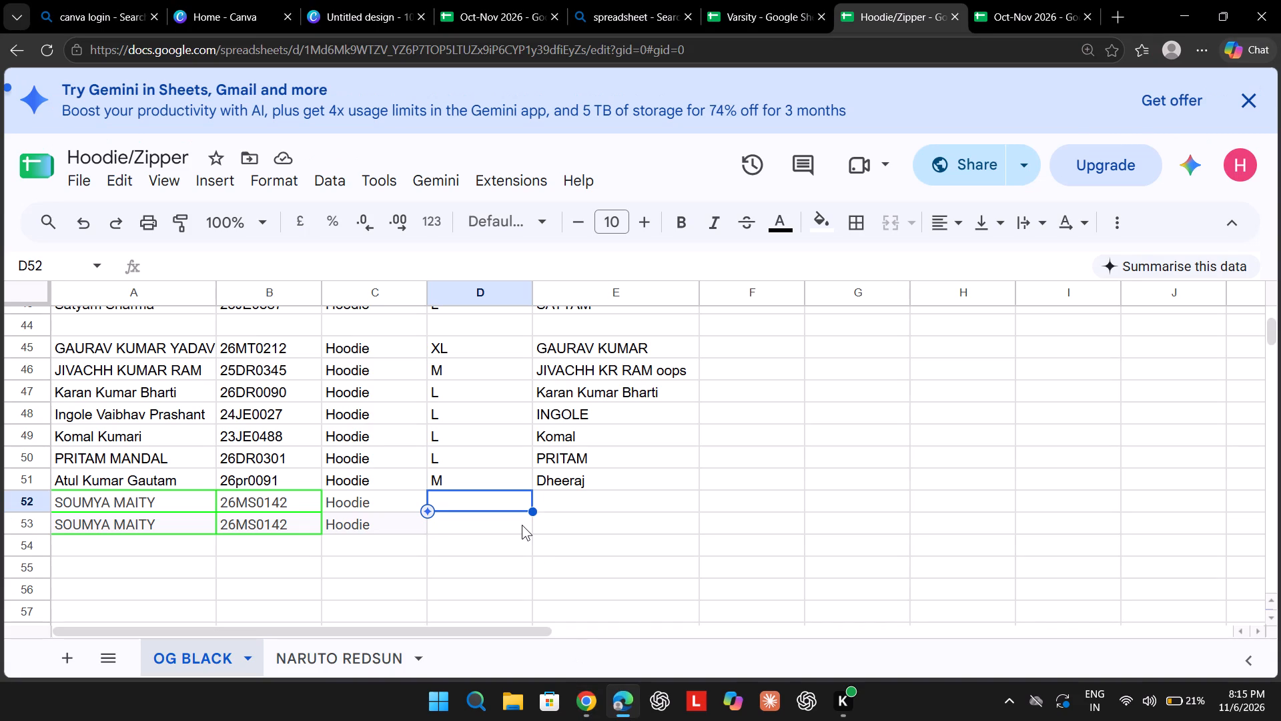
text(XL)
key(Right)
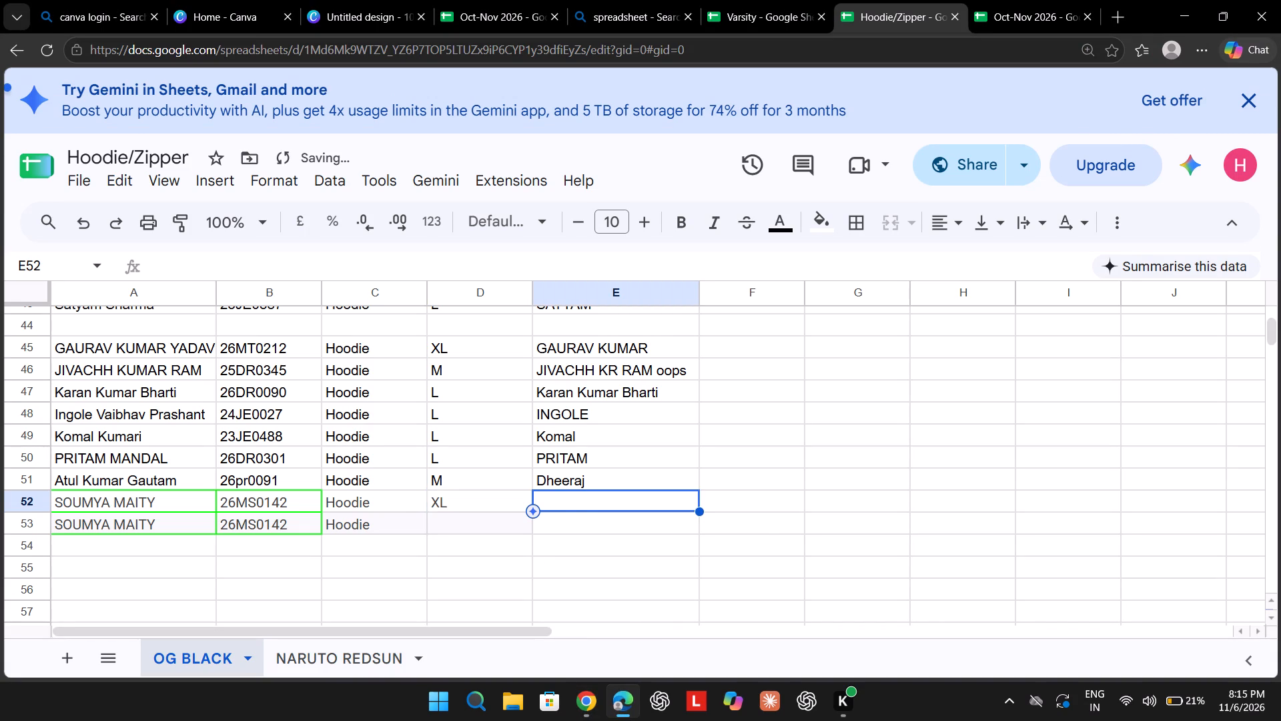
key(ctrl+v)
Enter size XL in D53 and copy the Hoodie 2 print name from response cell BX56 in Google Chrome into E53 in Microsoft Edge.
click(588, 712)
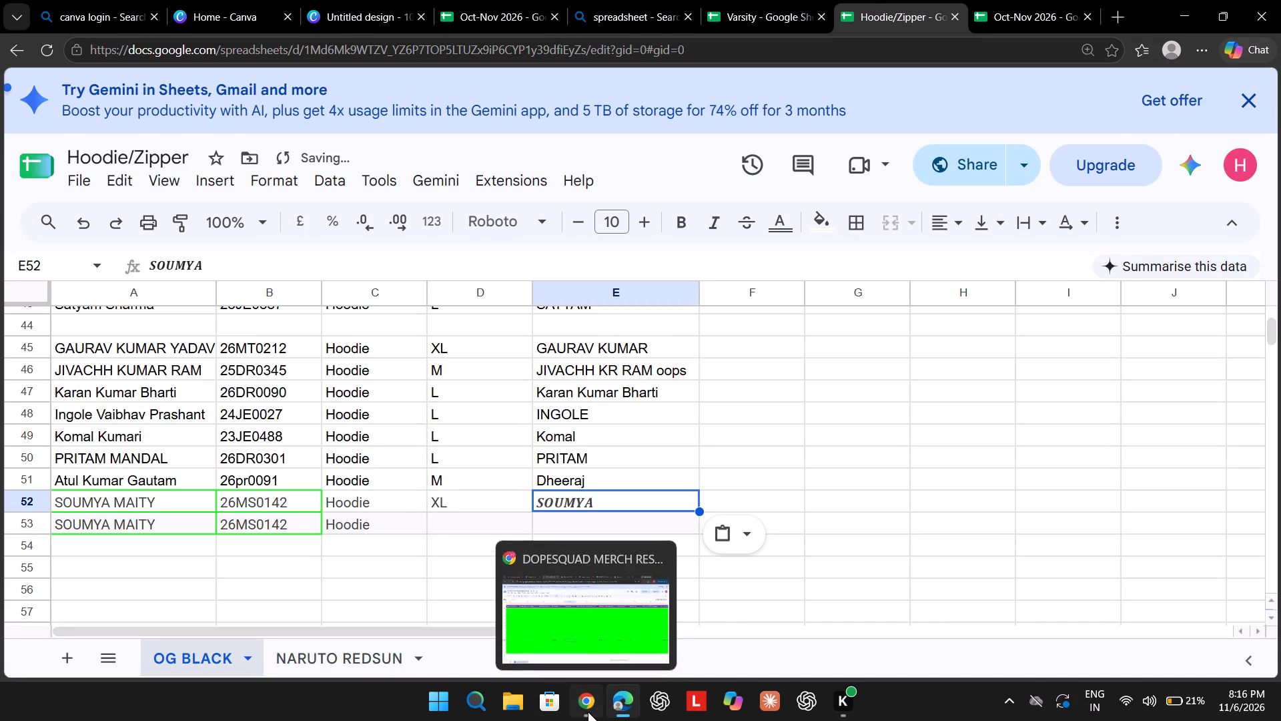
click(629, 714)
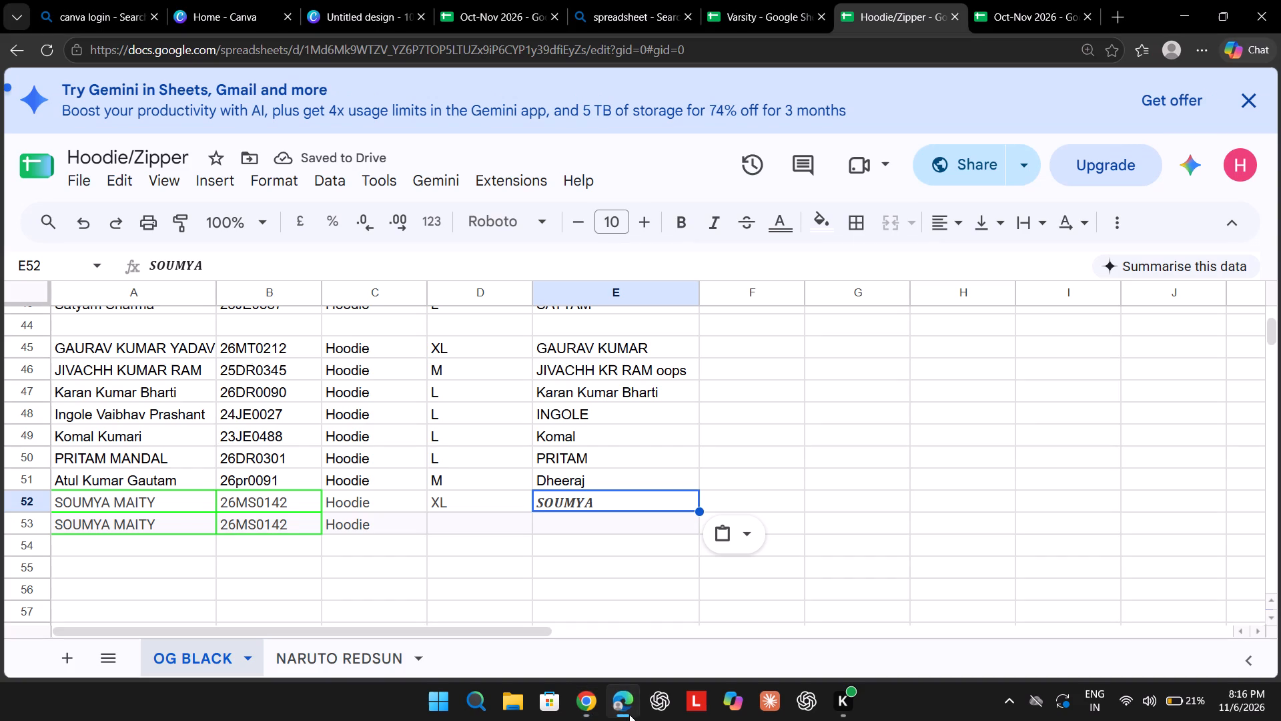
click(582, 703)
scroll(627, 609, left, 3)
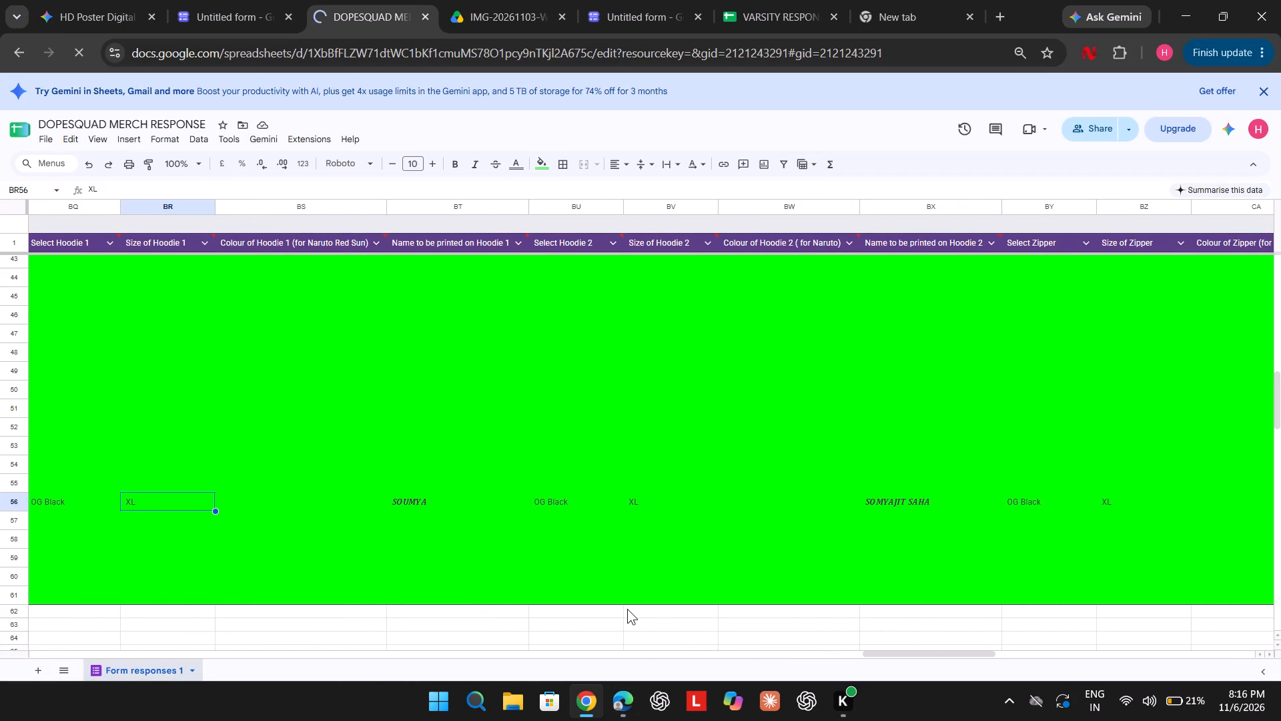
click(896, 497)
triple_click(896, 497)
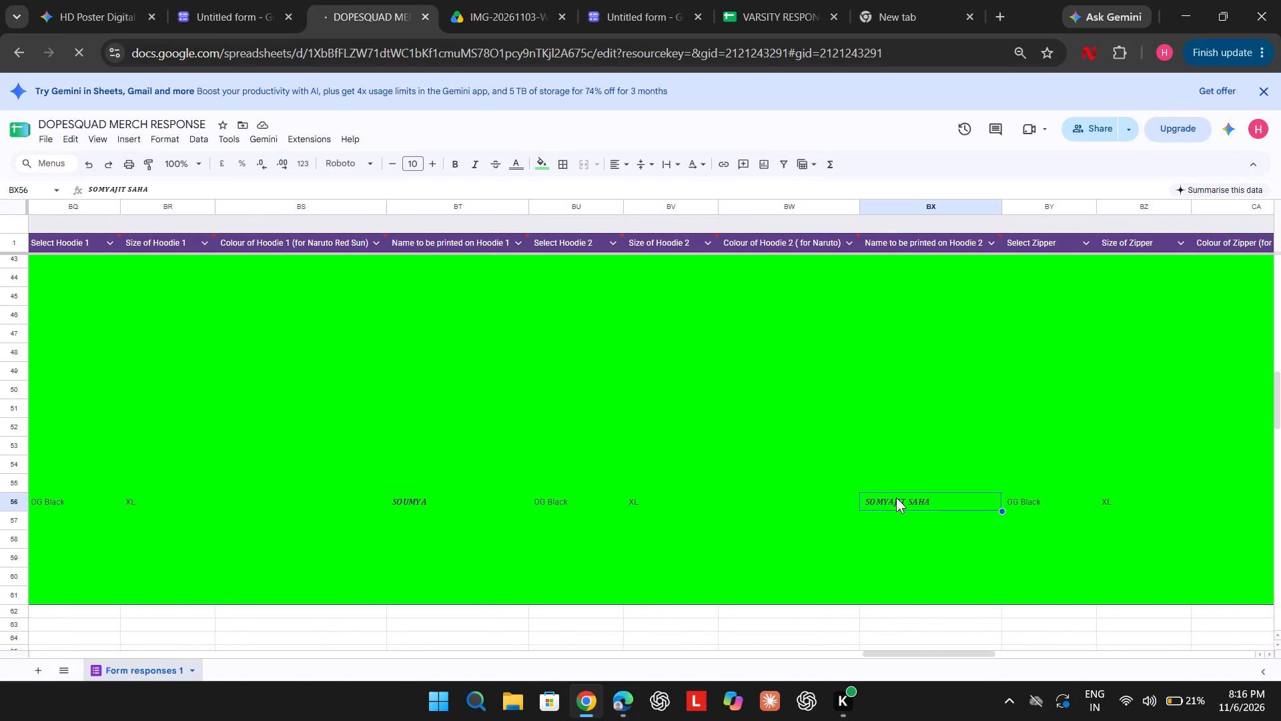
key(ctrl+c)
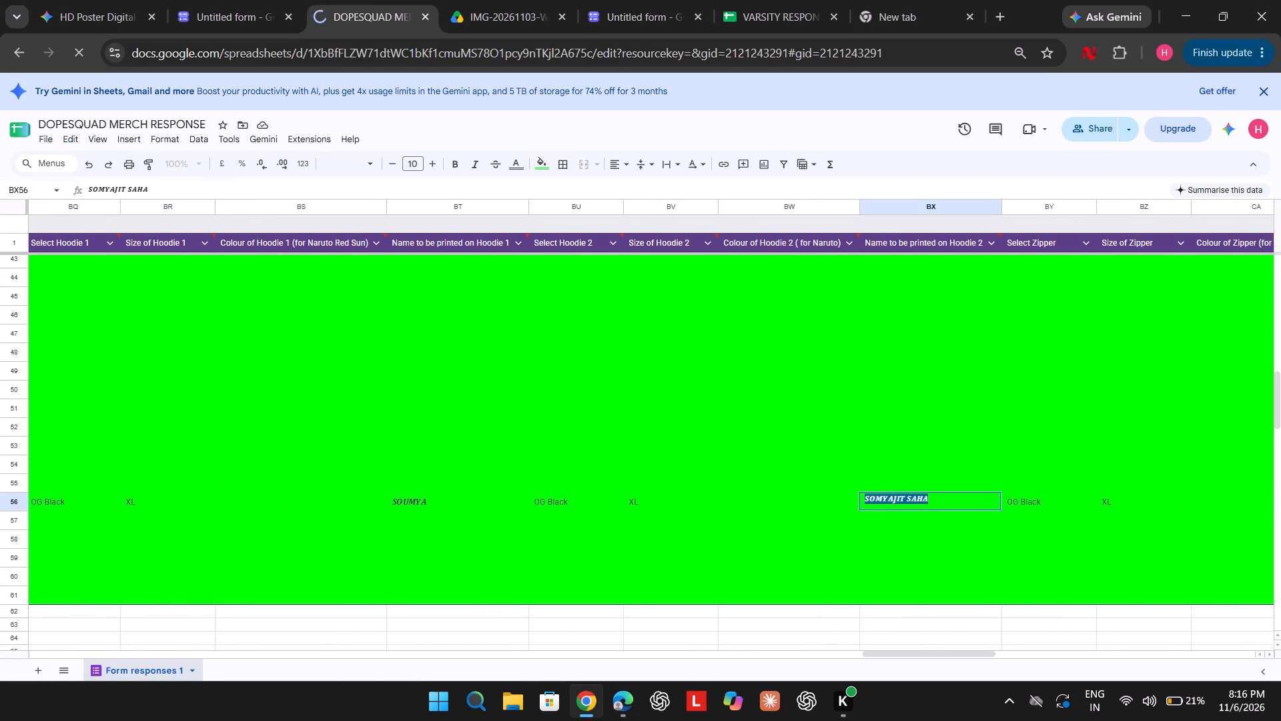
click(615, 715)
click(497, 527)
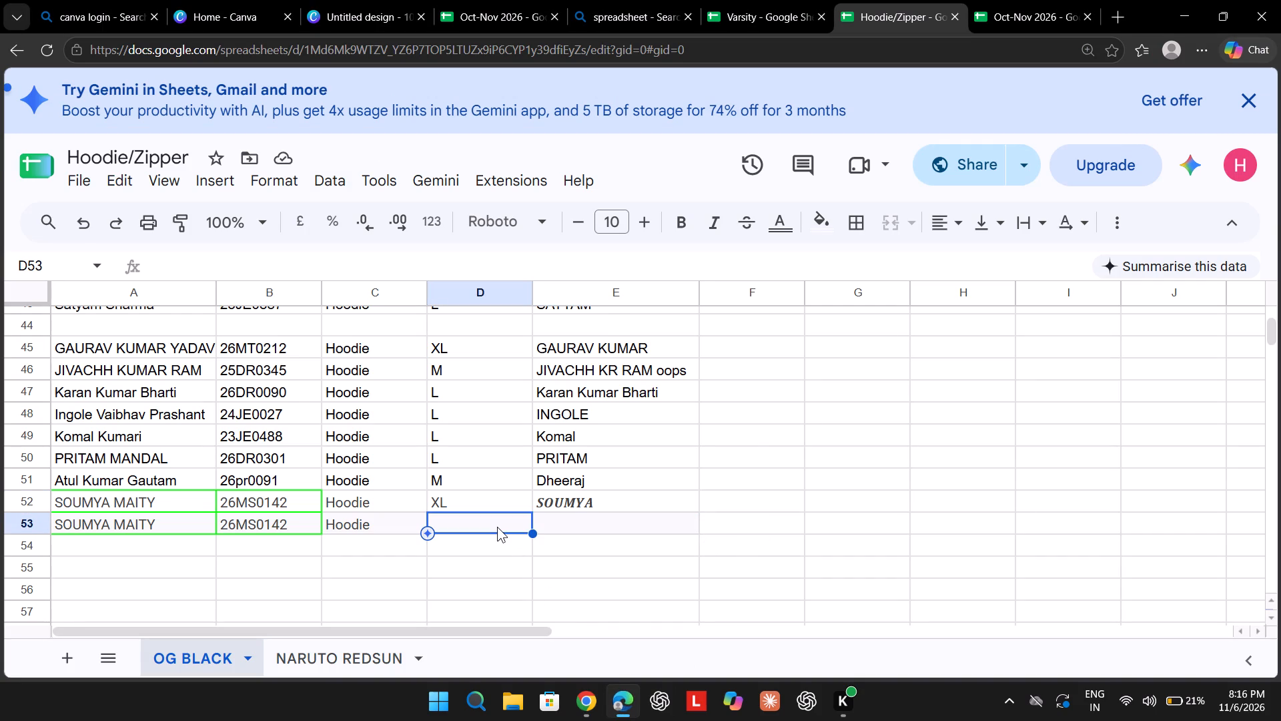
text(XL)
key(Right)
key(ctrl+v)
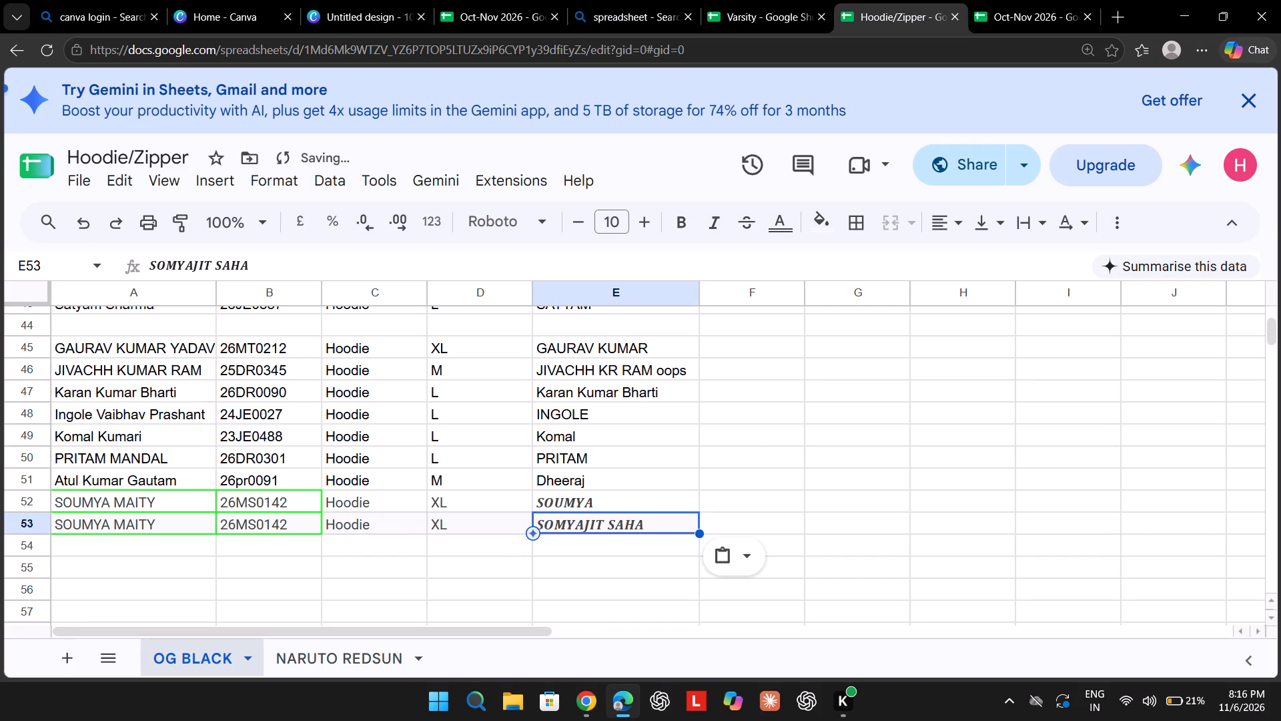
Enter size XL in D37 and copy the zipper print name from response cell CB56 in Google Chrome into E37 in Microsoft Edge.
click(586, 709)
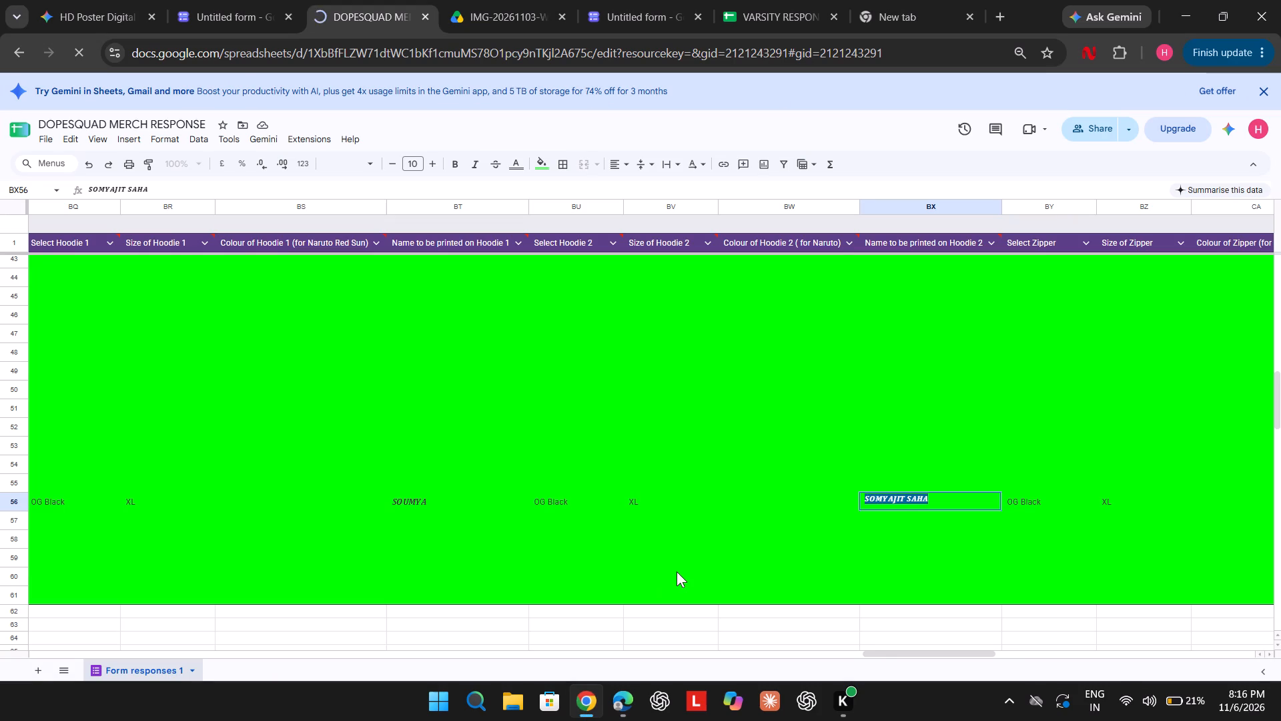
scroll(677, 571, left, 2)
scroll(677, 571, right, 2)
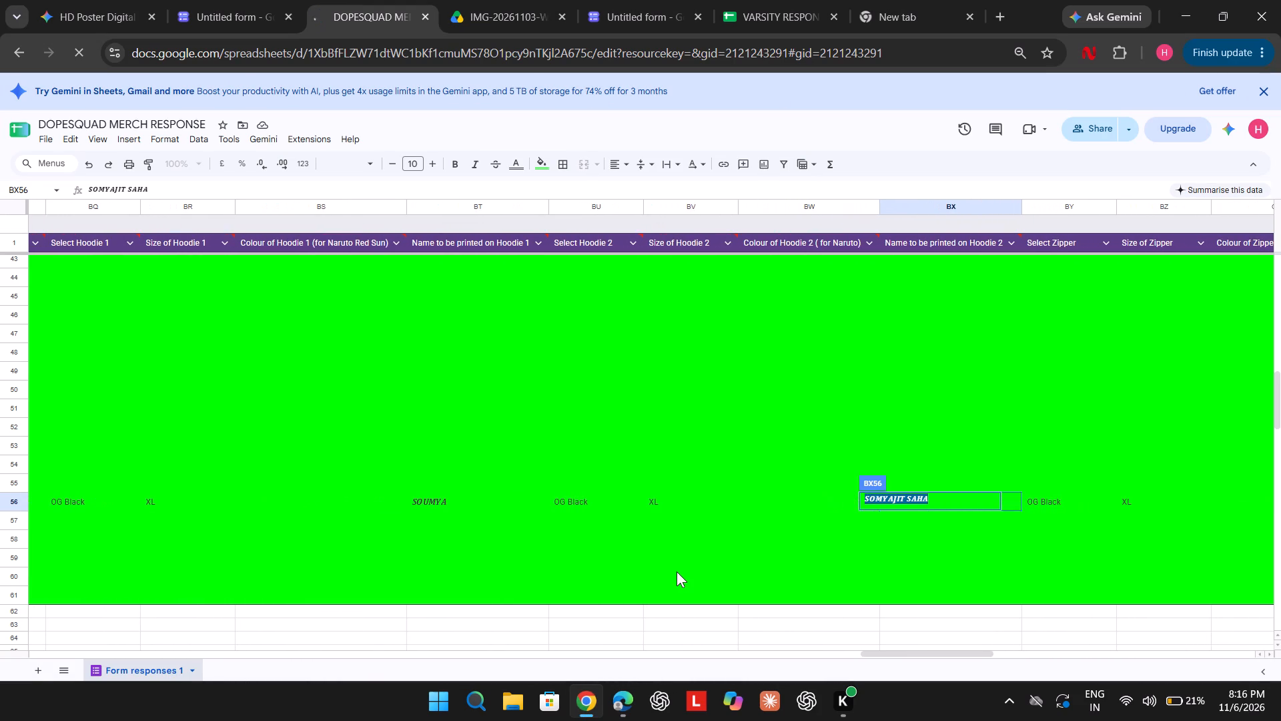
click(677, 571)
scroll(808, 483, left, 4)
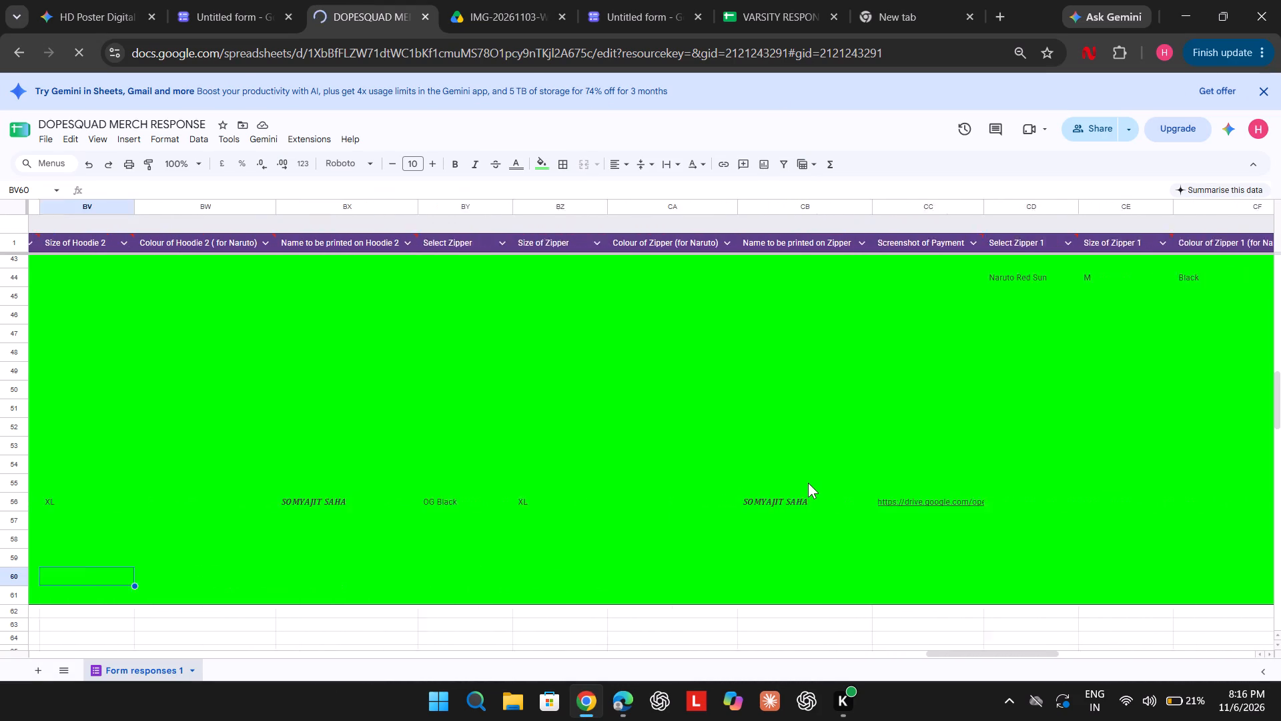
scroll(808, 483, left, 1)
click(757, 507)
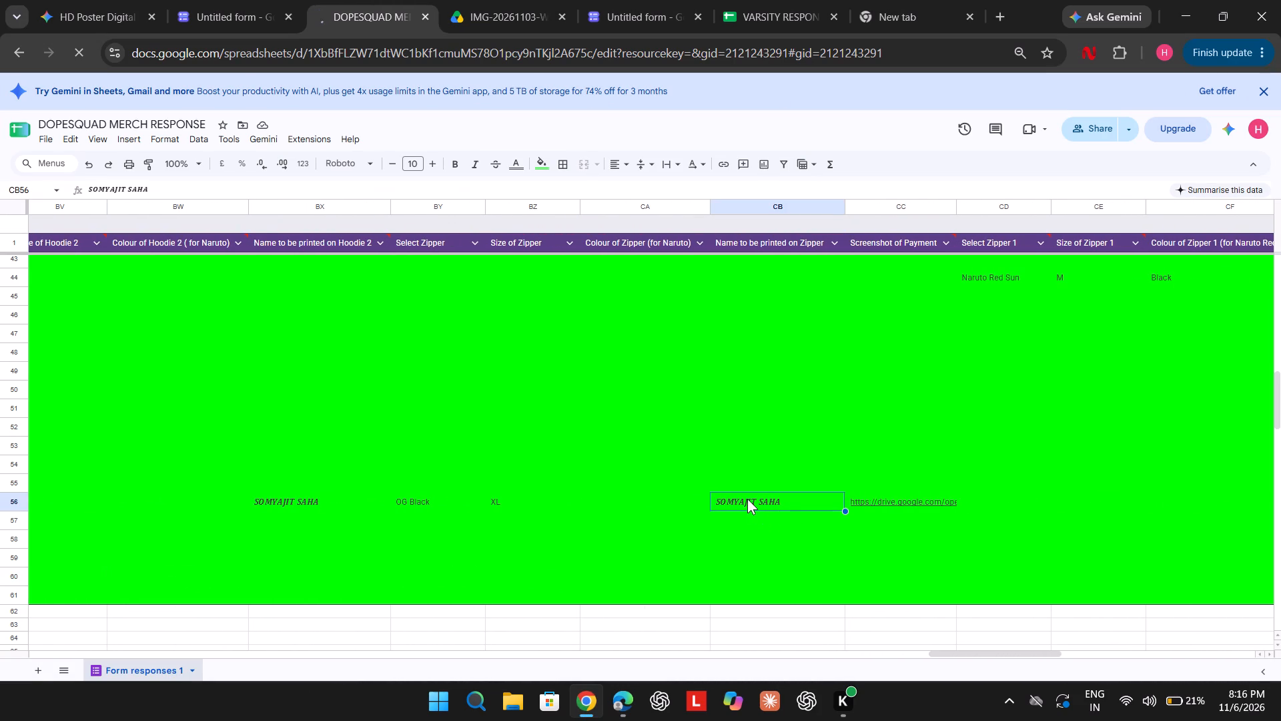
triple_click(747, 499)
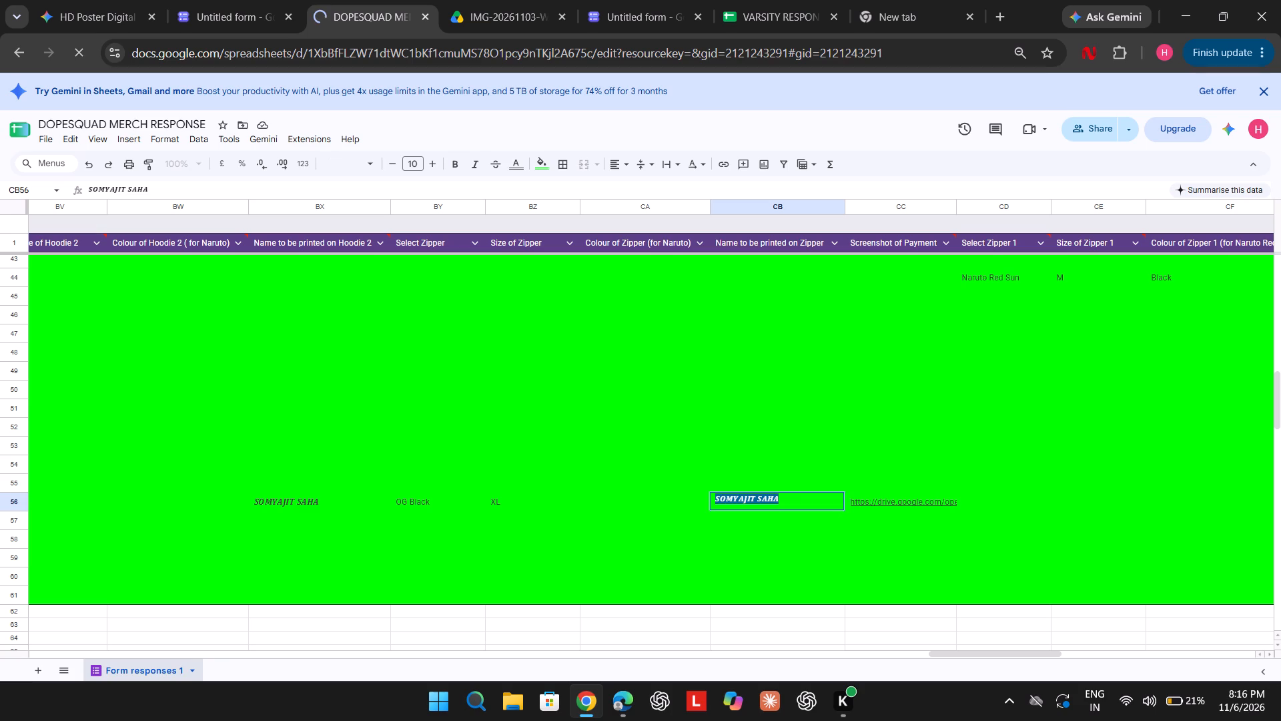
key(ctrl+c)
click(660, 500)
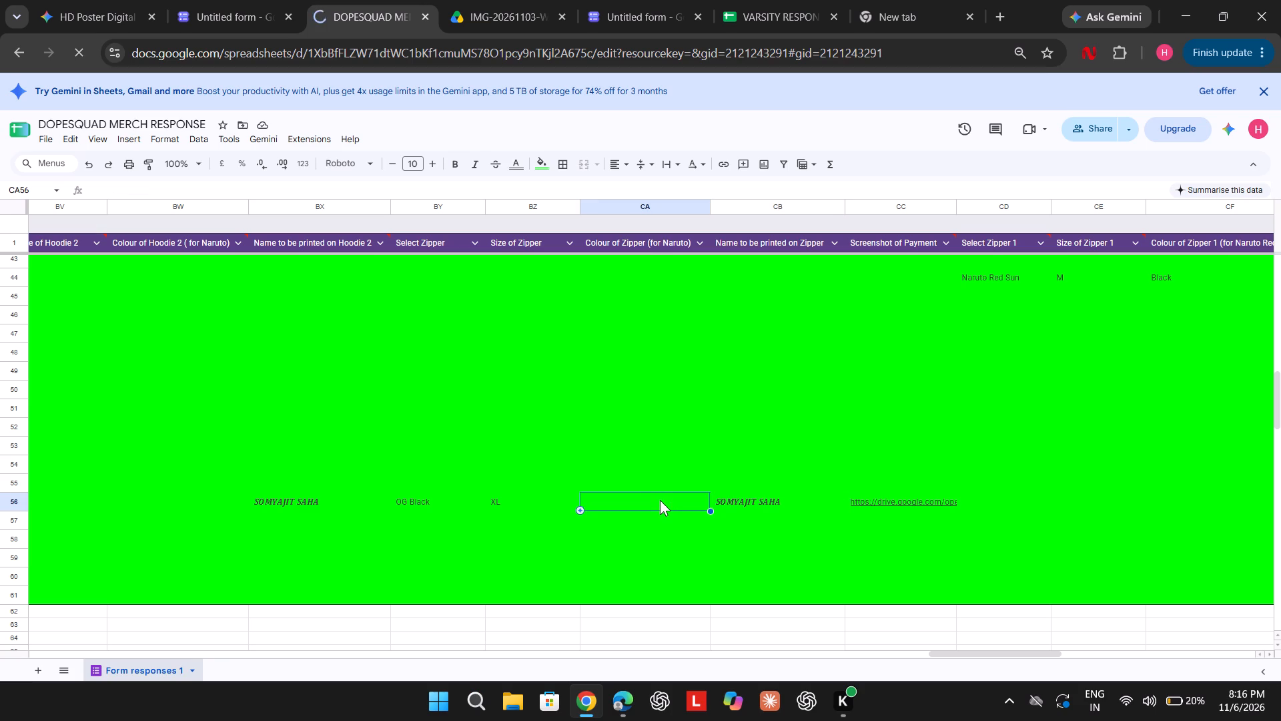
click(618, 706)
scroll(550, 489, up, 2)
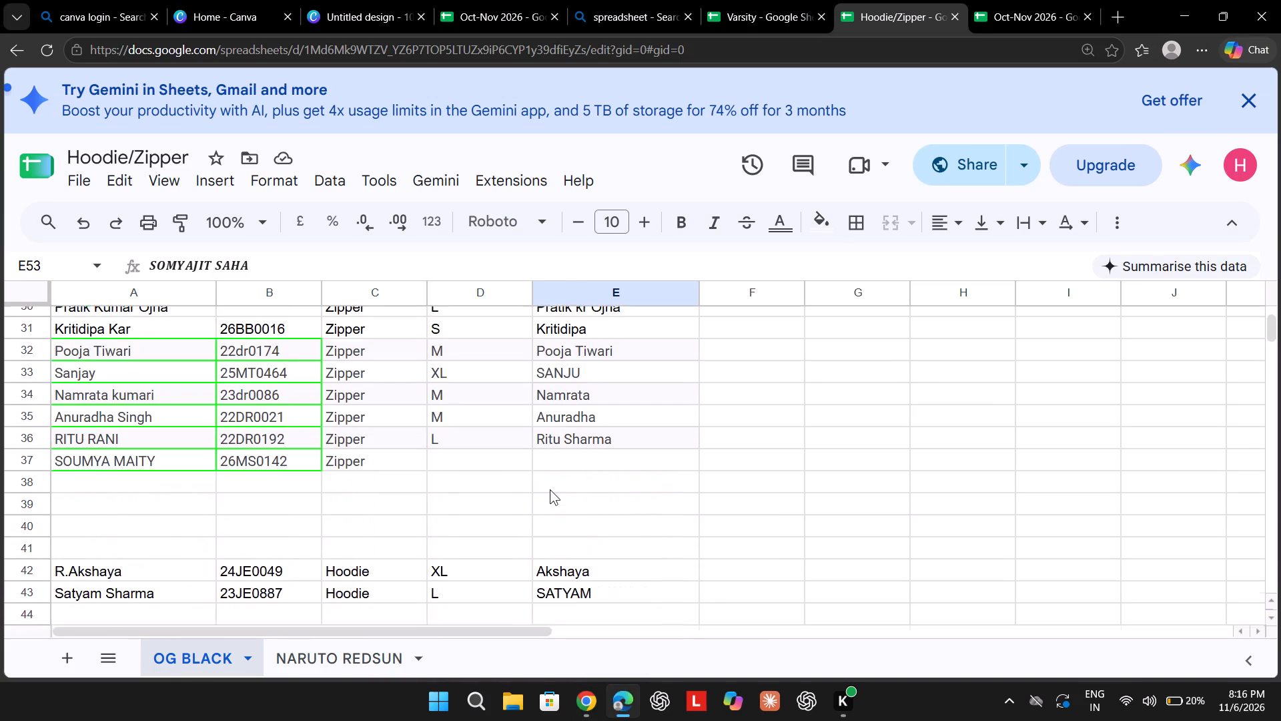
scroll(550, 489, up, 1)
click(471, 486)
text(XL)
key(Right)
key(ctrl+v)
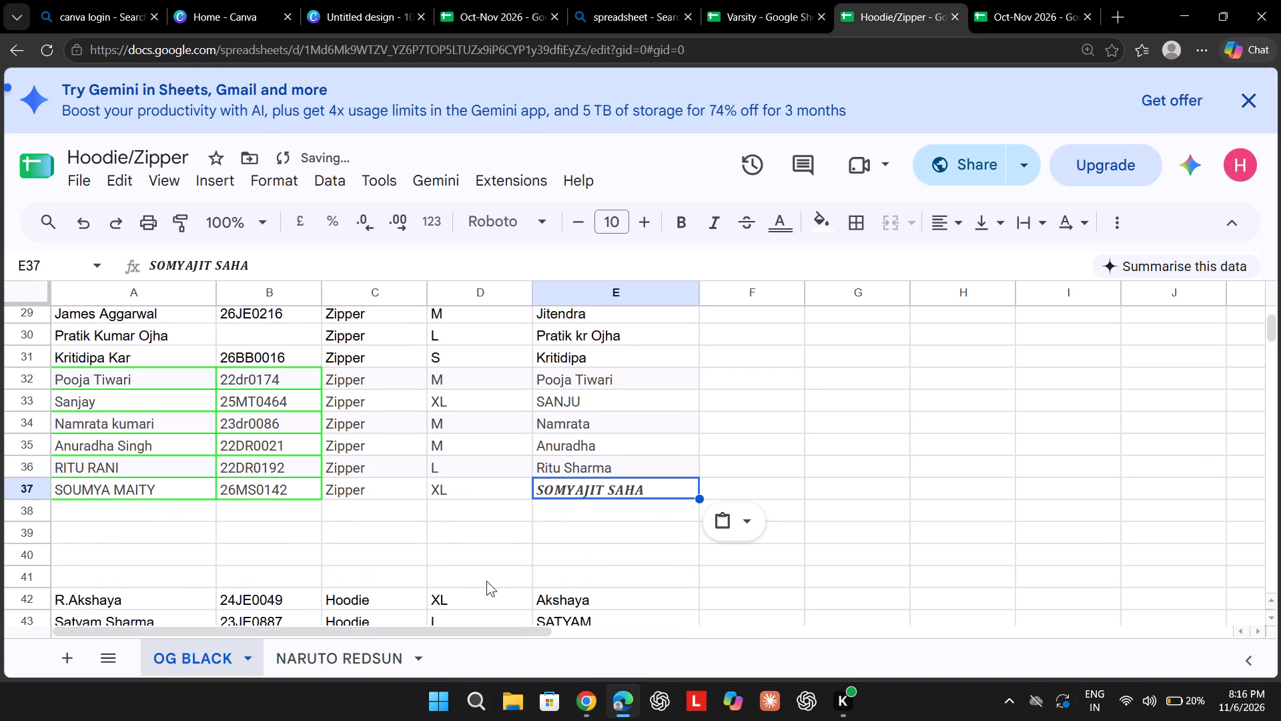
click(587, 706)
scroll(601, 568, right, 4)
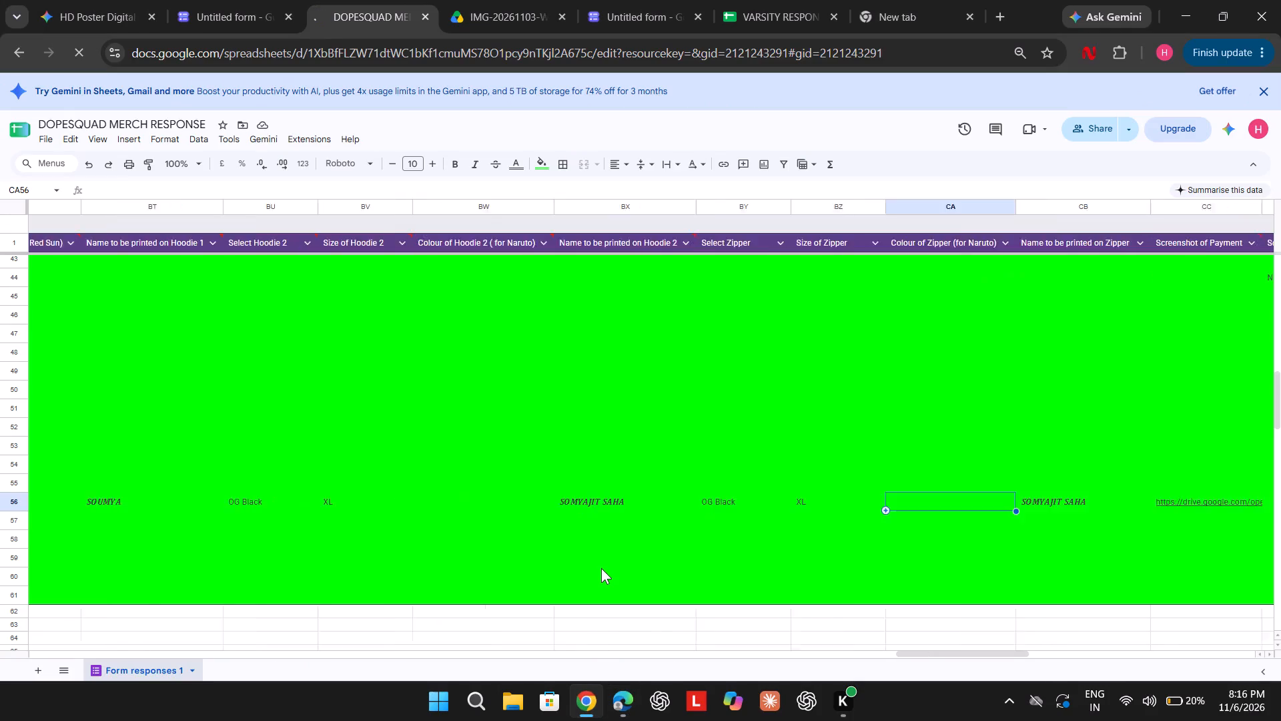
scroll(601, 568, right, 19)
scroll(601, 568, right, 3)
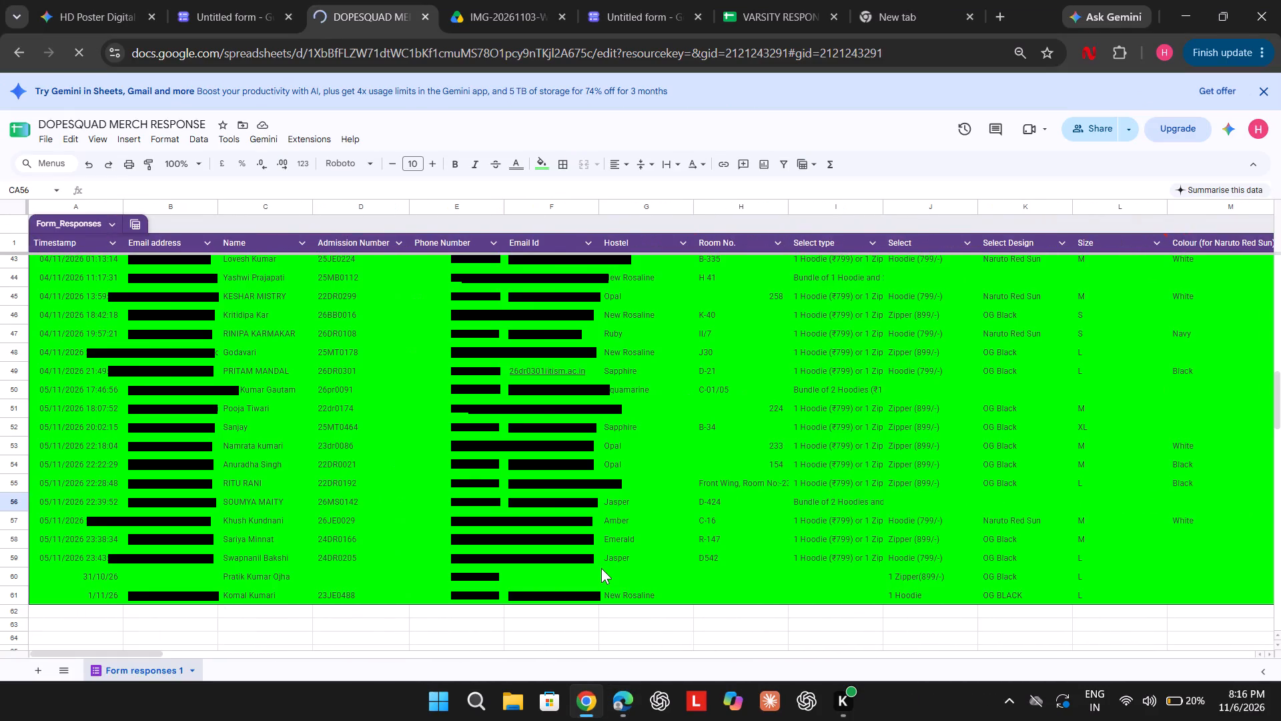
click(265, 521)
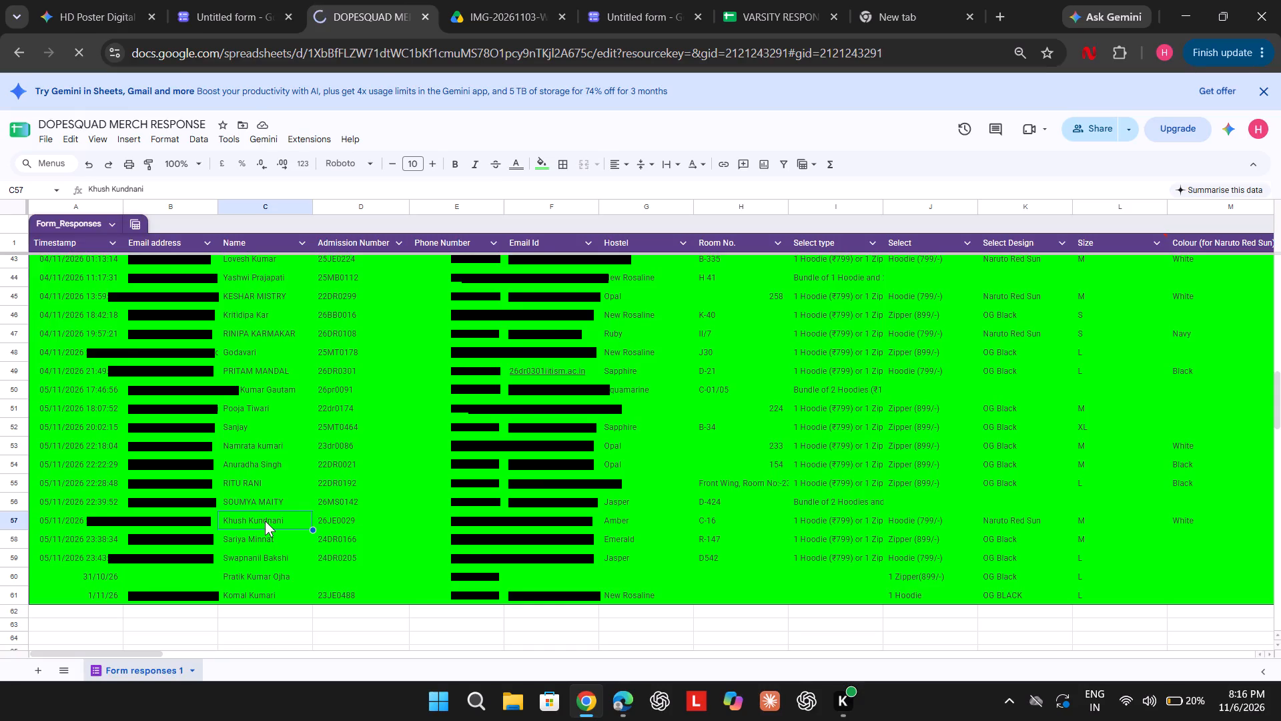
scroll(265, 521, left, 1)
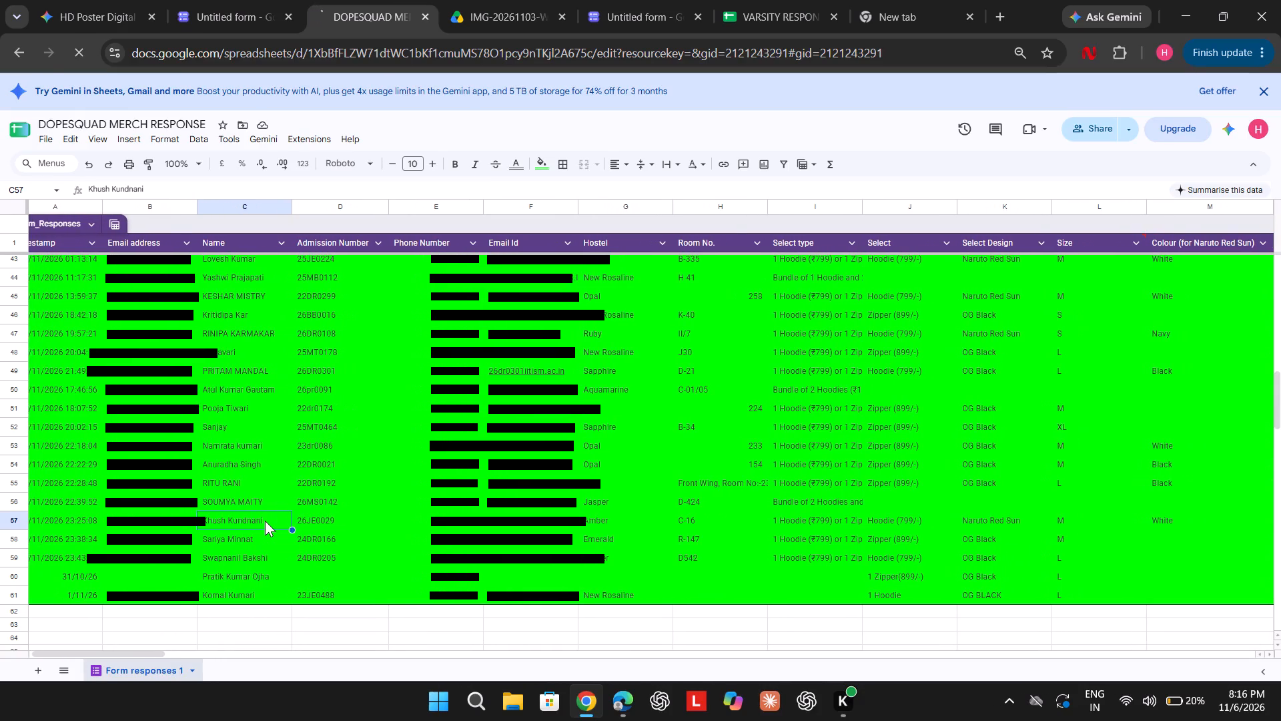
scroll(265, 521, left, 1)
click(265, 521)
drag(265, 521, 360, 522)
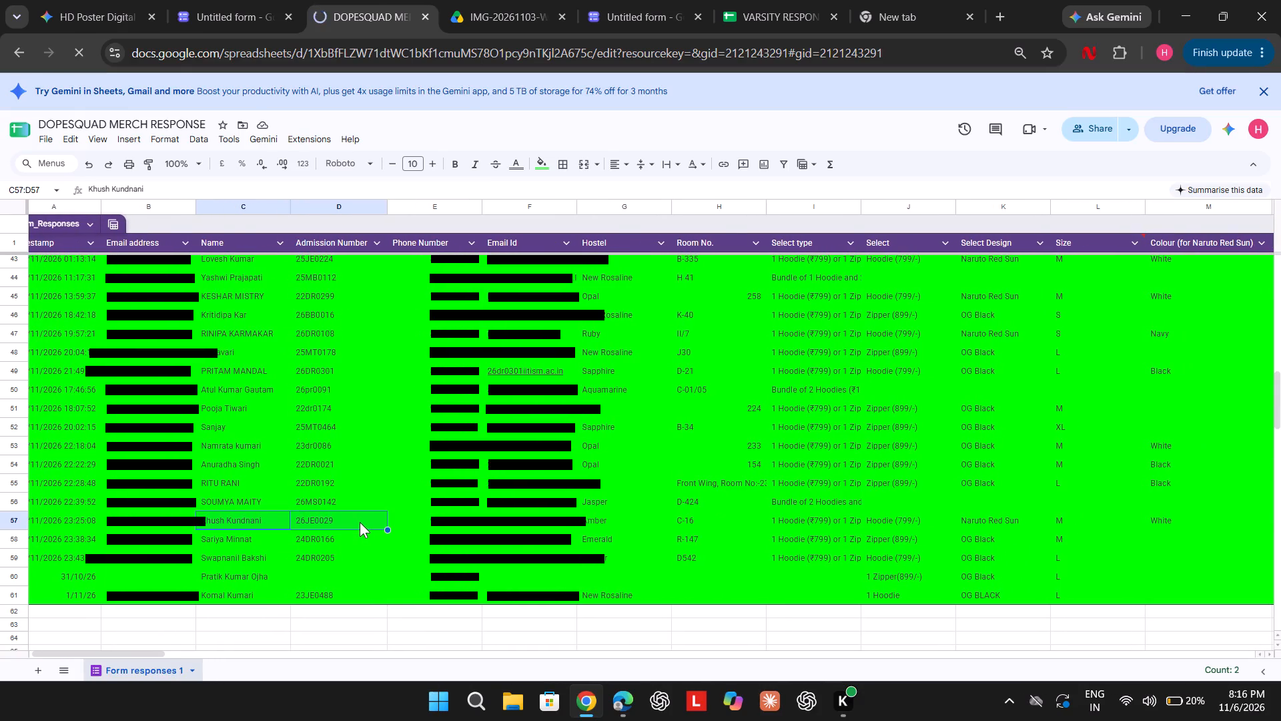
key(ctrl+c)
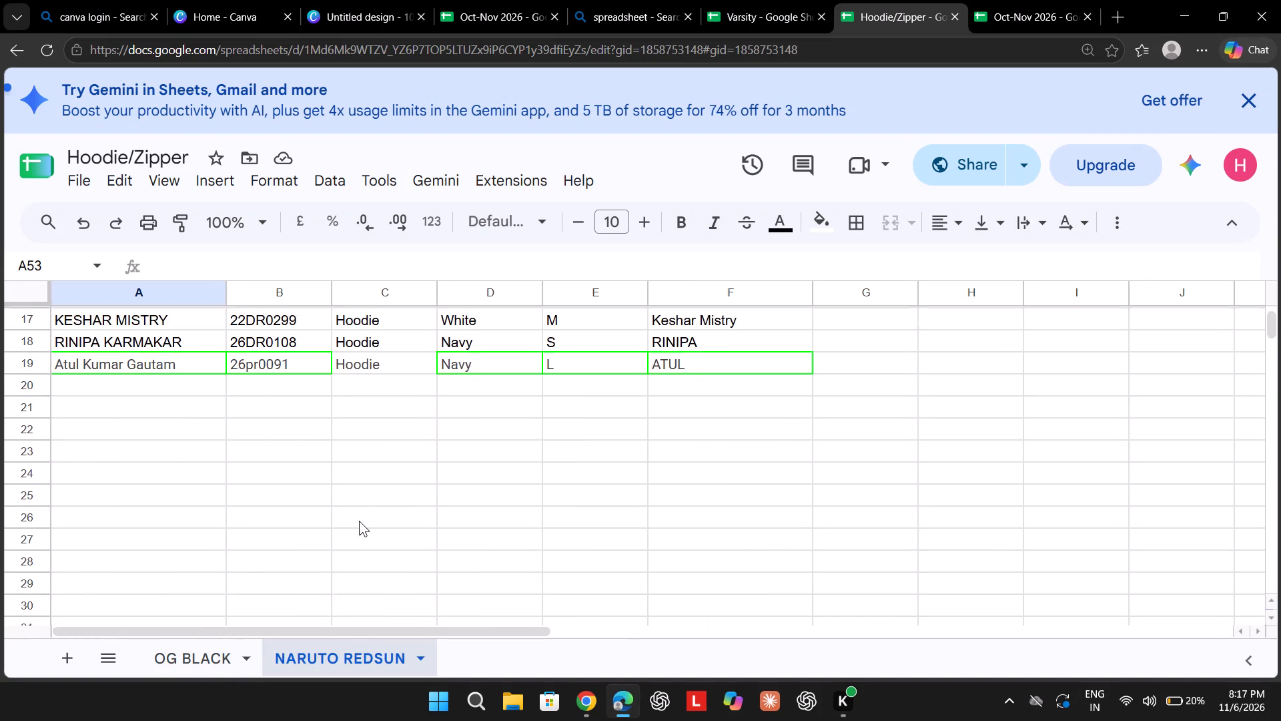
scroll(359, 521, up, 1)
drag(119, 433, 270, 433)
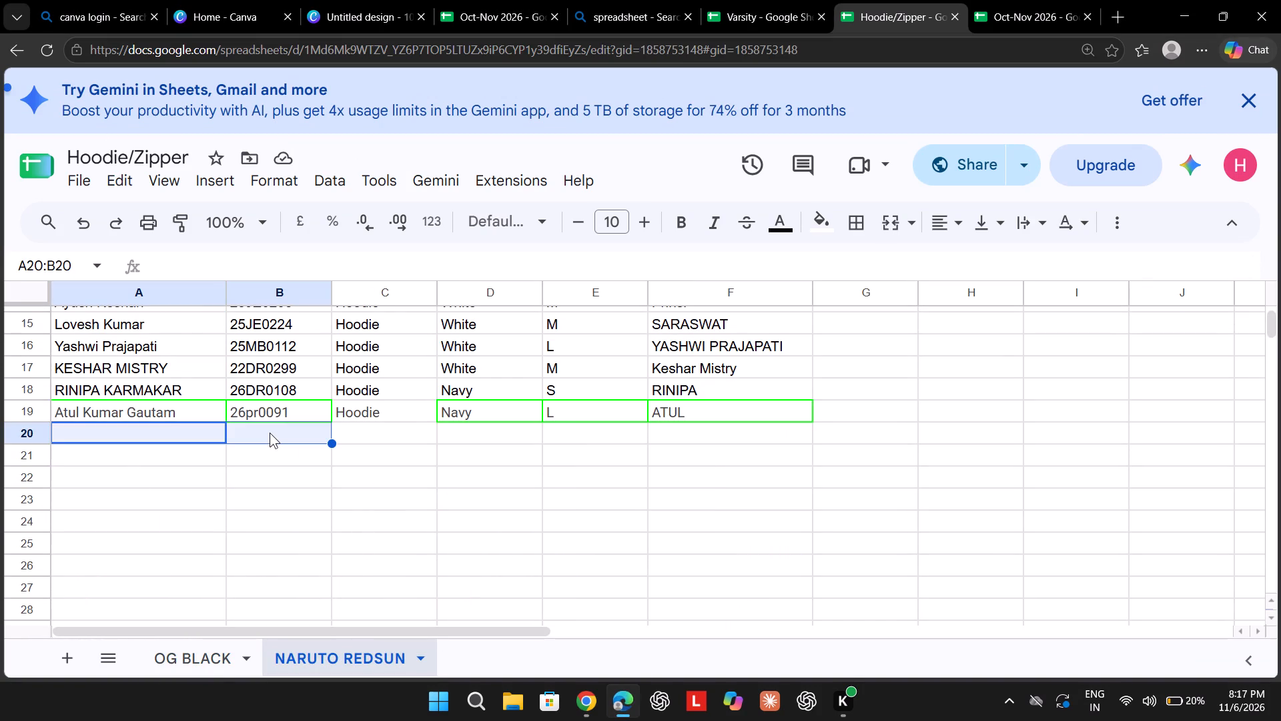
key(ctrl+v)
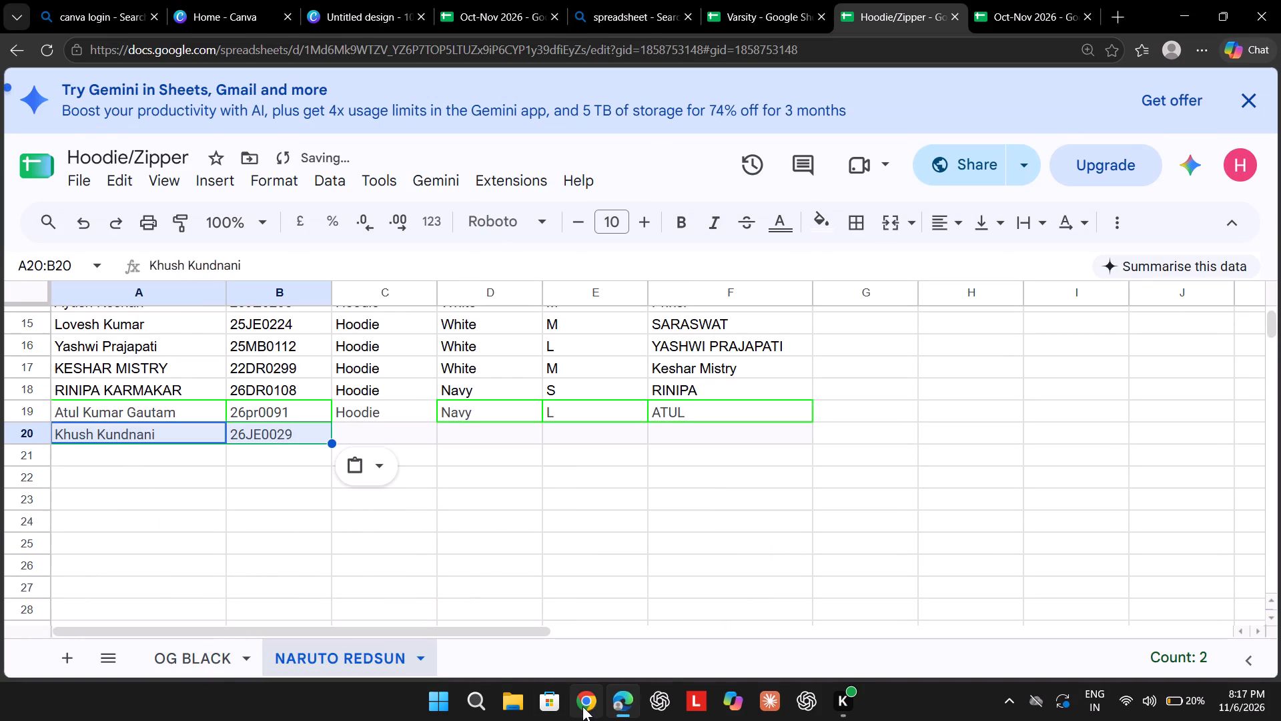
Copy the print name from response cell N57 in Google Chrome into F20 of NARUTO REDSUN in Microsoft Edge.
click(582, 706)
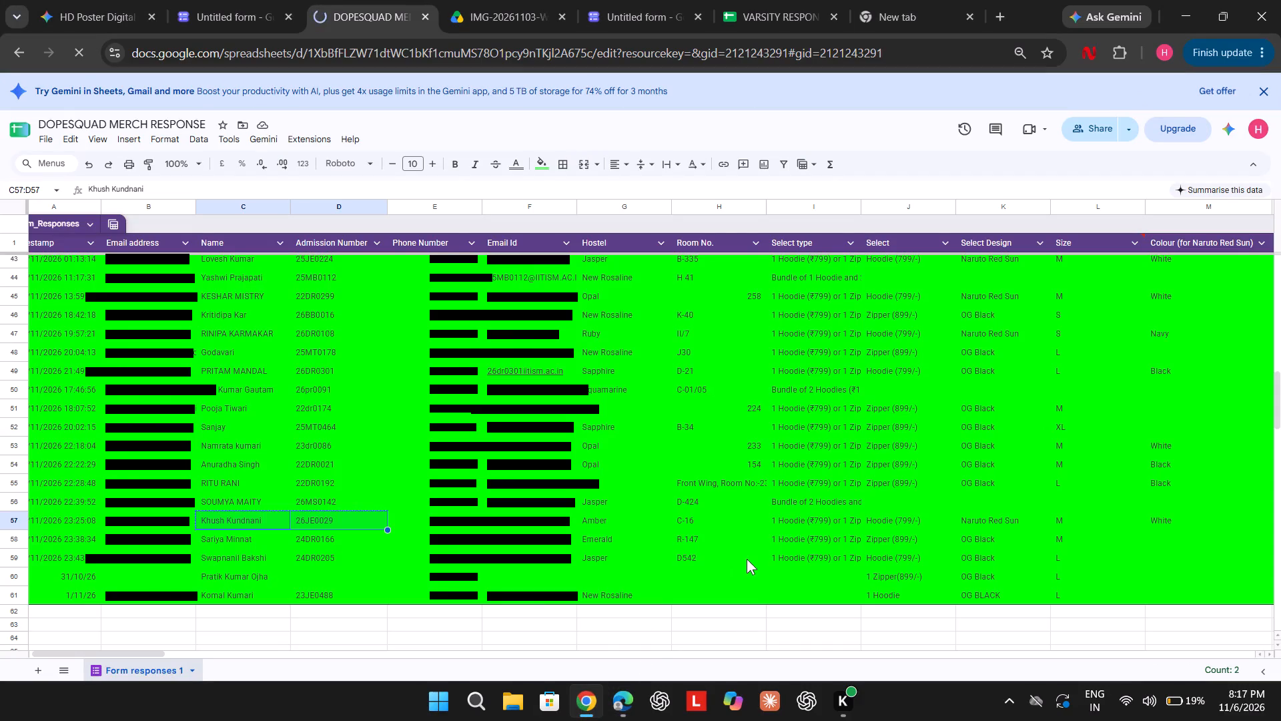
scroll(868, 529, left, 3)
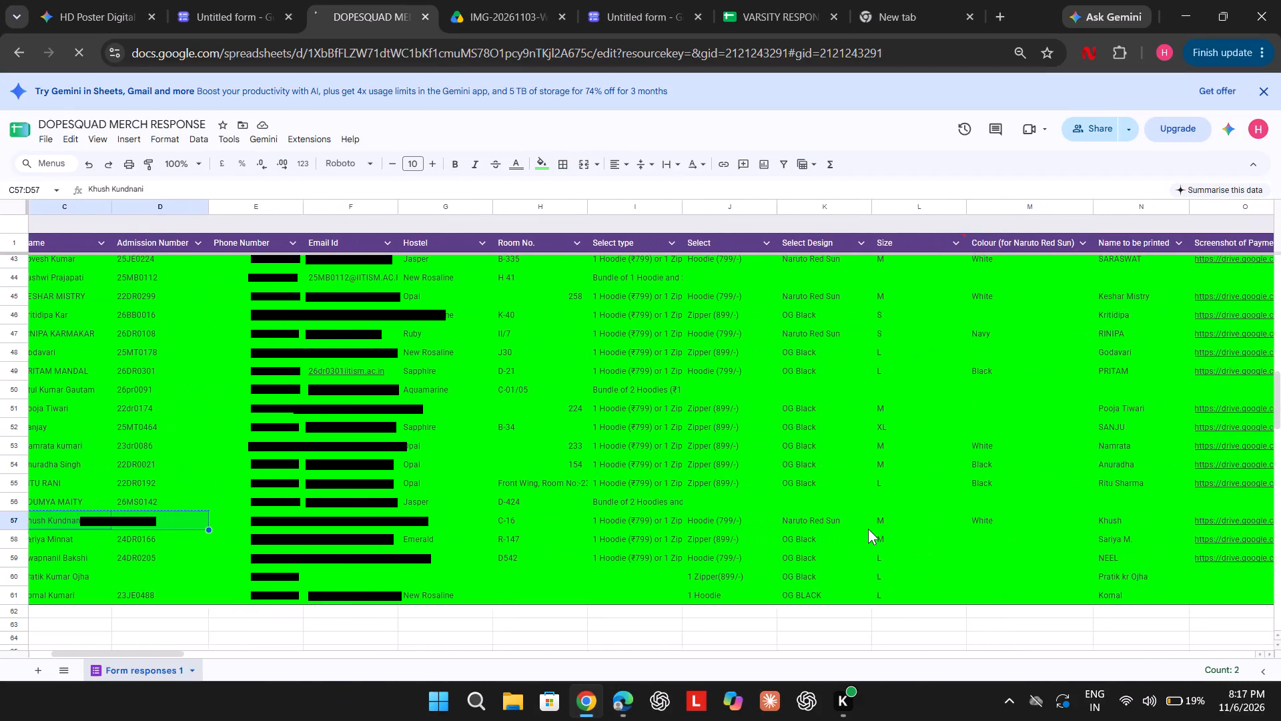
scroll(868, 529, left, 1)
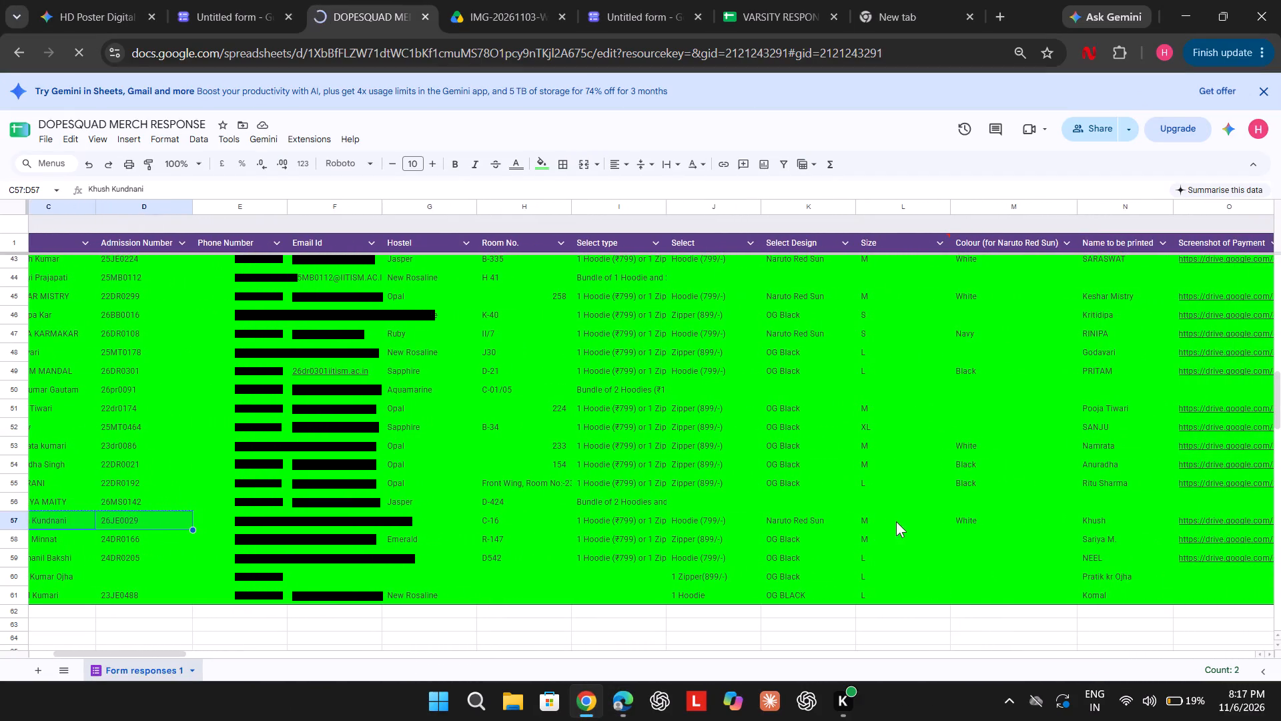
triple_click(1092, 519)
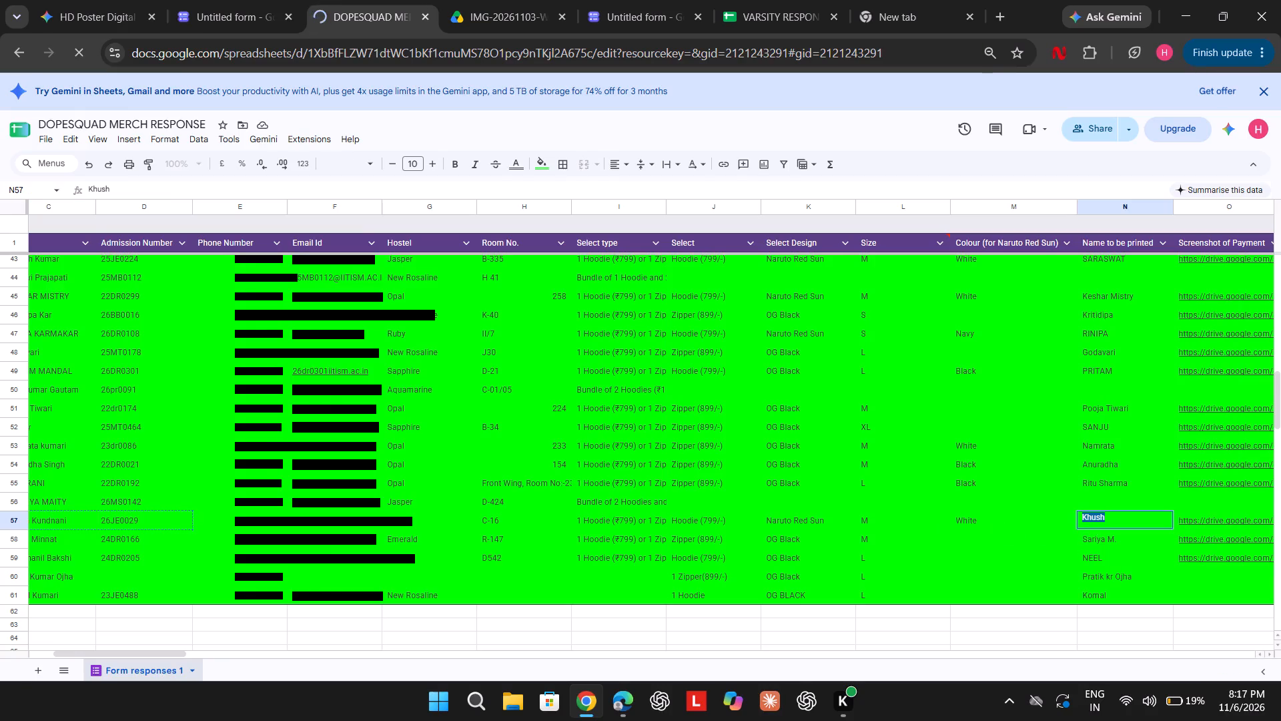
key(ctrl+c)
click(1034, 519)
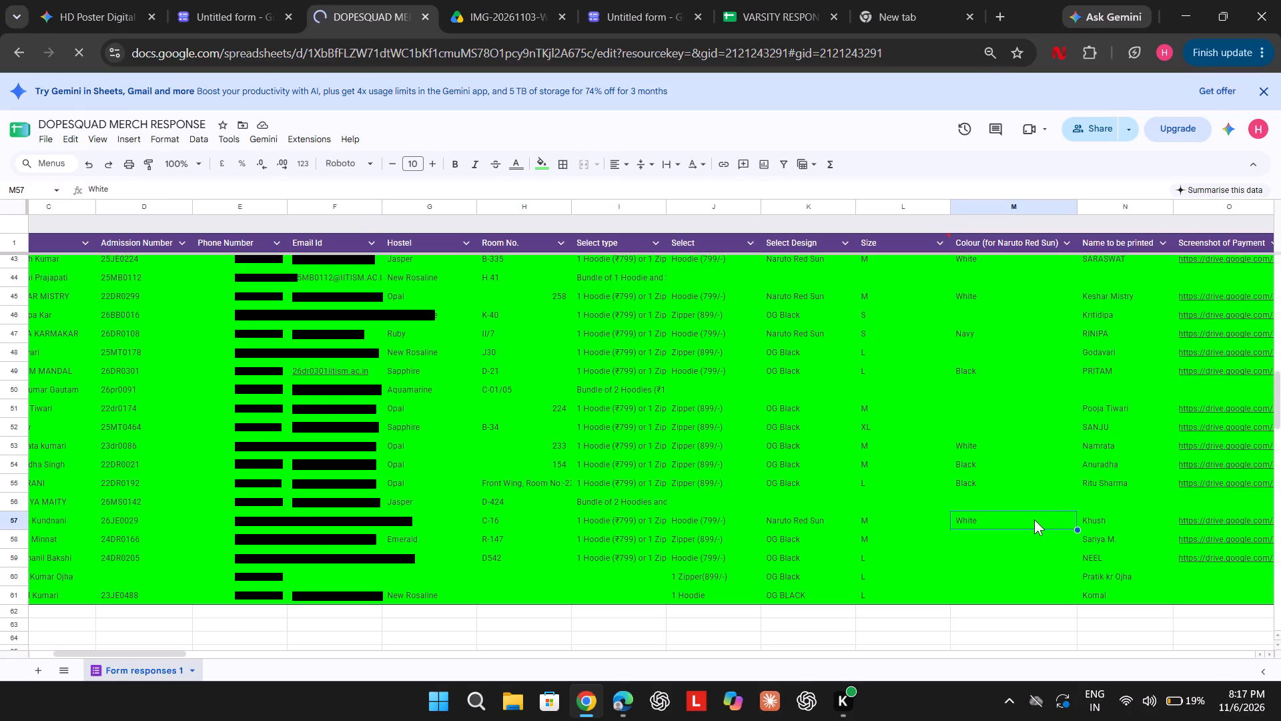
click(621, 702)
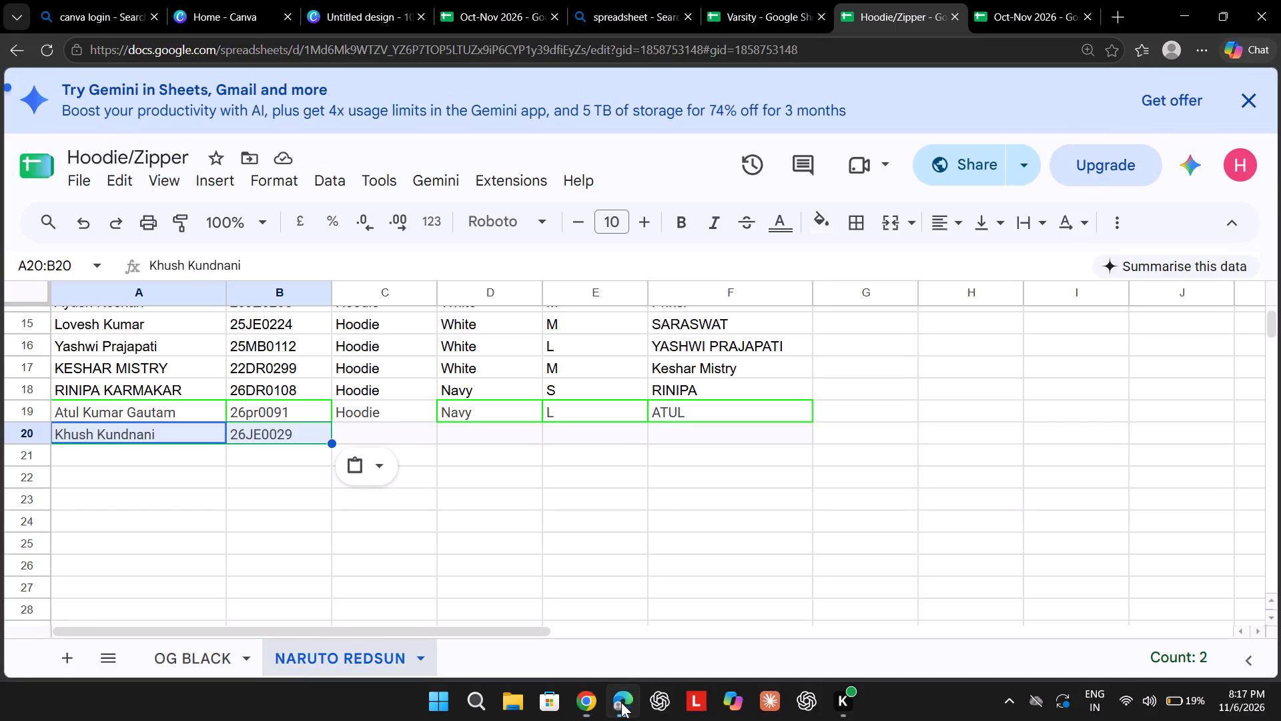
click(709, 429)
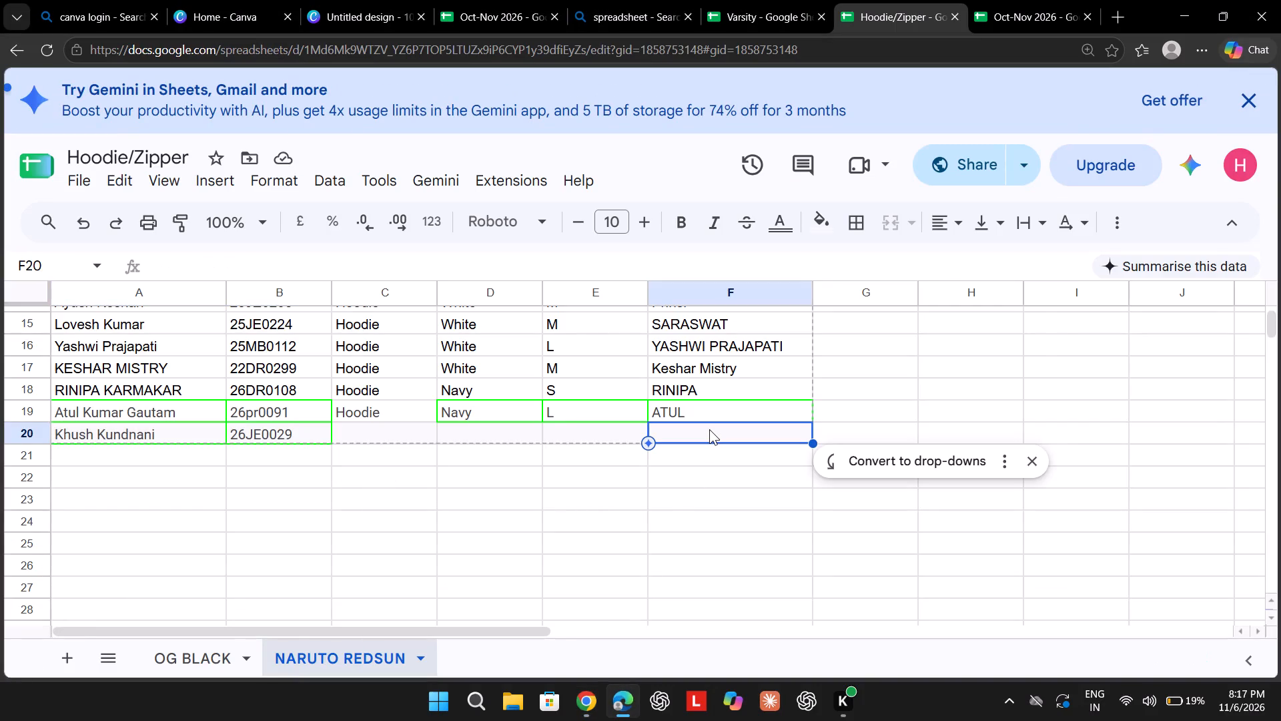
key(ctrl+v)
Enter size M in E20 and colour White in D20 of NARUTO REDSUN.
click(581, 429)
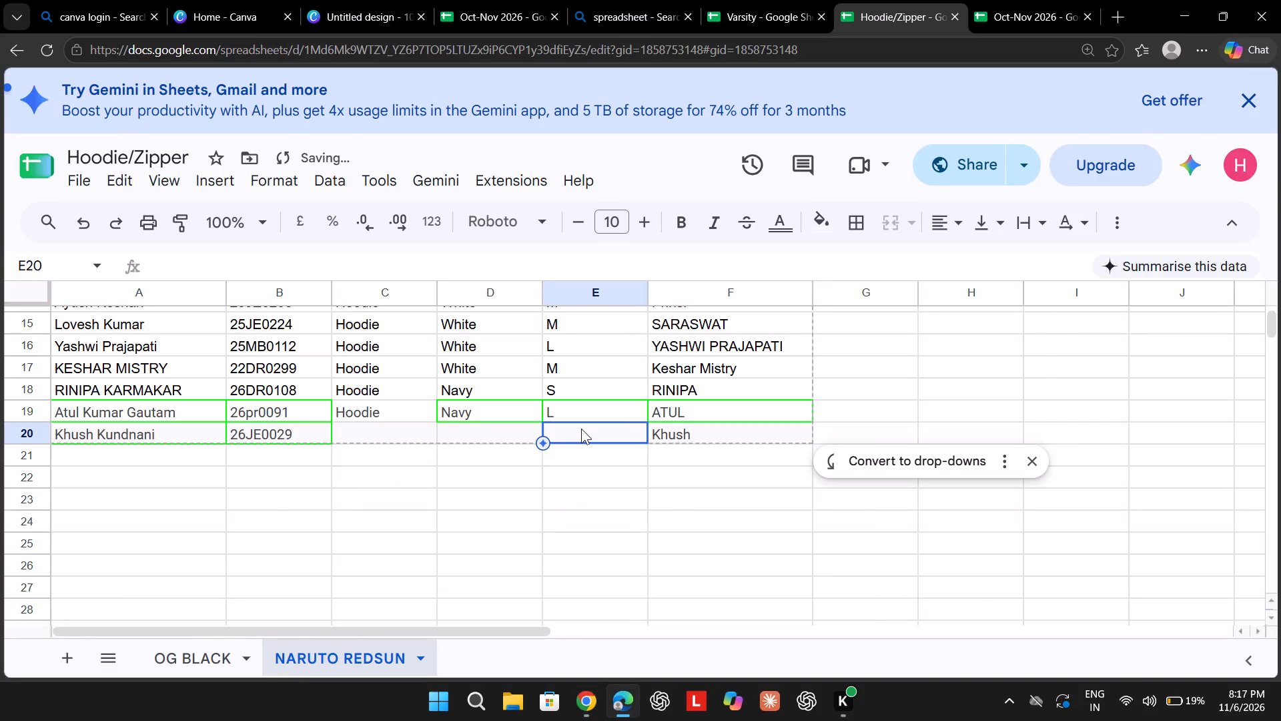
key(m)
key(Left)
key(w)
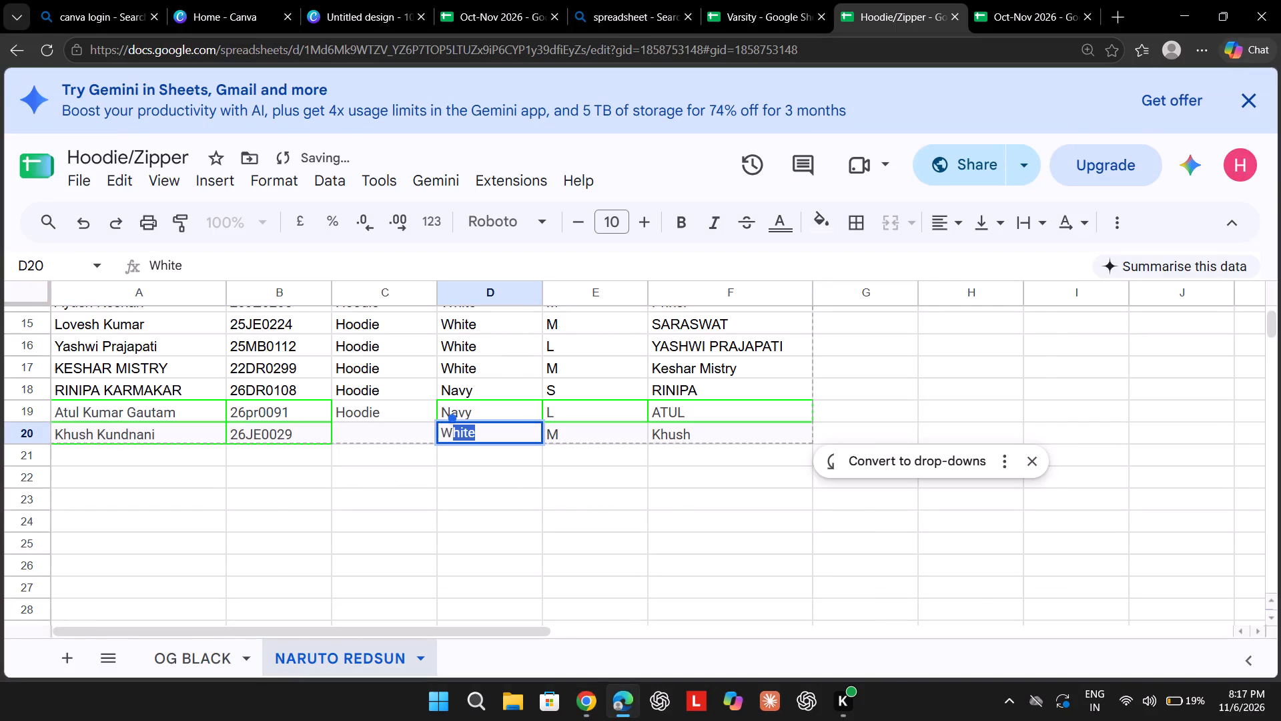
key(Tab)
key(Down)
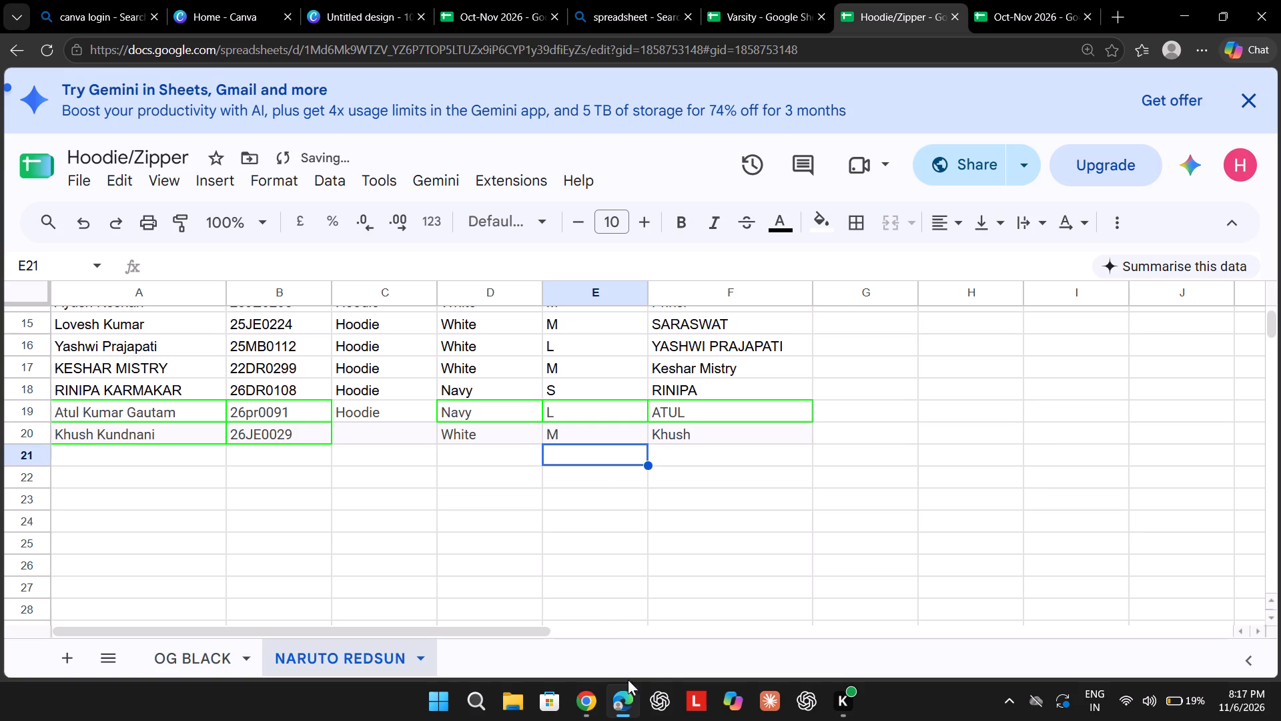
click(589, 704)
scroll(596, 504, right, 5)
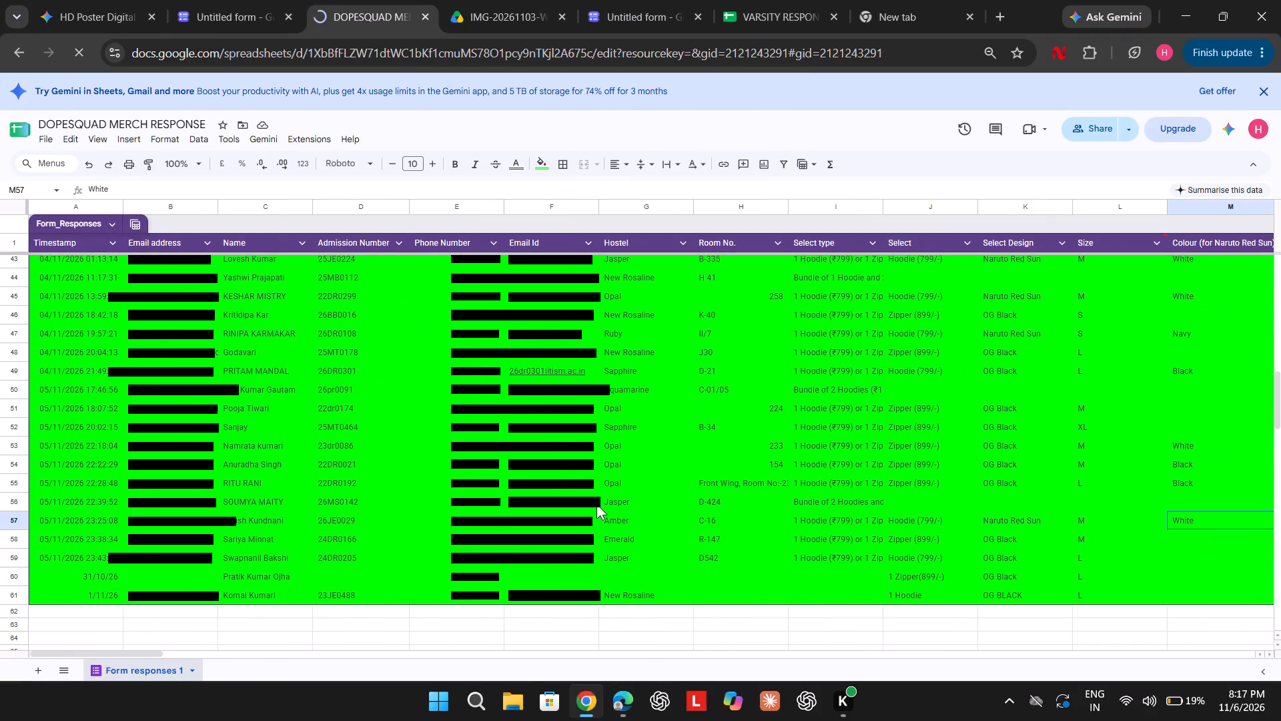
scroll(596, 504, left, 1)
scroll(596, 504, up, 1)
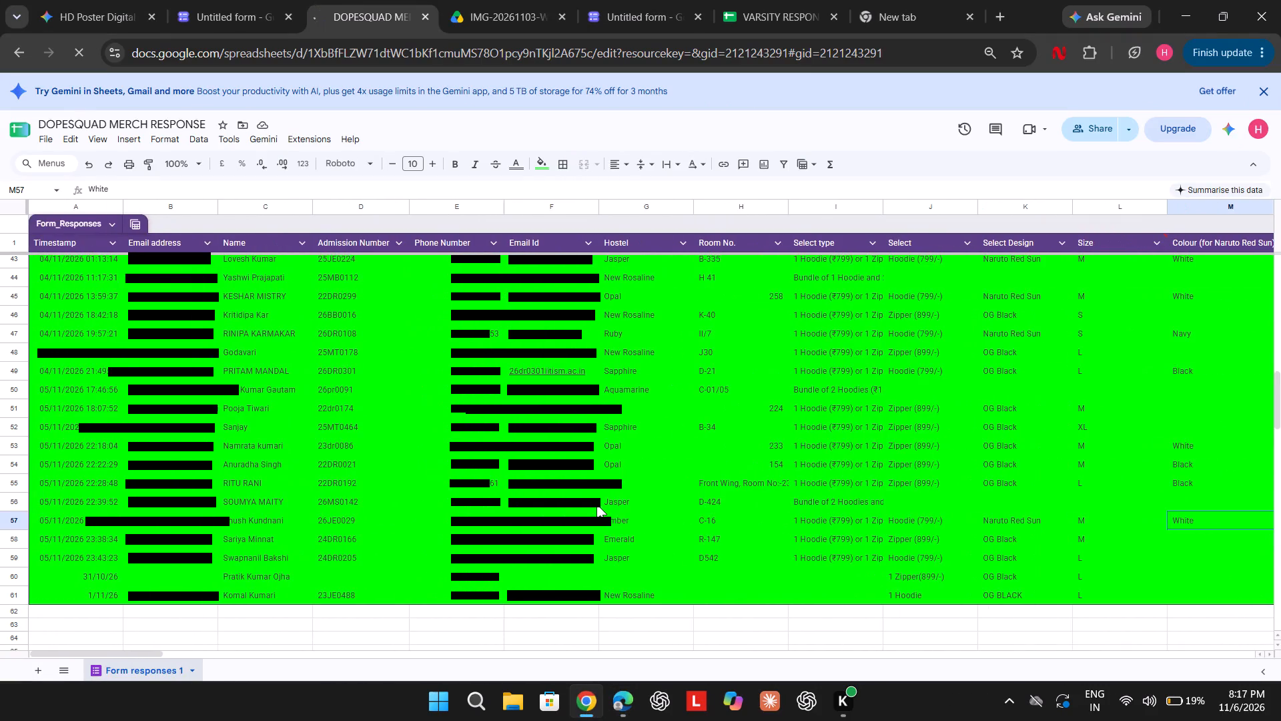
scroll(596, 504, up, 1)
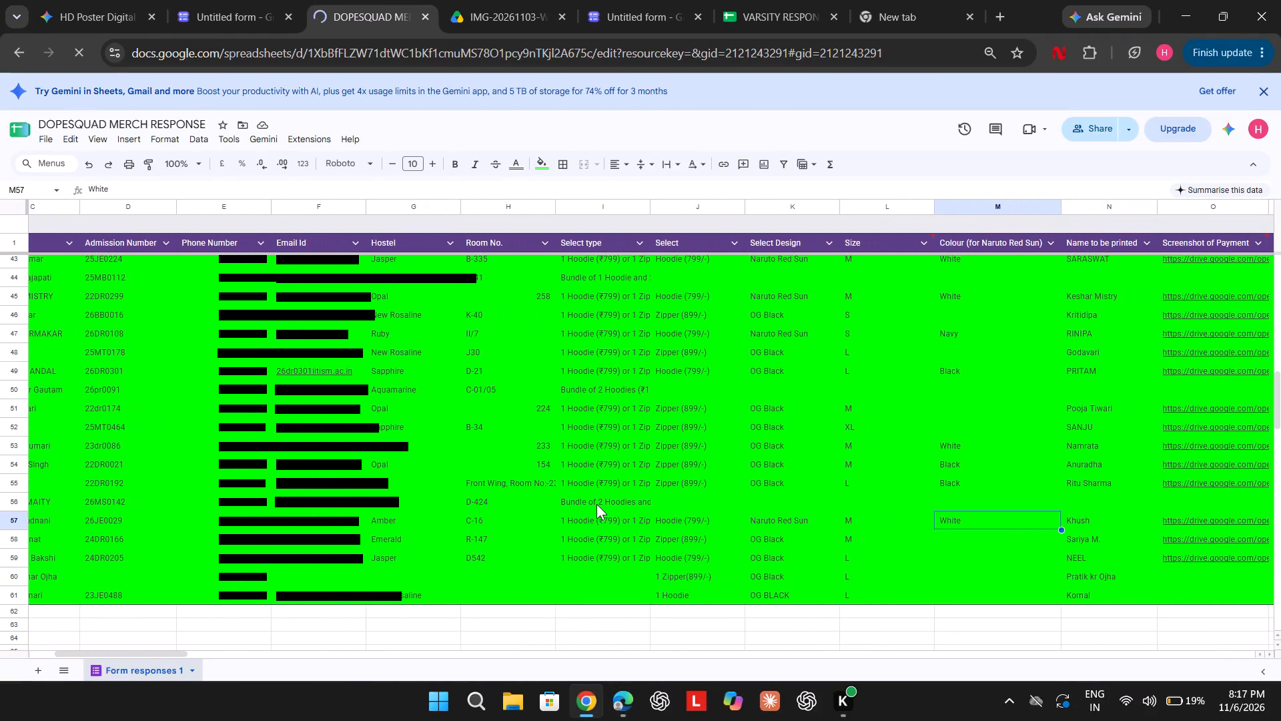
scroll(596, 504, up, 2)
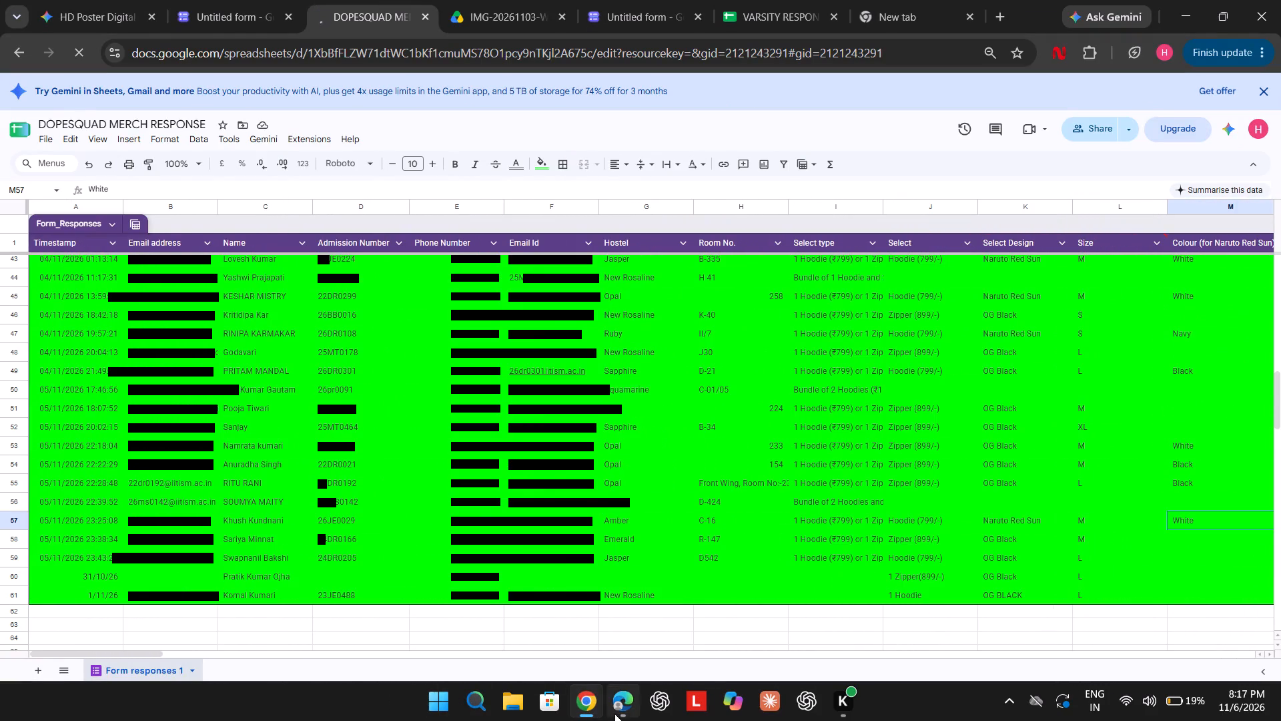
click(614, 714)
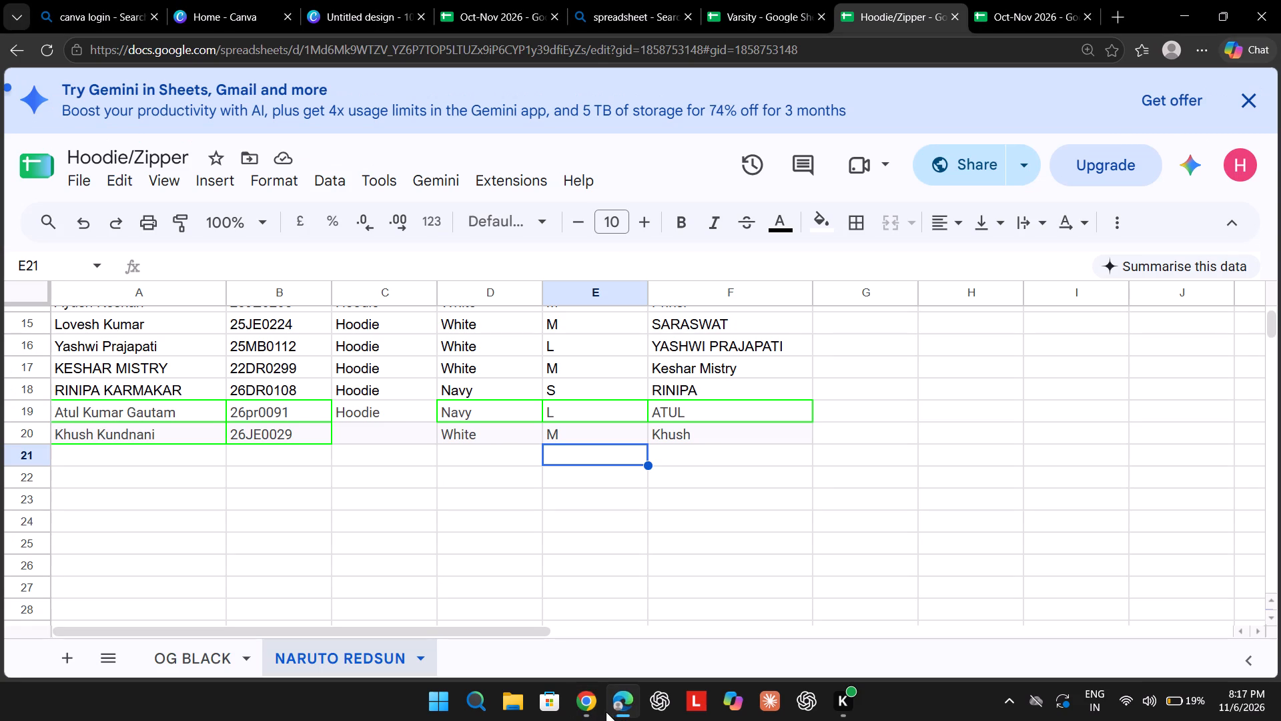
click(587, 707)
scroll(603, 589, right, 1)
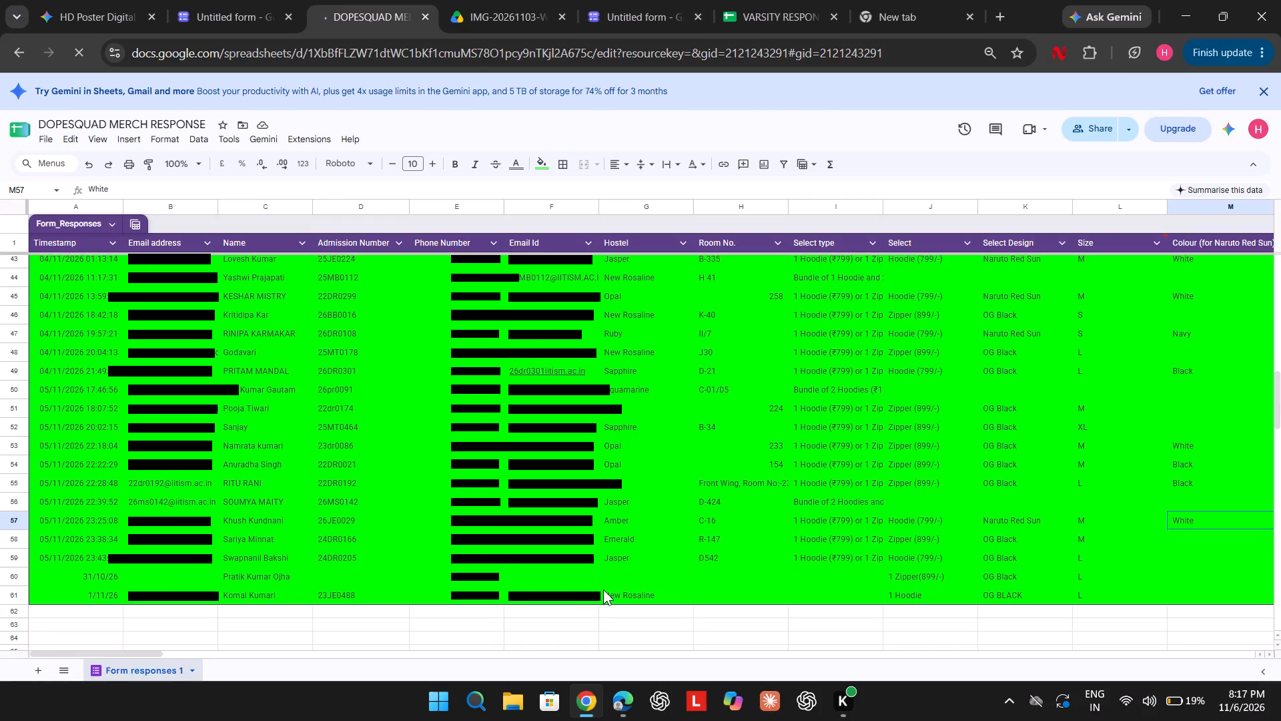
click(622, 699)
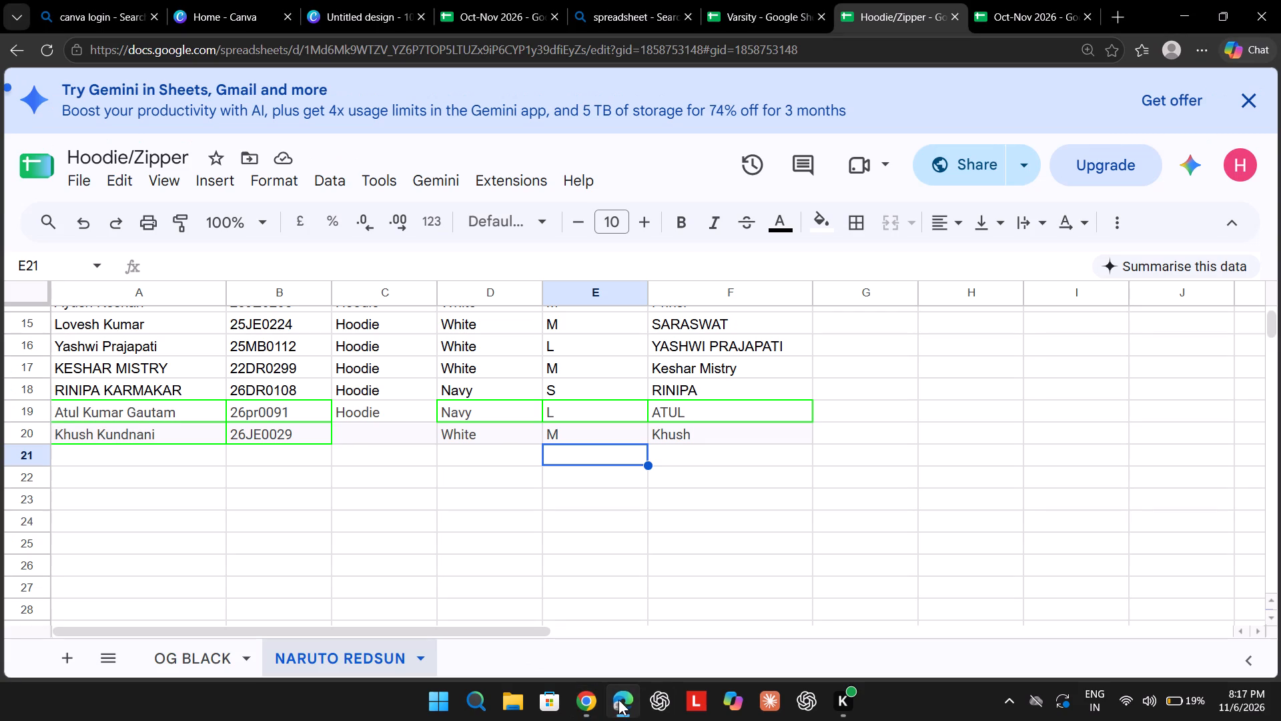
Copy the name and admission number from response cells C58:D58 in Google Chrome into A38:B38 of OG BLACK in Microsoft Edge.
click(588, 704)
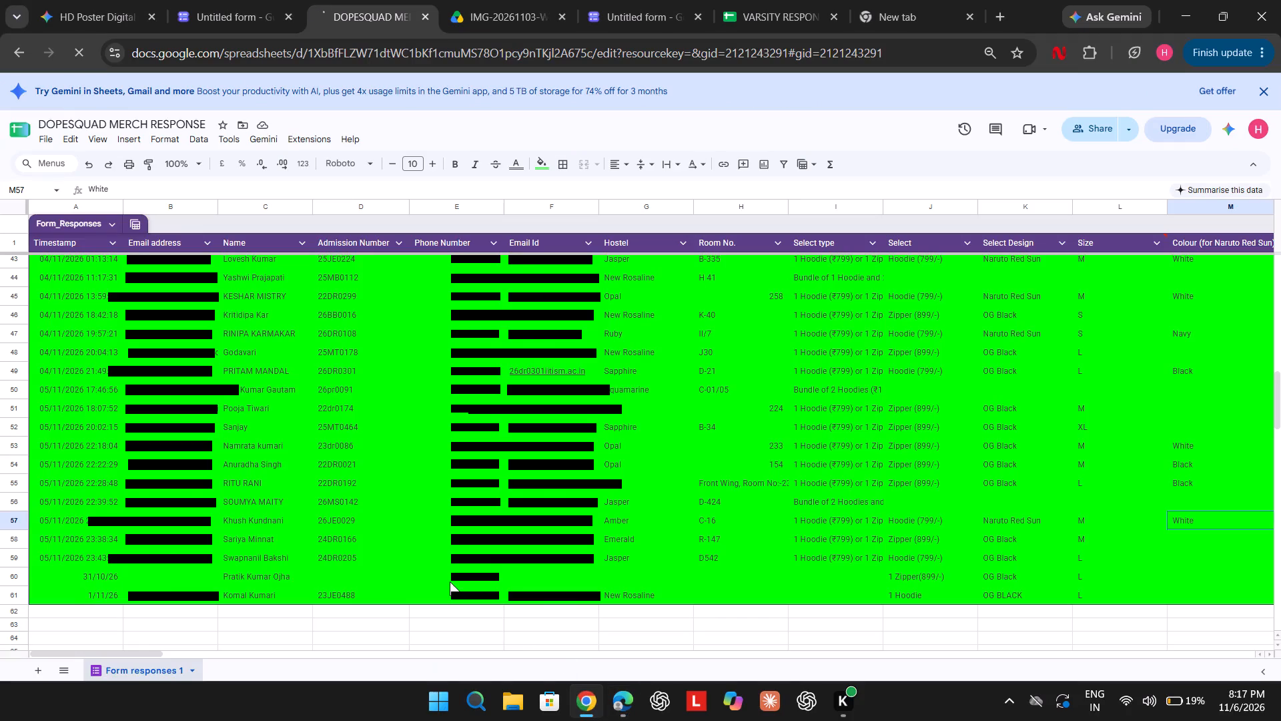
scroll(278, 543, left, 1)
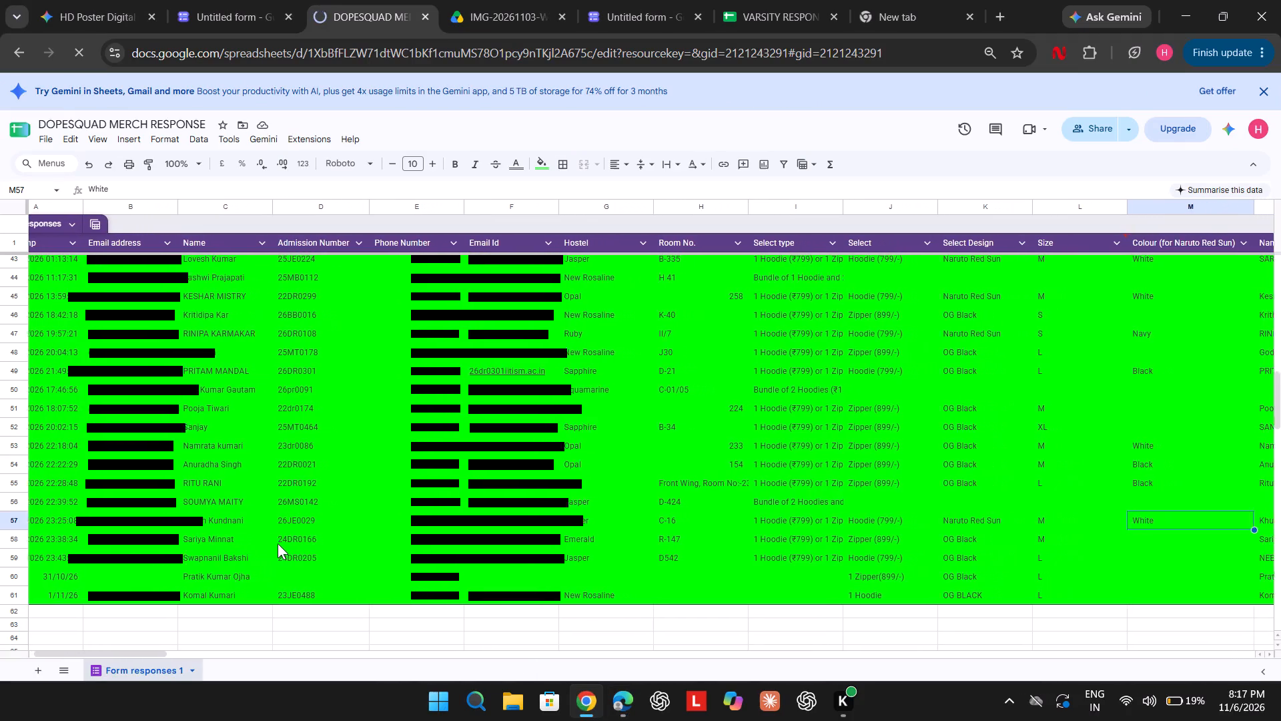
scroll(278, 543, left, 1)
click(228, 539)
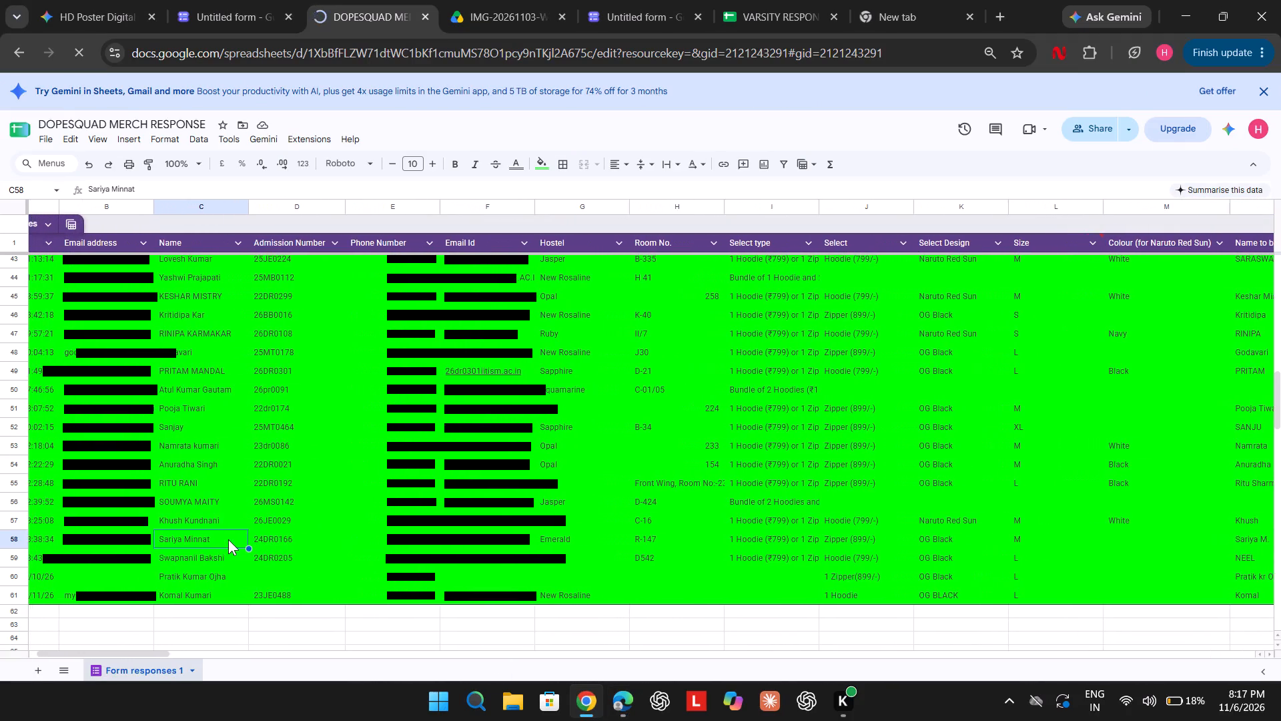
drag(169, 537, 297, 535)
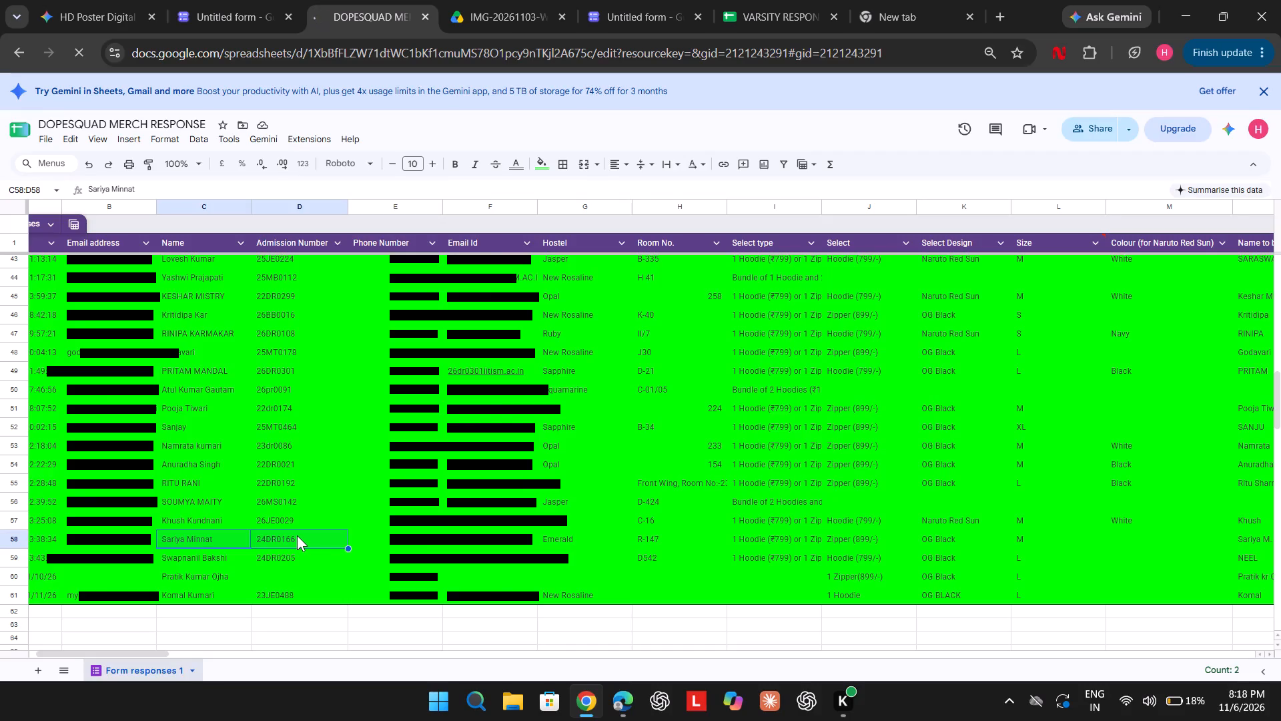
key(ctrl+c)
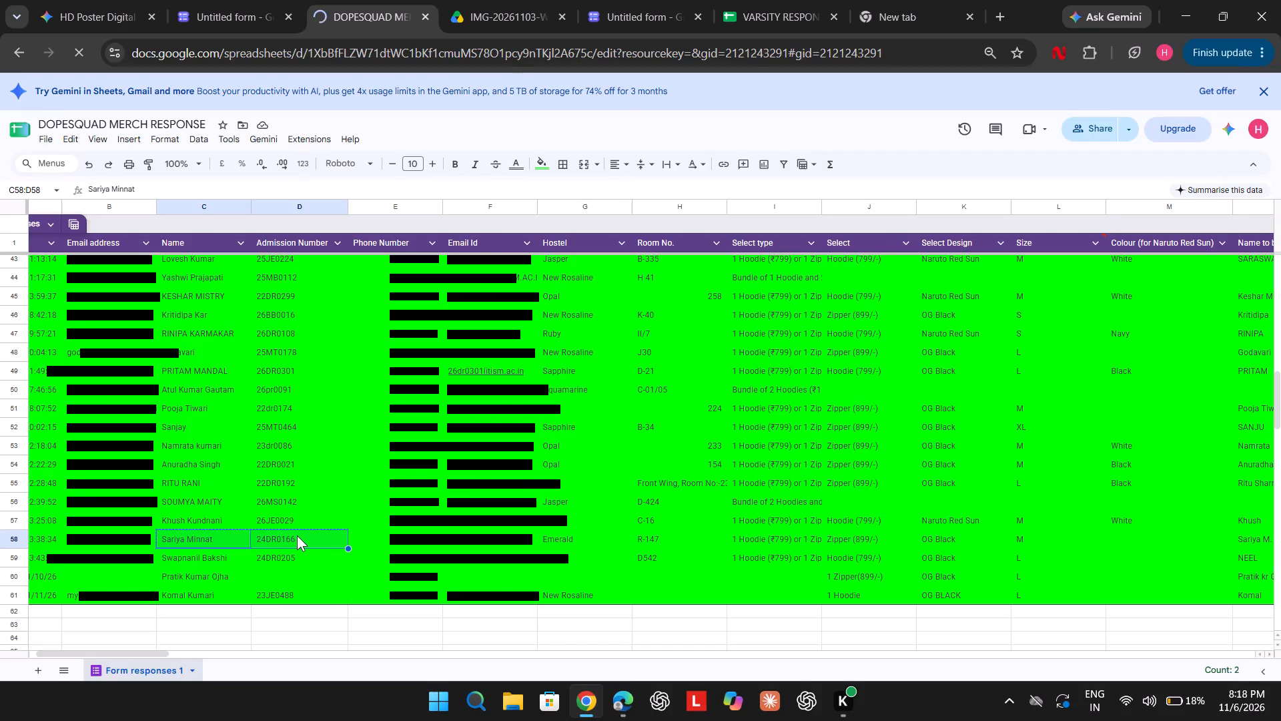
click(614, 715)
click(245, 664)
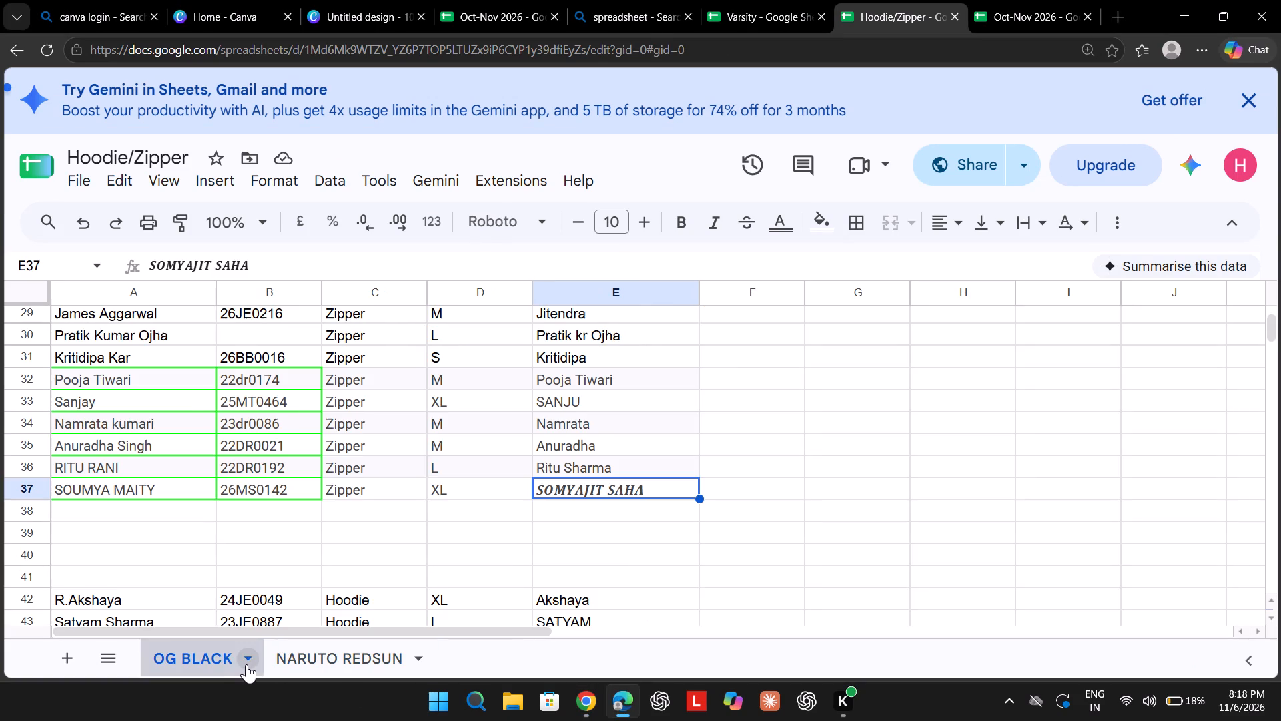
drag(163, 517, 315, 517)
key(ctrl+v)
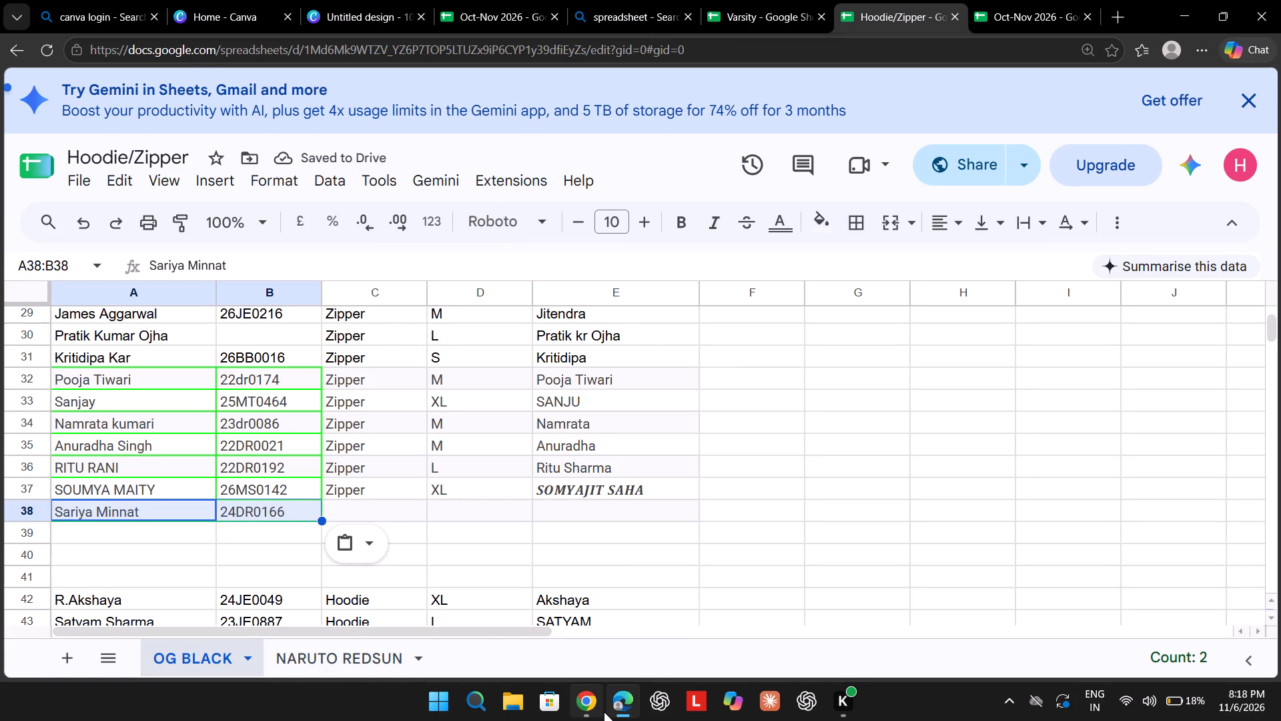
Enter size M in D38 of OG BLACK in Microsoft Edge and copy the print name from response cell N58 in Google Chrome into E38.
click(587, 714)
scroll(622, 627, left, 1)
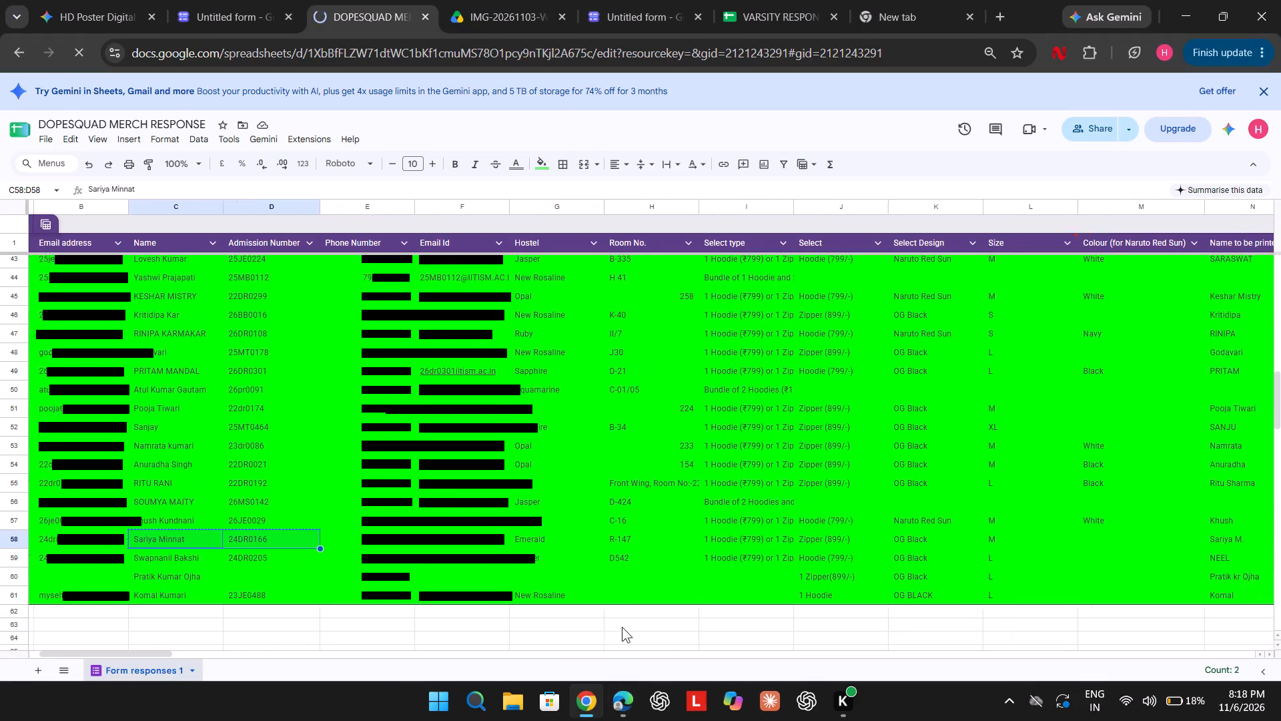
scroll(622, 627, left, 2)
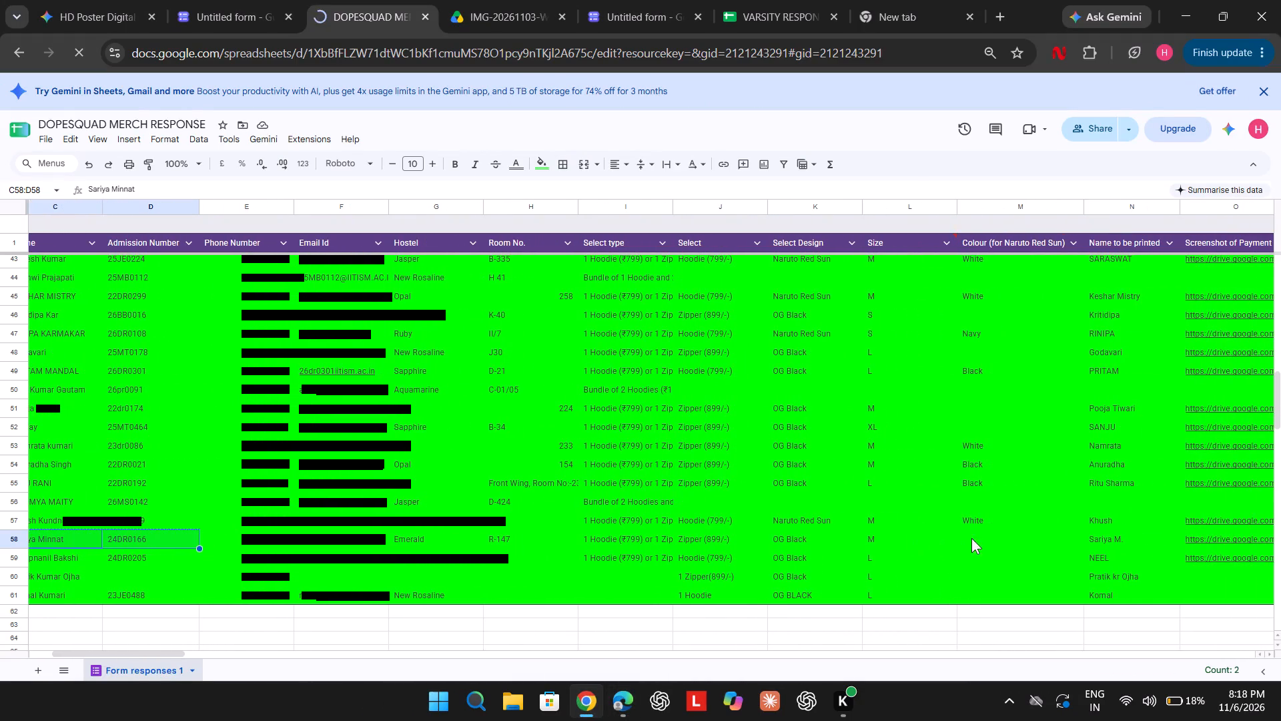
triple_click(1108, 535)
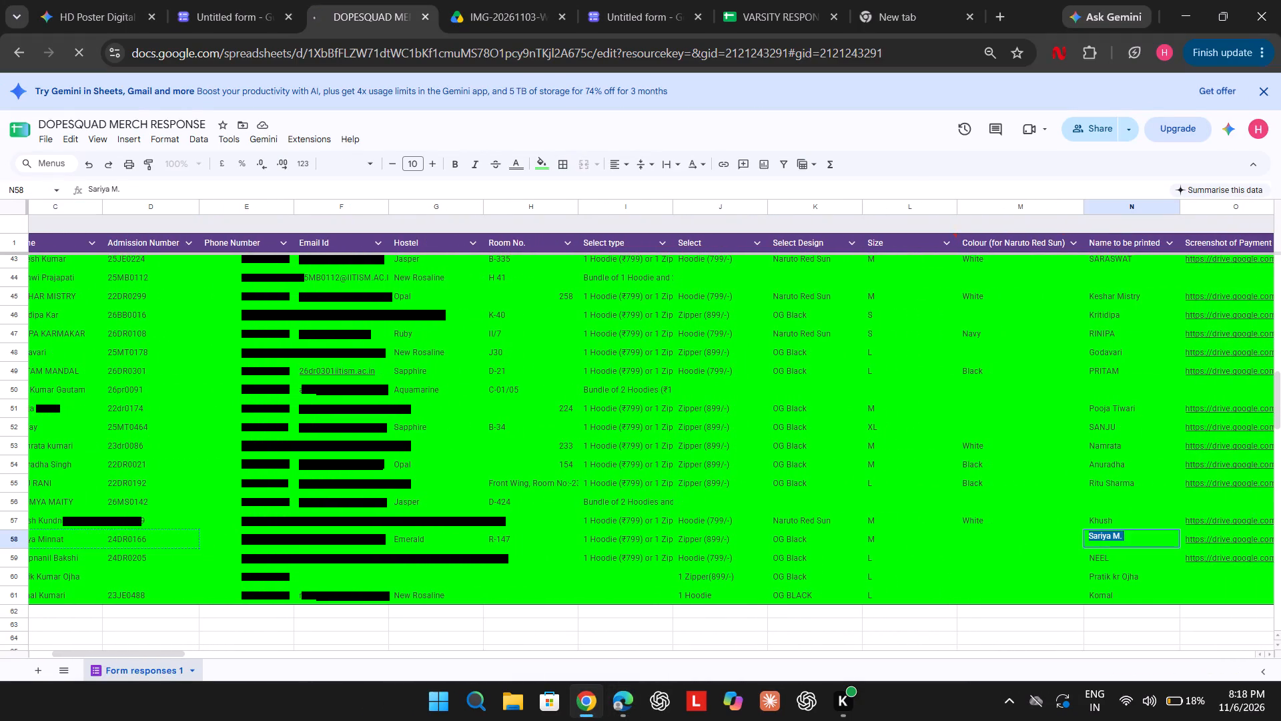
key(ctrl+c)
click(847, 533)
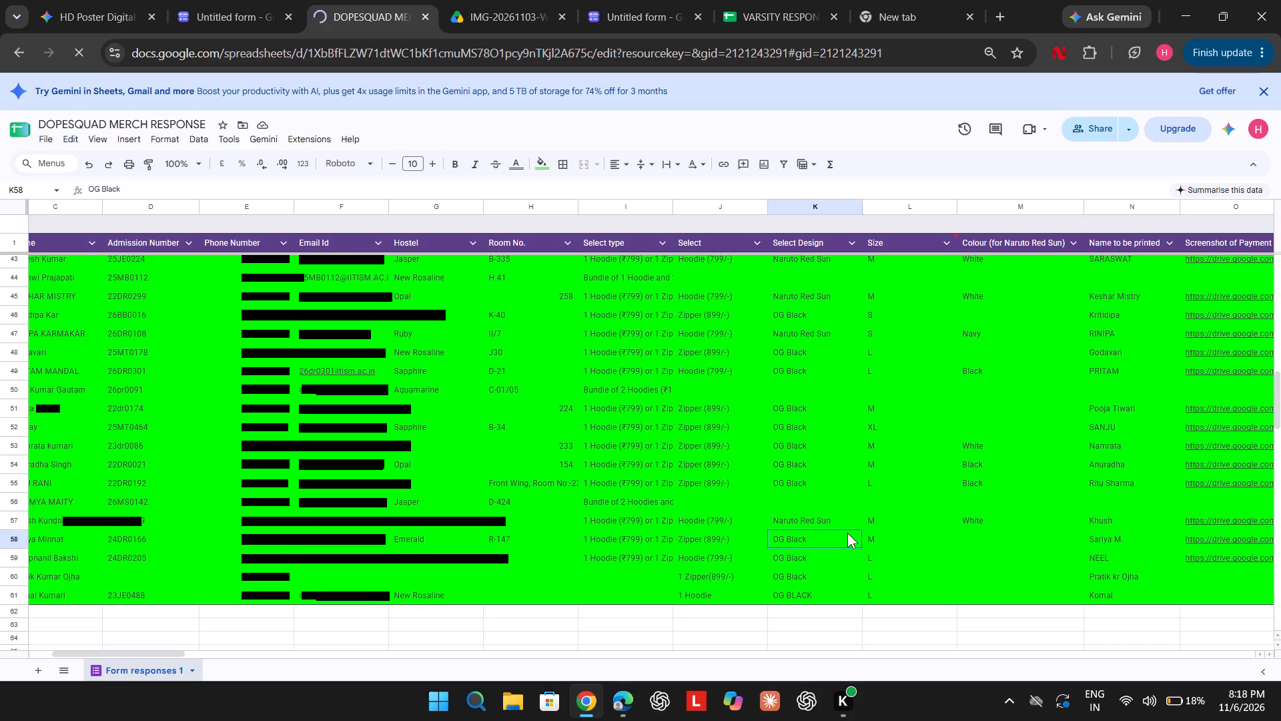
click(620, 710)
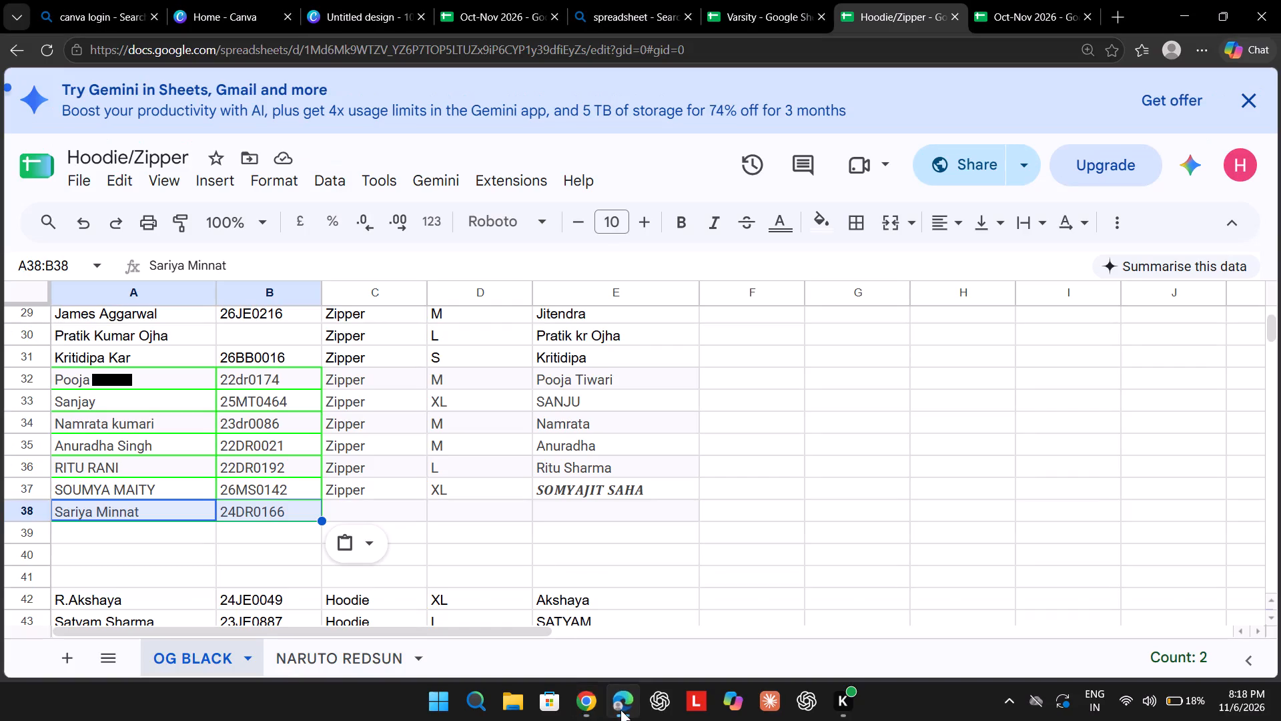
click(469, 511)
key(m)
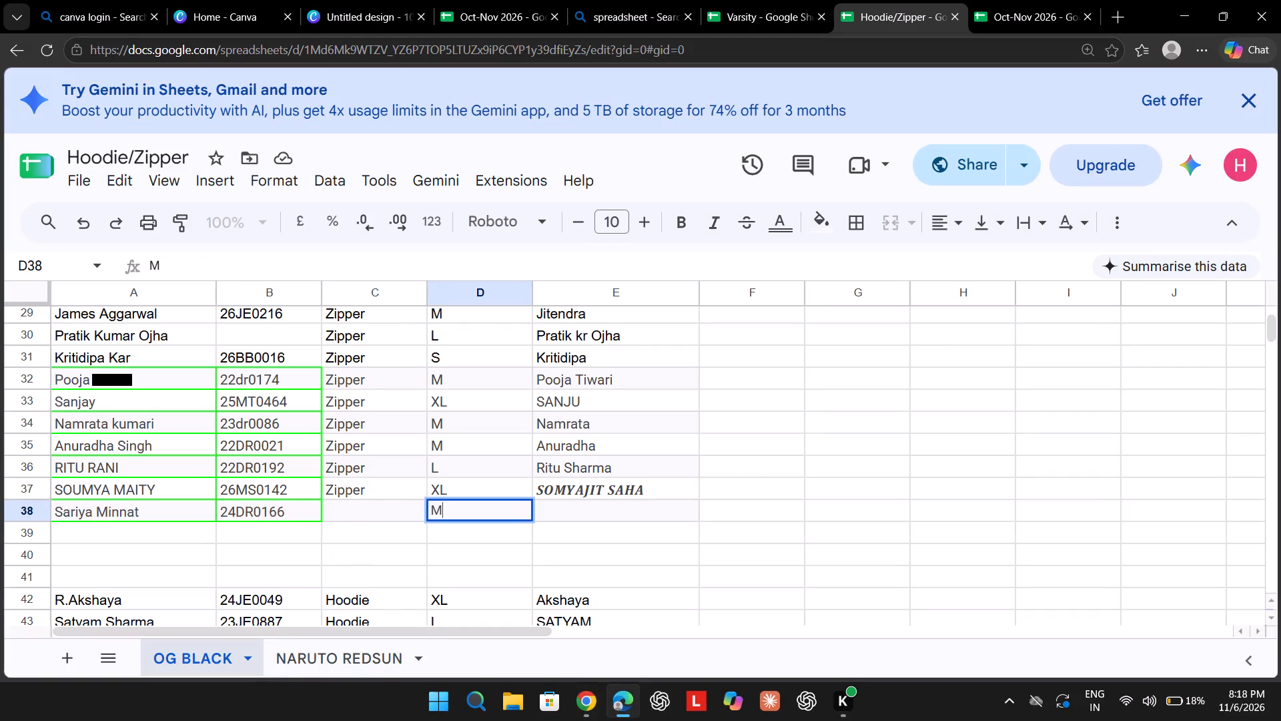
key(Right)
key(ctrl+v)
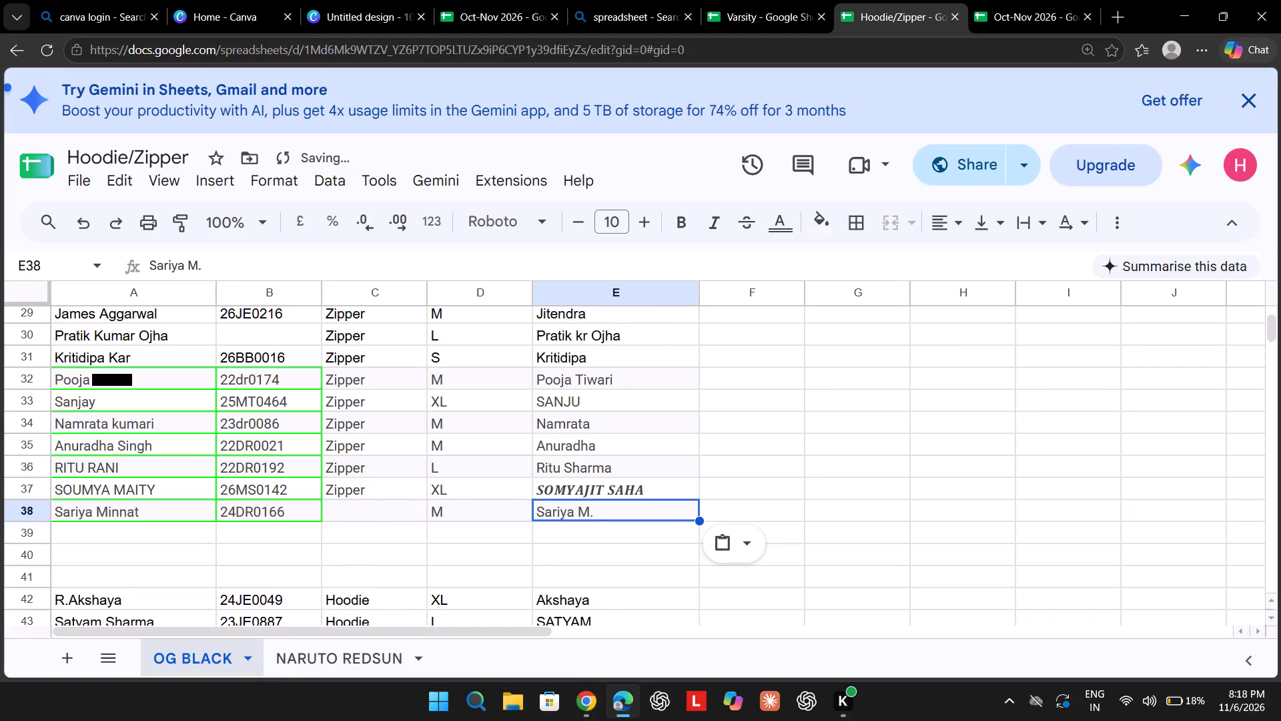
Enter Zipper as the item type in C38 of OG BLACK.
click(366, 506)
key(z)
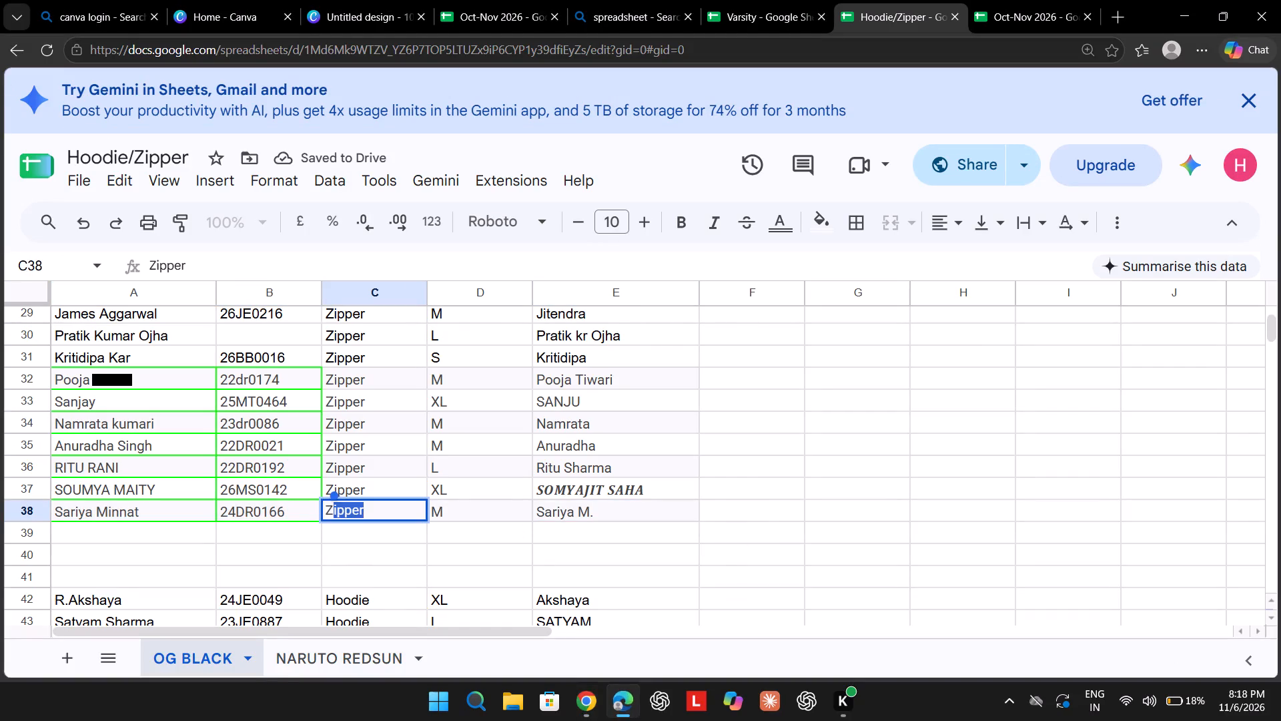
key(Tab)
Copy the name and admission number from response cells C59:D59 in Google Chrome into A54:B54 of OG BLACK in Microsoft Edge.
click(585, 707)
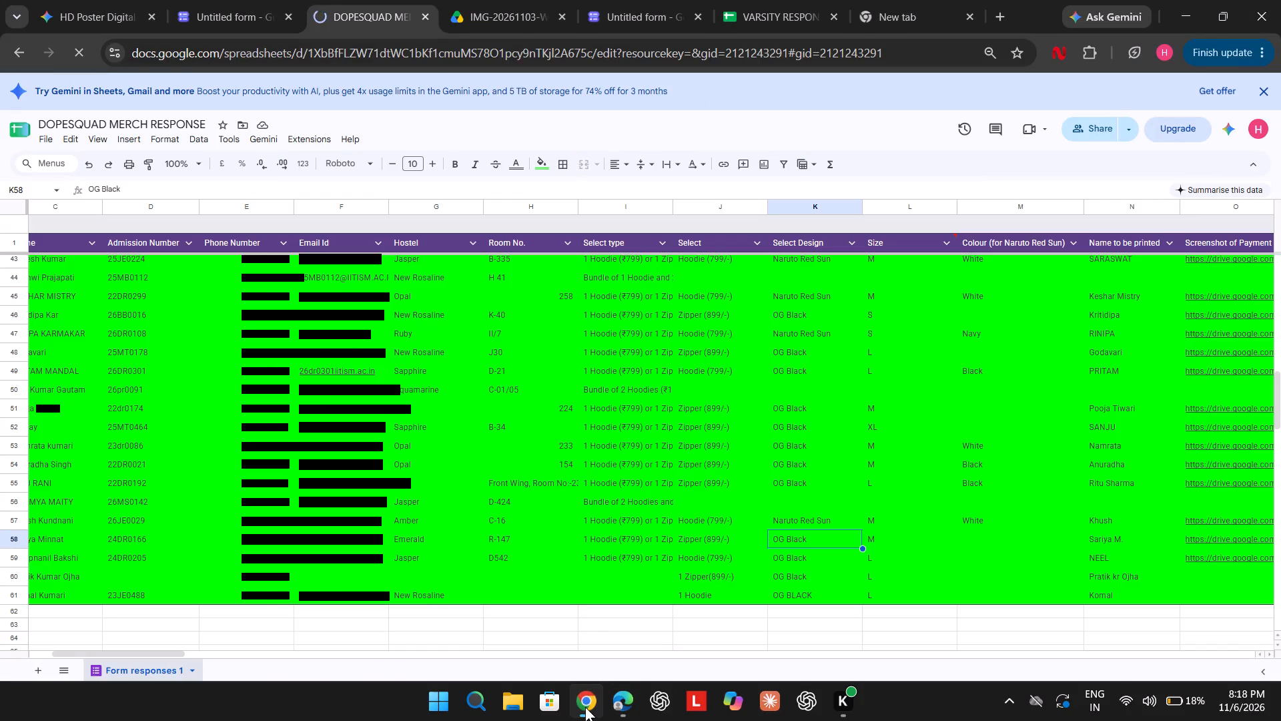
click(625, 702)
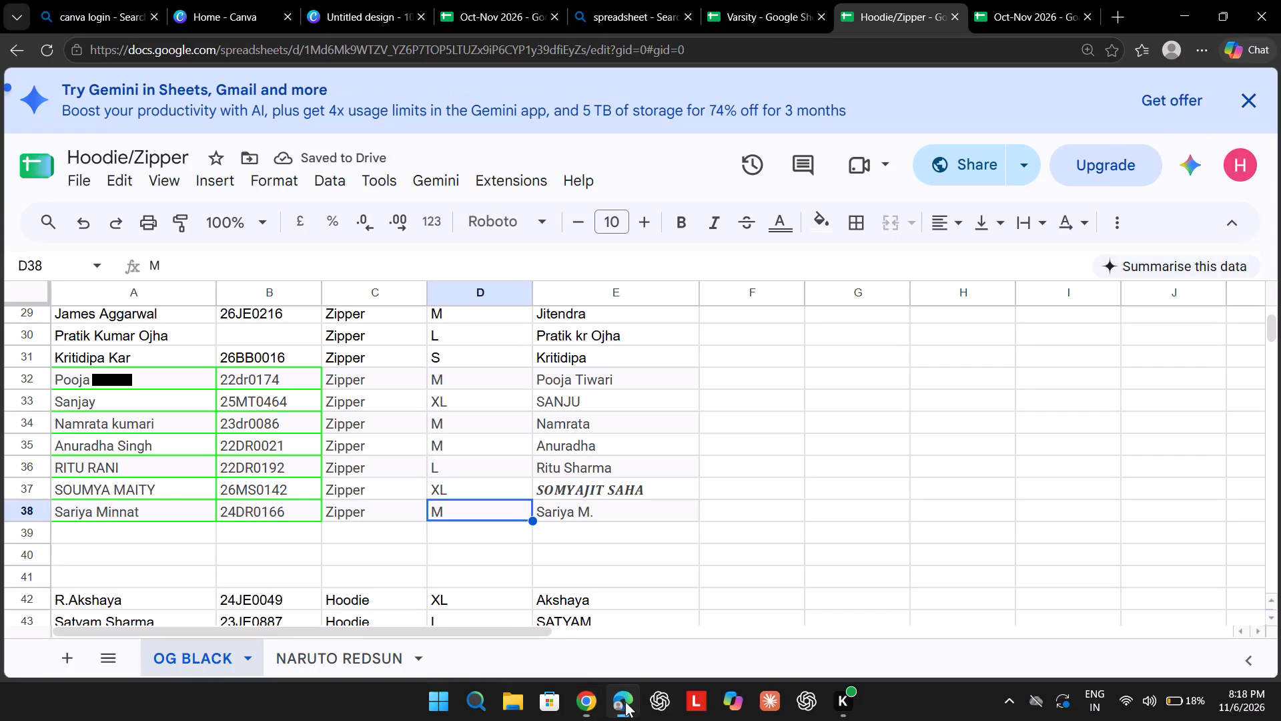
click(580, 698)
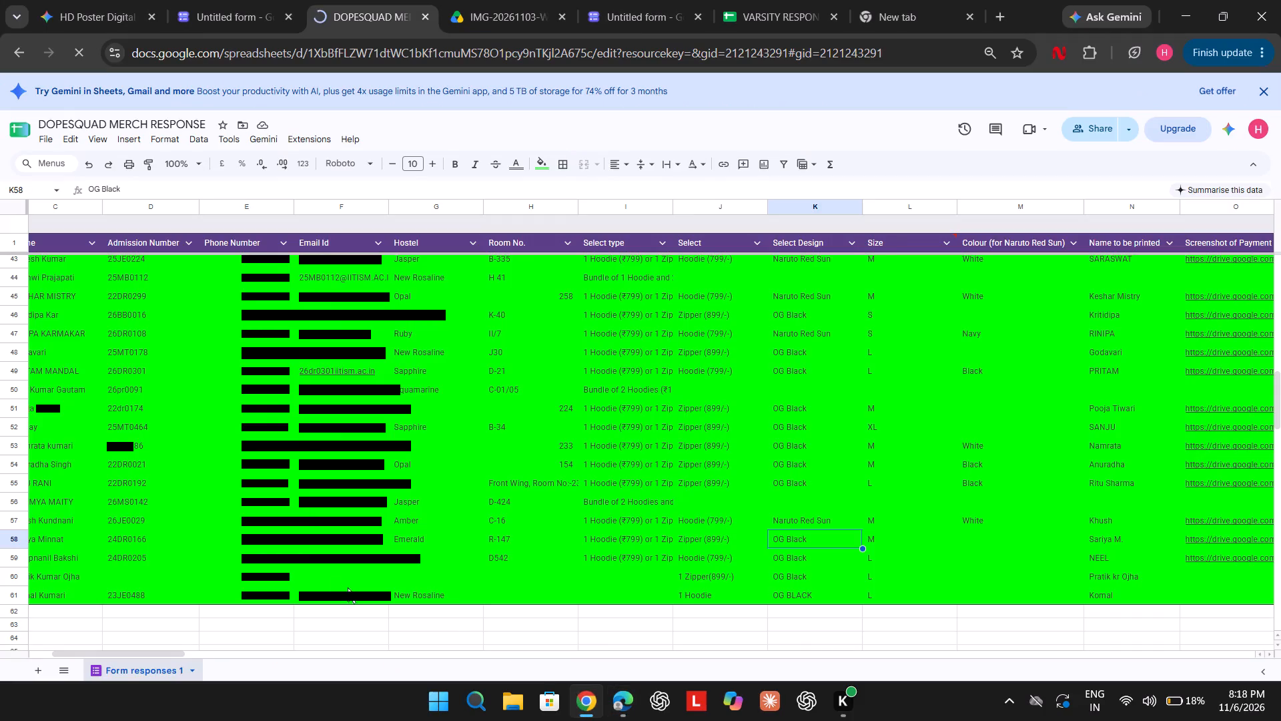
scroll(334, 583, right, 4)
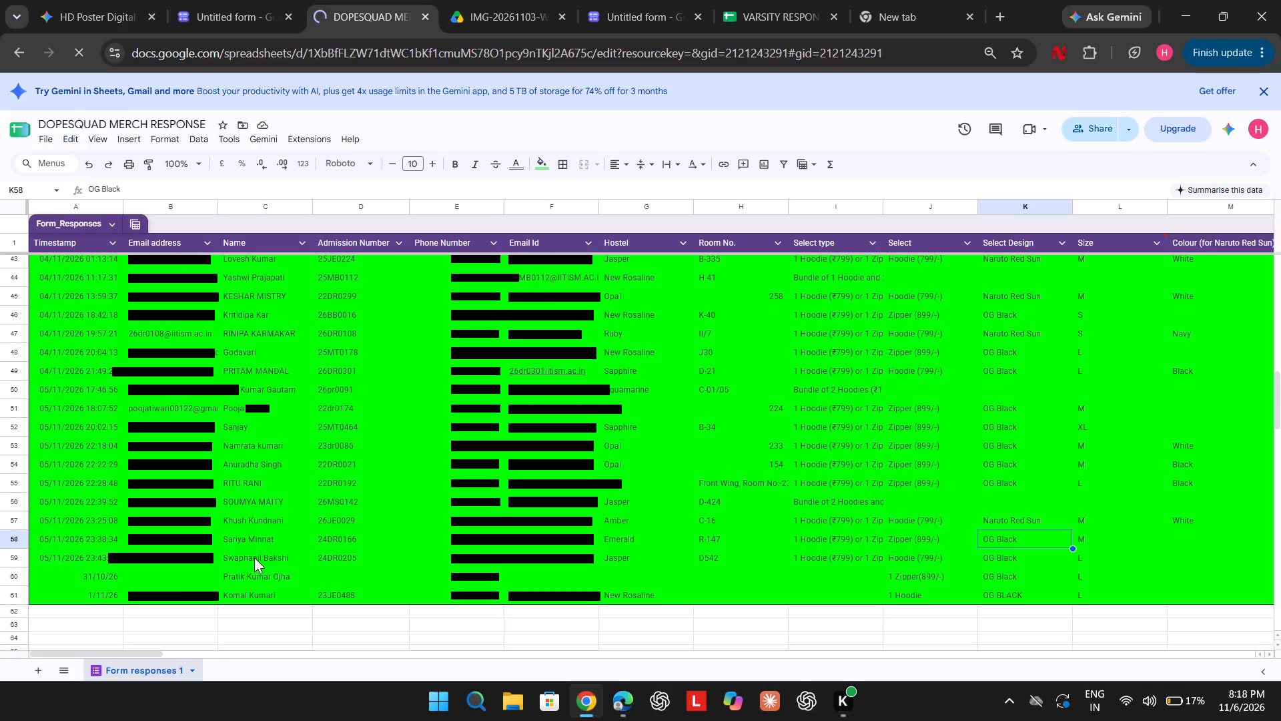
drag(254, 557, 355, 556)
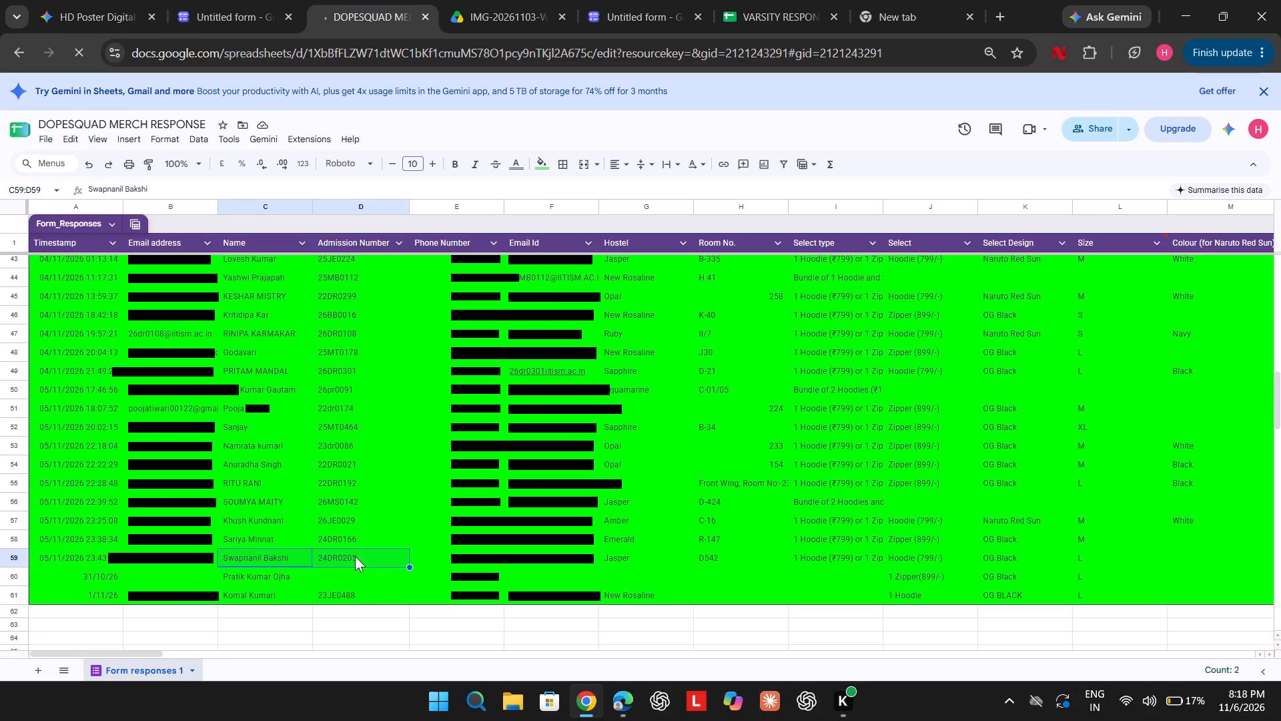
key(ctrl+c)
click(618, 702)
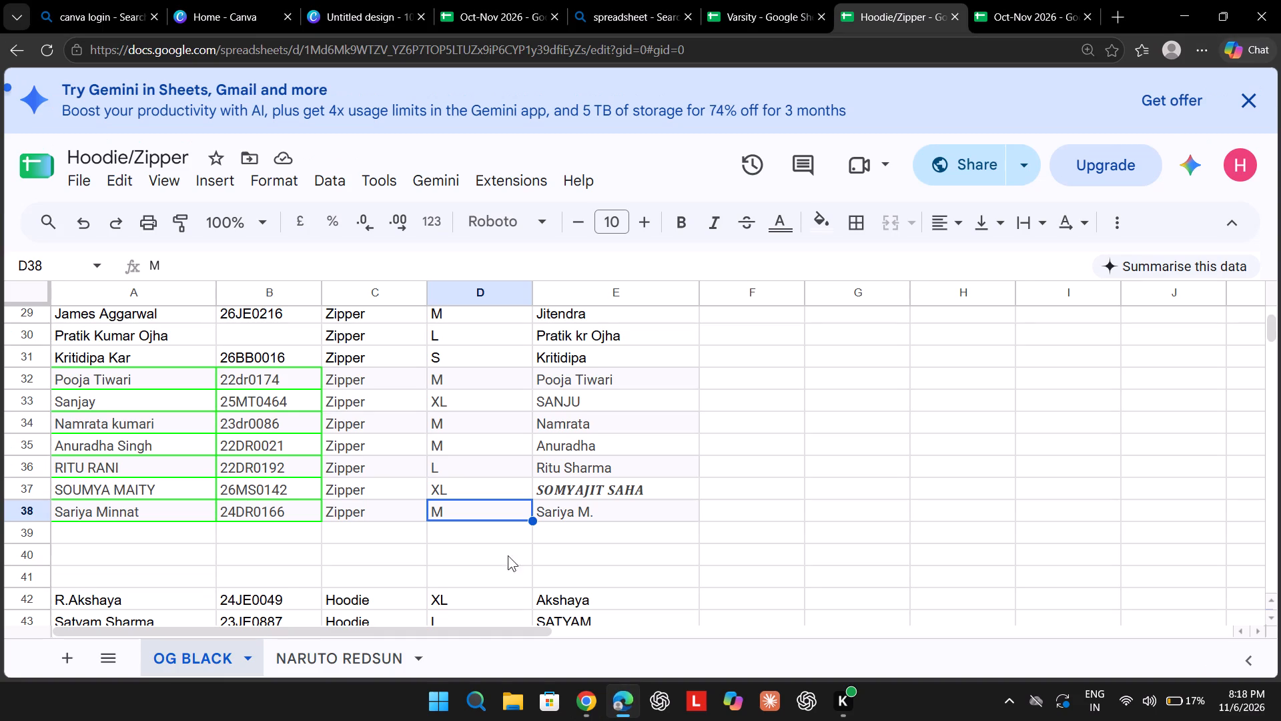
scroll(505, 542, down, 3)
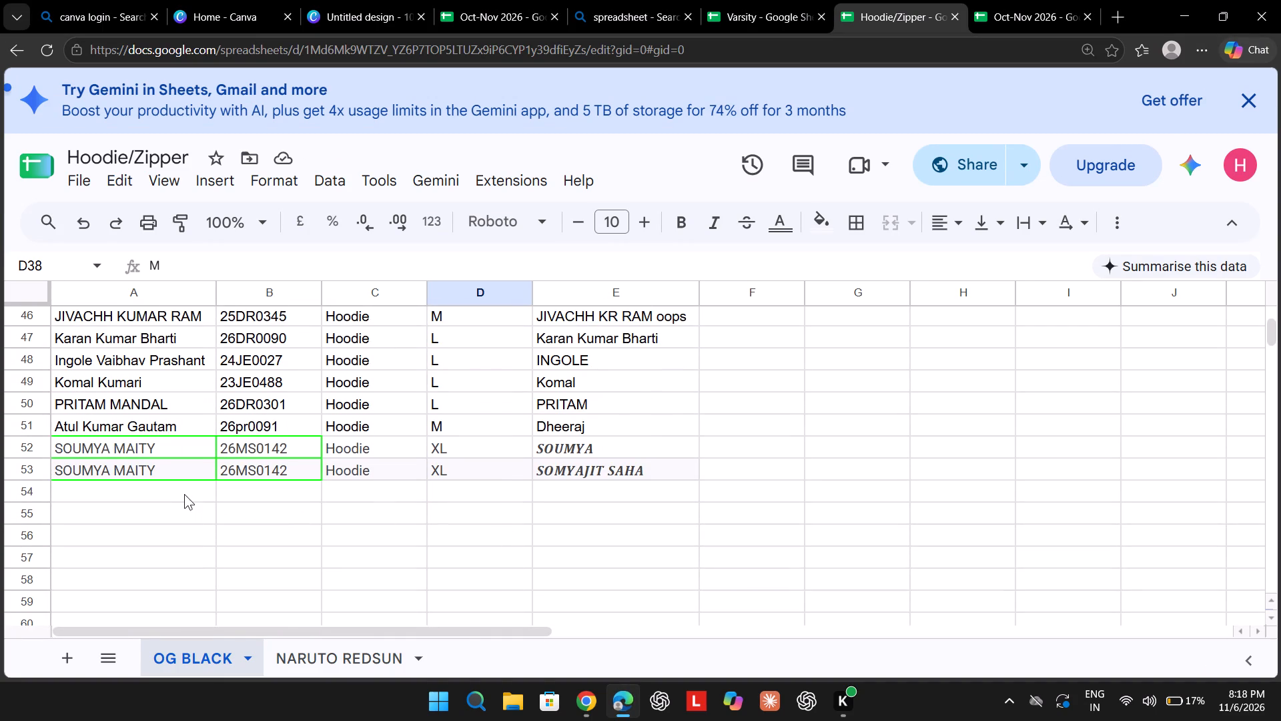
drag(177, 491, 271, 488)
key(ctrl+v)
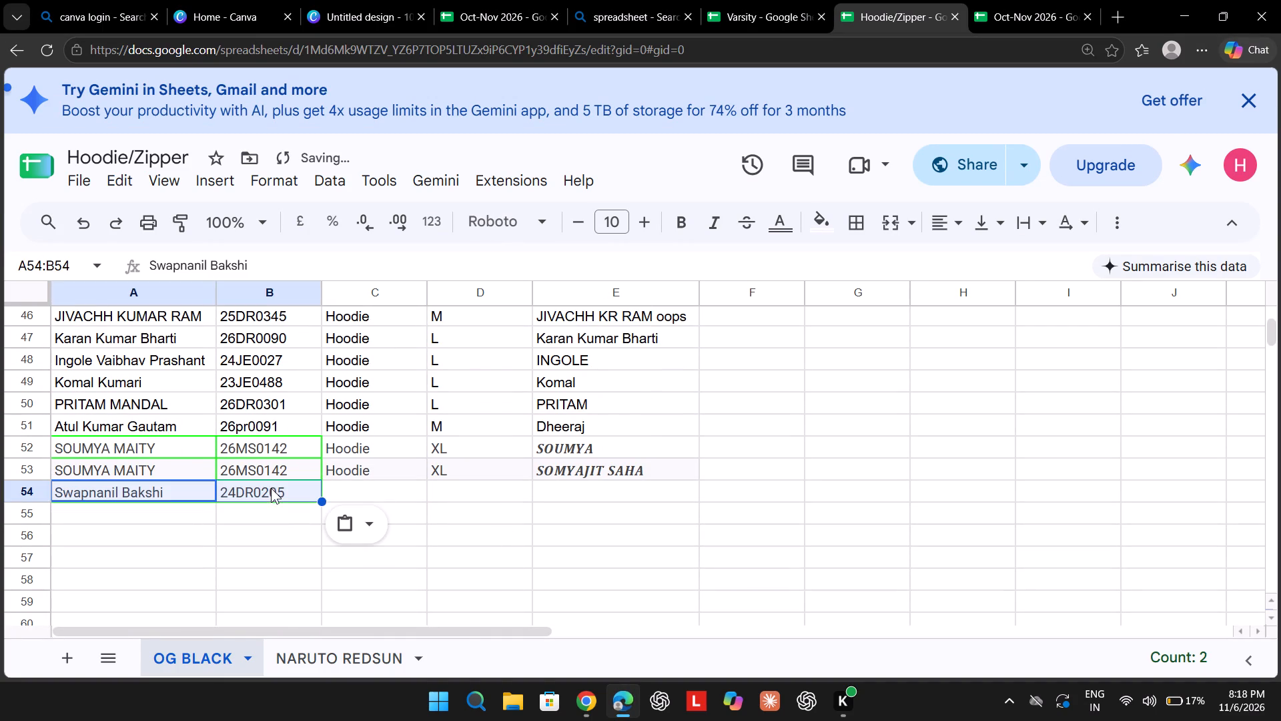
Enter size L in D54 of OG BLACK in Microsoft Edge and copy the print name from response cell N59 in Google Chrome into E54.
click(578, 710)
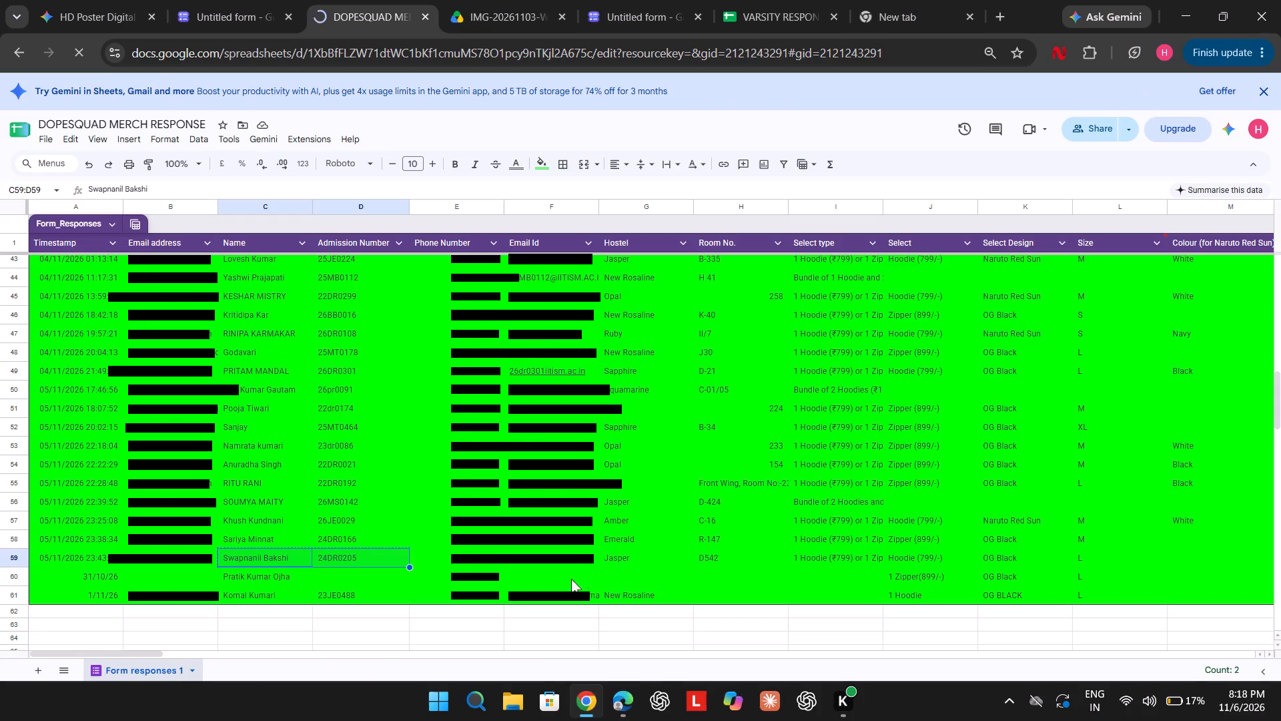
scroll(582, 575, left, 3)
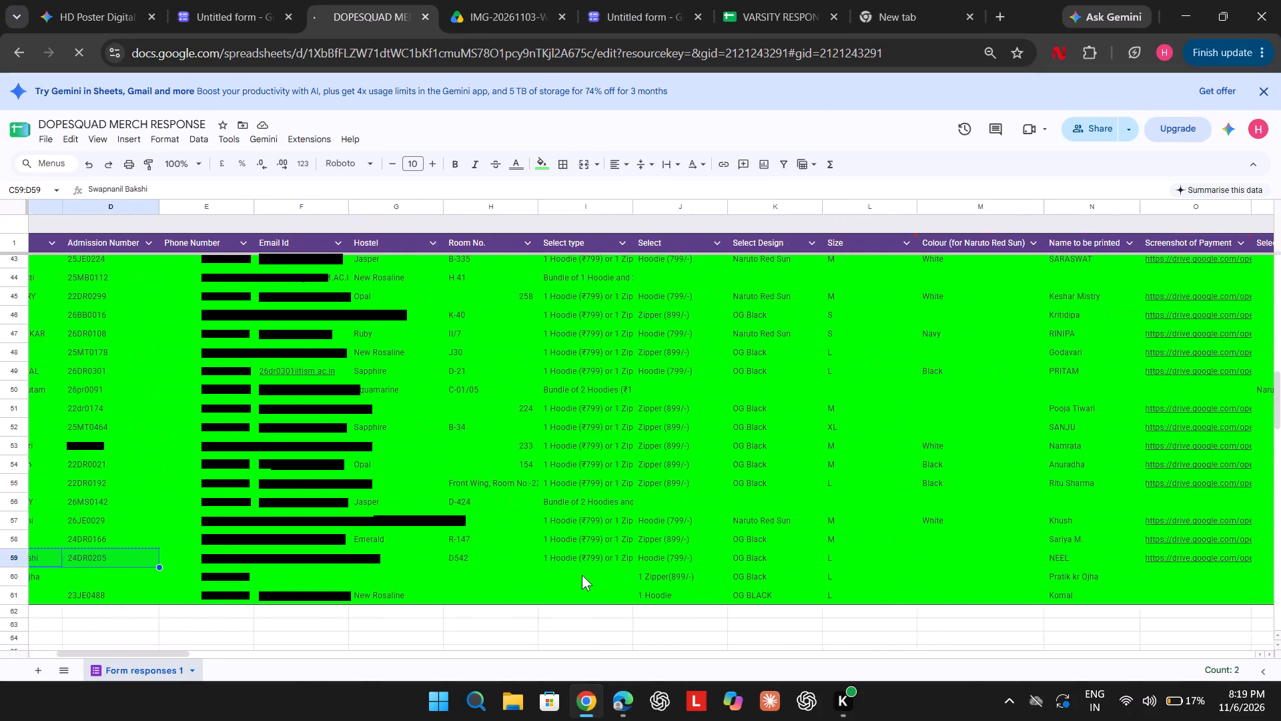
scroll(582, 575, left, 1)
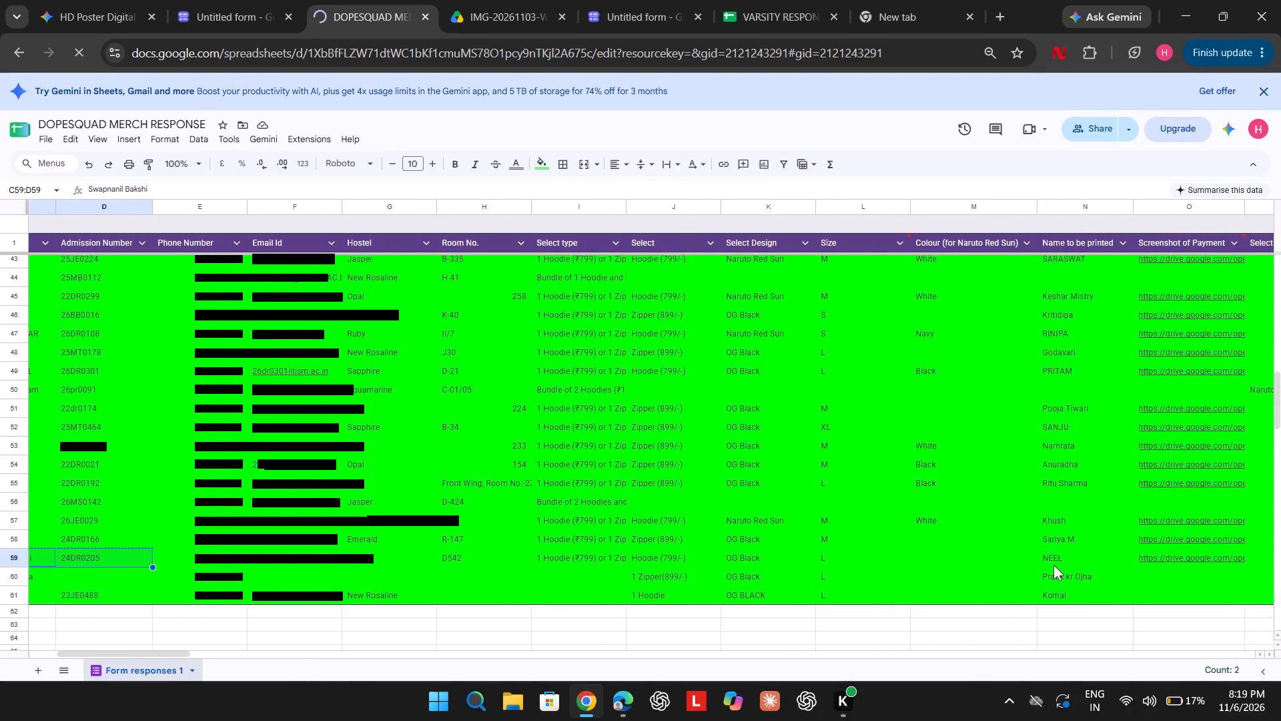
triple_click(1047, 556)
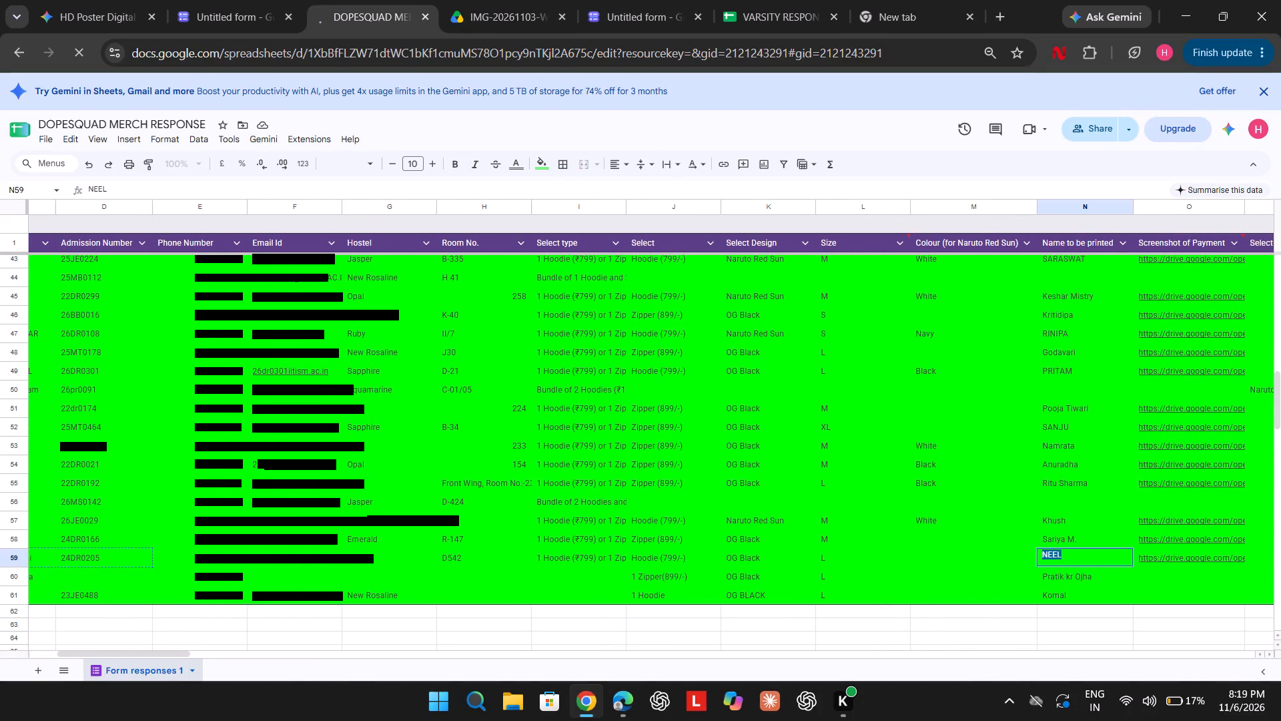
key(ctrl+c)
click(884, 558)
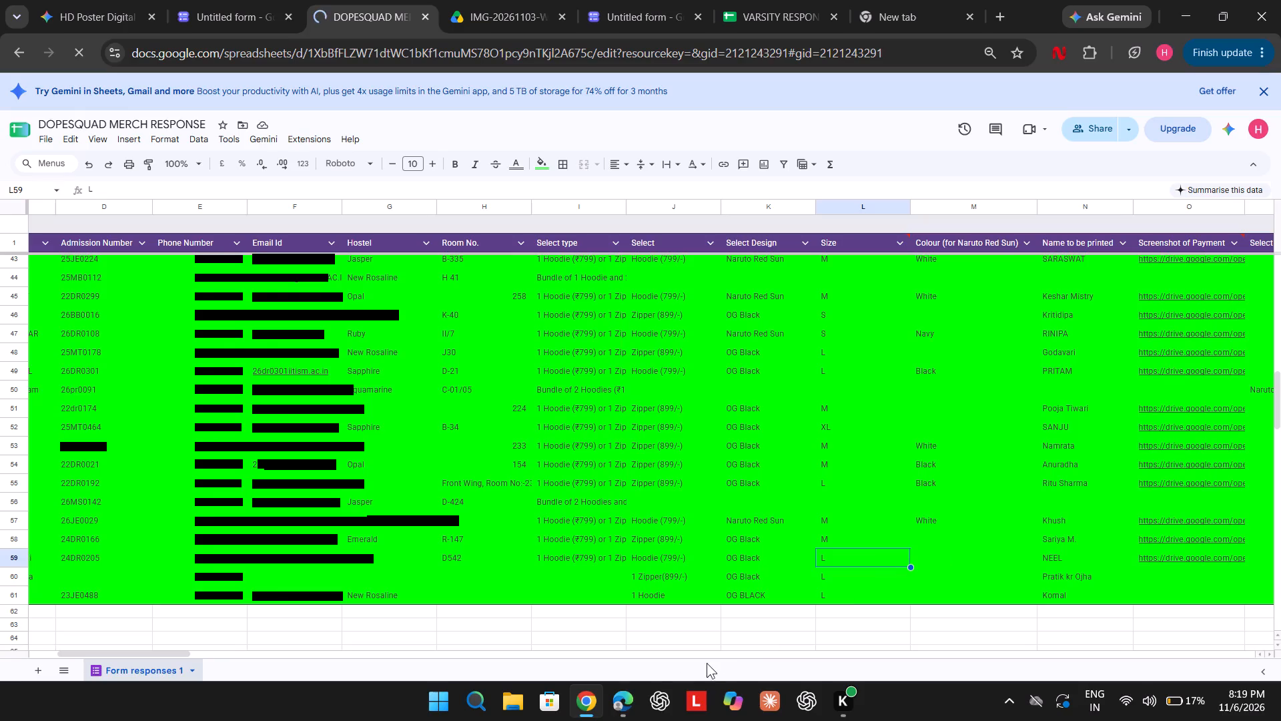
click(624, 694)
click(461, 492)
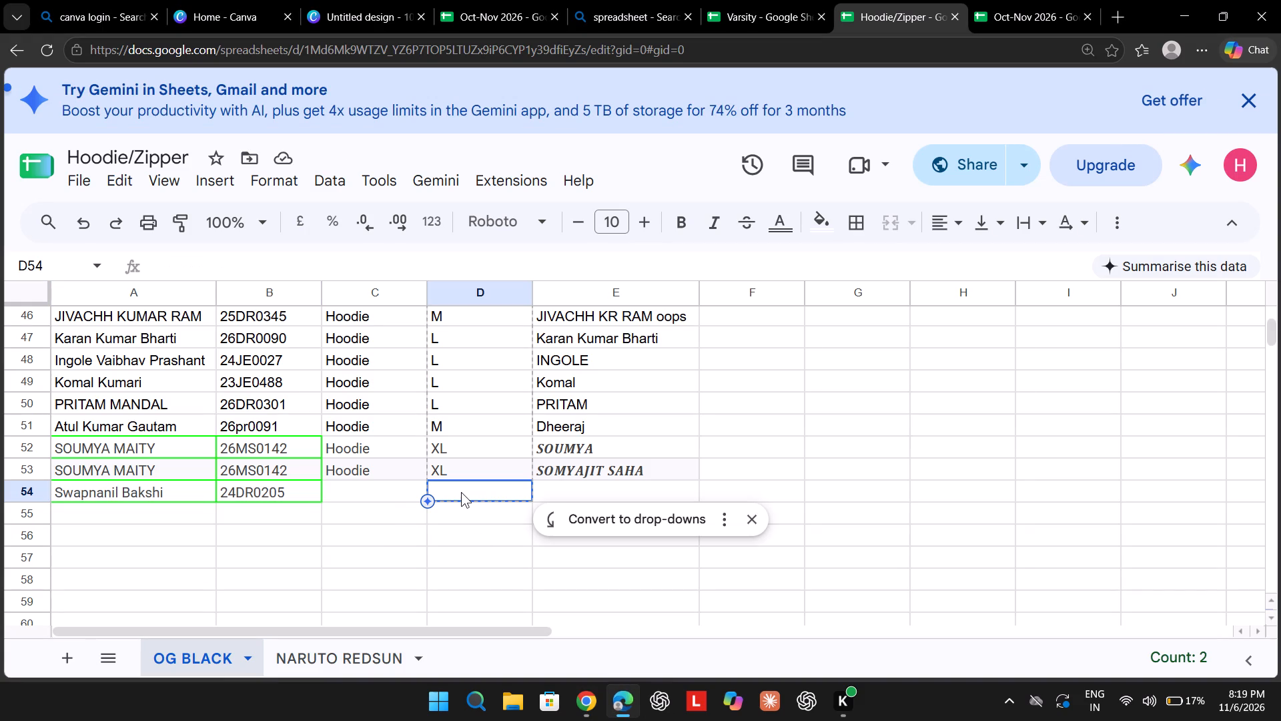
key(l)
key(Right)
key(ctrl+v)
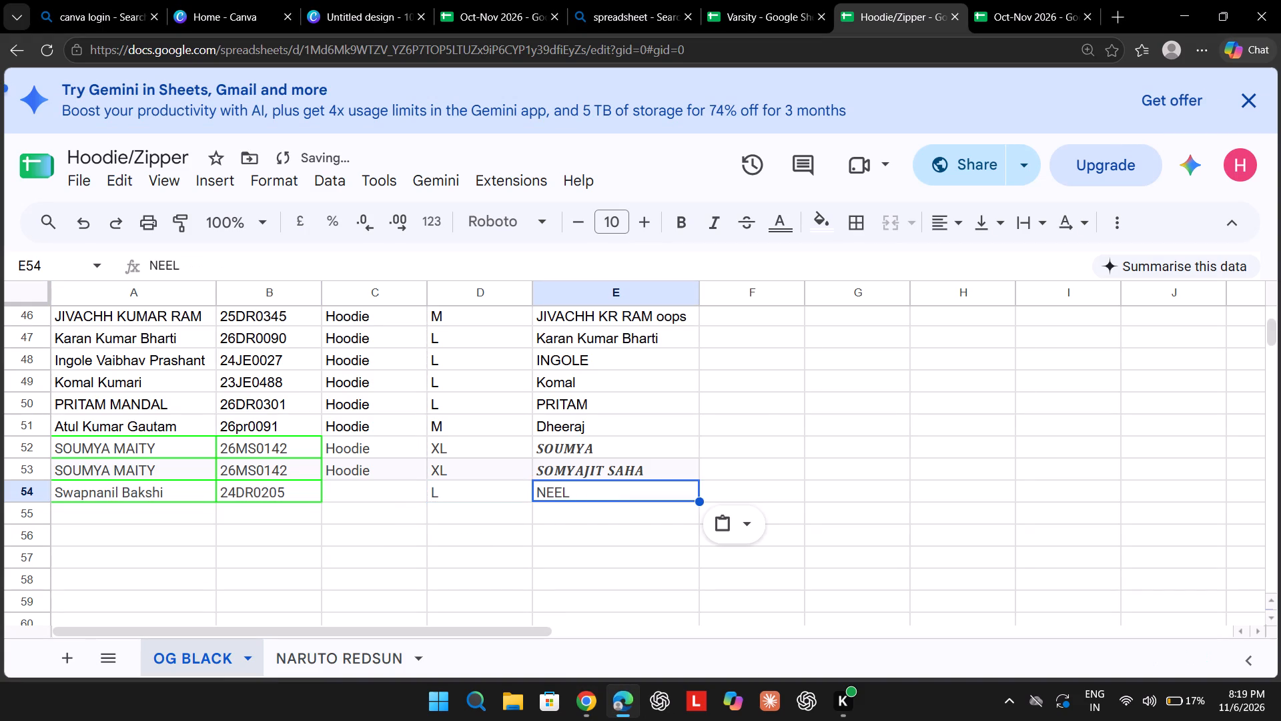
Enter Hoodie as the item type in C54 of OG BLACK.
click(364, 493)
key(h)
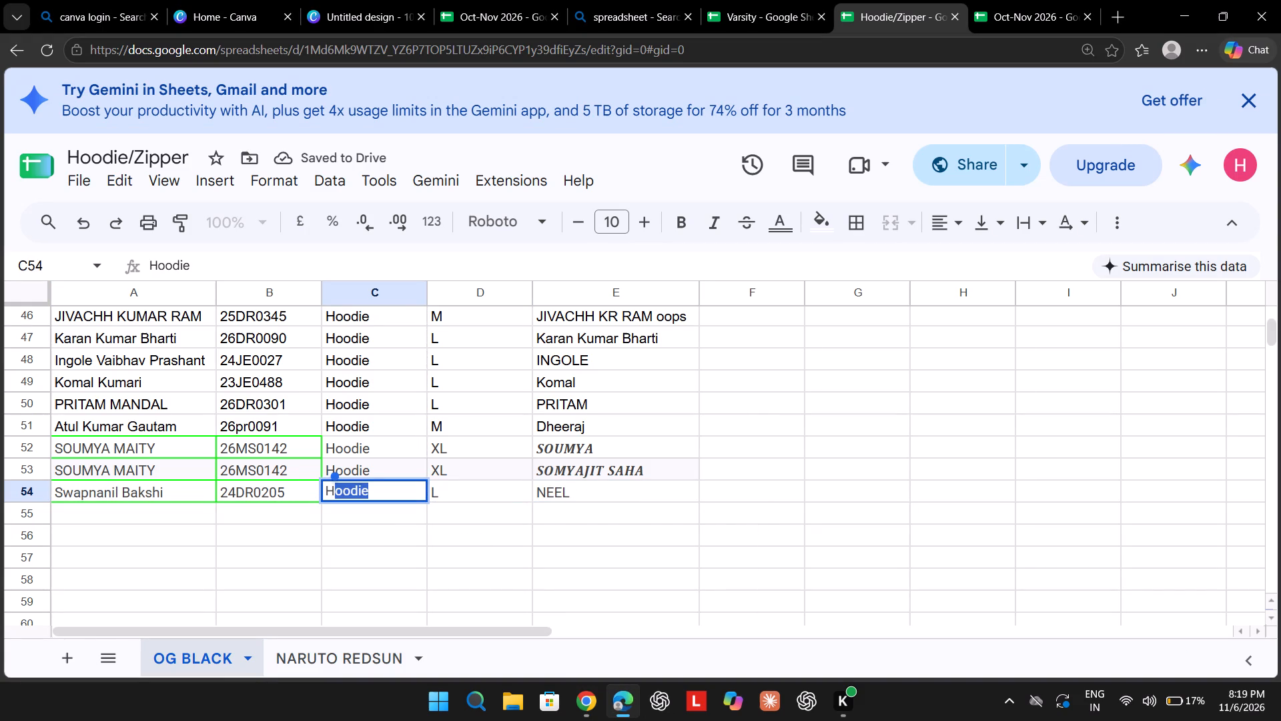
key(Tab)
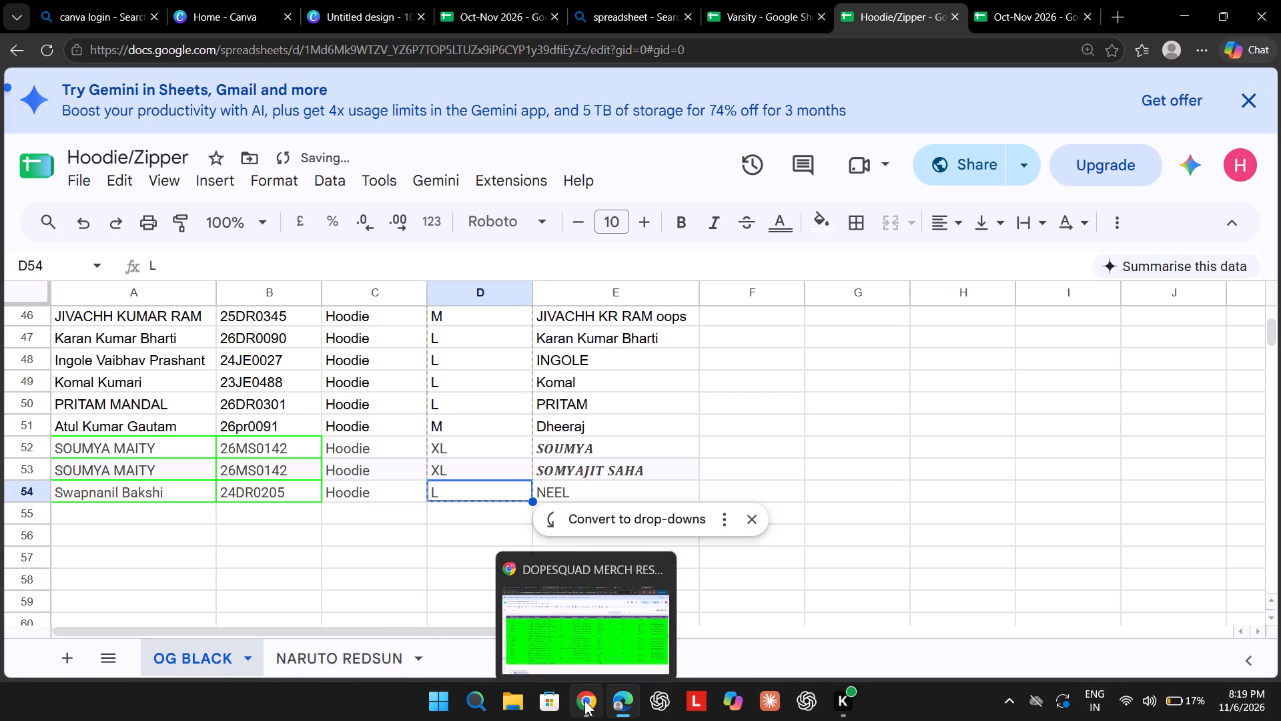
Review the last order rows of DOPESQUAD MERCH RESPONSE in Google Chrome across their design, size, colour and print name columns.
click(584, 700)
scroll(607, 624, right, 5)
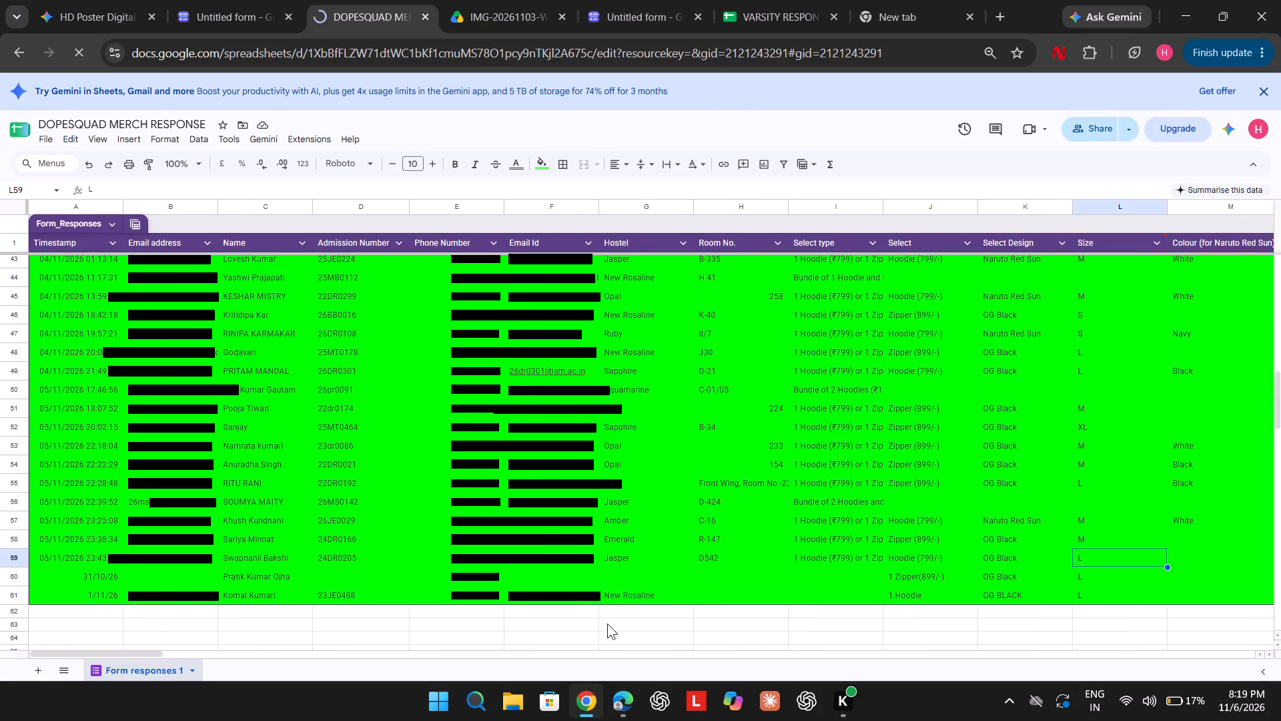
scroll(607, 624, left, 3)
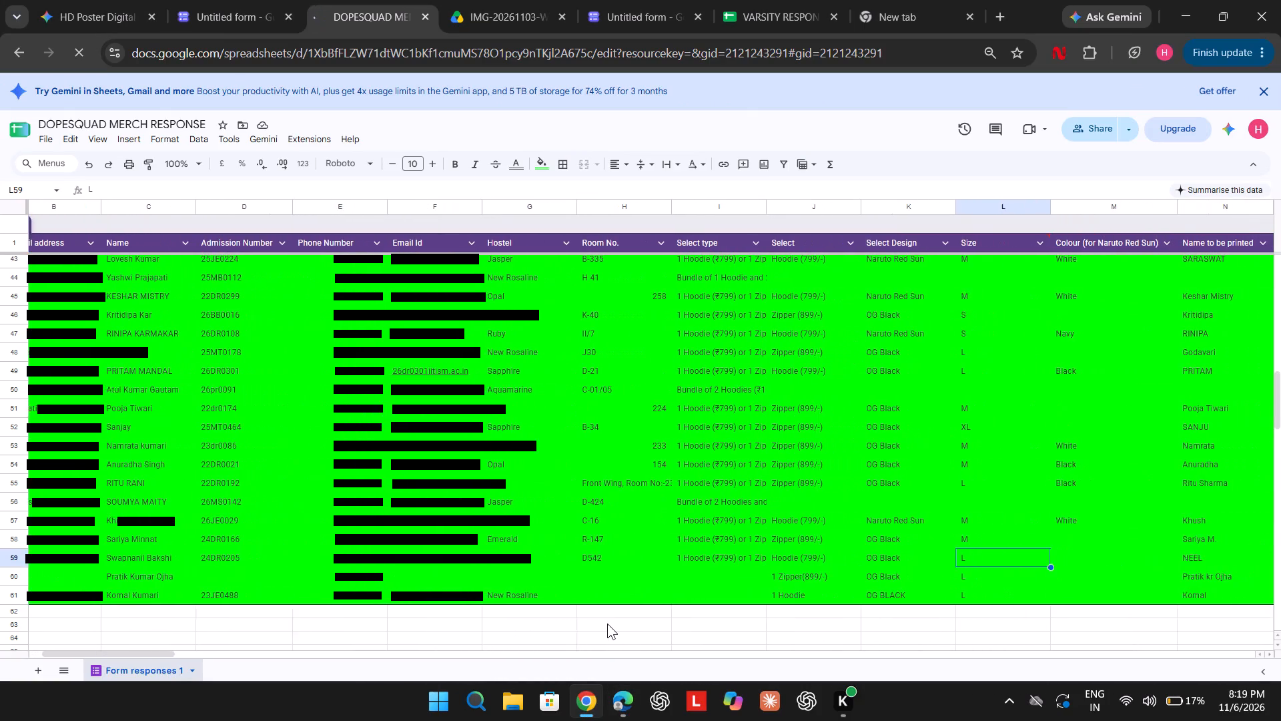
scroll(607, 624, right, 1)
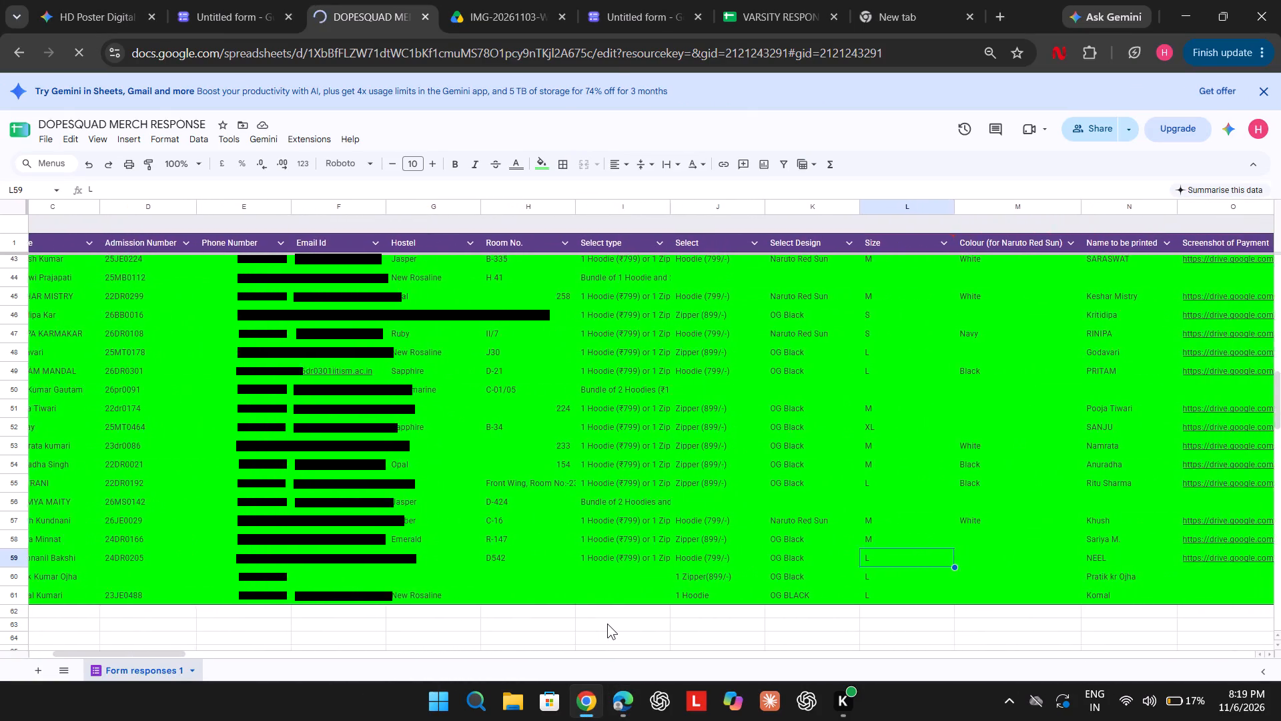
scroll(607, 624, right, 2)
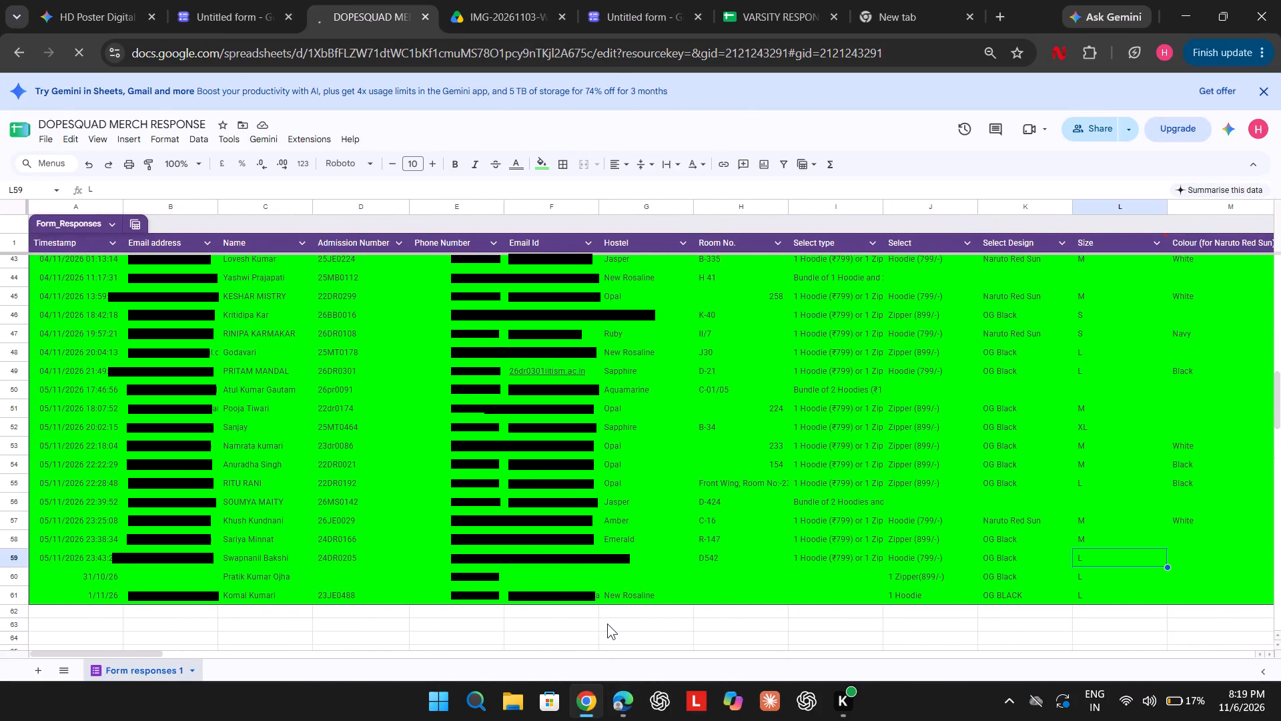
Check the Zipper and Hoodie entries in the OG BLACK sheet of Hoodie/Zipper in Microsoft Edge, down to row 54.
click(622, 700)
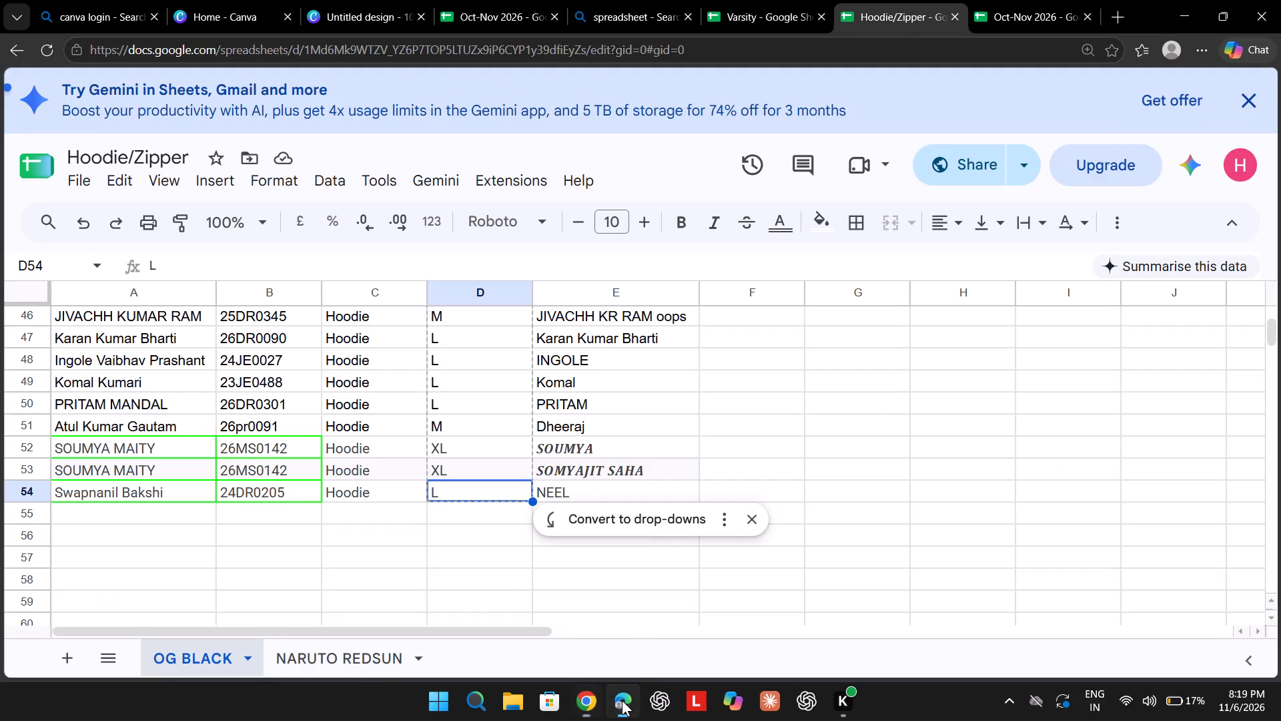
click(643, 549)
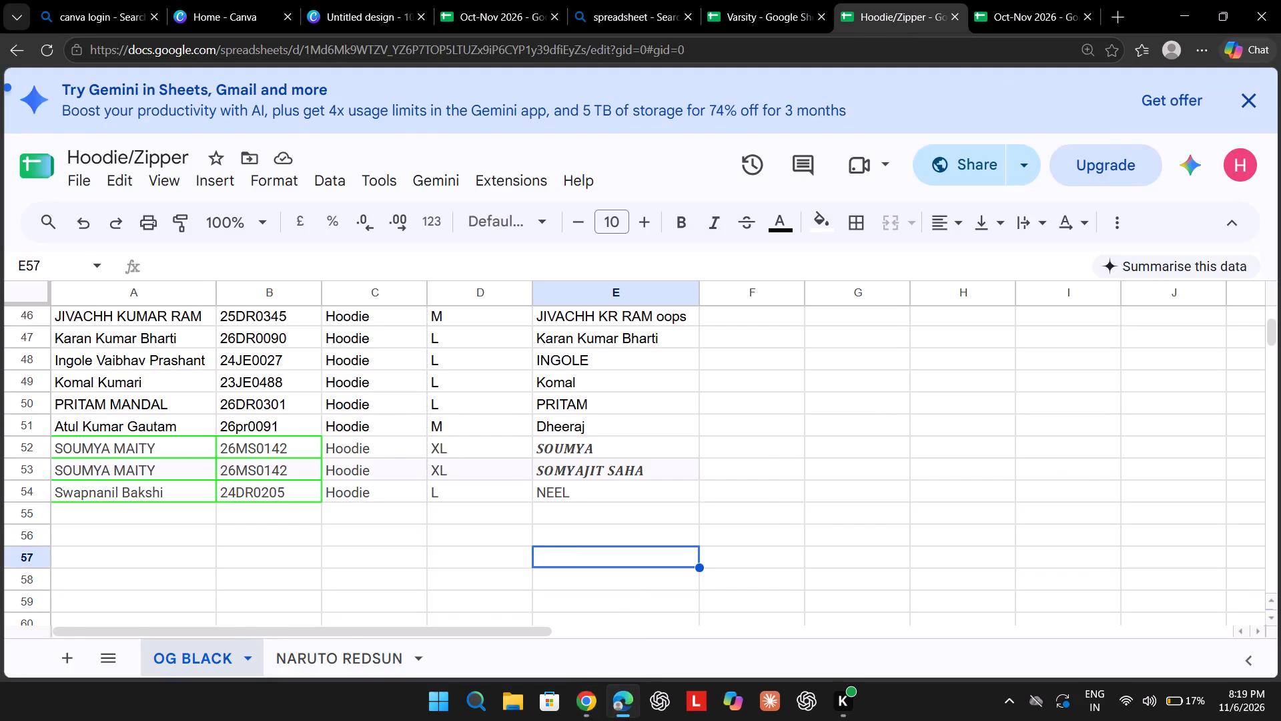
scroll(643, 549, up, 8)
scroll(643, 549, down, 3)
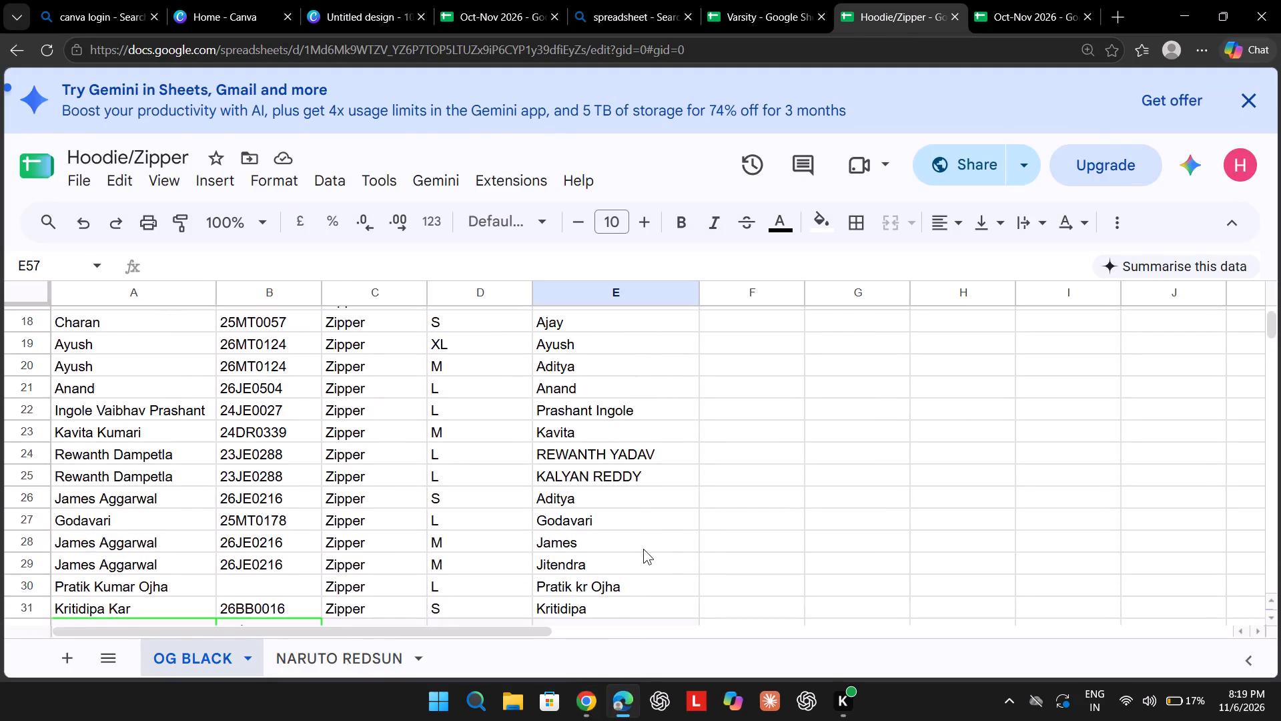
scroll(643, 549, down, 2)
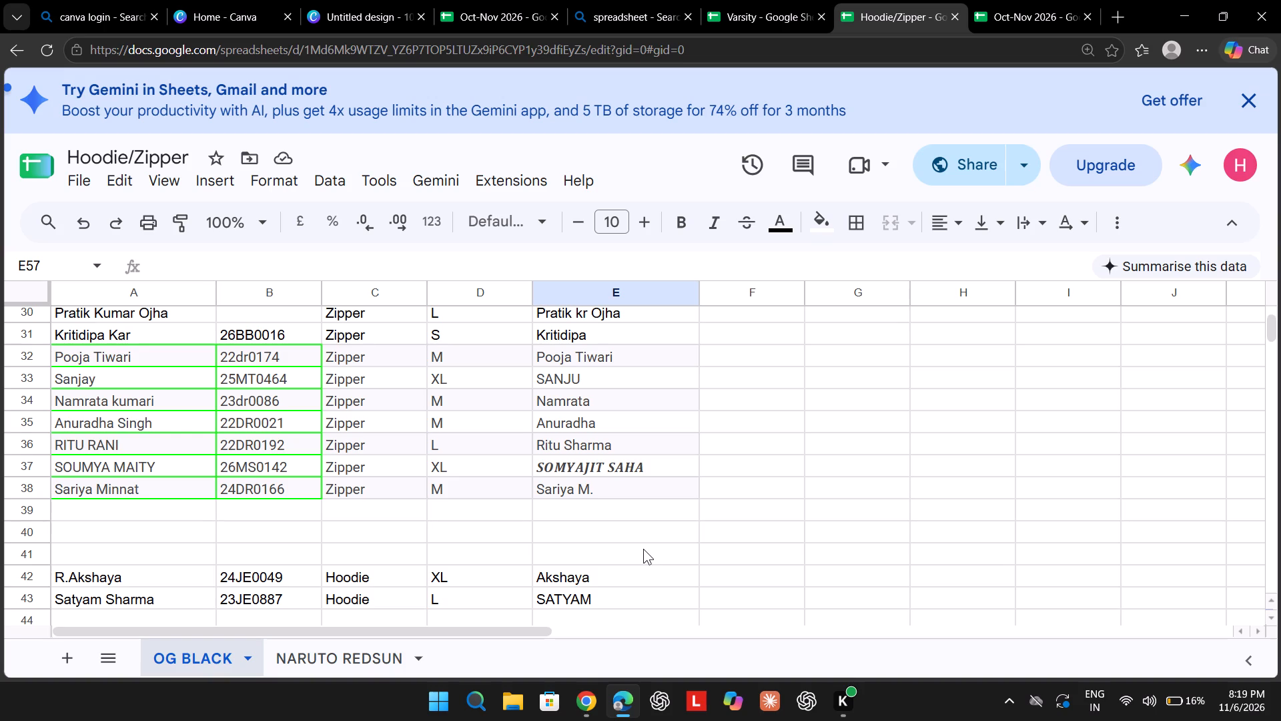
scroll(696, 507, down, 4)
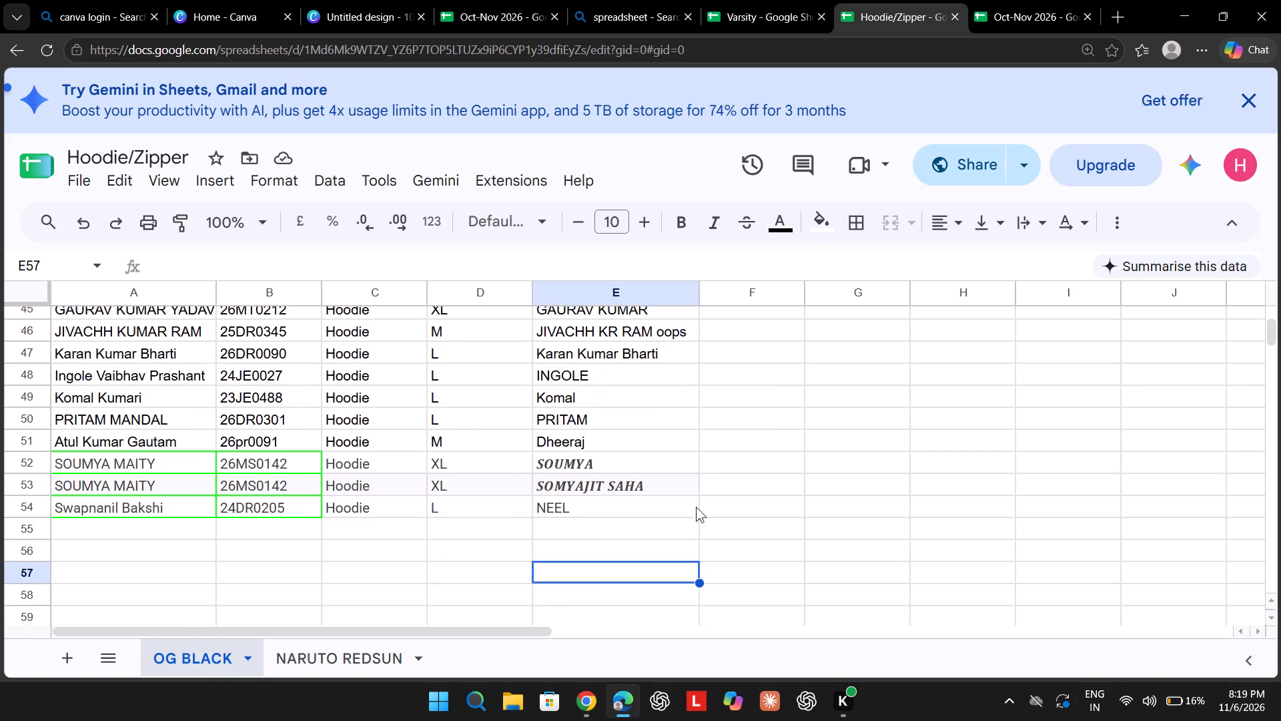
scroll(696, 506, down, 1)
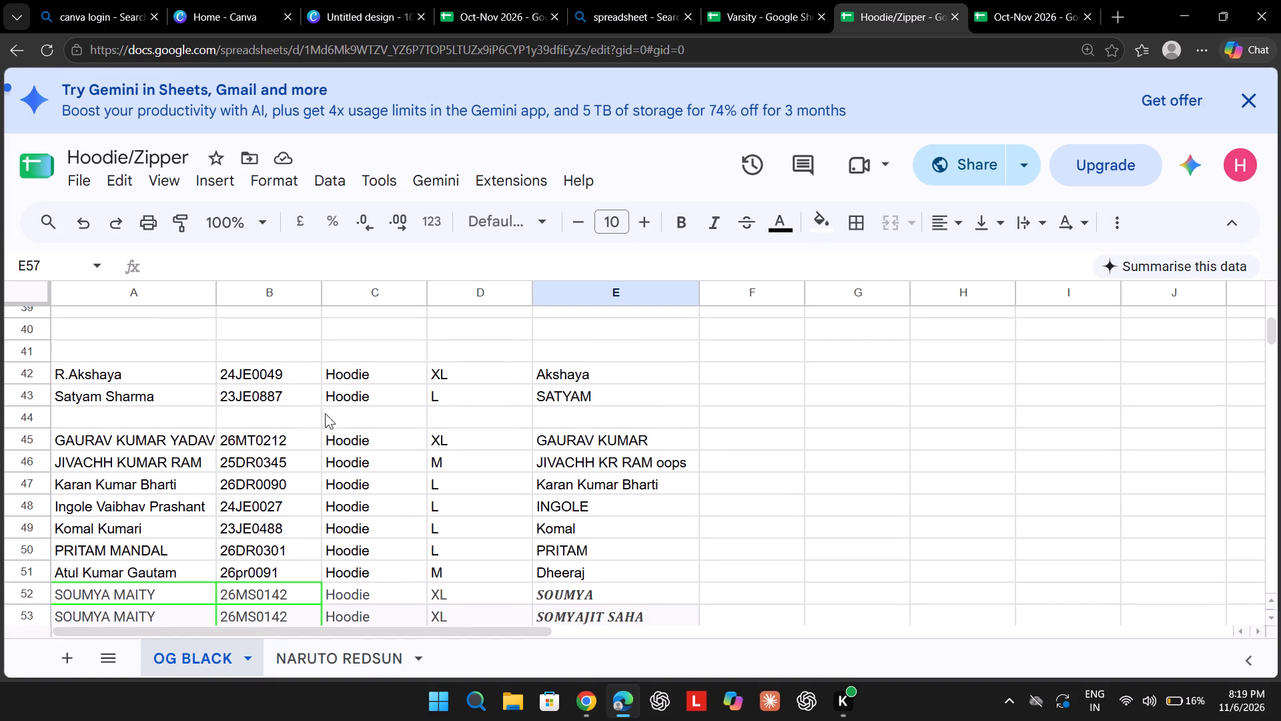
drag(115, 379, 131, 377)
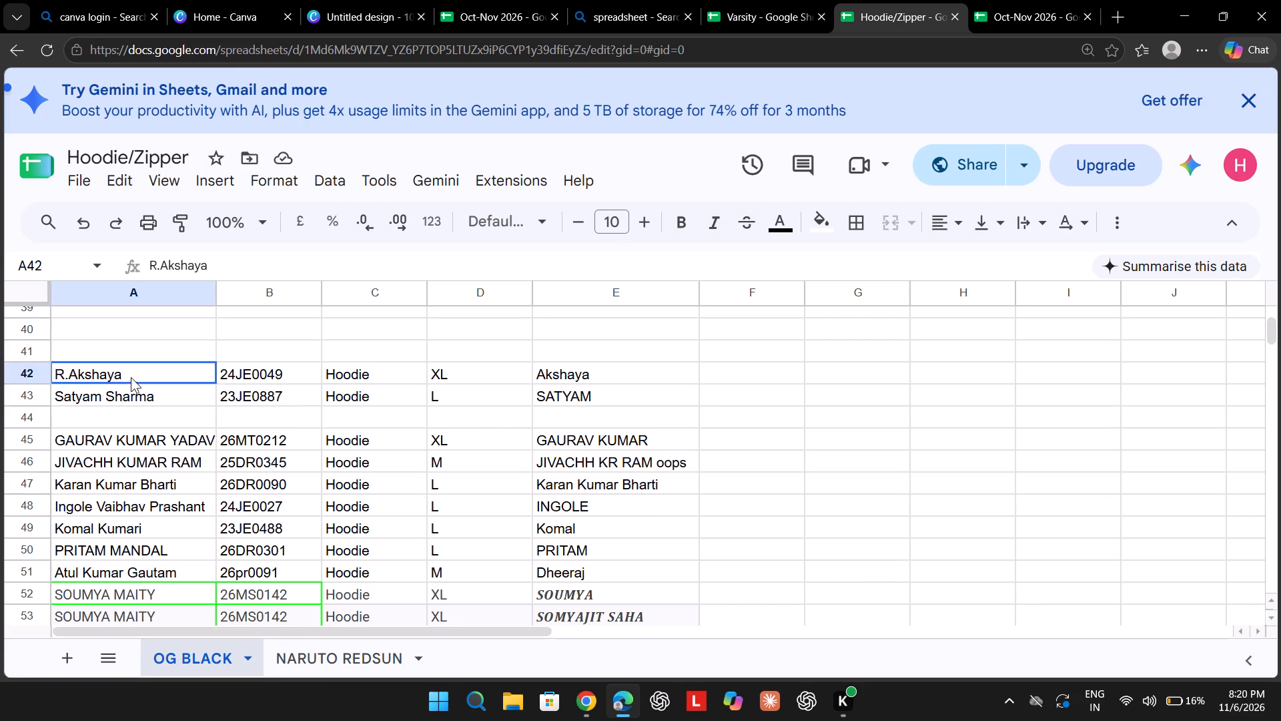
drag(131, 377, 569, 375)
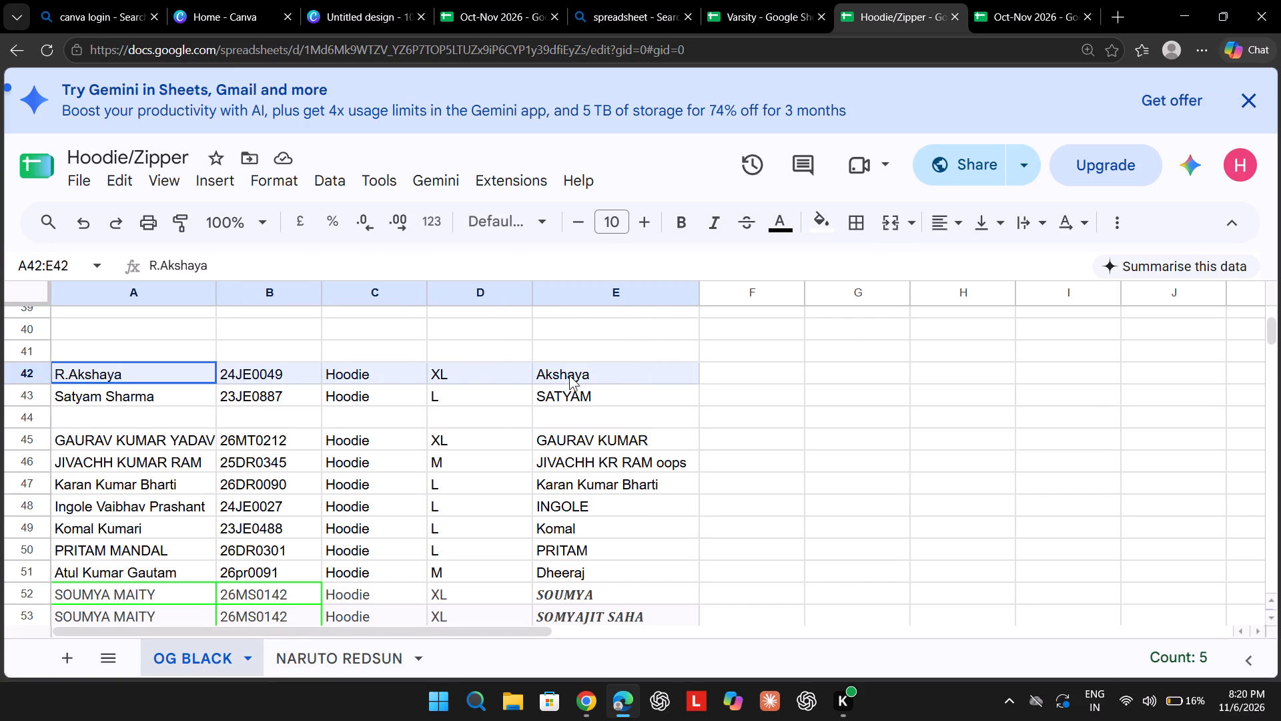
click(723, 385)
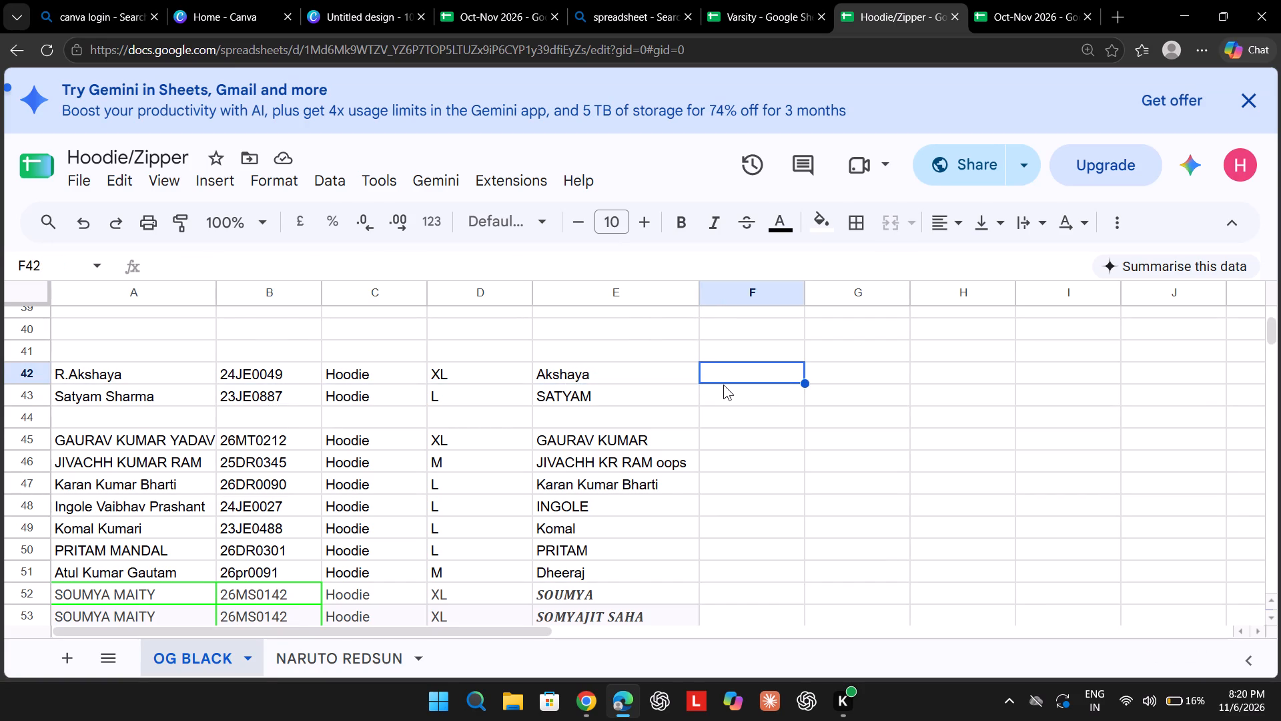
scroll(723, 385, down, 1)
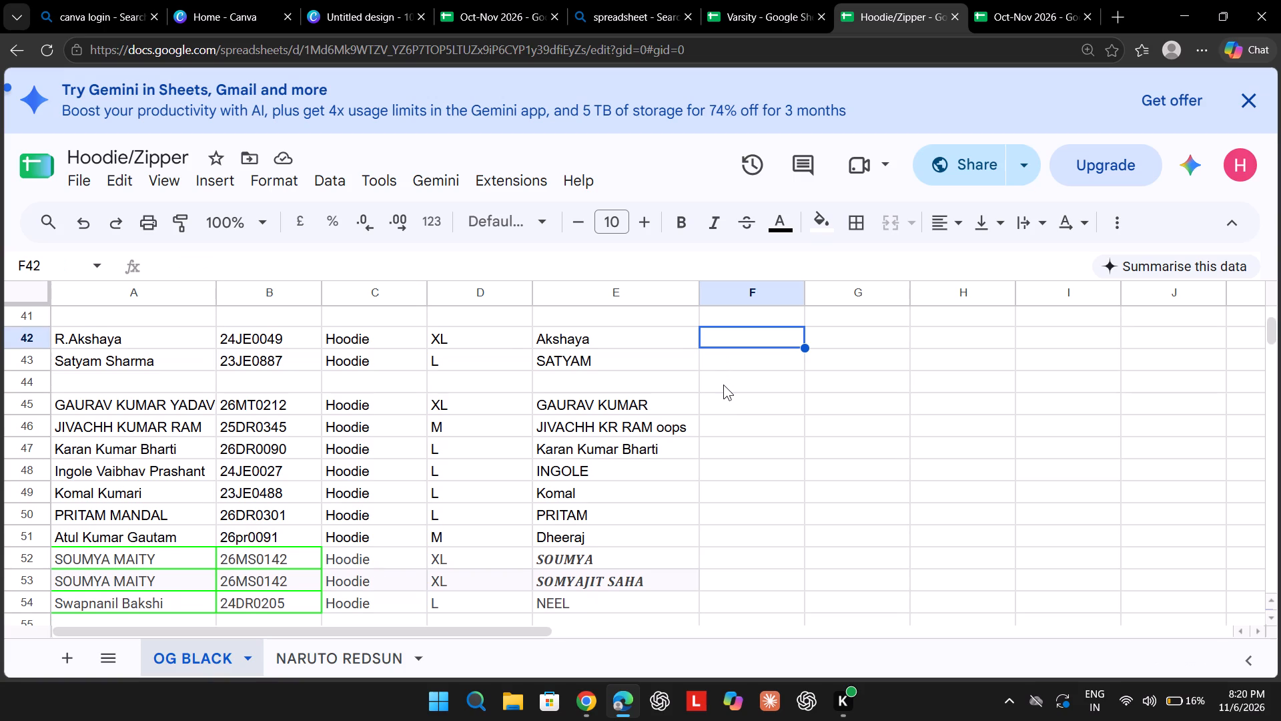
scroll(723, 385, down, 1)
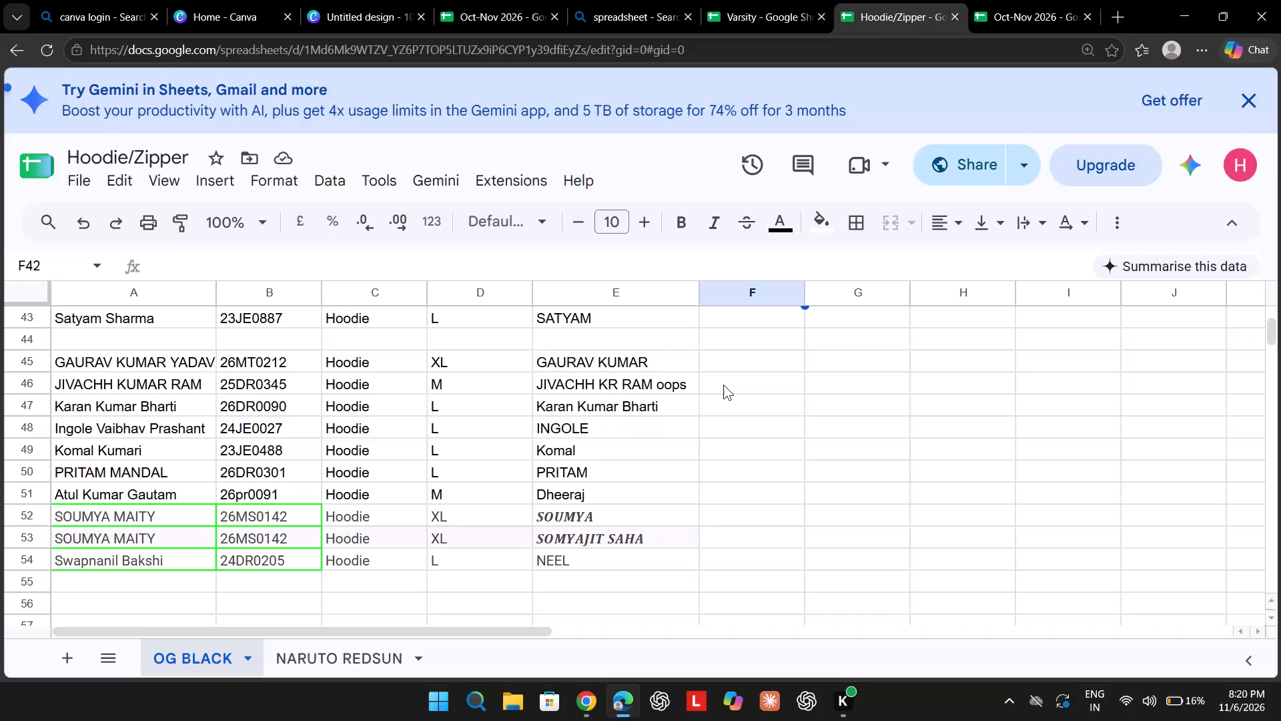
Check the Hoodie and Zipper entries in the NARUTO REDSUN sheet of Hoodie/Zipper, down to row 48.
click(351, 659)
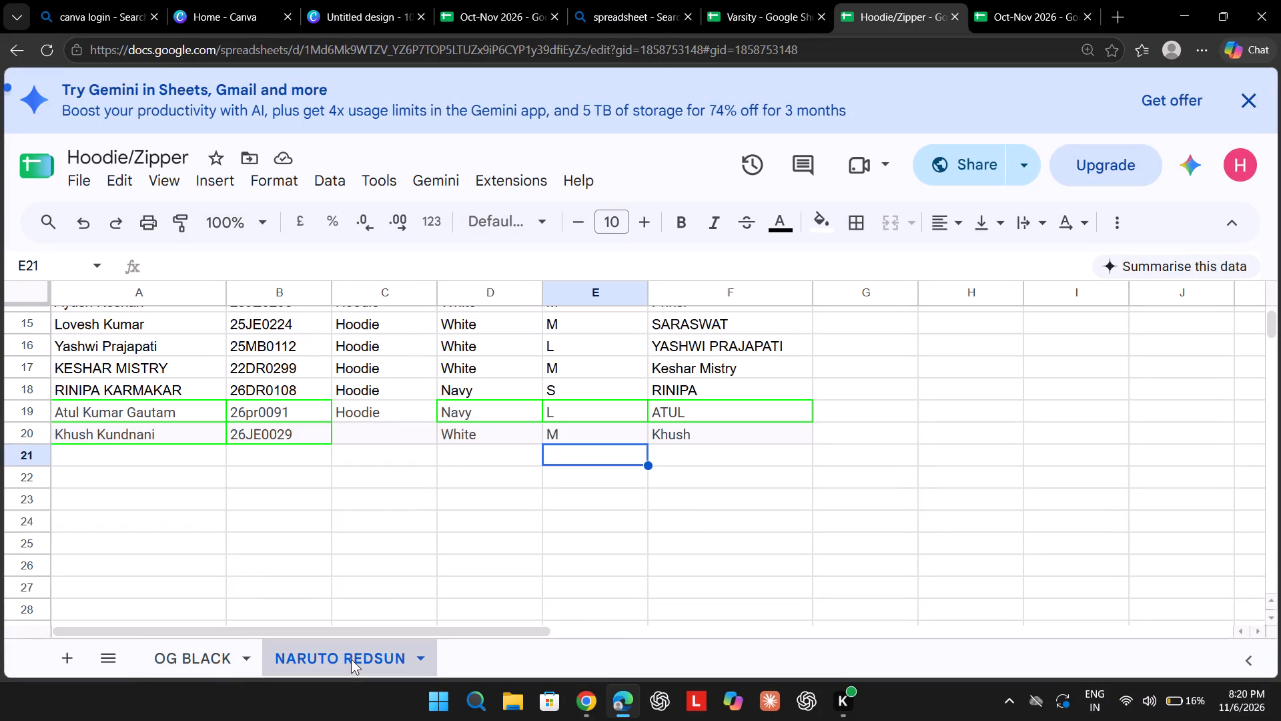
scroll(380, 553, up, 2)
scroll(380, 553, down, 1)
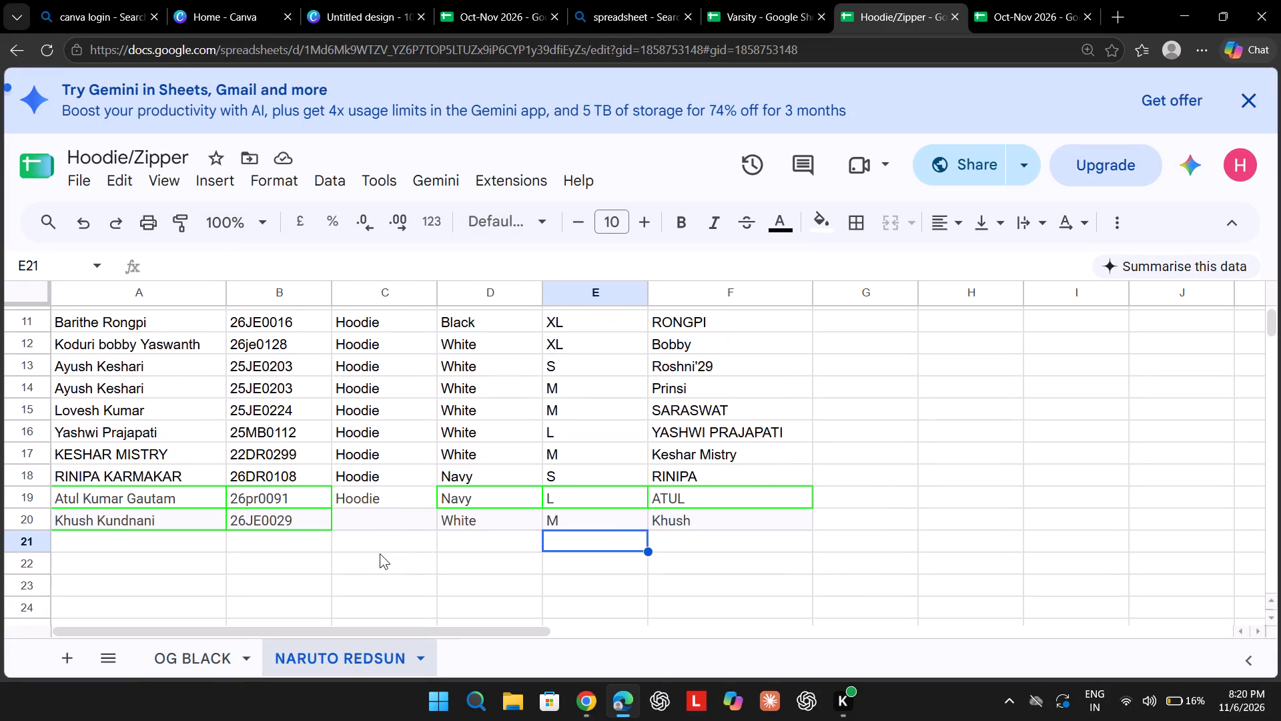
scroll(380, 553, down, 4)
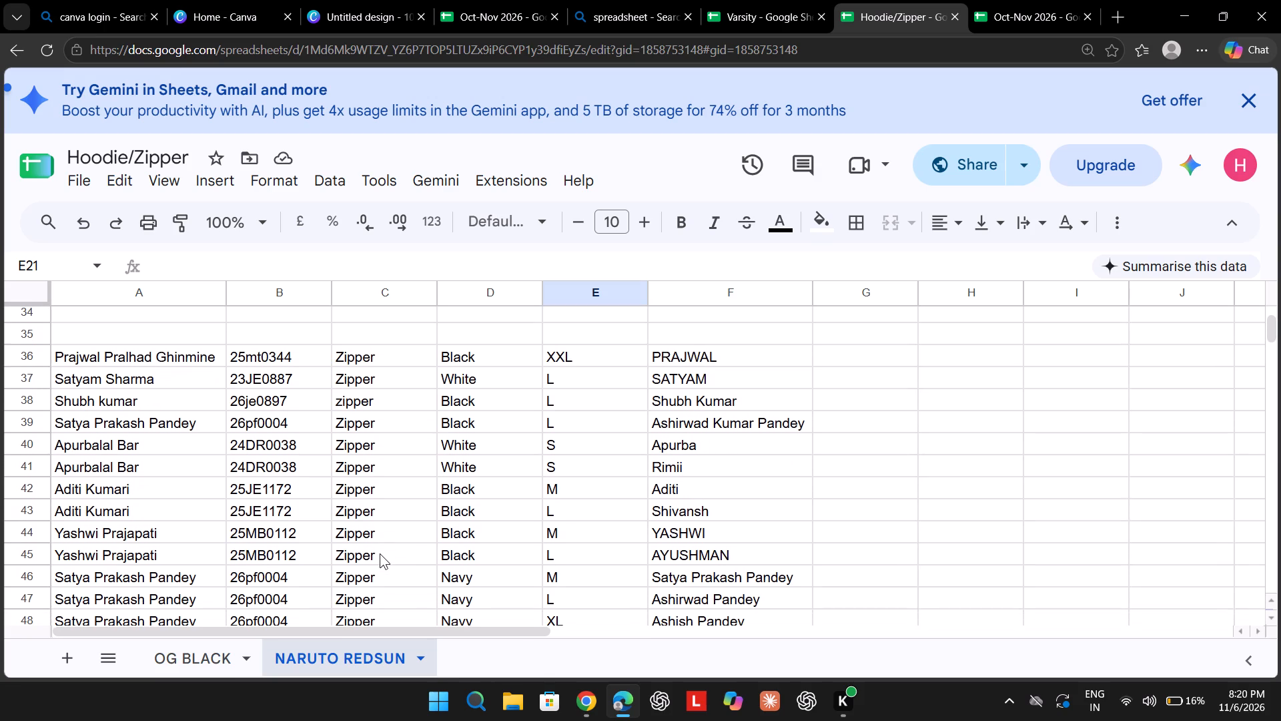
scroll(380, 553, down, 1)
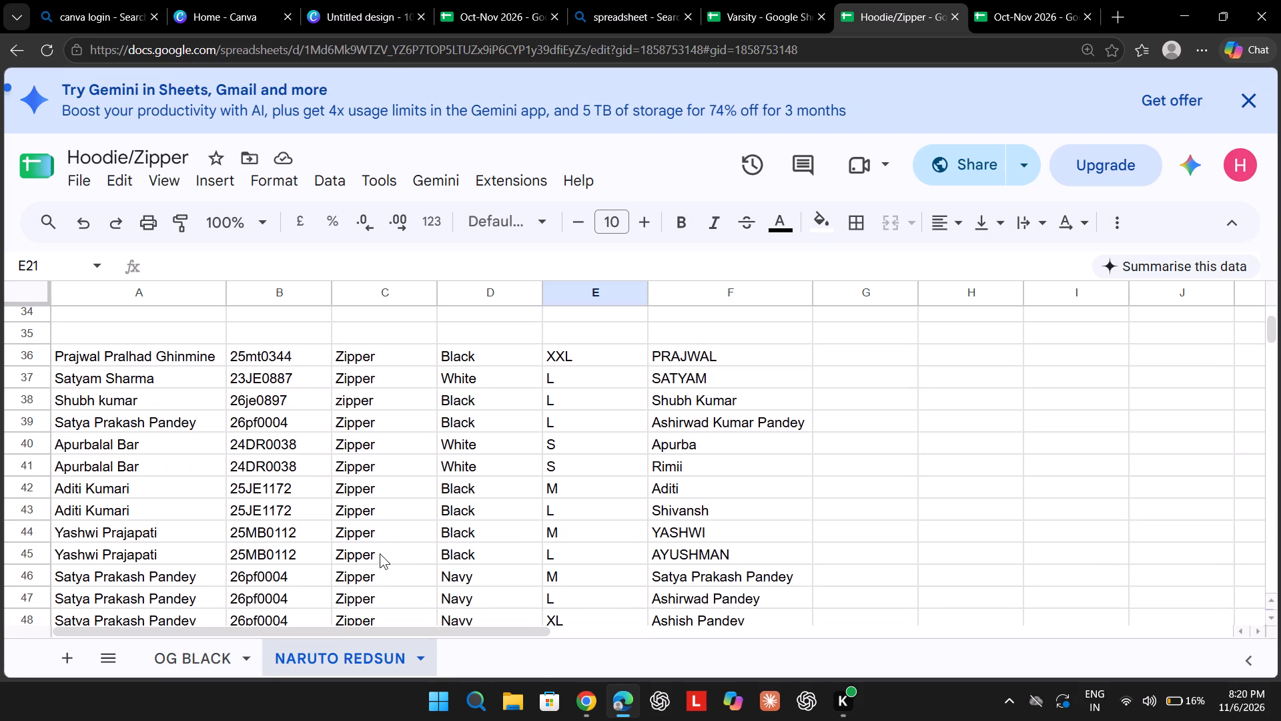
scroll(380, 553, down, 1)
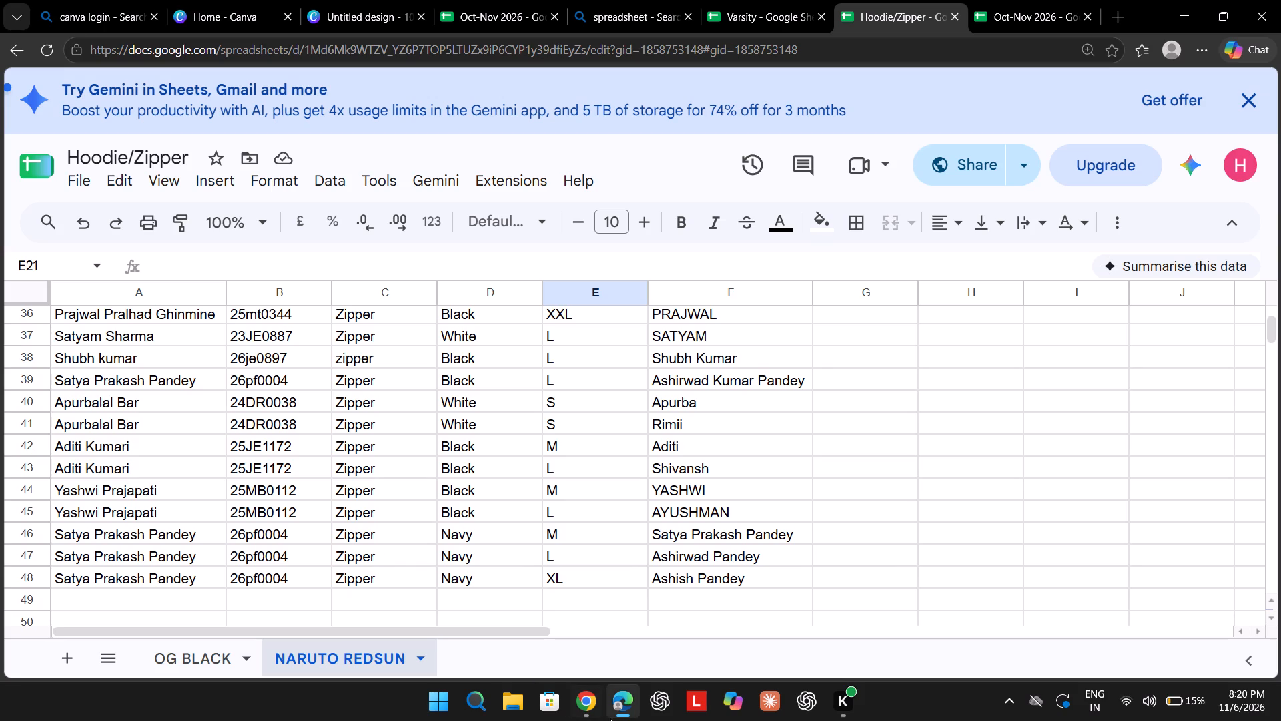
Compare the orders in VARSITY RESPONSE in Google Chrome with the NARUTO sheet of the Varsity spreadsheet in Microsoft Edge.
click(587, 714)
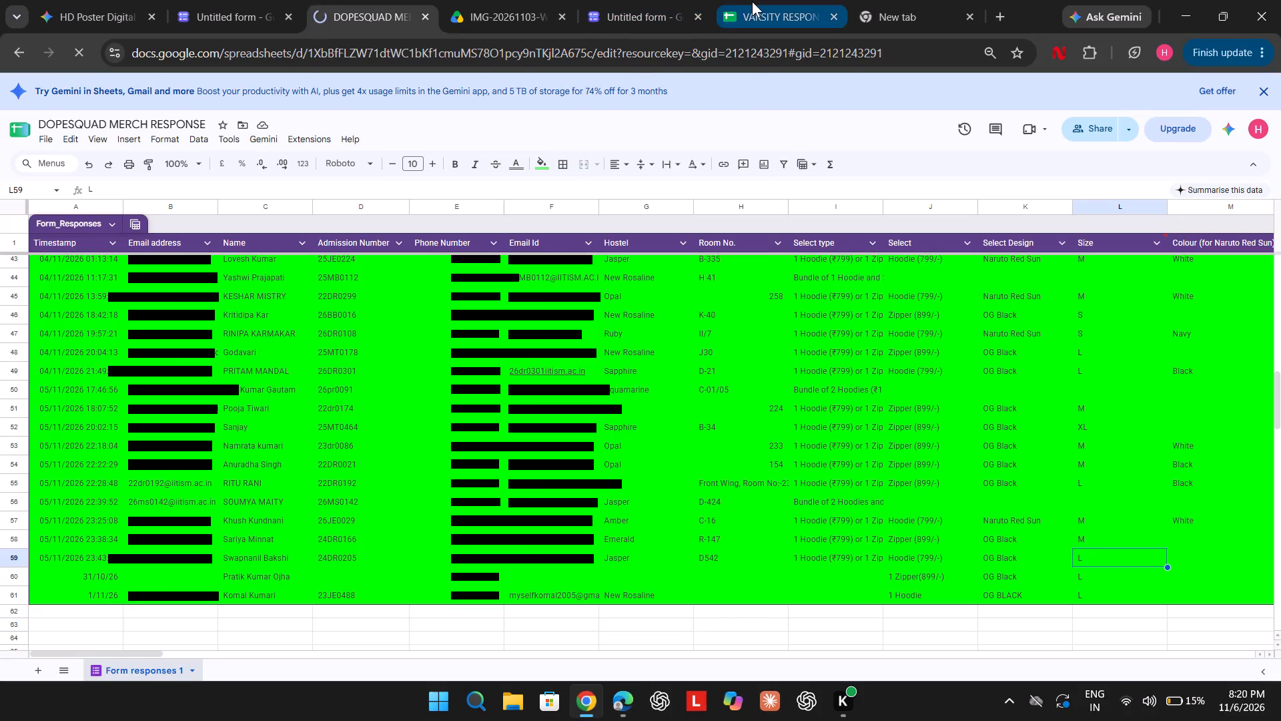
click(752, 1)
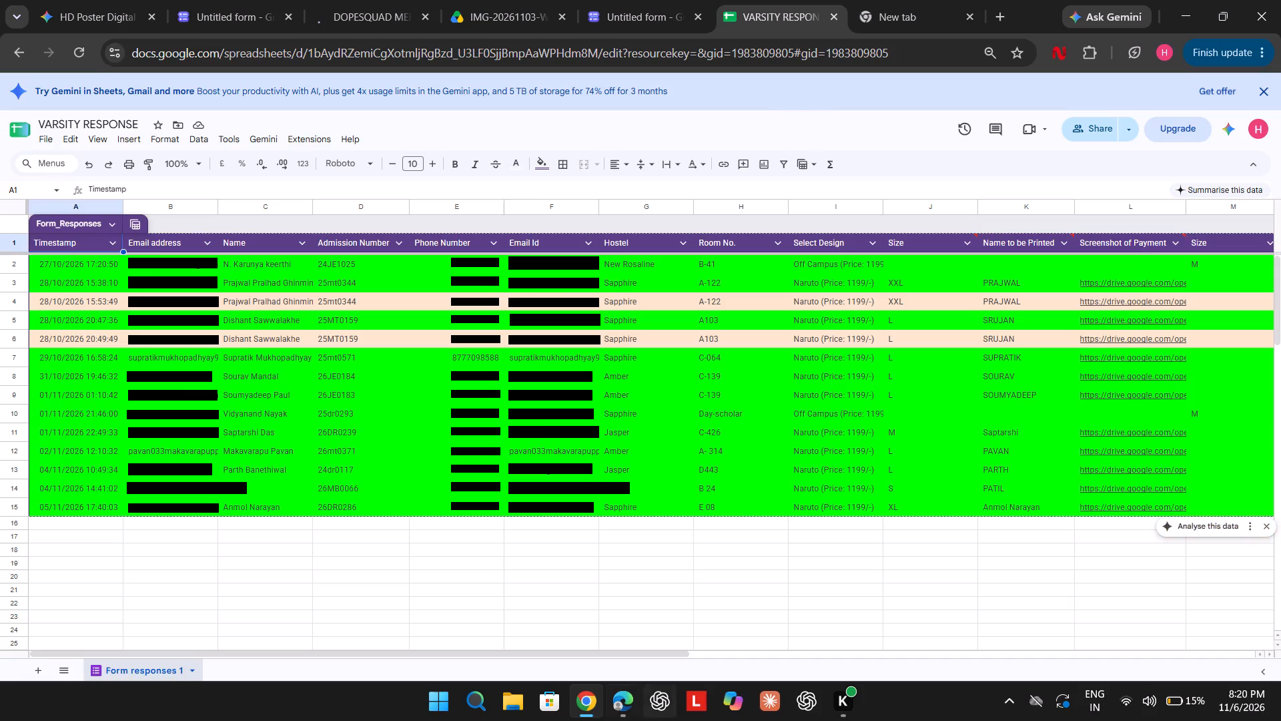
click(629, 706)
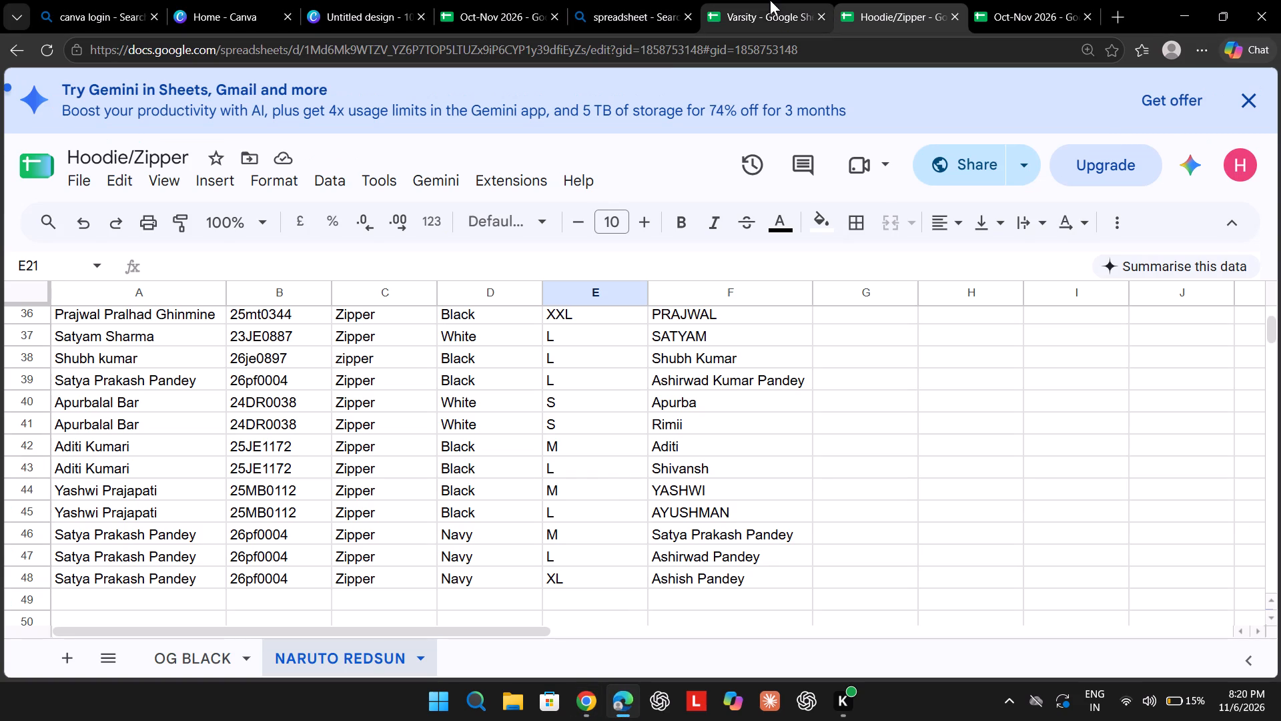
click(758, 7)
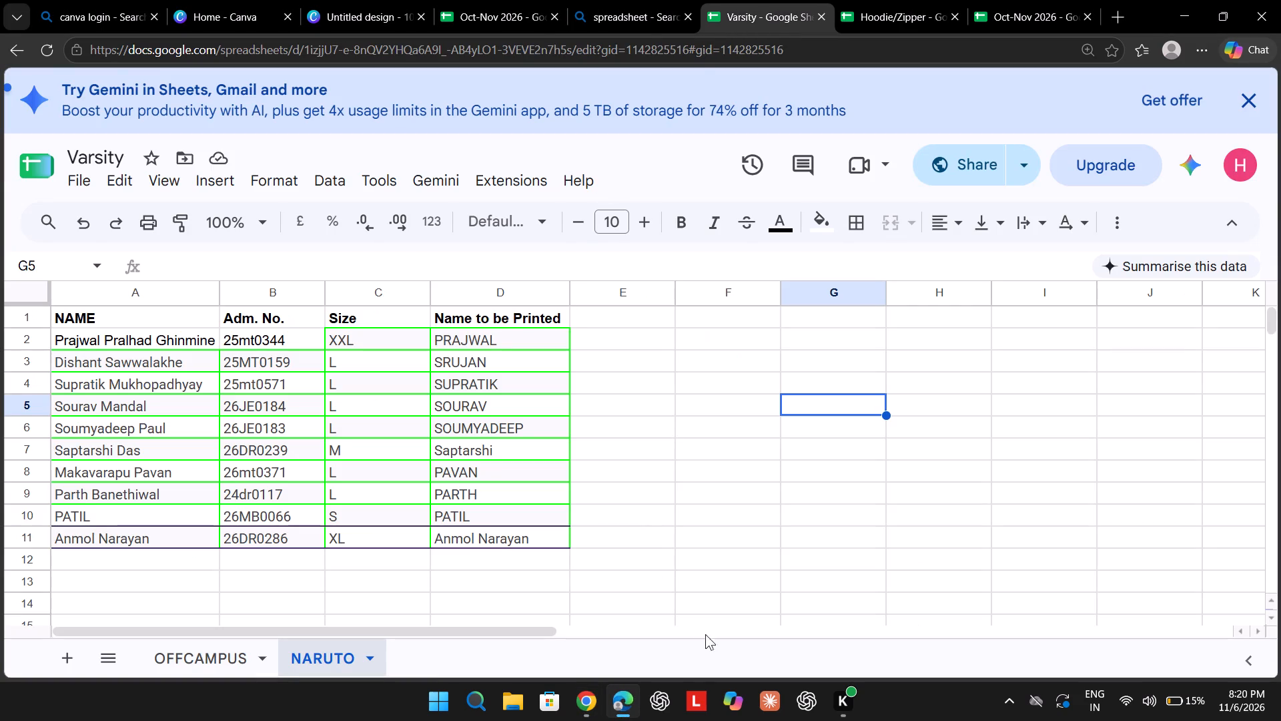
click(590, 706)
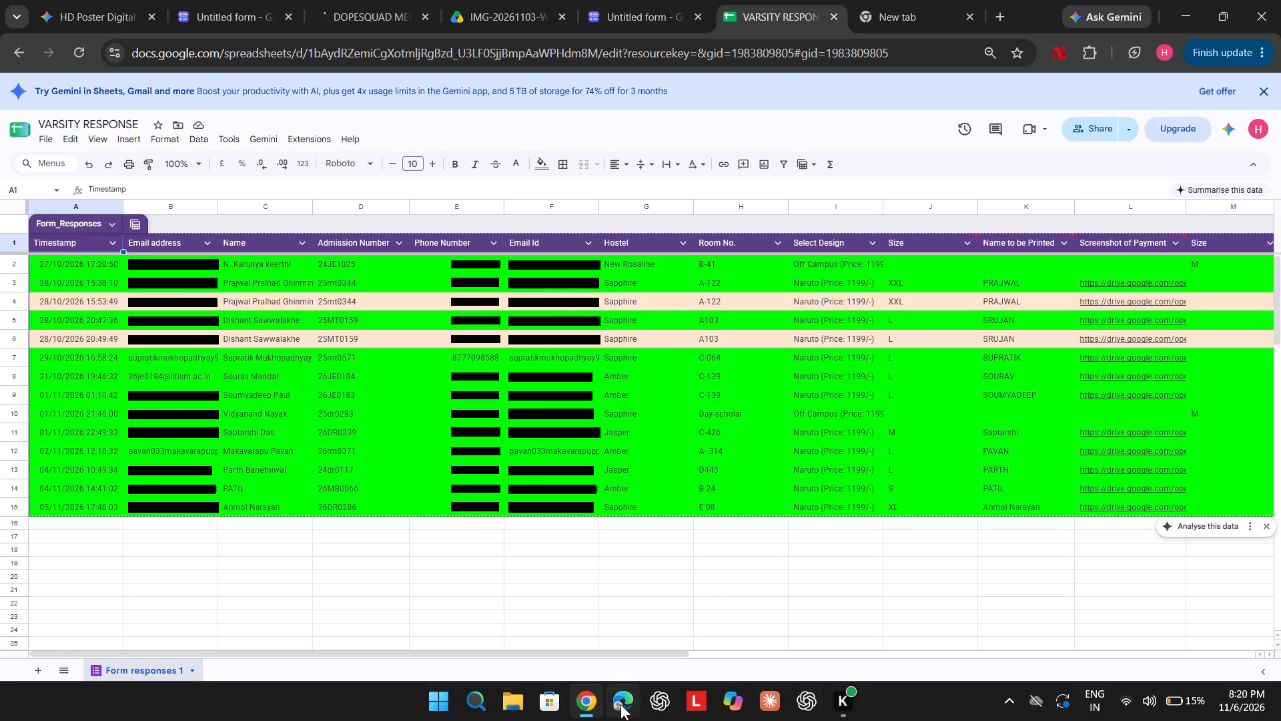
click(620, 704)
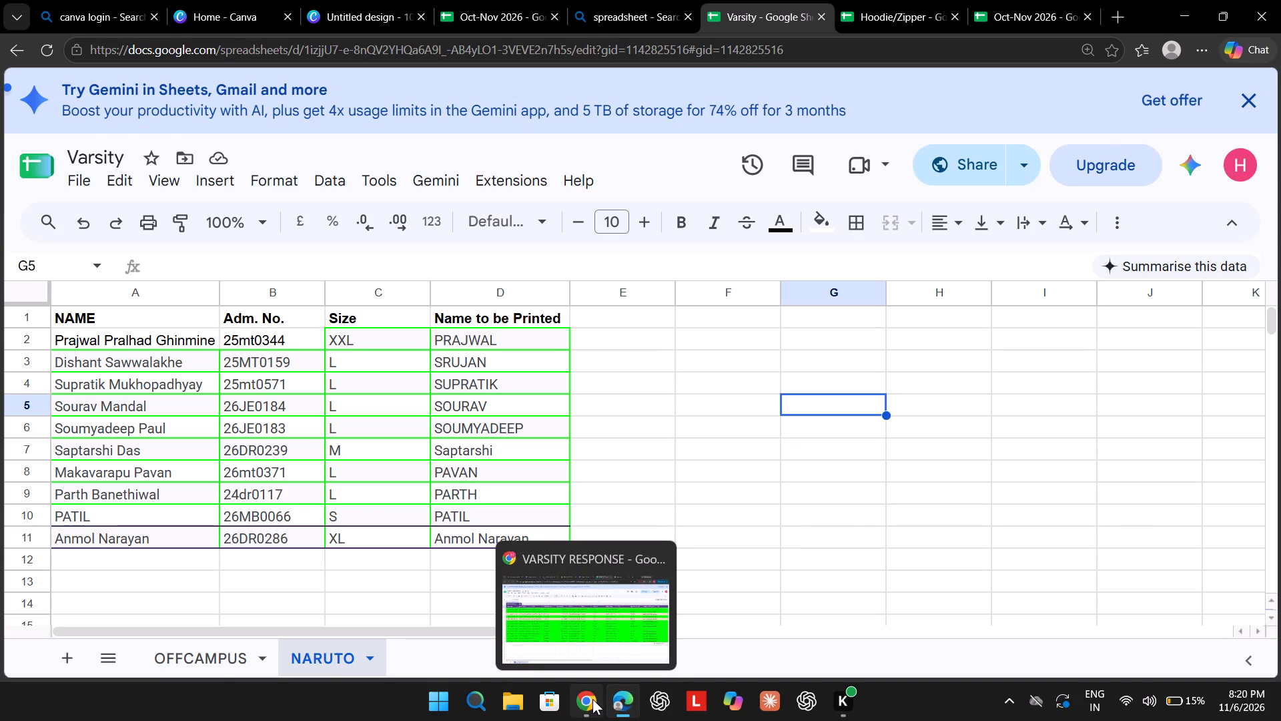
click(590, 699)
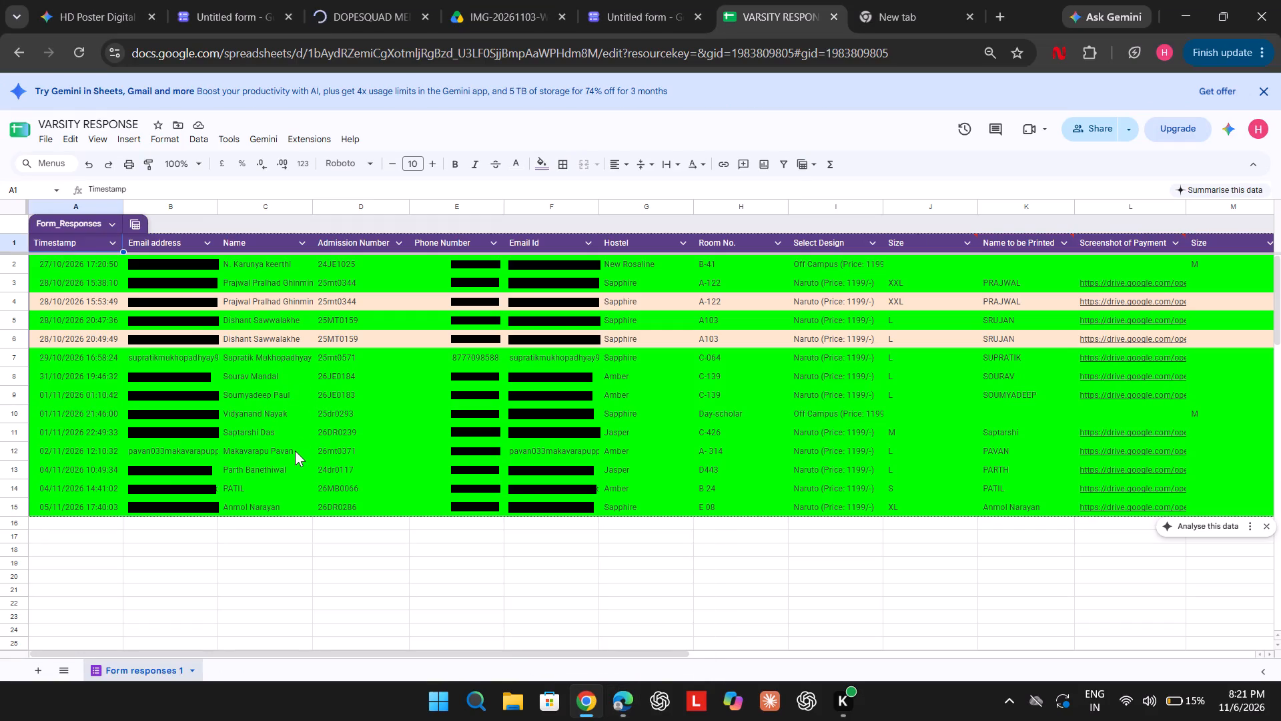
click(620, 714)
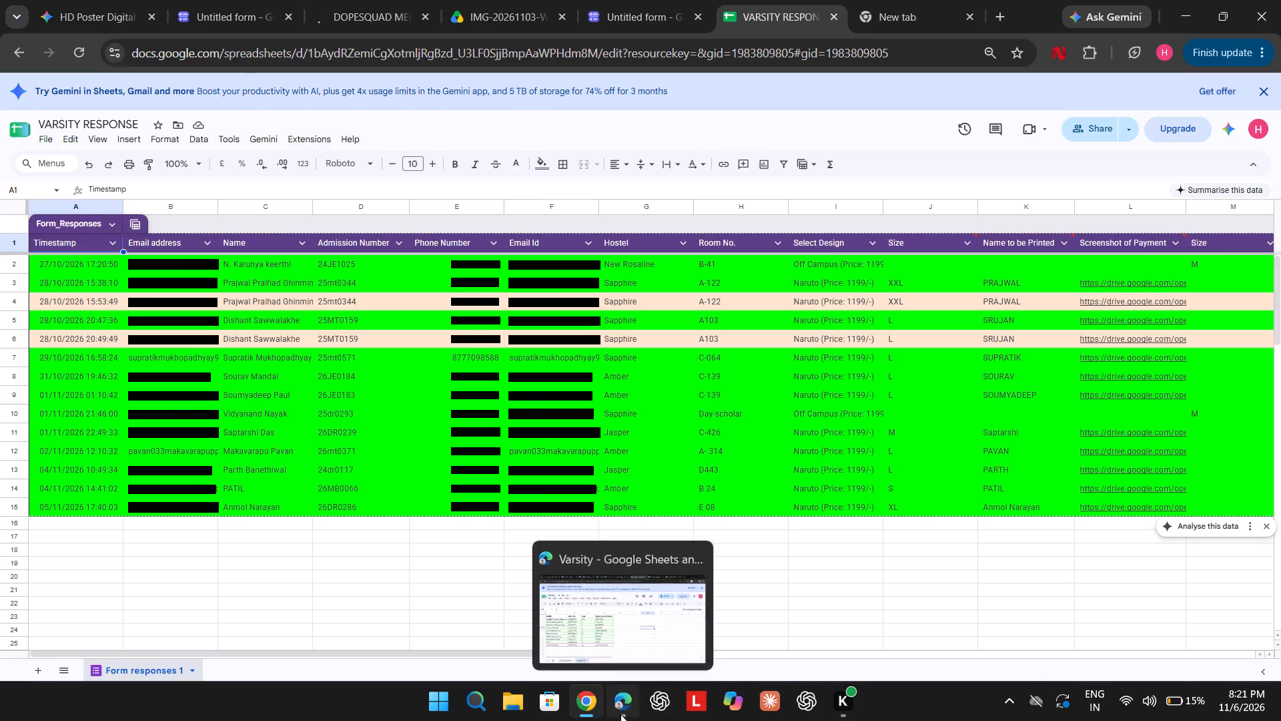
scroll(422, 592, up, 1)
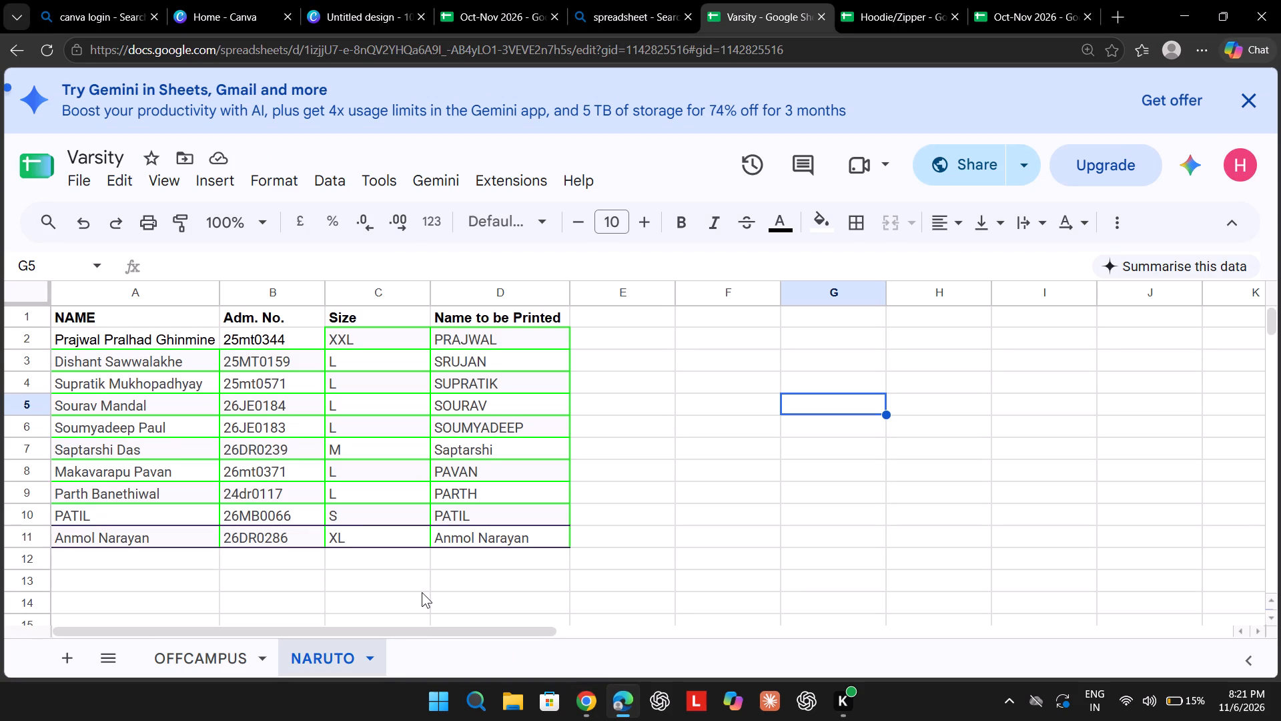
click(592, 713)
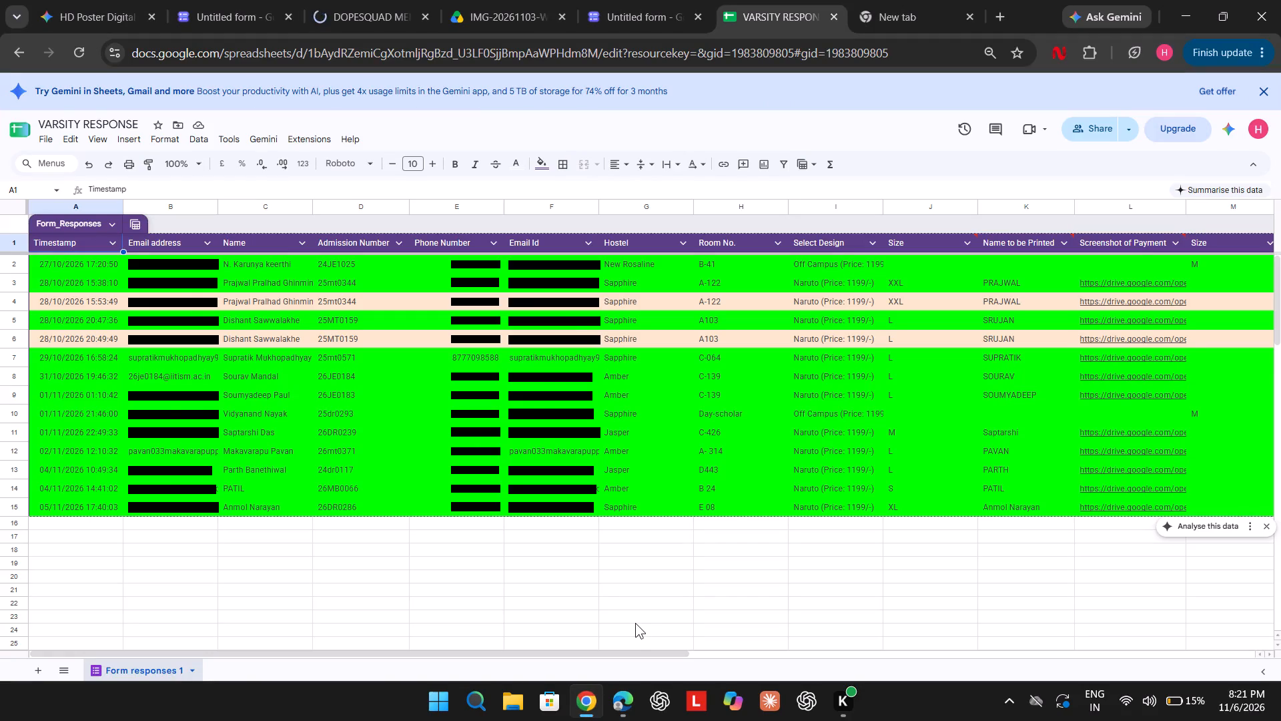
click(616, 704)
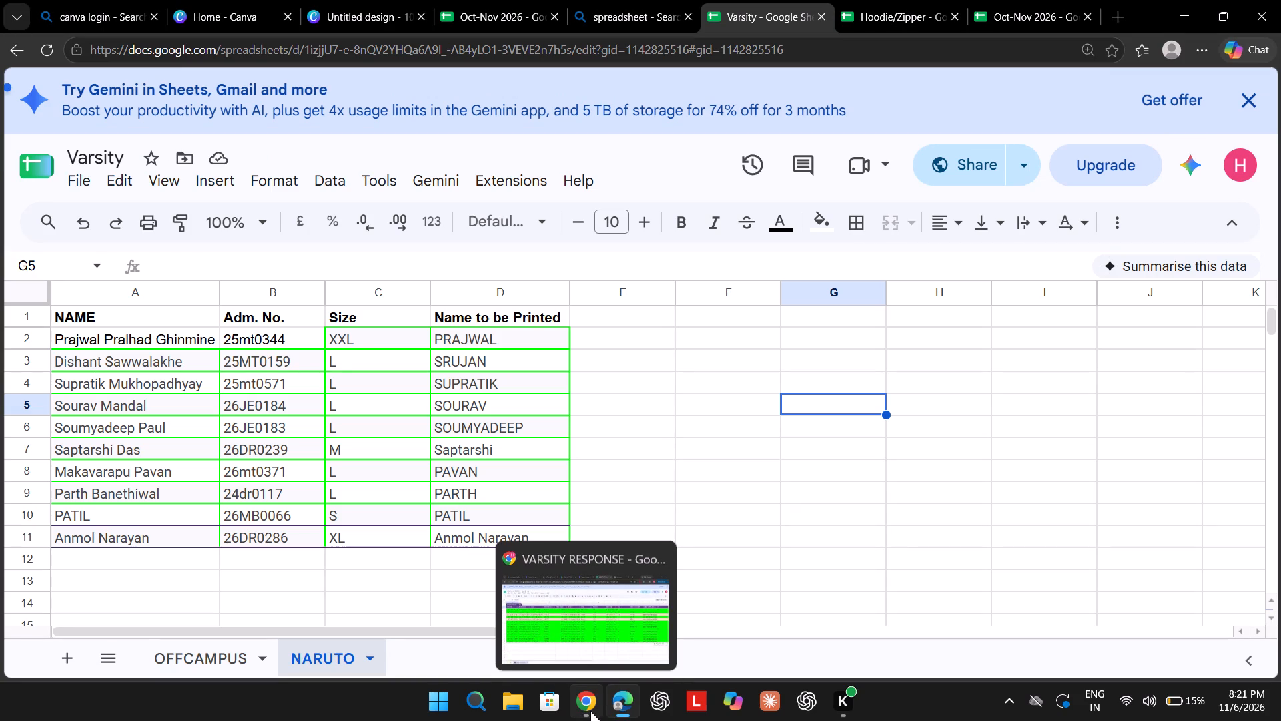
click(589, 706)
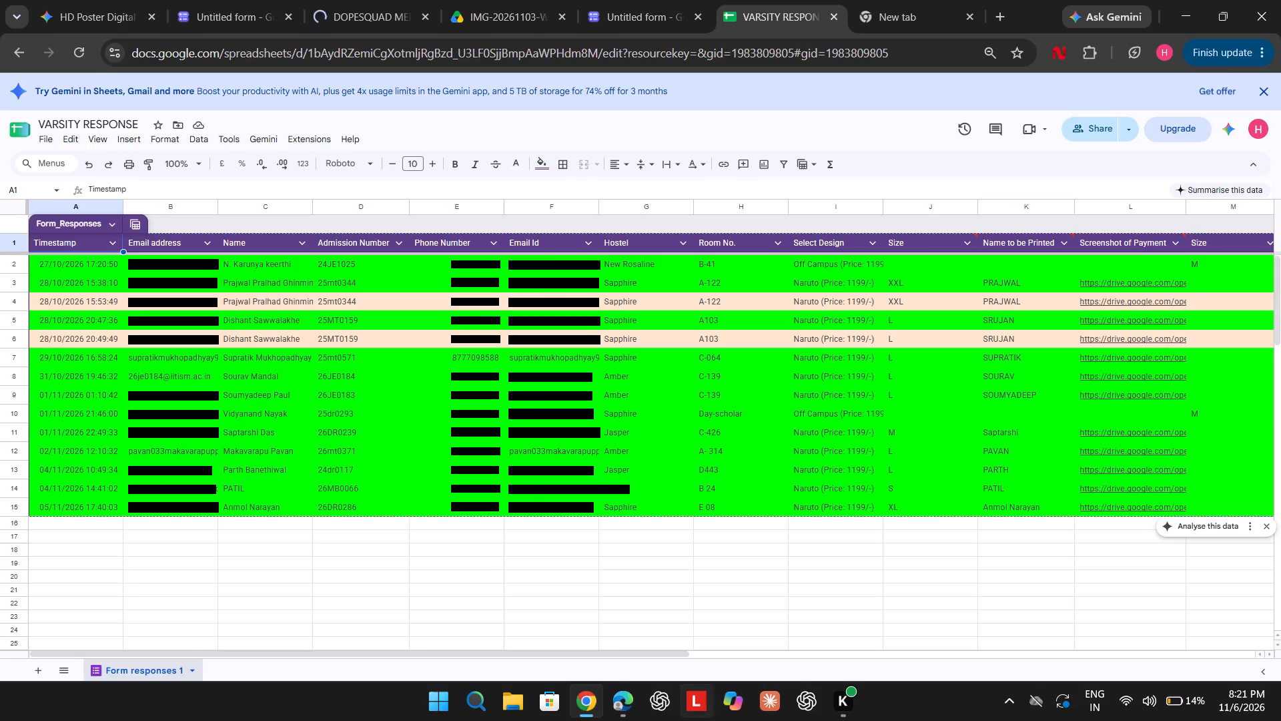
scroll(639, 479, up, 1)
click(618, 716)
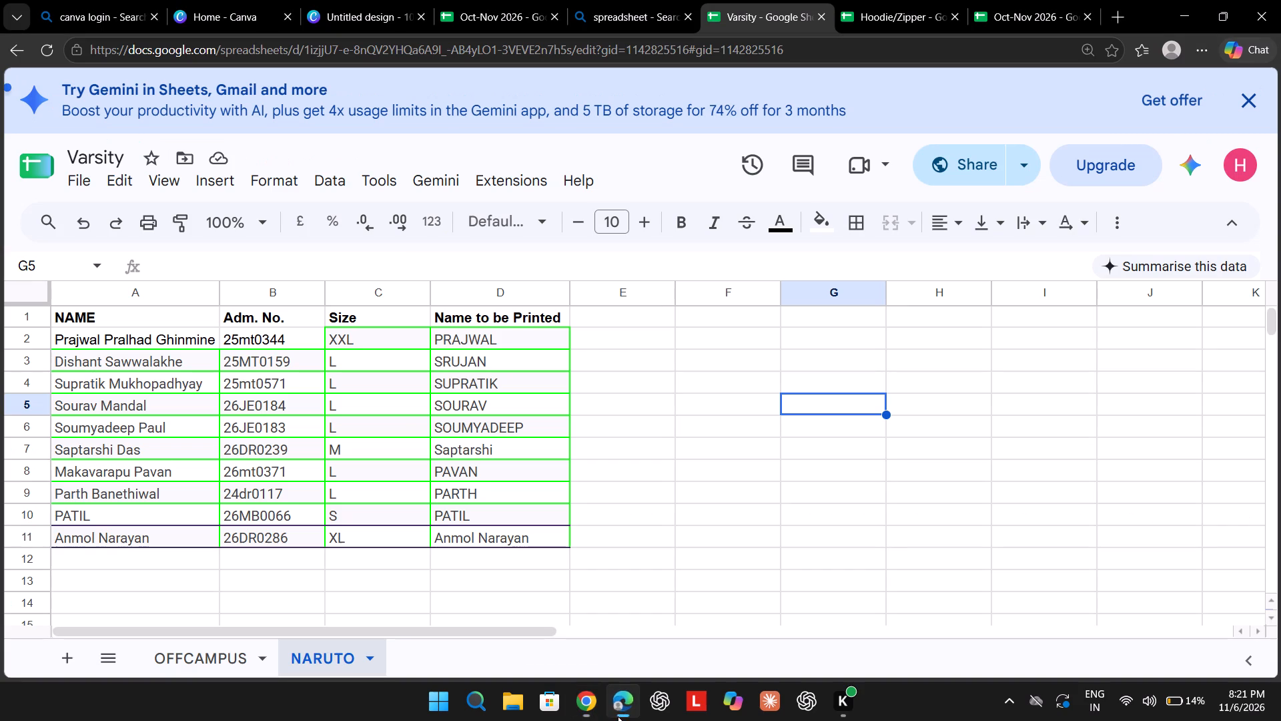
scroll(636, 591, up, 1)
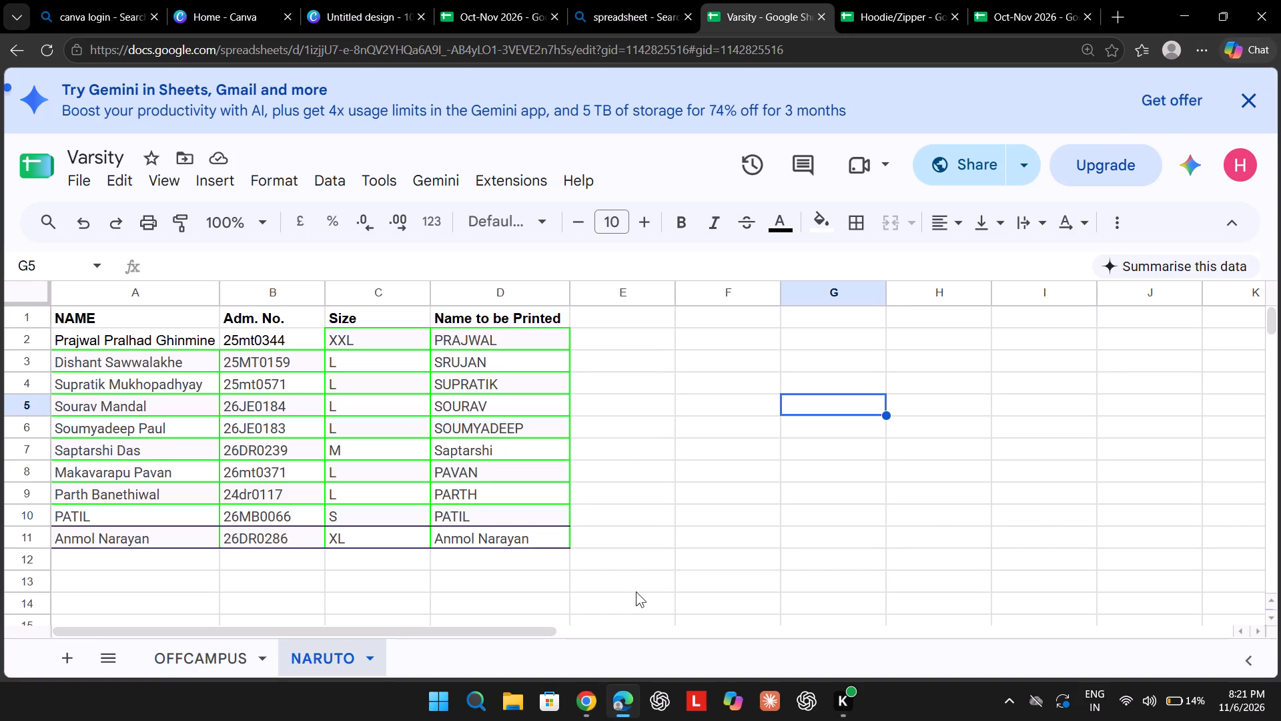
scroll(636, 591, up, 1)
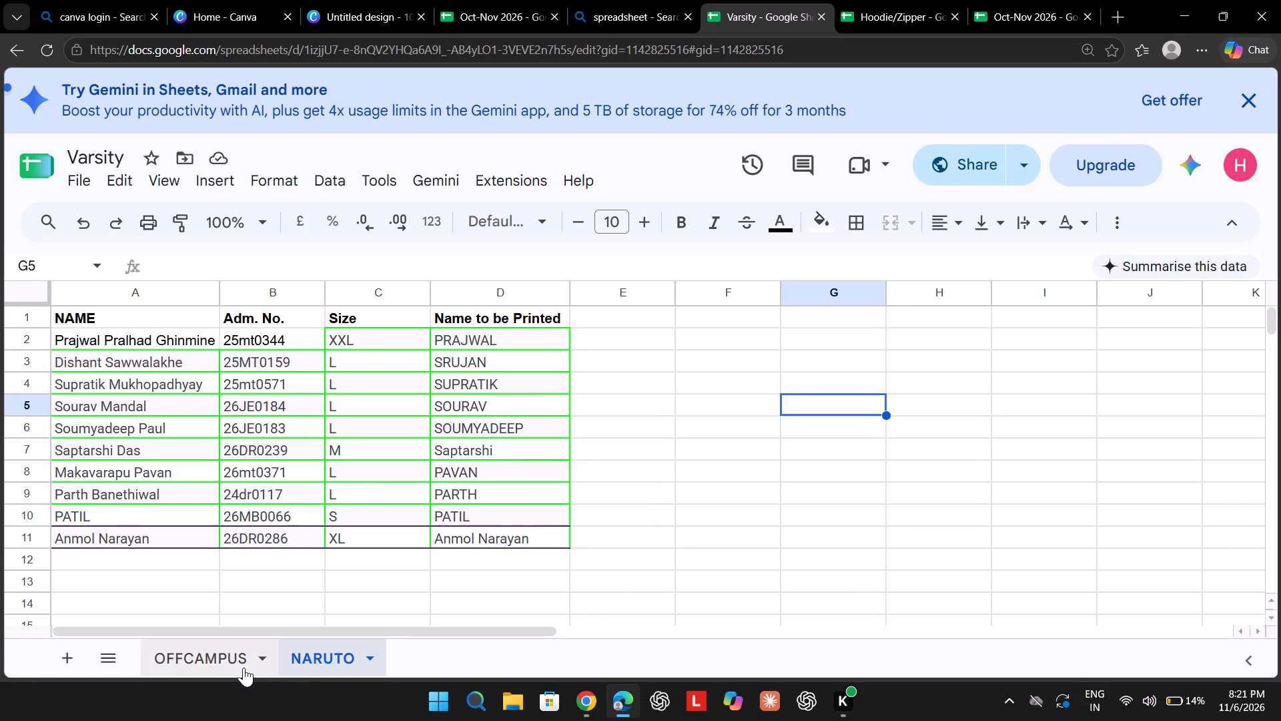
Compare the OFFCAMPUS and NARUTO sheets of the Varsity spreadsheet with the orders in VARSITY RESPONSE in Google Chrome.
click(243, 668)
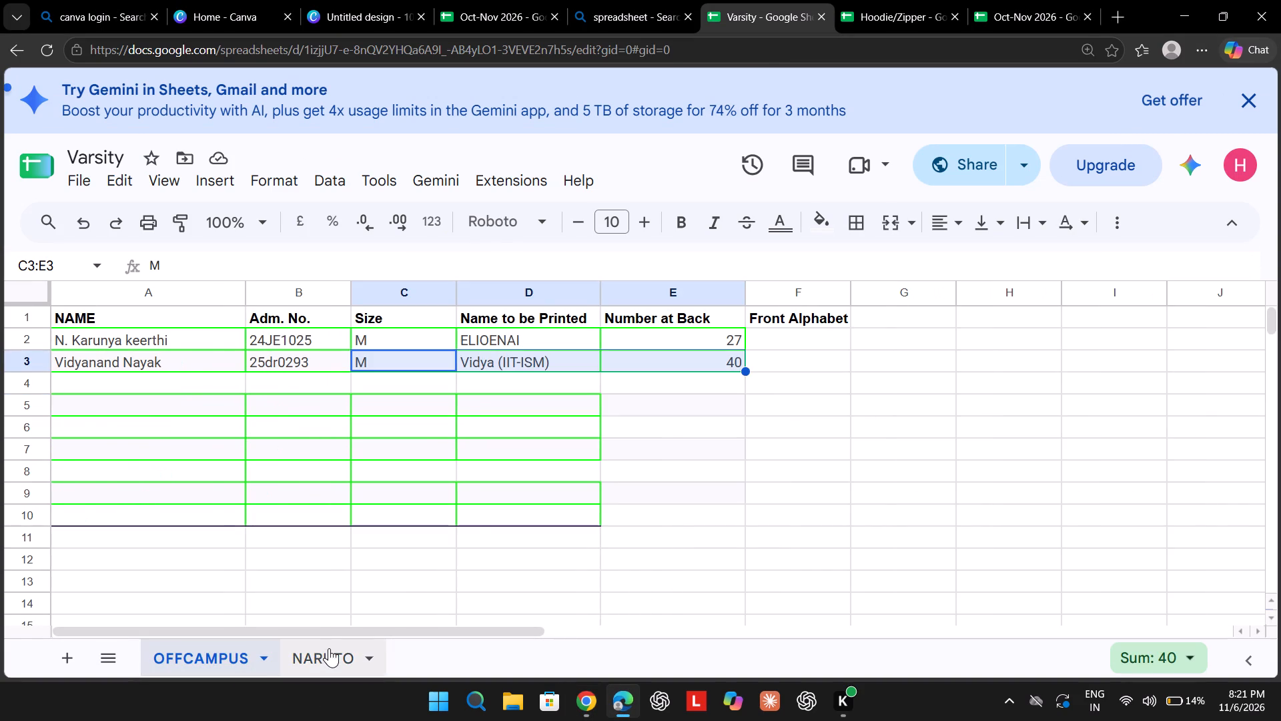
click(328, 648)
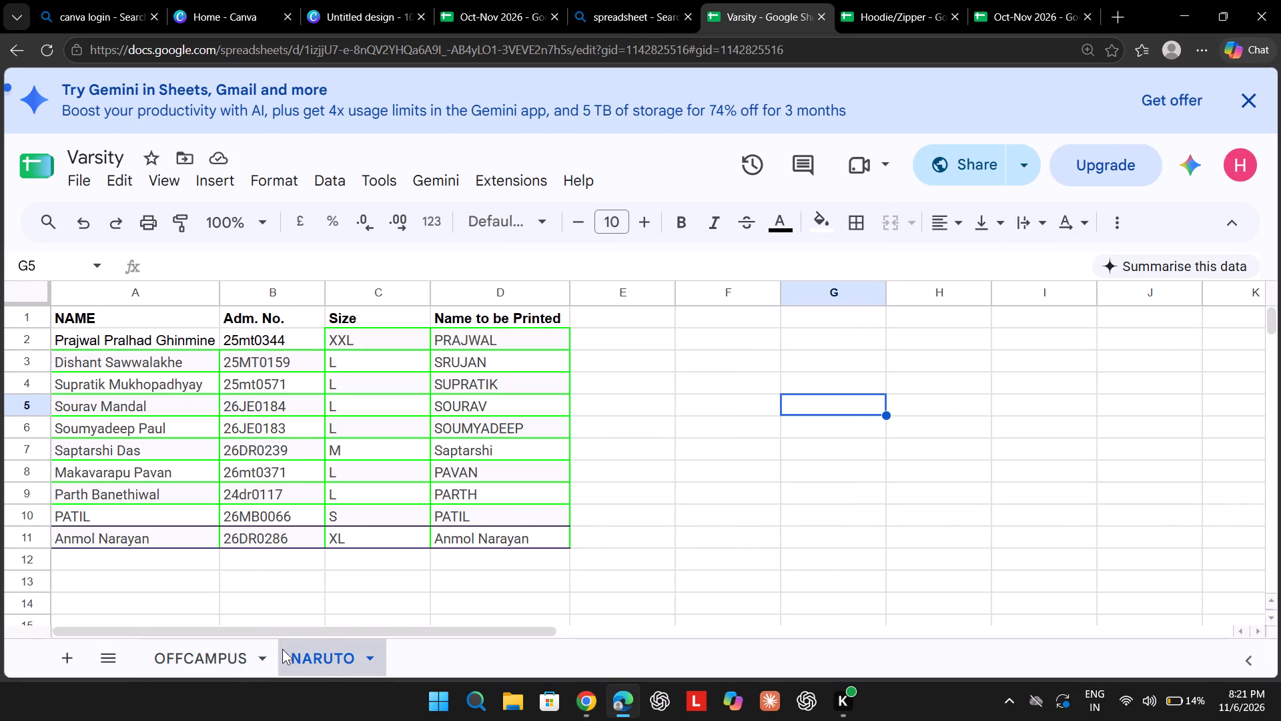
click(252, 650)
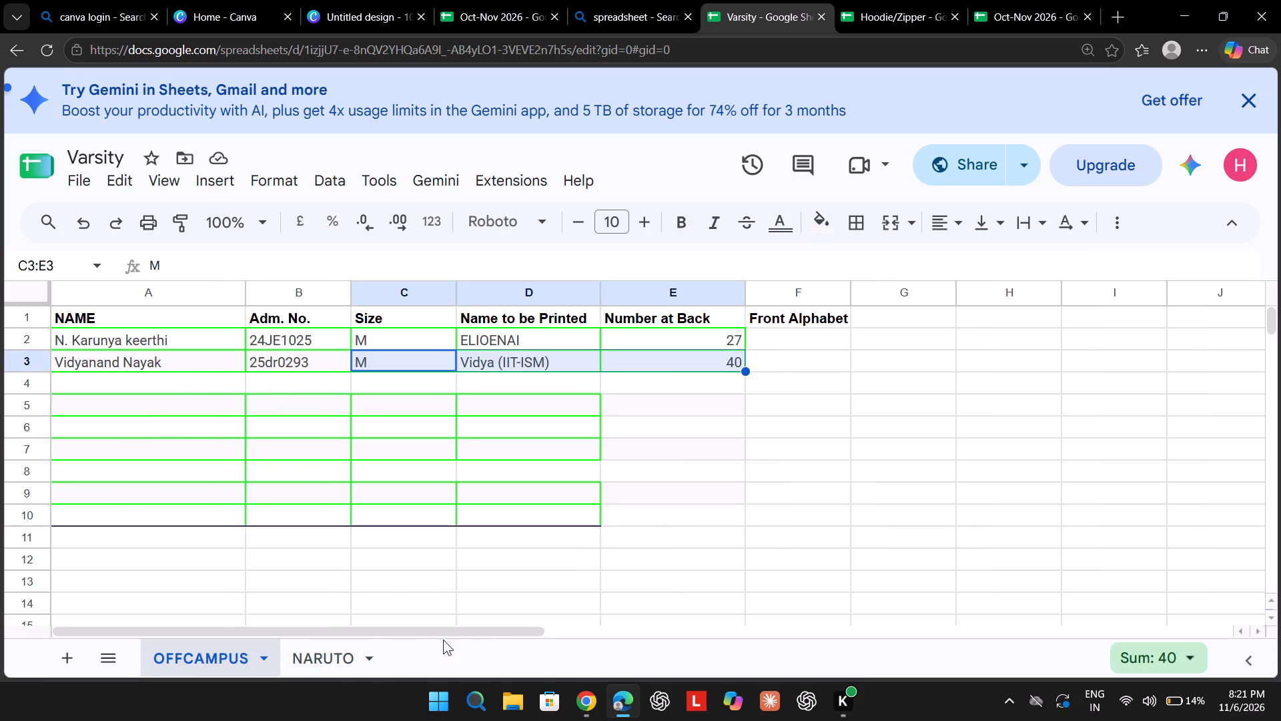
click(597, 707)
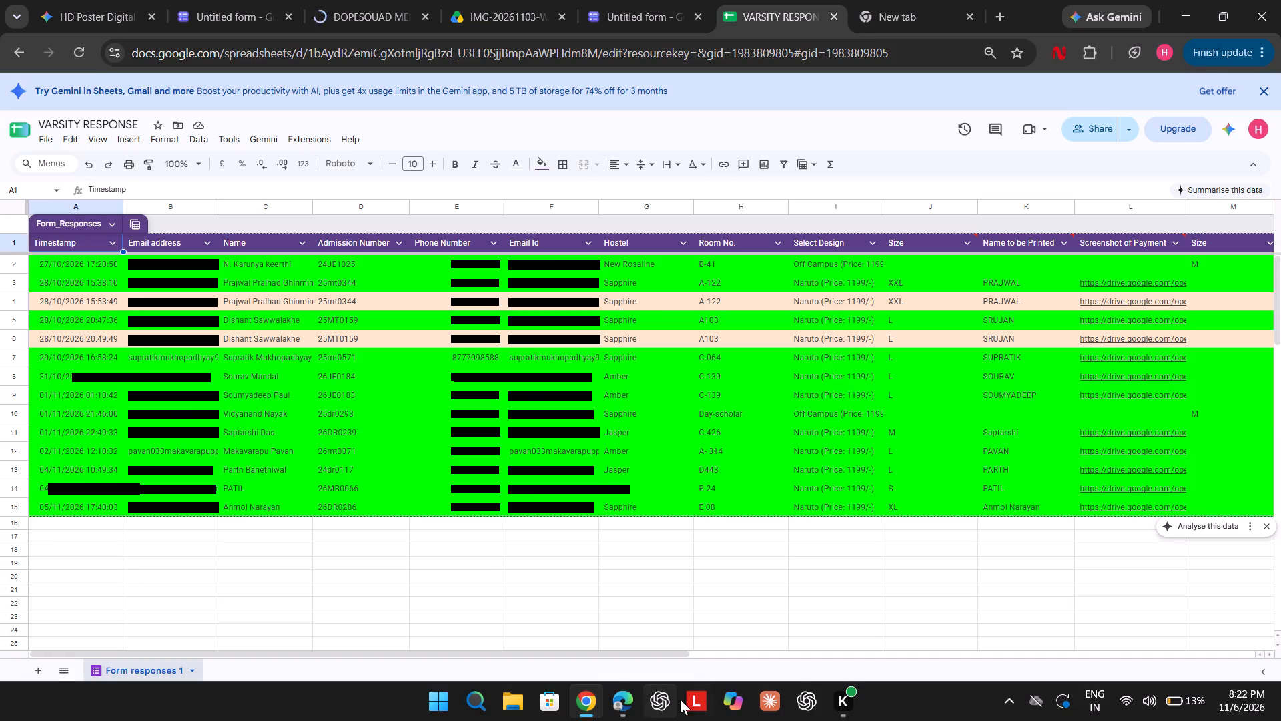
scroll(783, 569, up, 1)
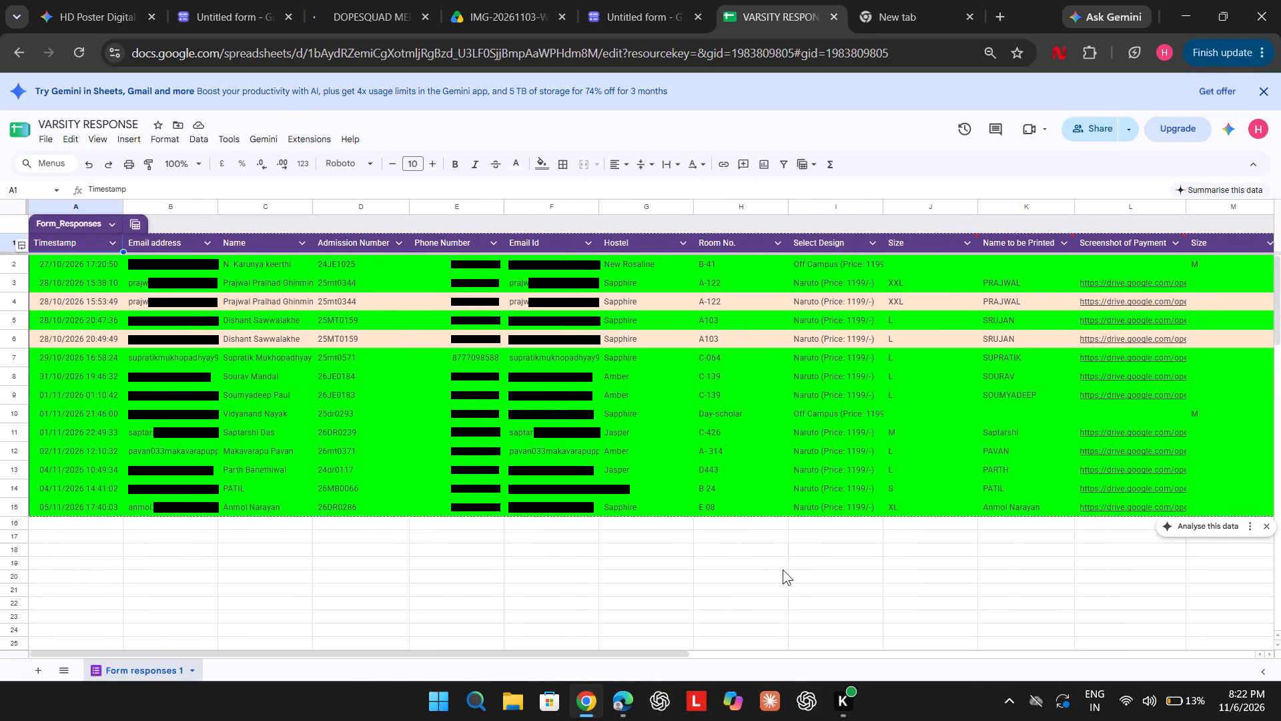
scroll(783, 569, up, 1)
Recheck the NARUTO REDSUN sheet of Hoodie/Zipper in Microsoft Edge up to its first rows, and minimise the Edge window.
click(622, 706)
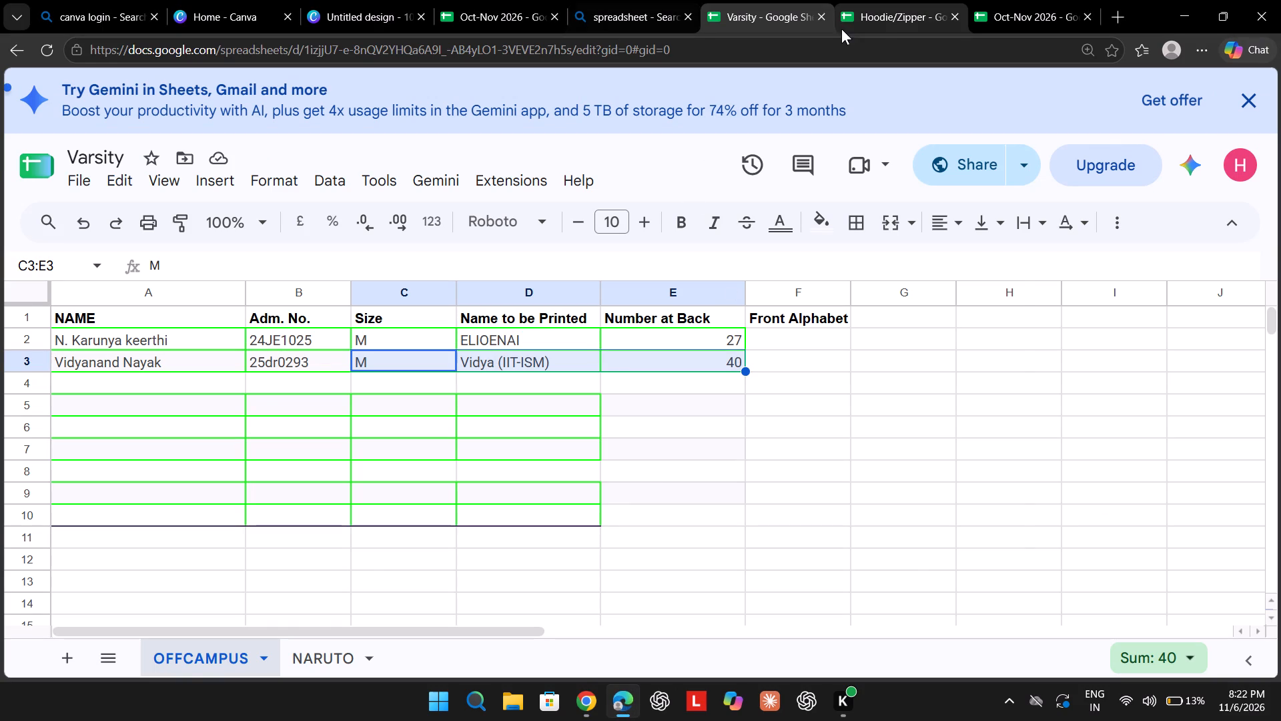
click(879, 20)
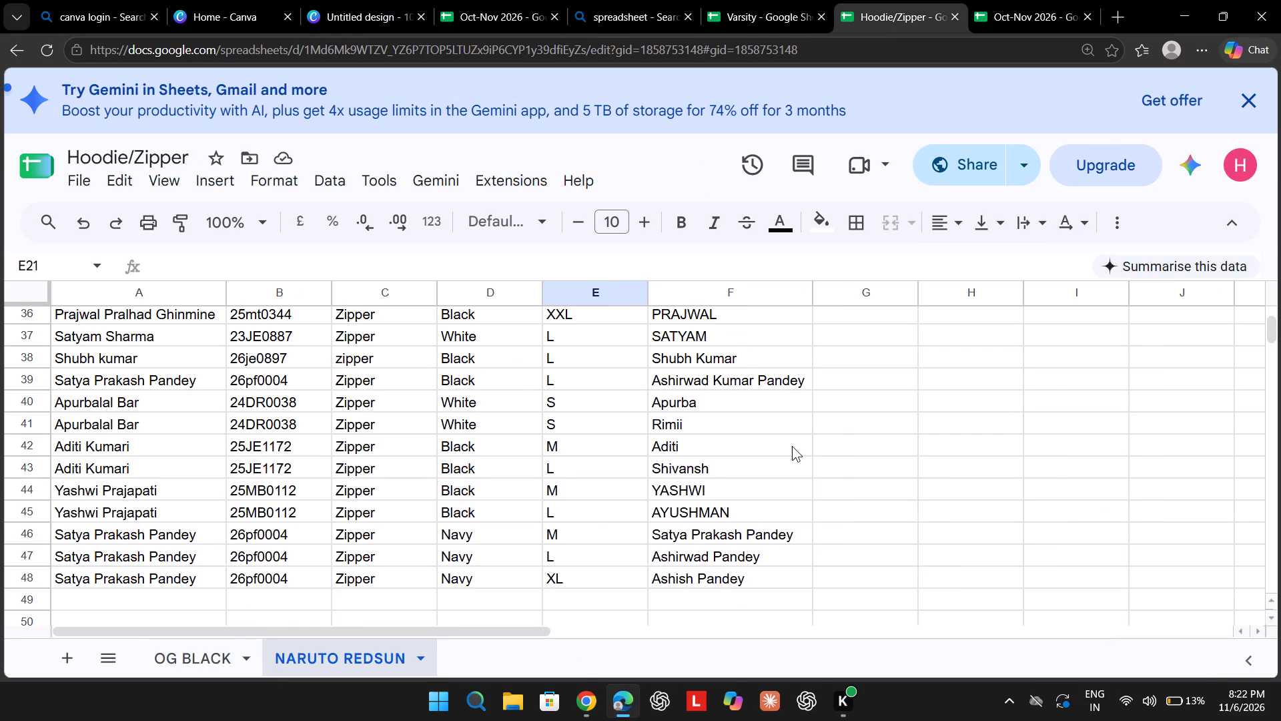
scroll(791, 447, up, 14)
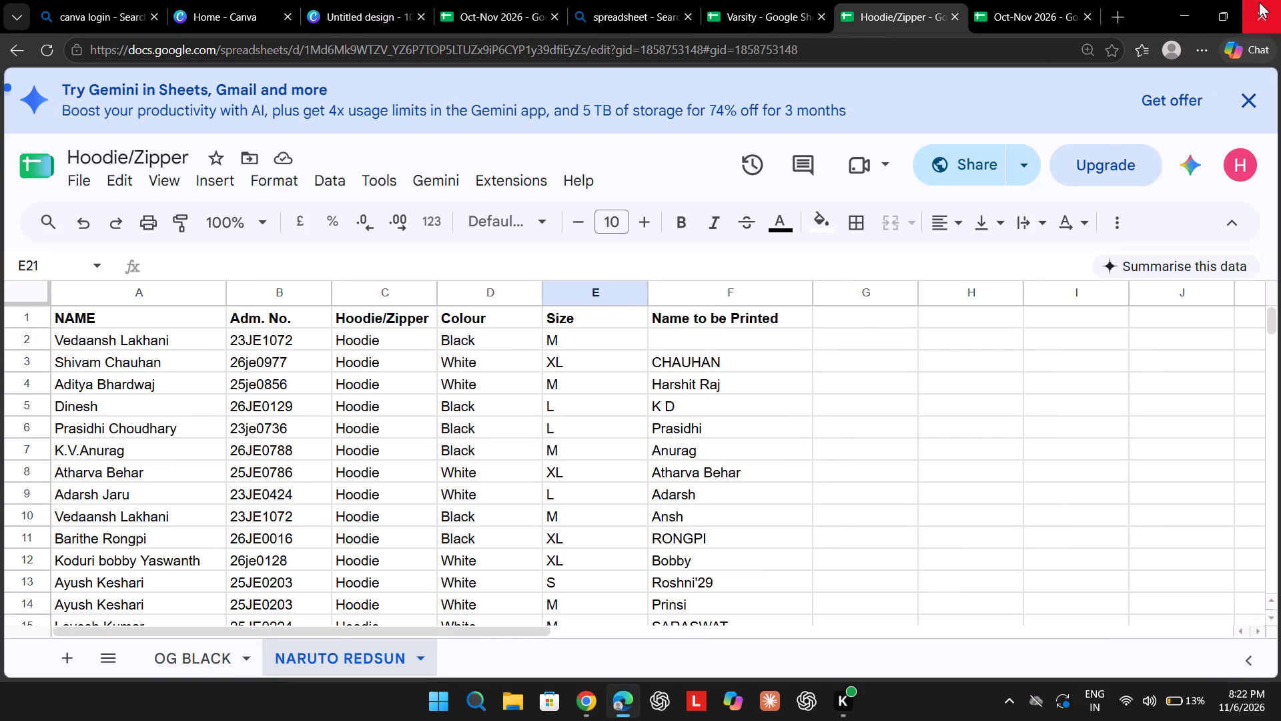
click(1178, 12)
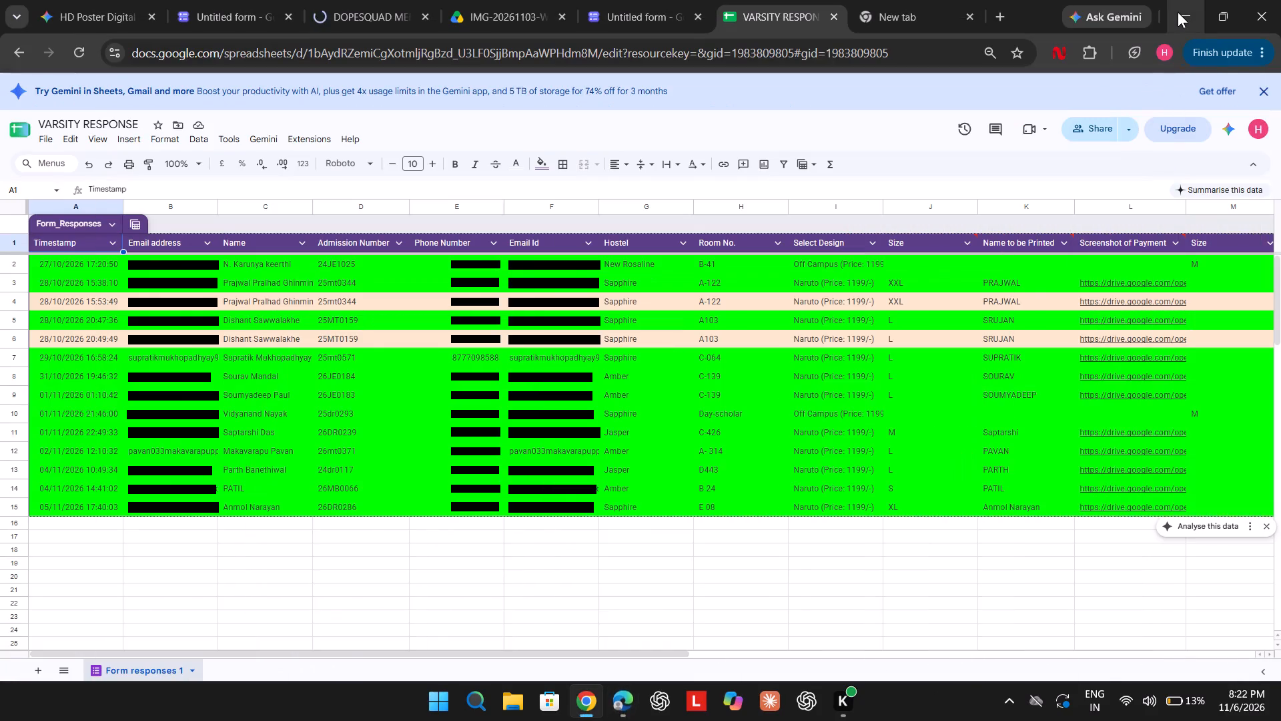
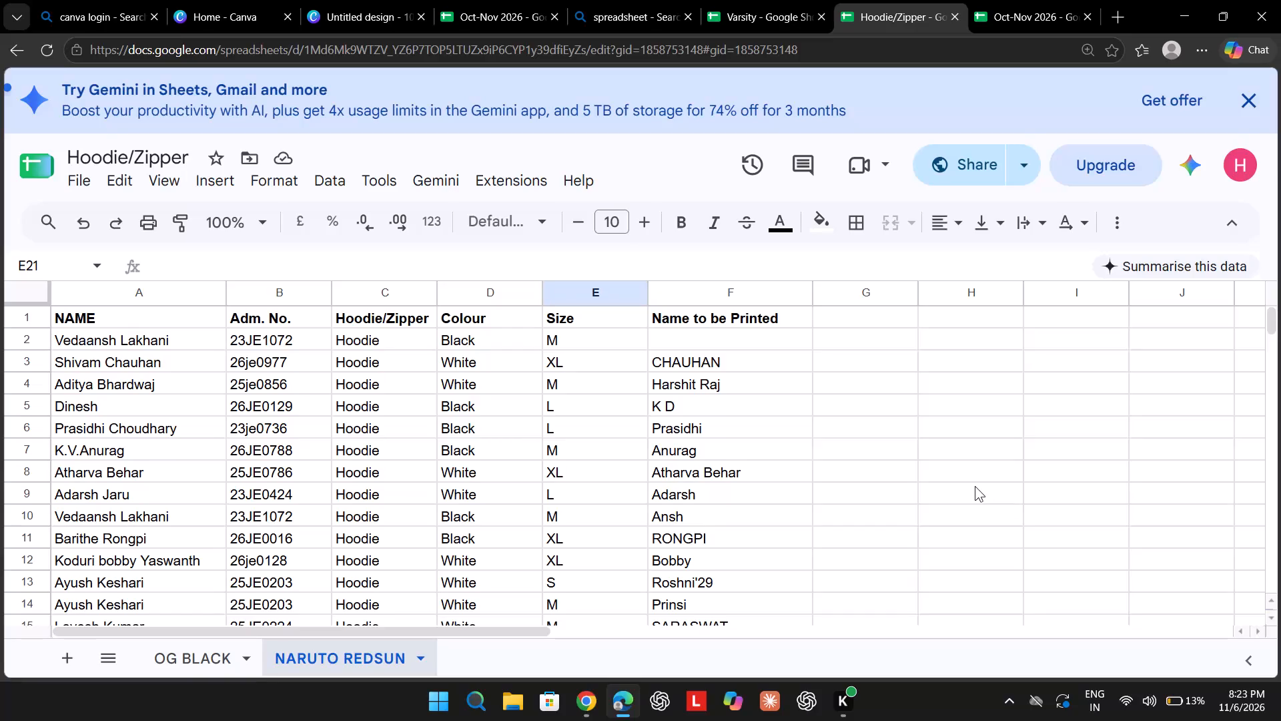
Review the Hoodie and Zipper entries in the NARUTO REDSUN sheet of Hoodie/Zipper, from the first rows down to row 48.
scroll(975, 486, down, 1)
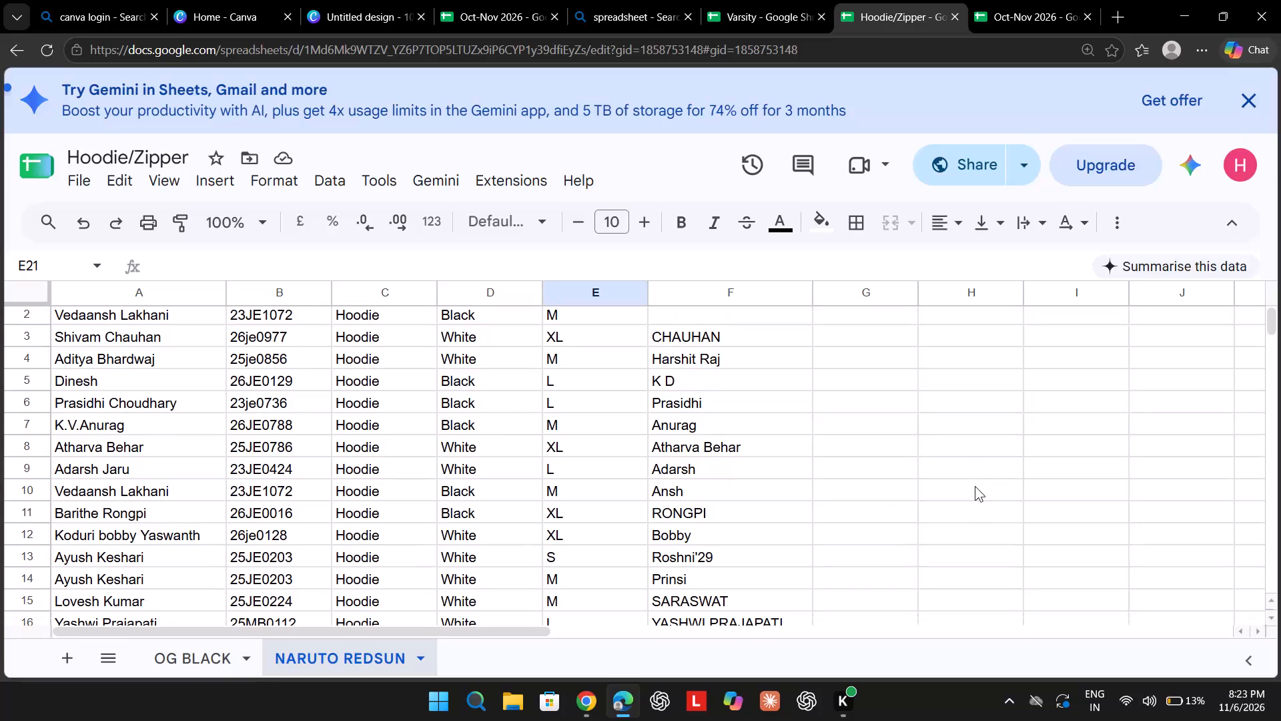
scroll(975, 486, down, 2)
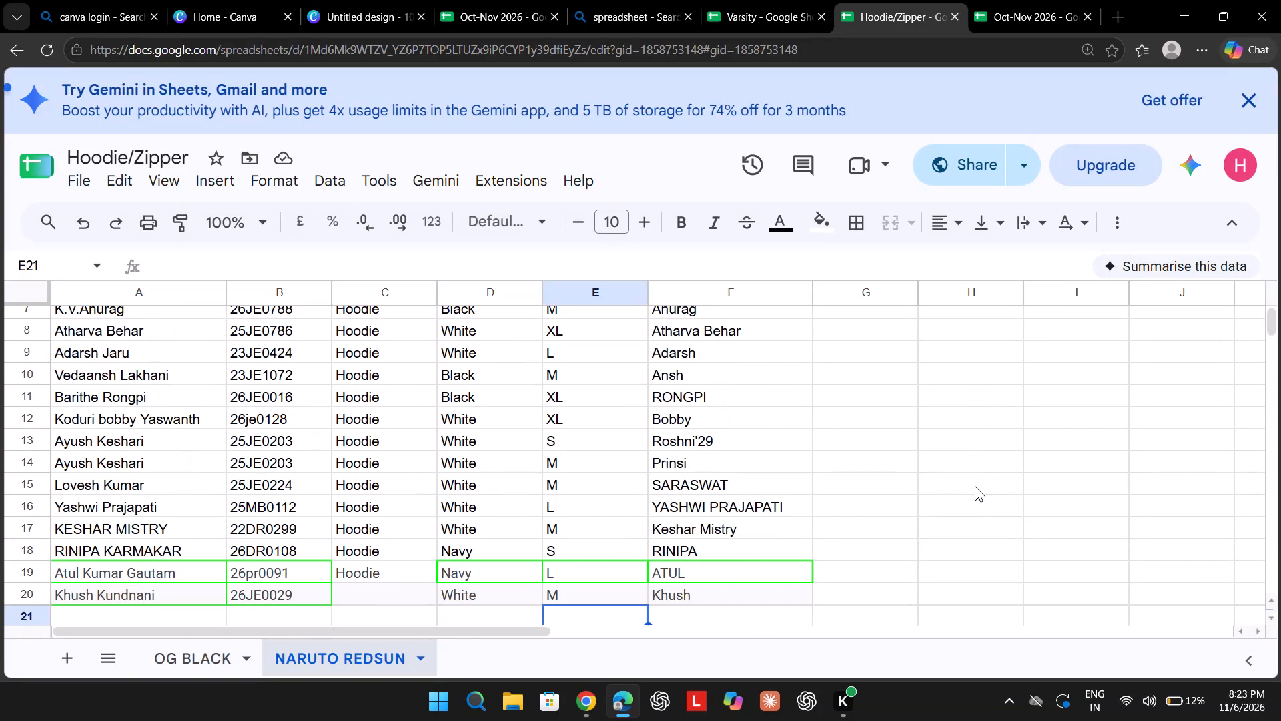
scroll(975, 486, down, 3)
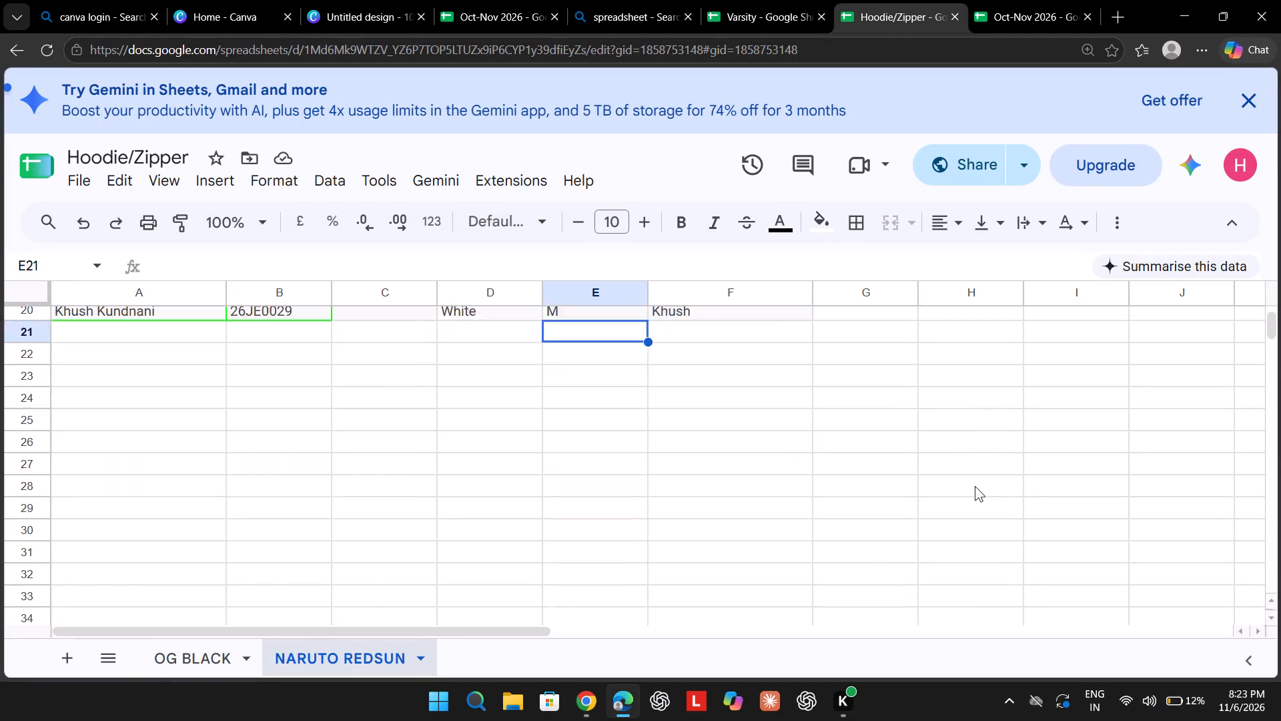
scroll(975, 486, down, 2)
scroll(975, 486, up, 1)
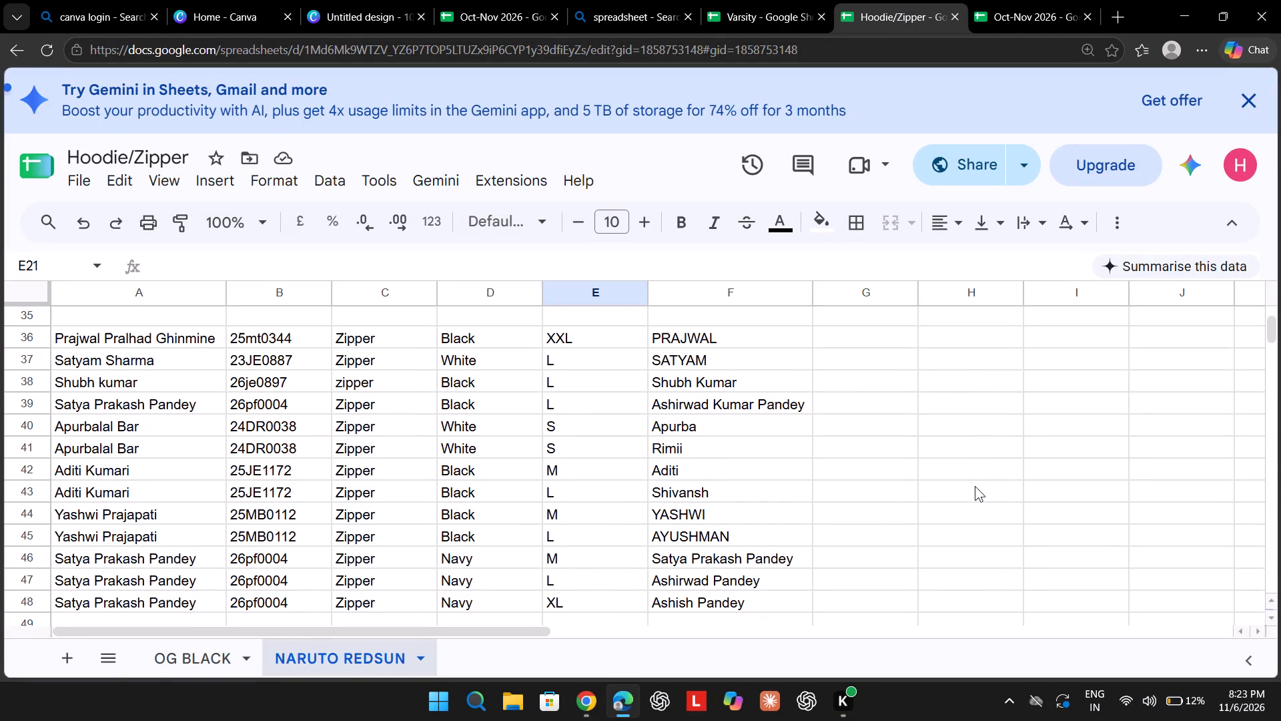
scroll(975, 486, up, 1)
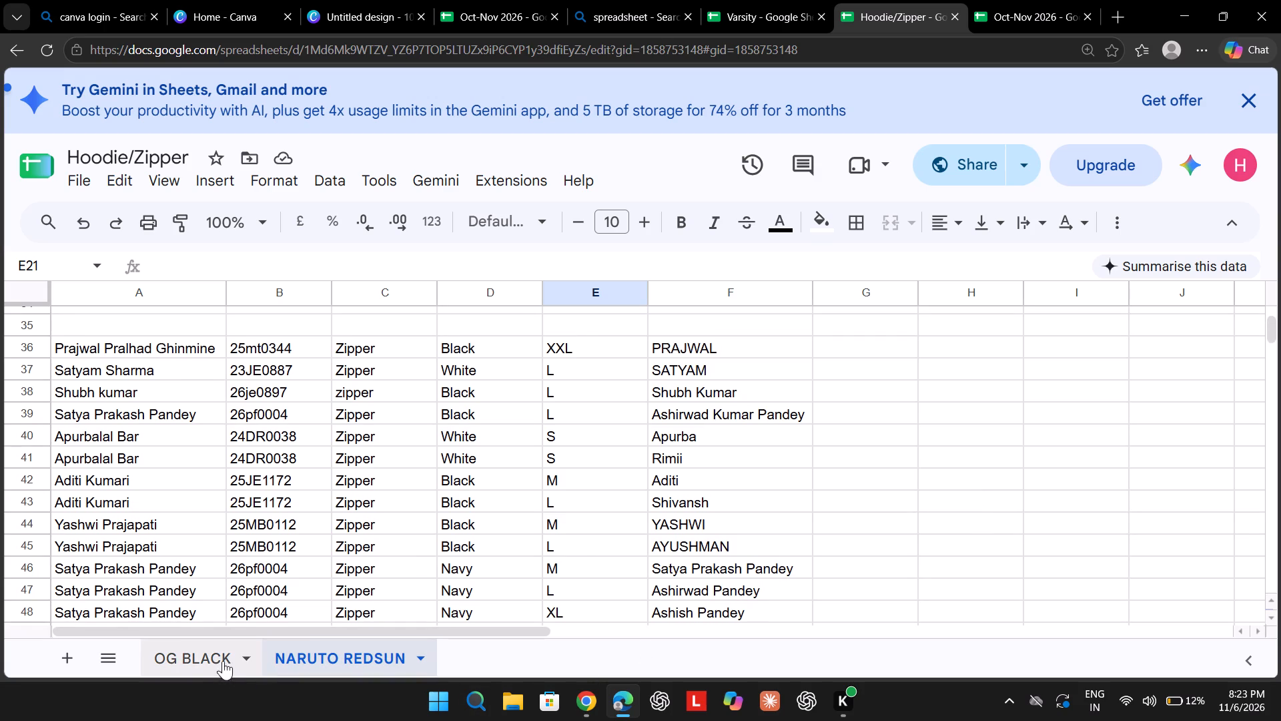
Review the Hoodie and Zipper entries in the OG BLACK sheet of Hoodie/Zipper, from row 54 up to the header row.
click(220, 661)
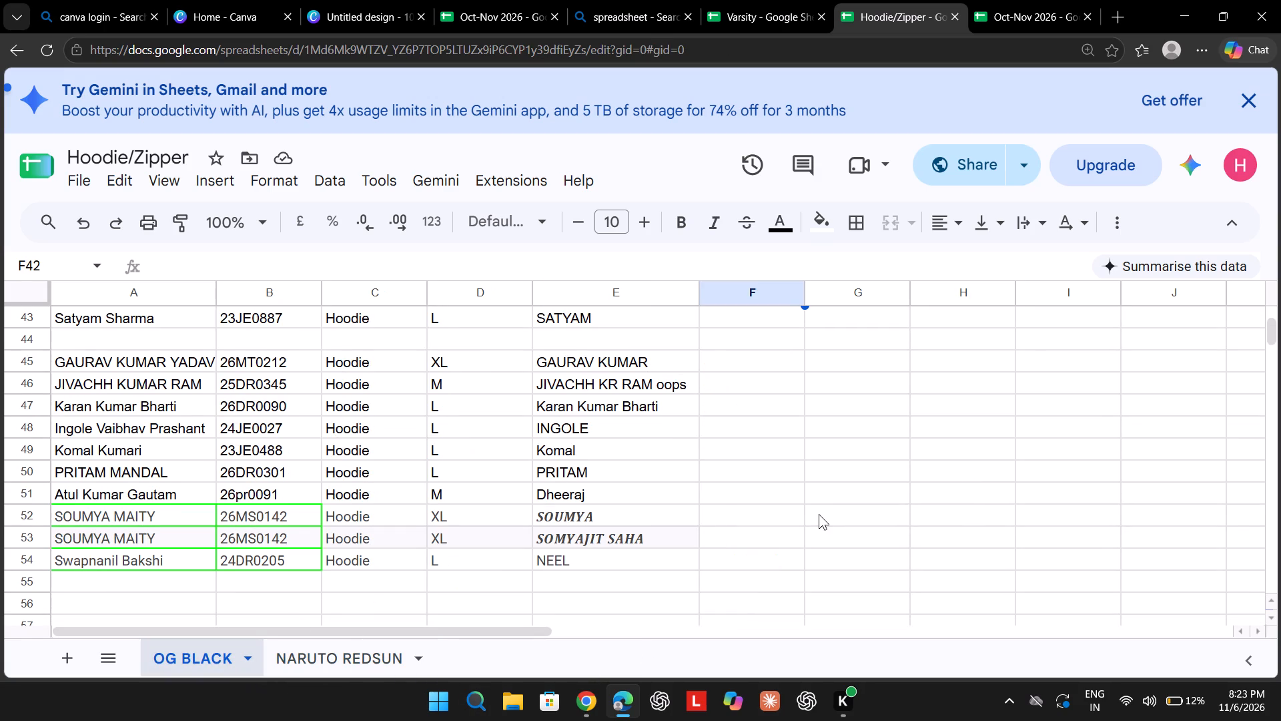
scroll(819, 515, up, 3)
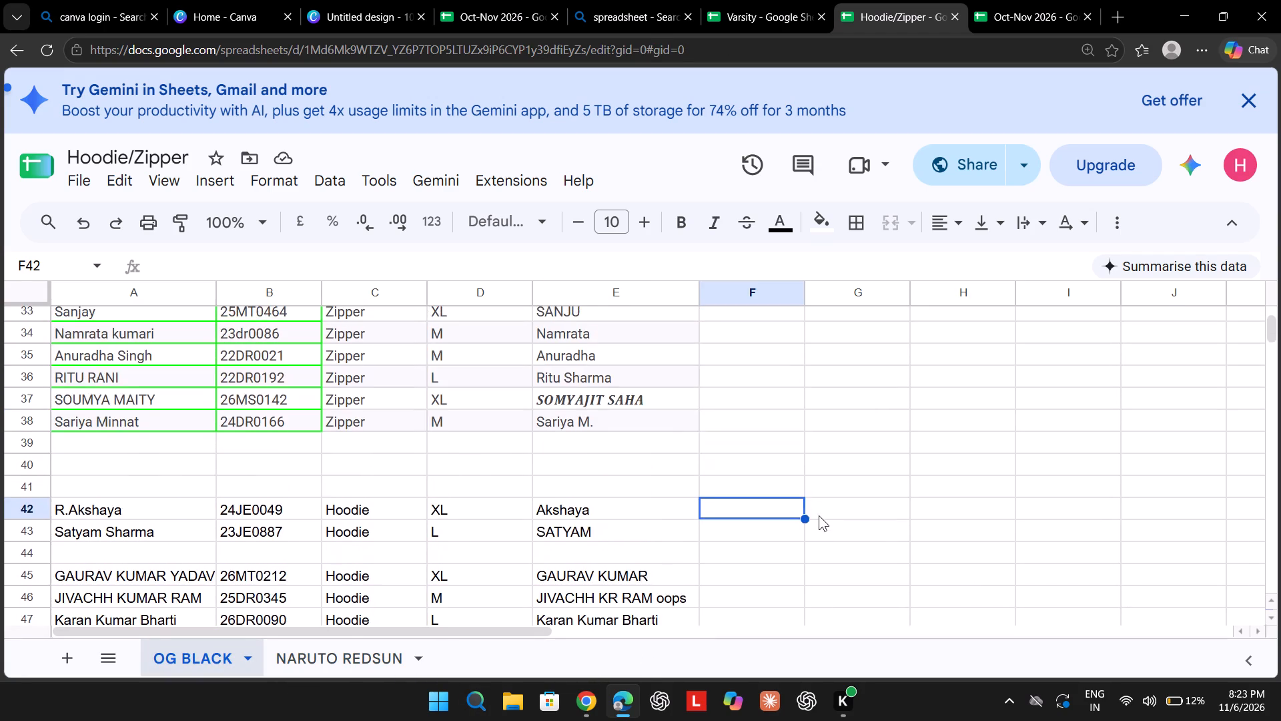
scroll(819, 515, up, 3)
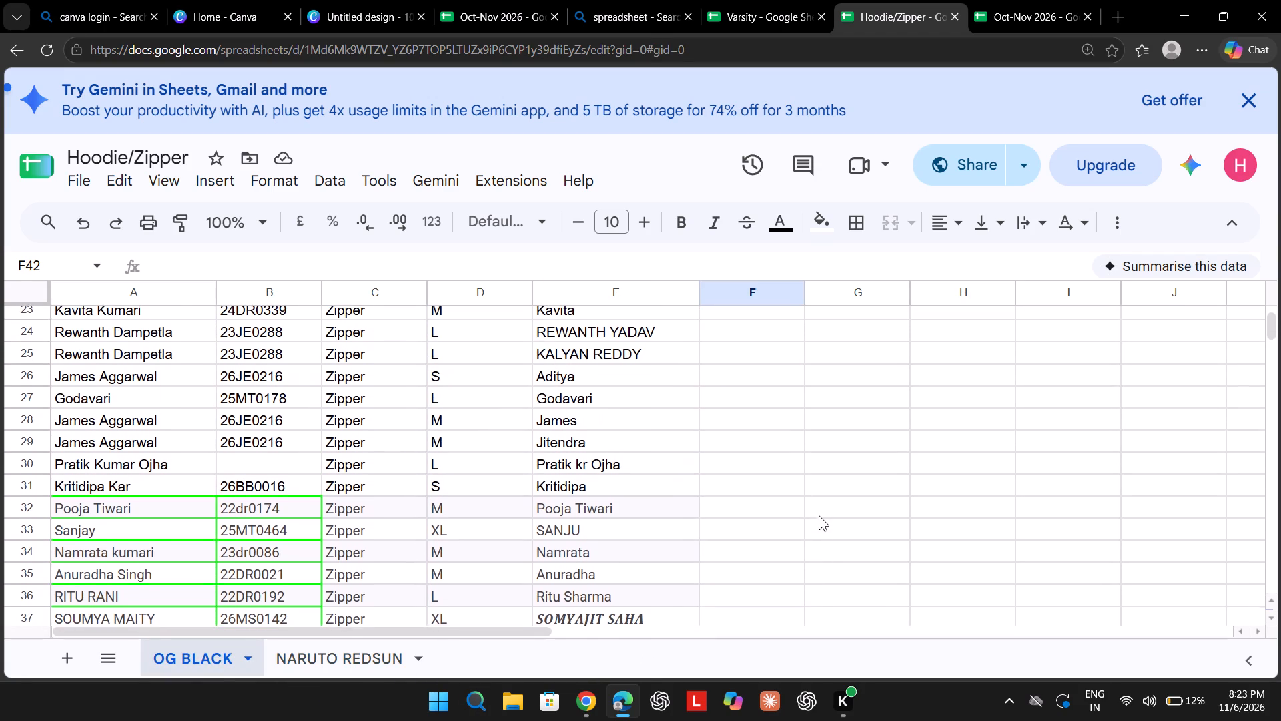
scroll(819, 515, up, 3)
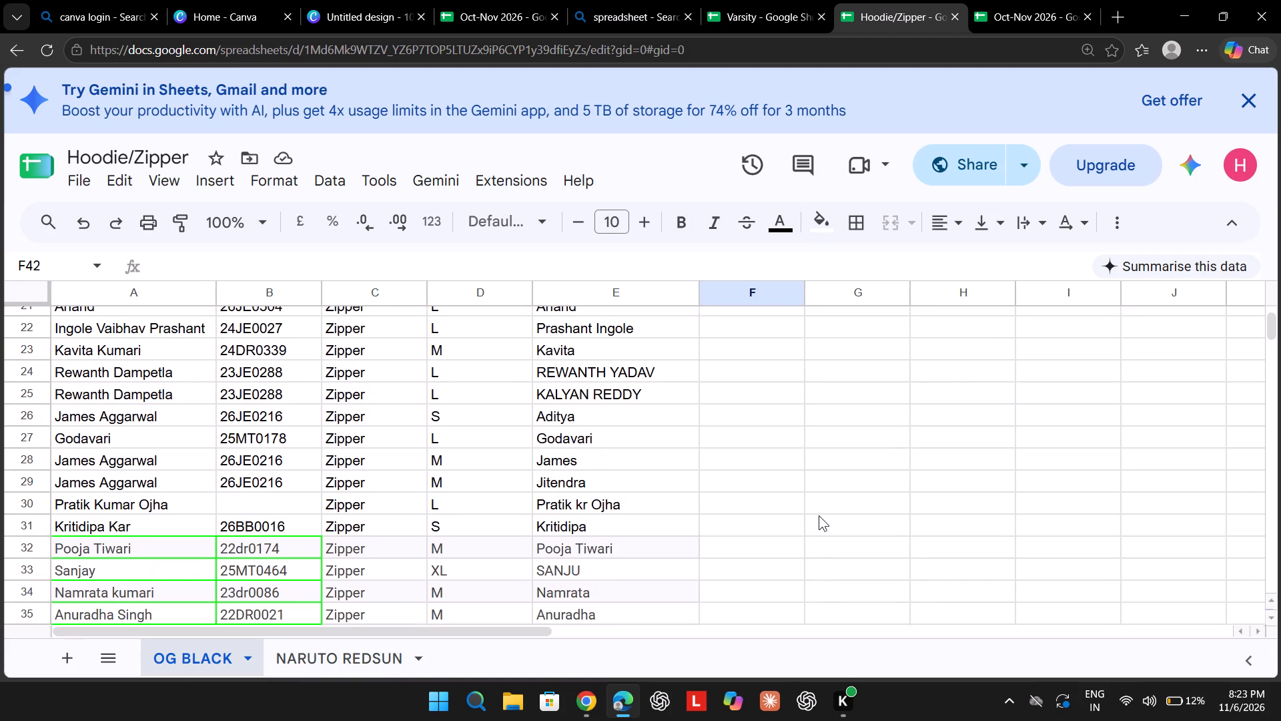
scroll(819, 515, up, 1)
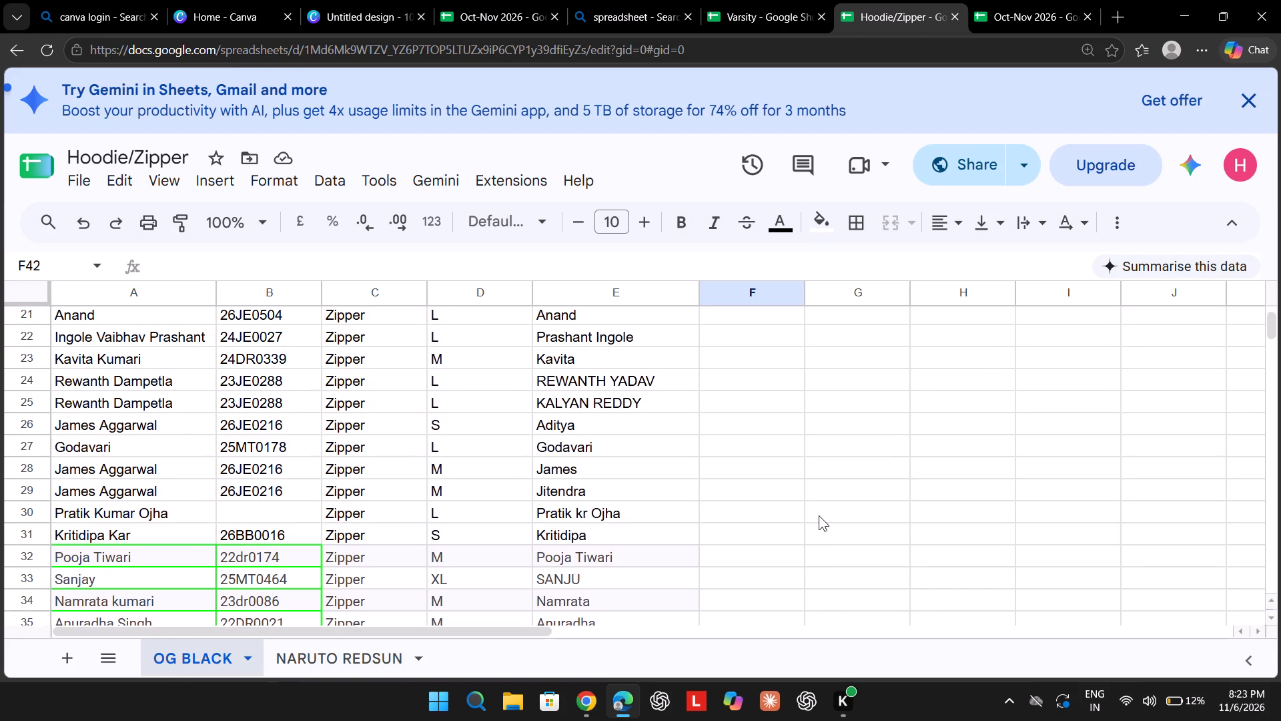
scroll(819, 515, up, 4)
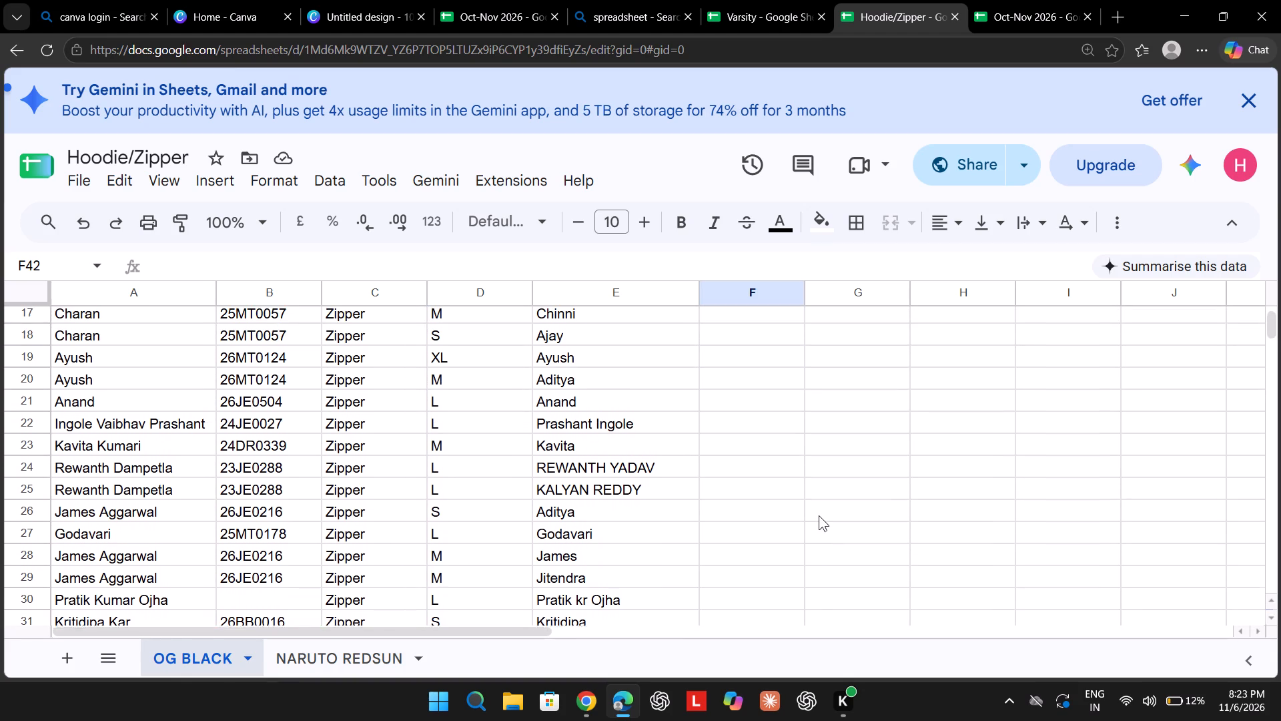
scroll(819, 515, up, 3)
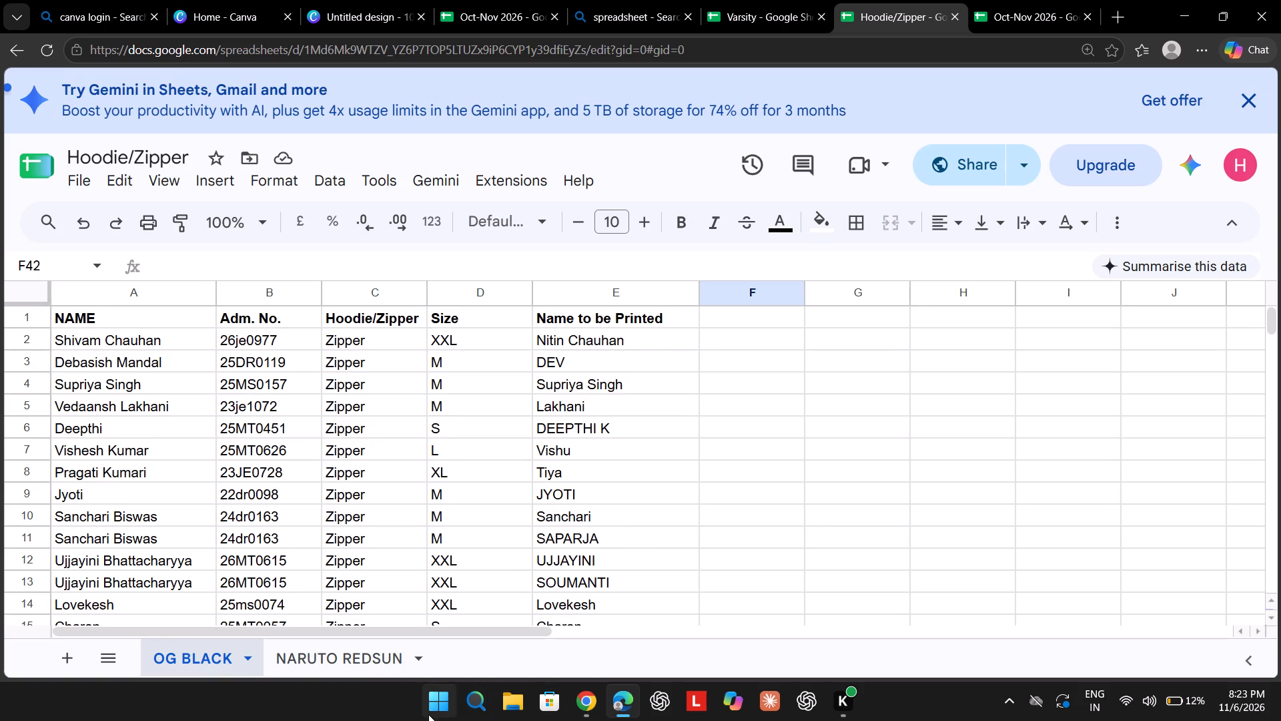
Switch to VARSITY RESPONSE in Google Chrome, dismiss the data analysis suggestion and examine the order rows across all columns.
click(590, 716)
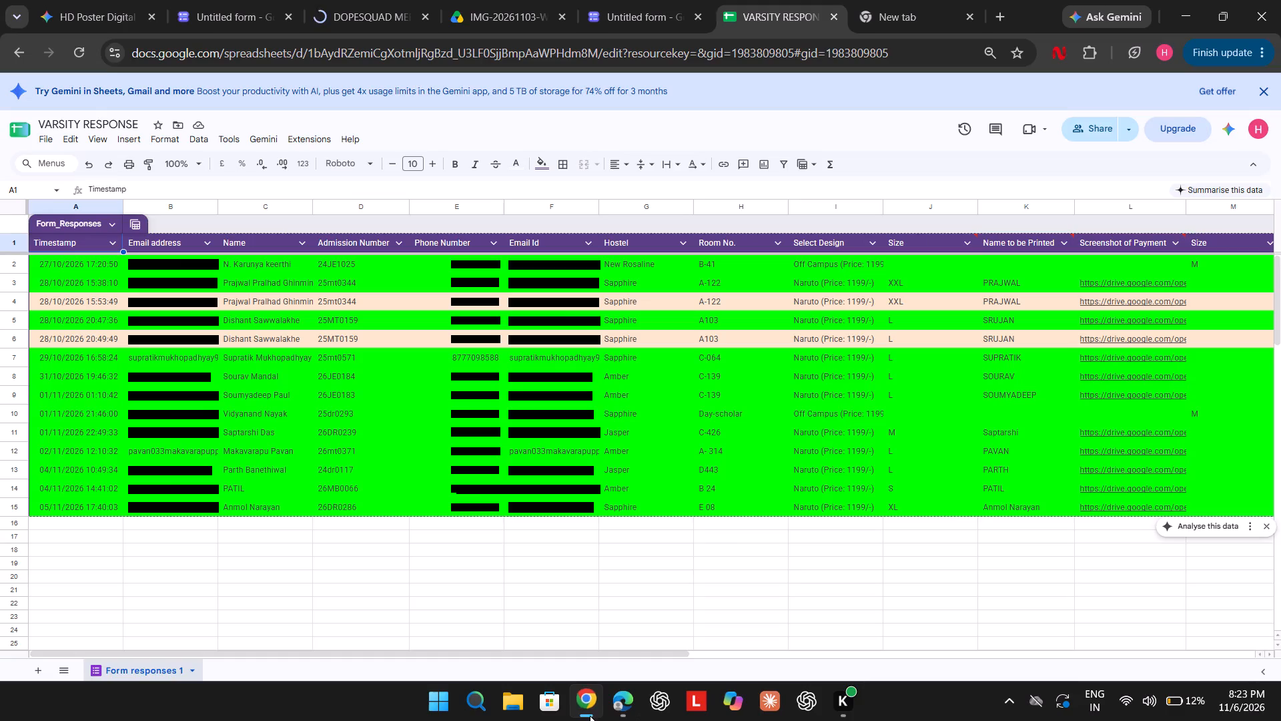
scroll(725, 529, down, 1)
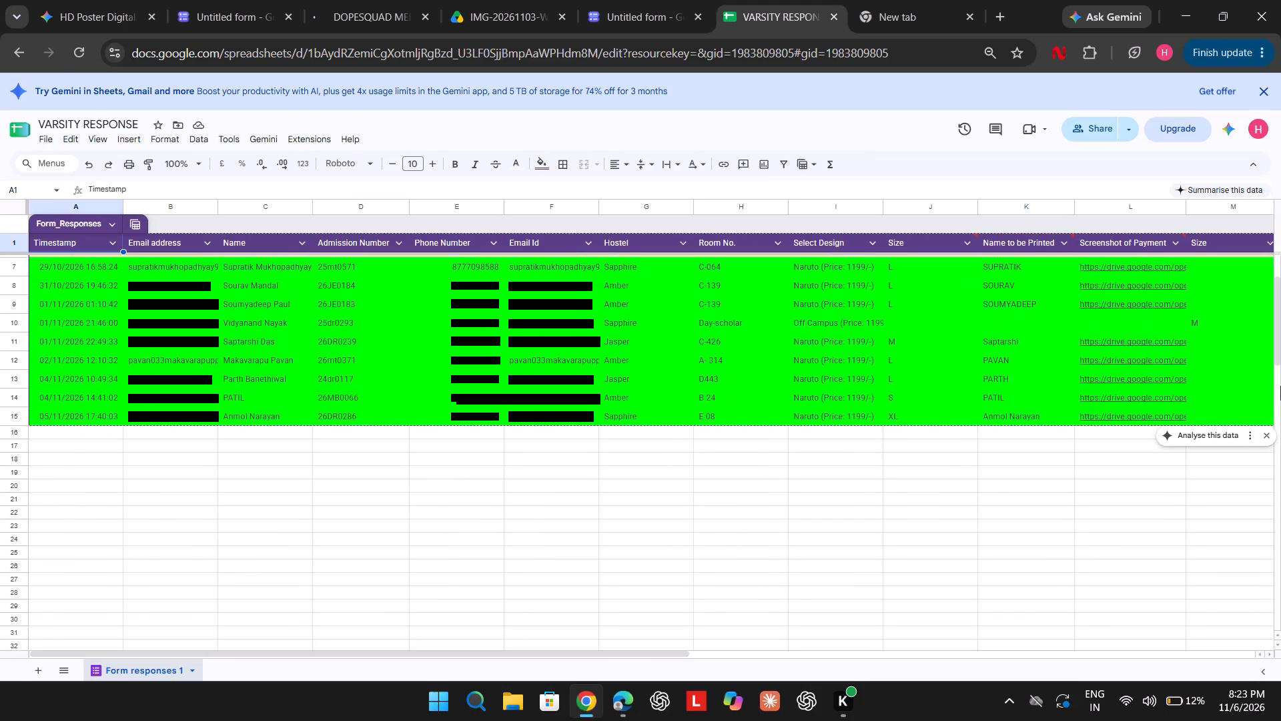
click(1266, 437)
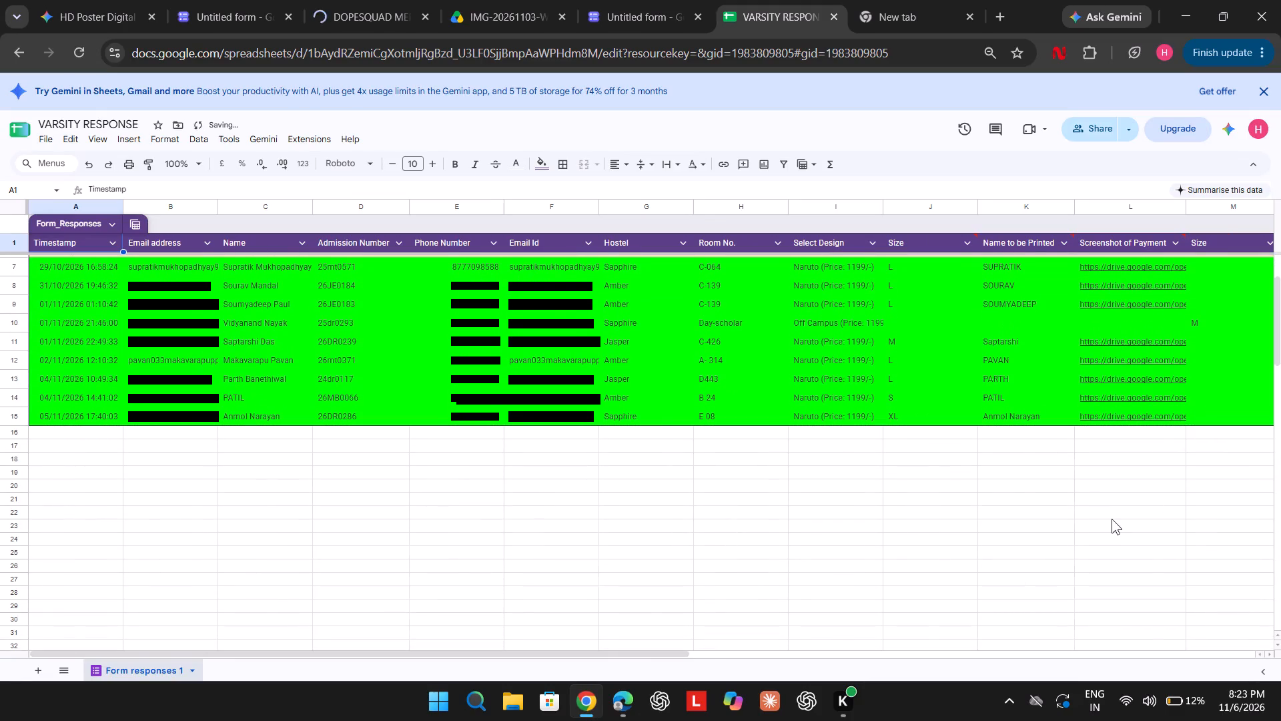
scroll(1112, 519, left, 6)
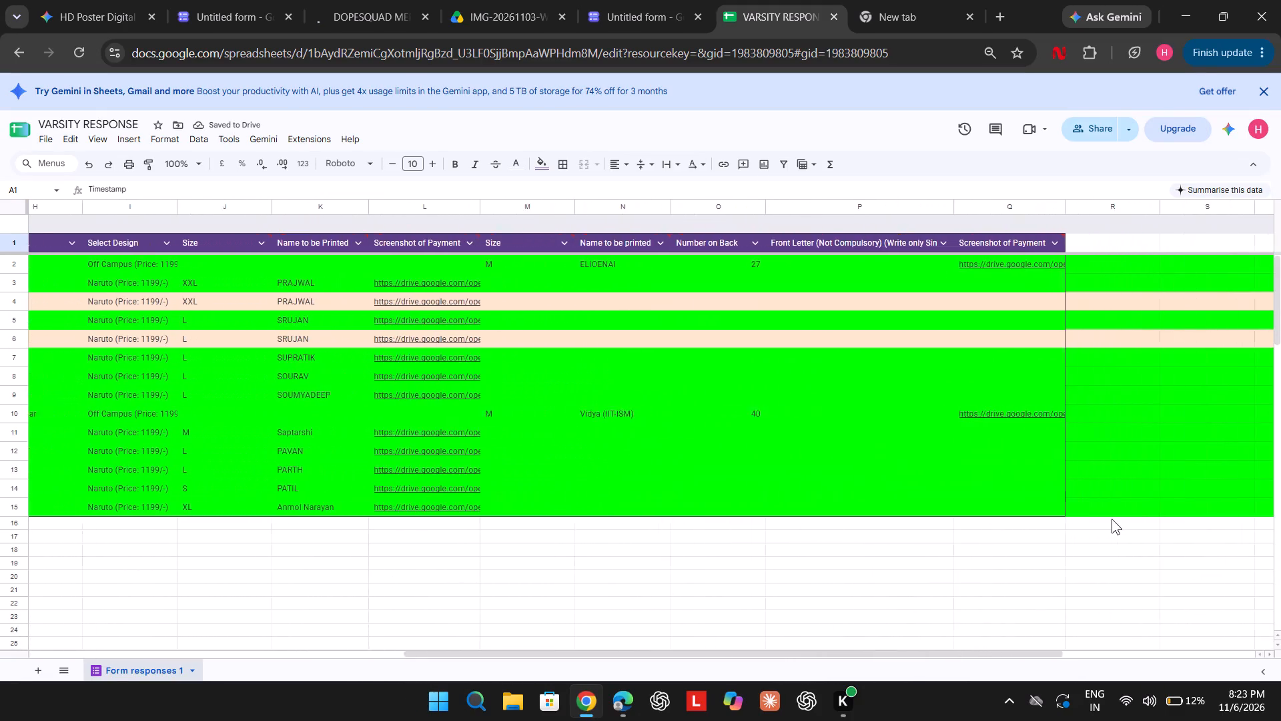
scroll(1112, 519, right, 10)
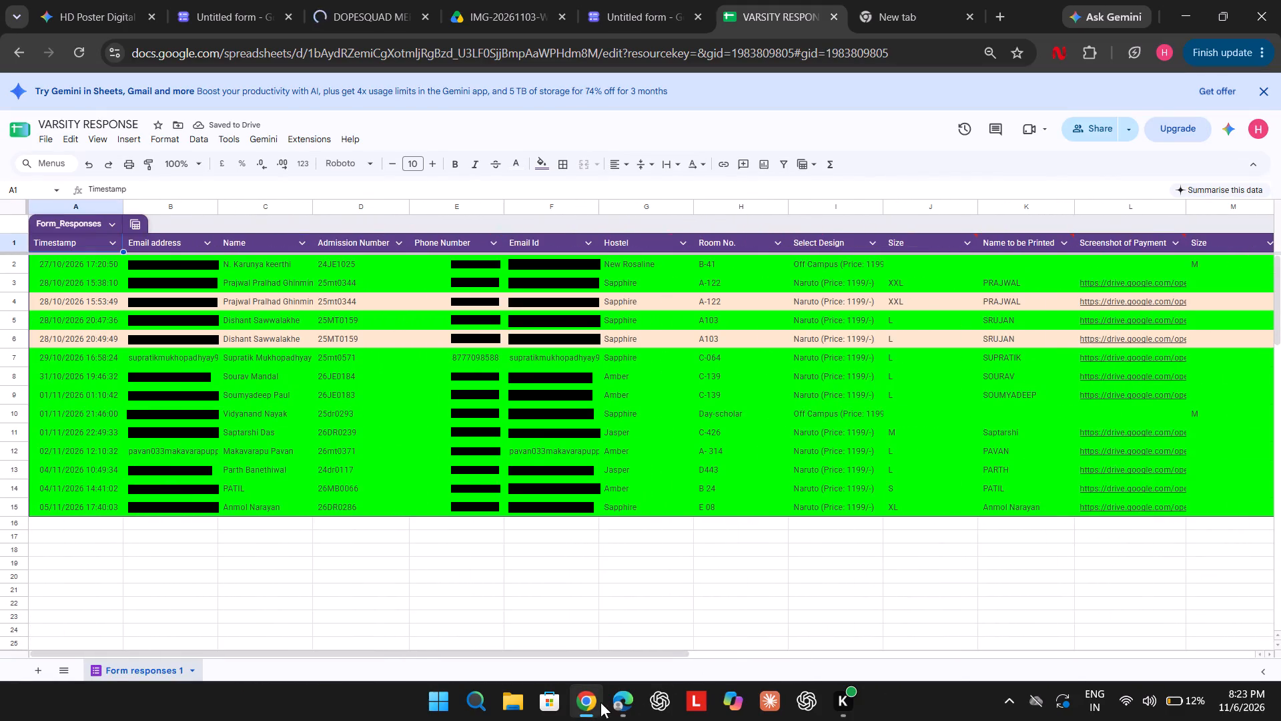
Return to Hoodie/Zipper in Microsoft Edge, check who has access in its sharing settings and close them without changes.
click(618, 702)
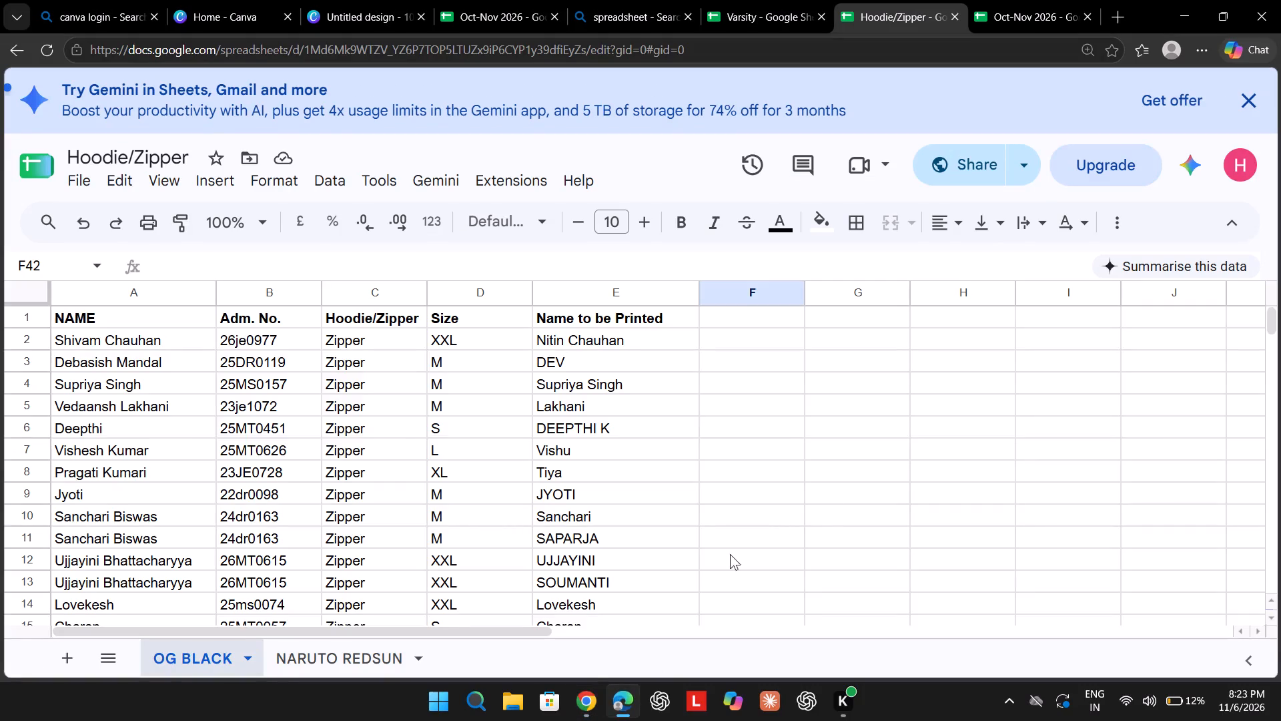
scroll(832, 485, right, 1)
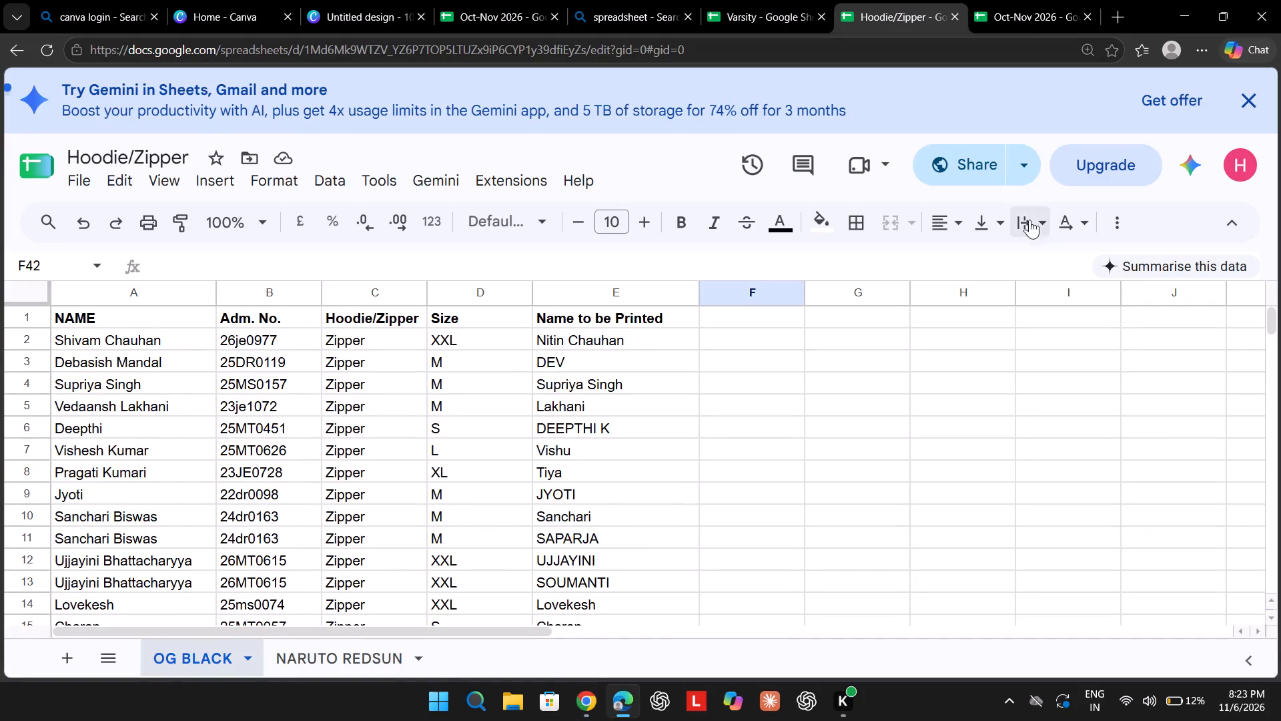
click(993, 167)
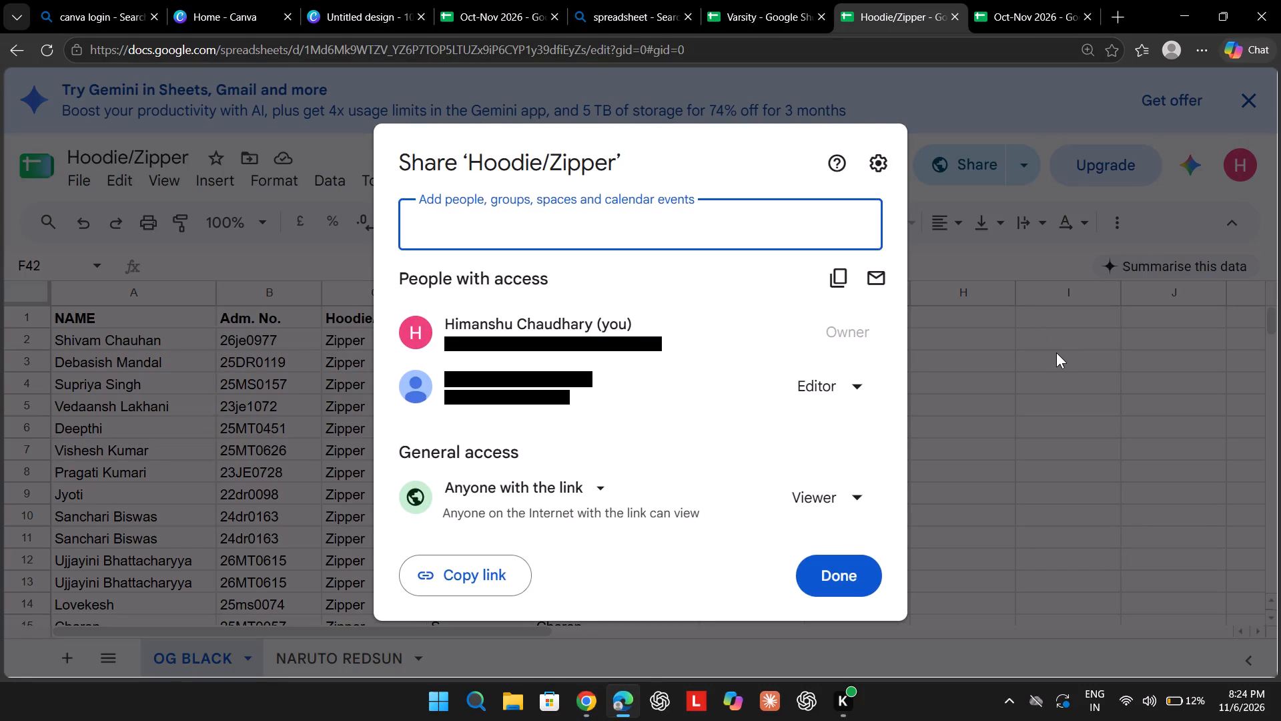
click(1056, 352)
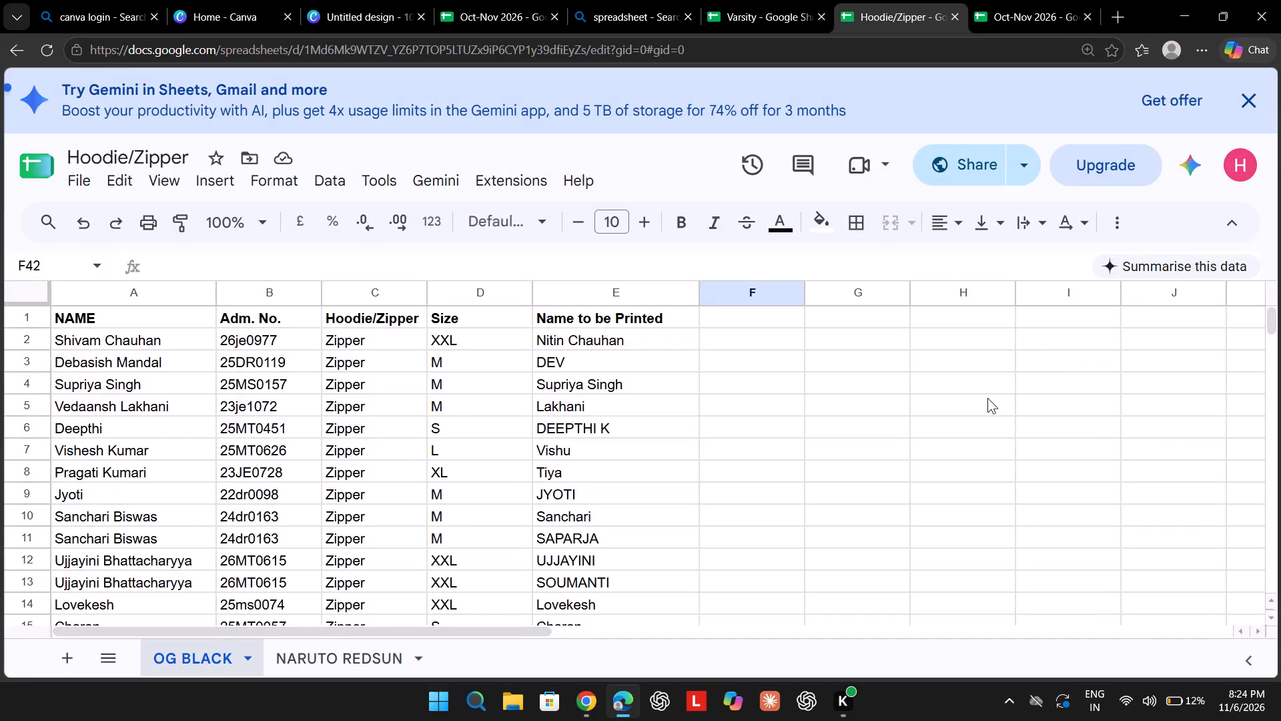
scroll(987, 398, up, 1)
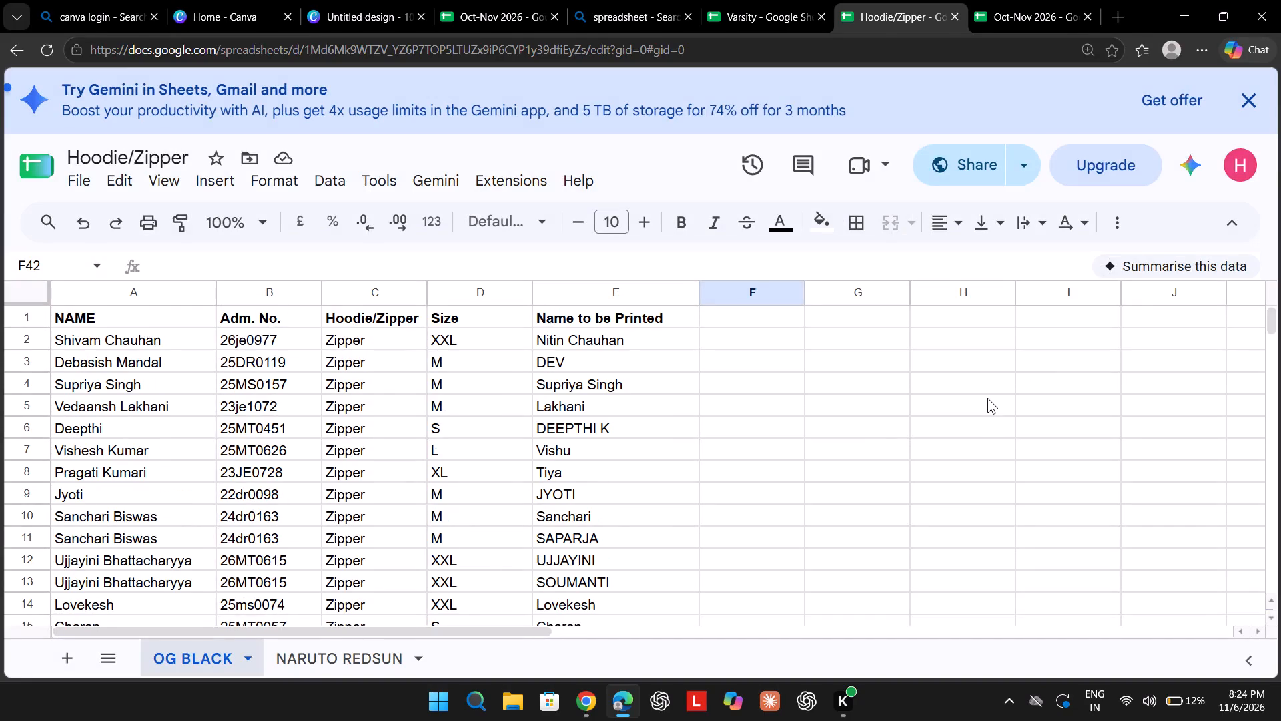